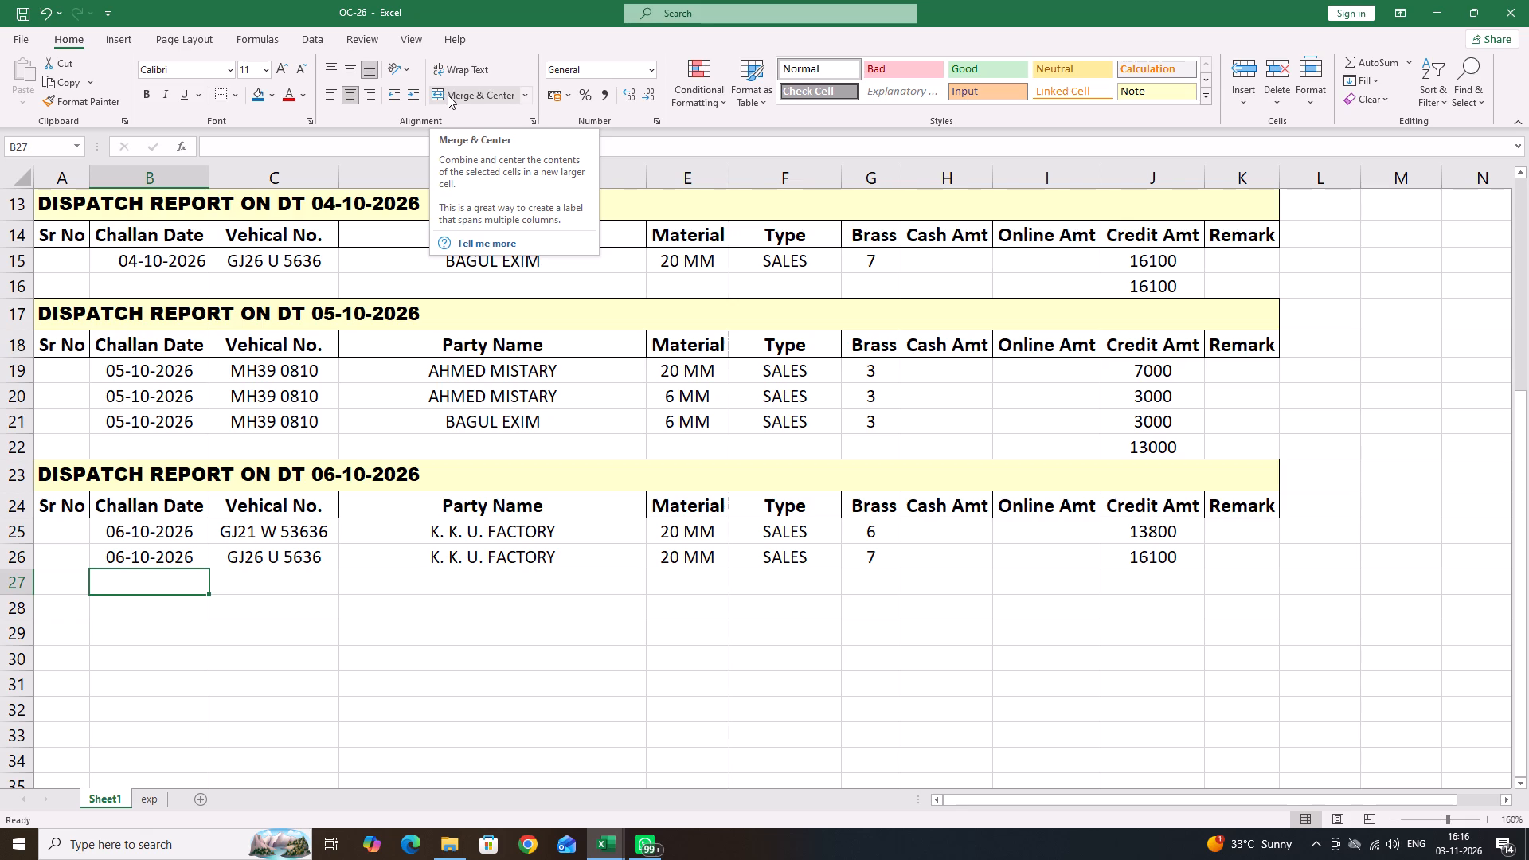
Start row 27 of the 06-10-2026 dispatch report with challan date 06-10-2026, vehicle TRACTOR and the customer's name as party.
key("ctrl+d")
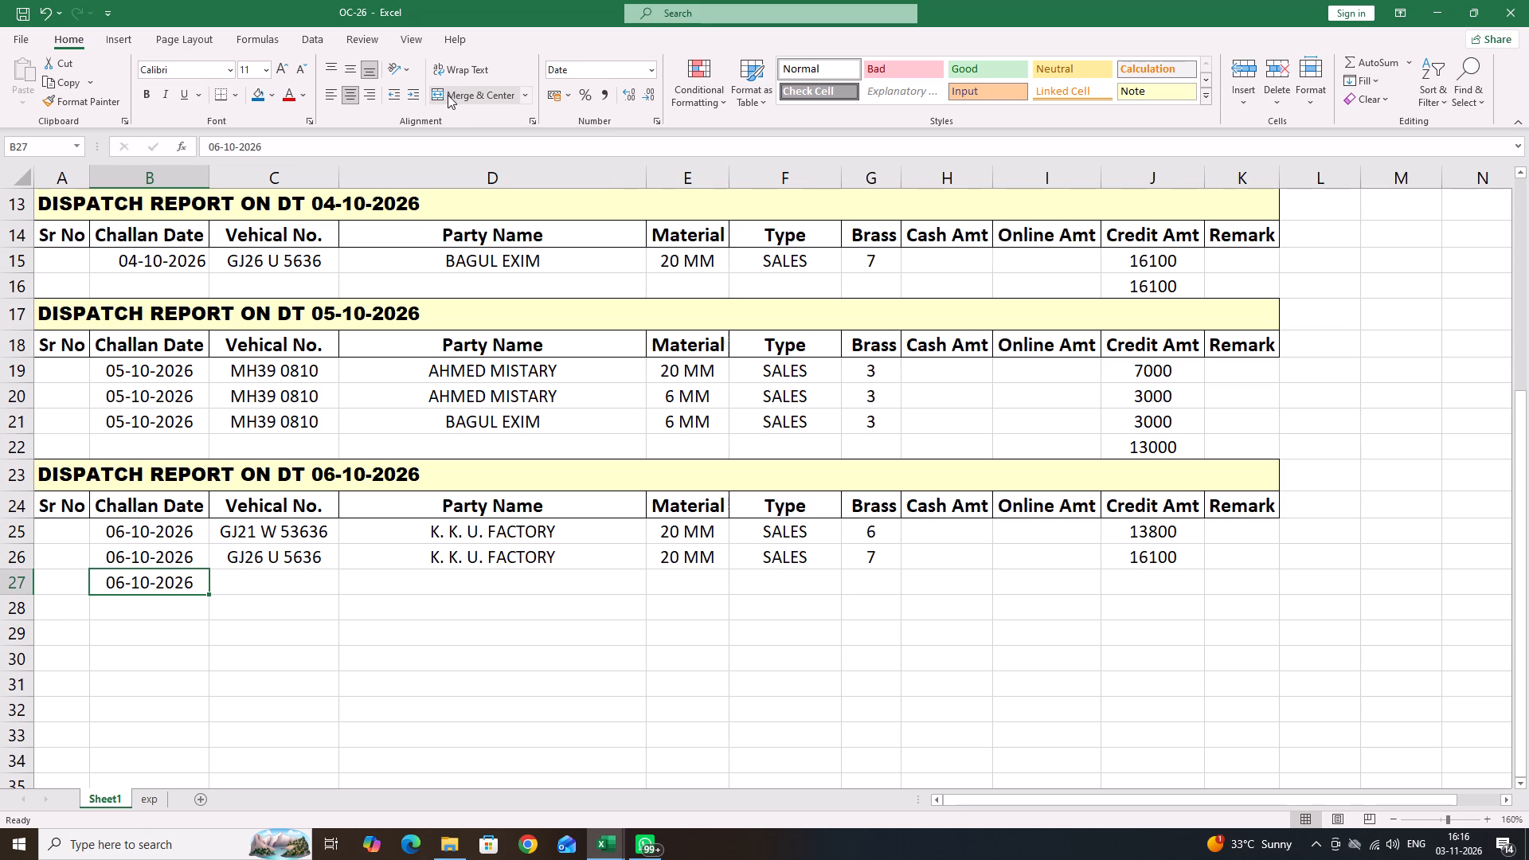
key("Tab")
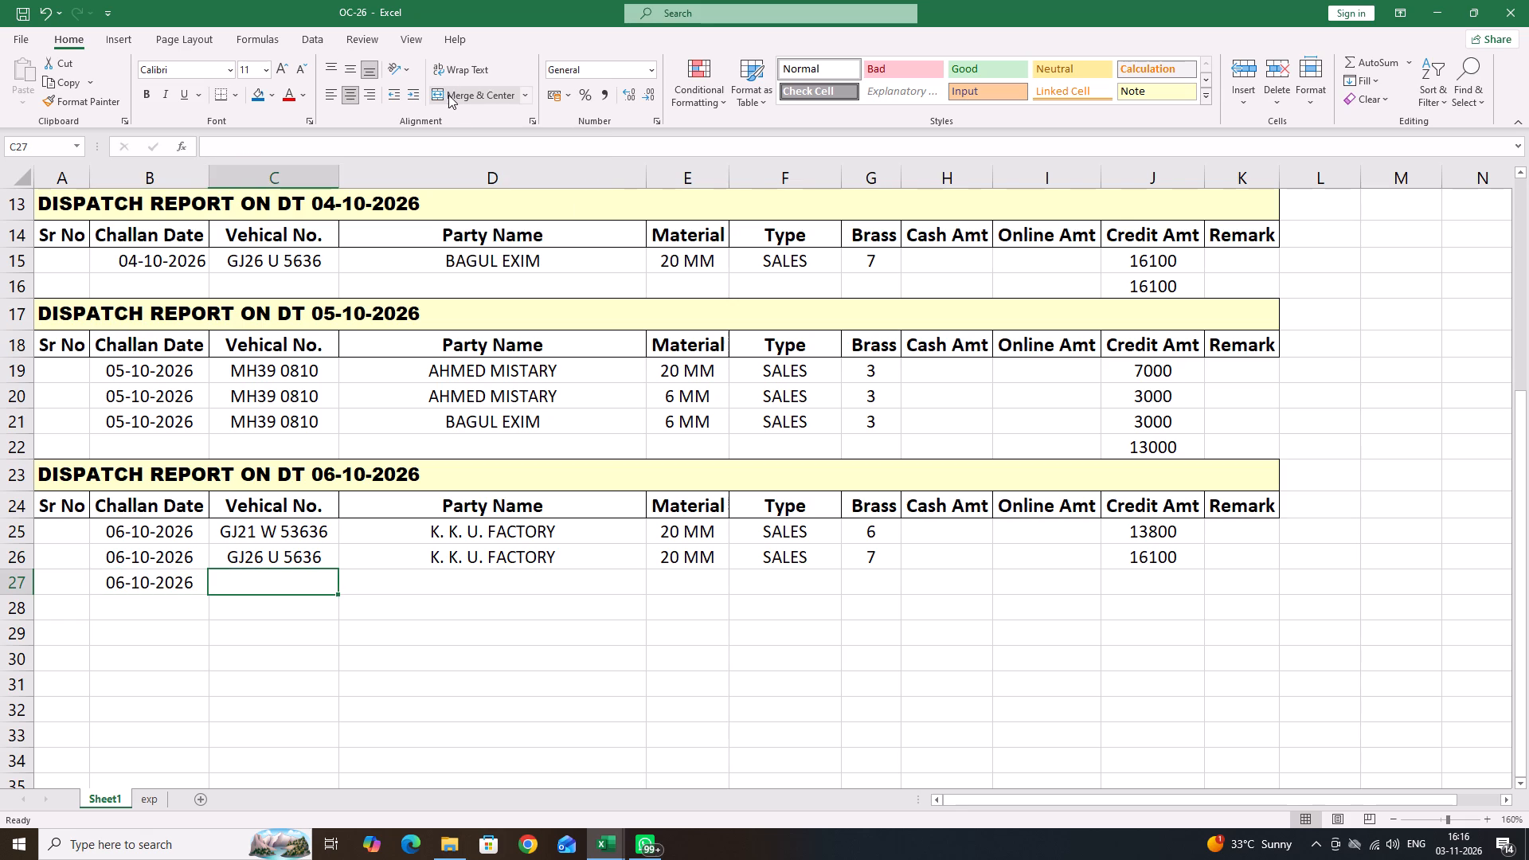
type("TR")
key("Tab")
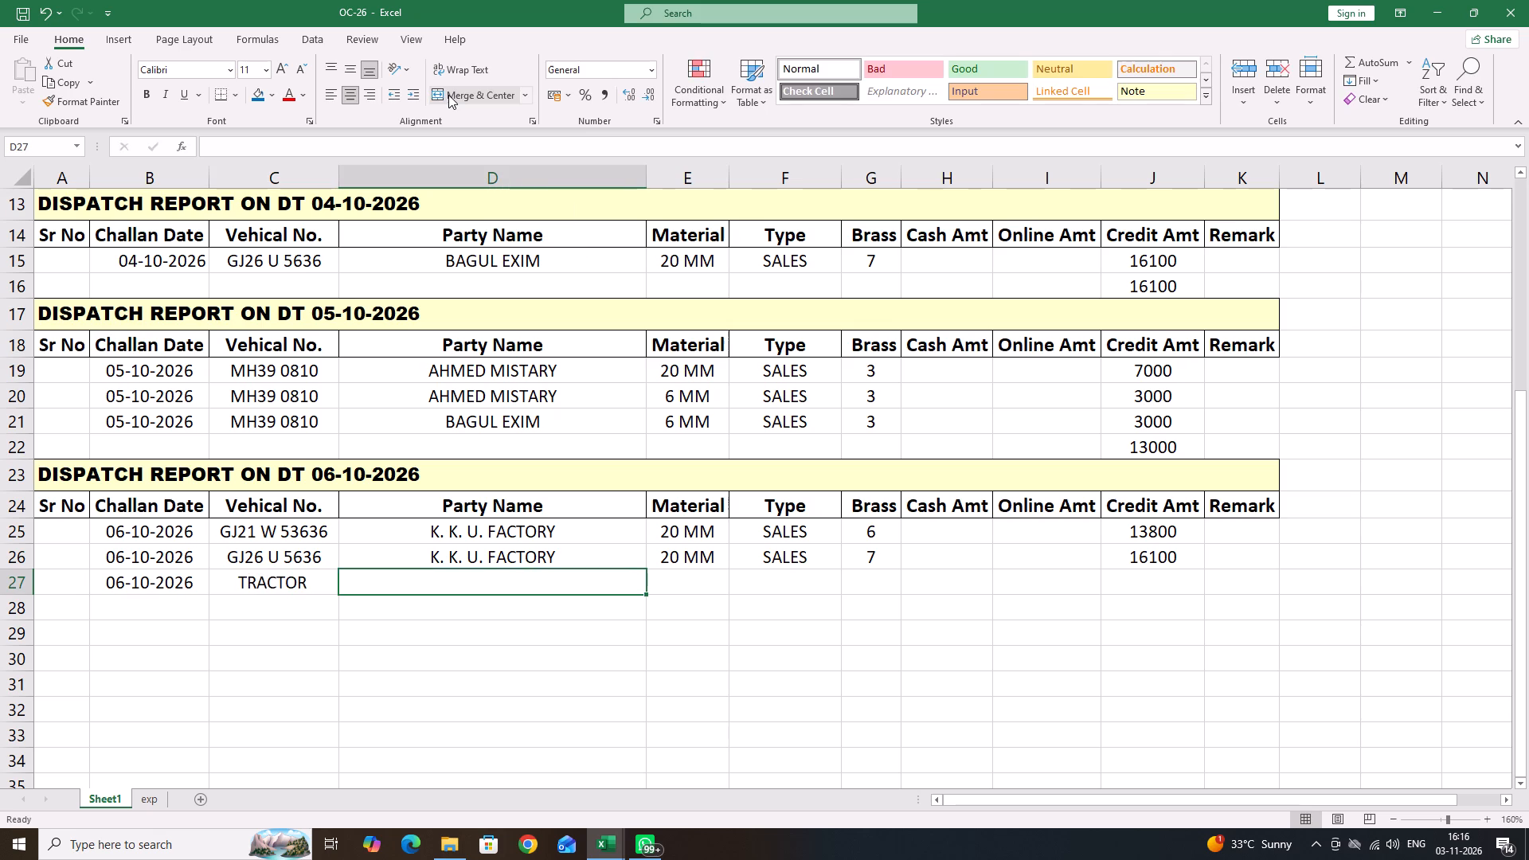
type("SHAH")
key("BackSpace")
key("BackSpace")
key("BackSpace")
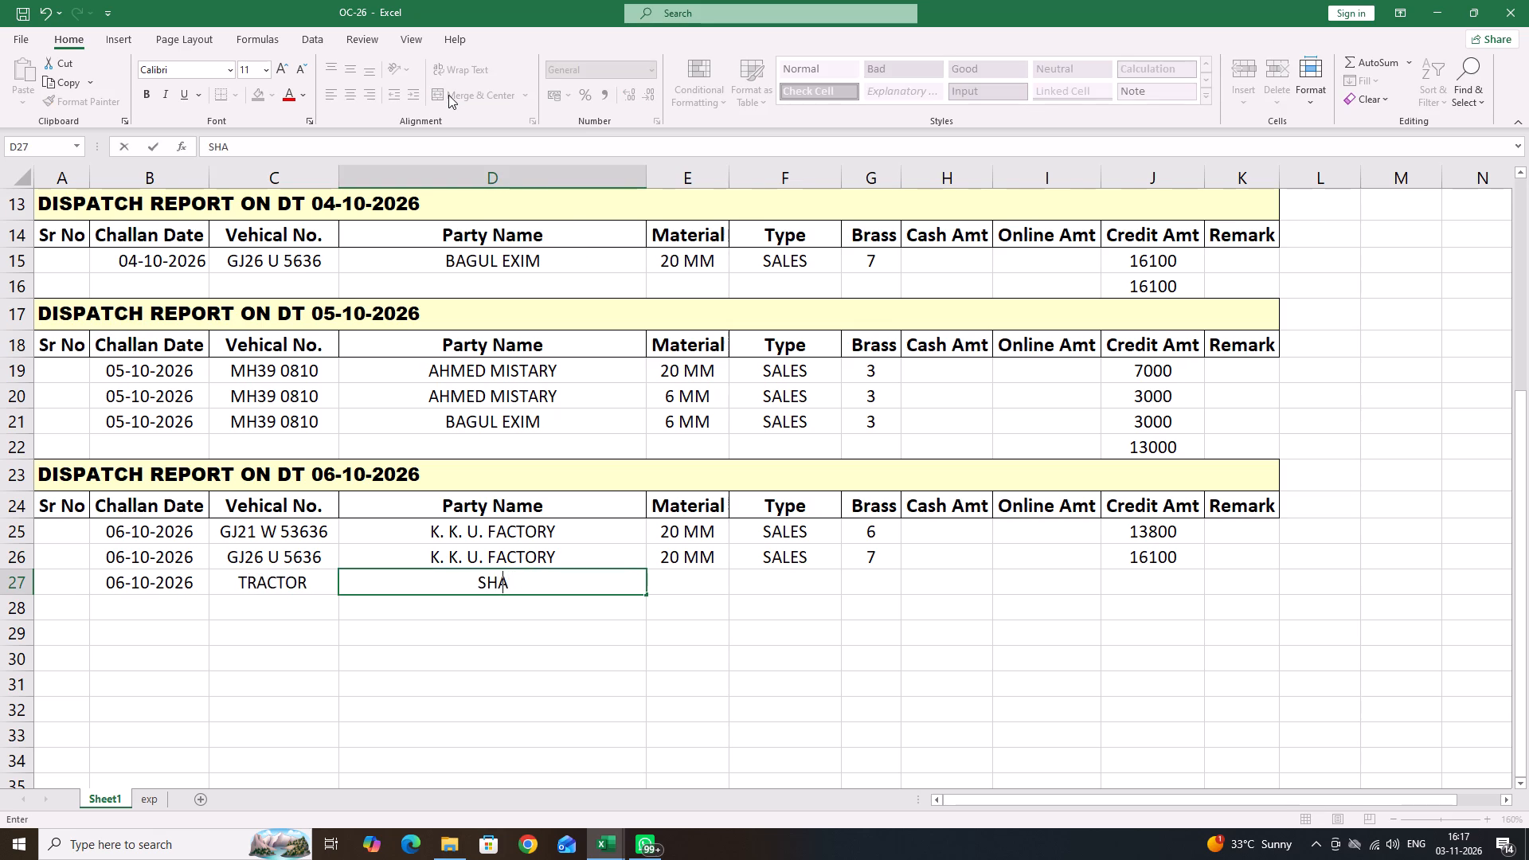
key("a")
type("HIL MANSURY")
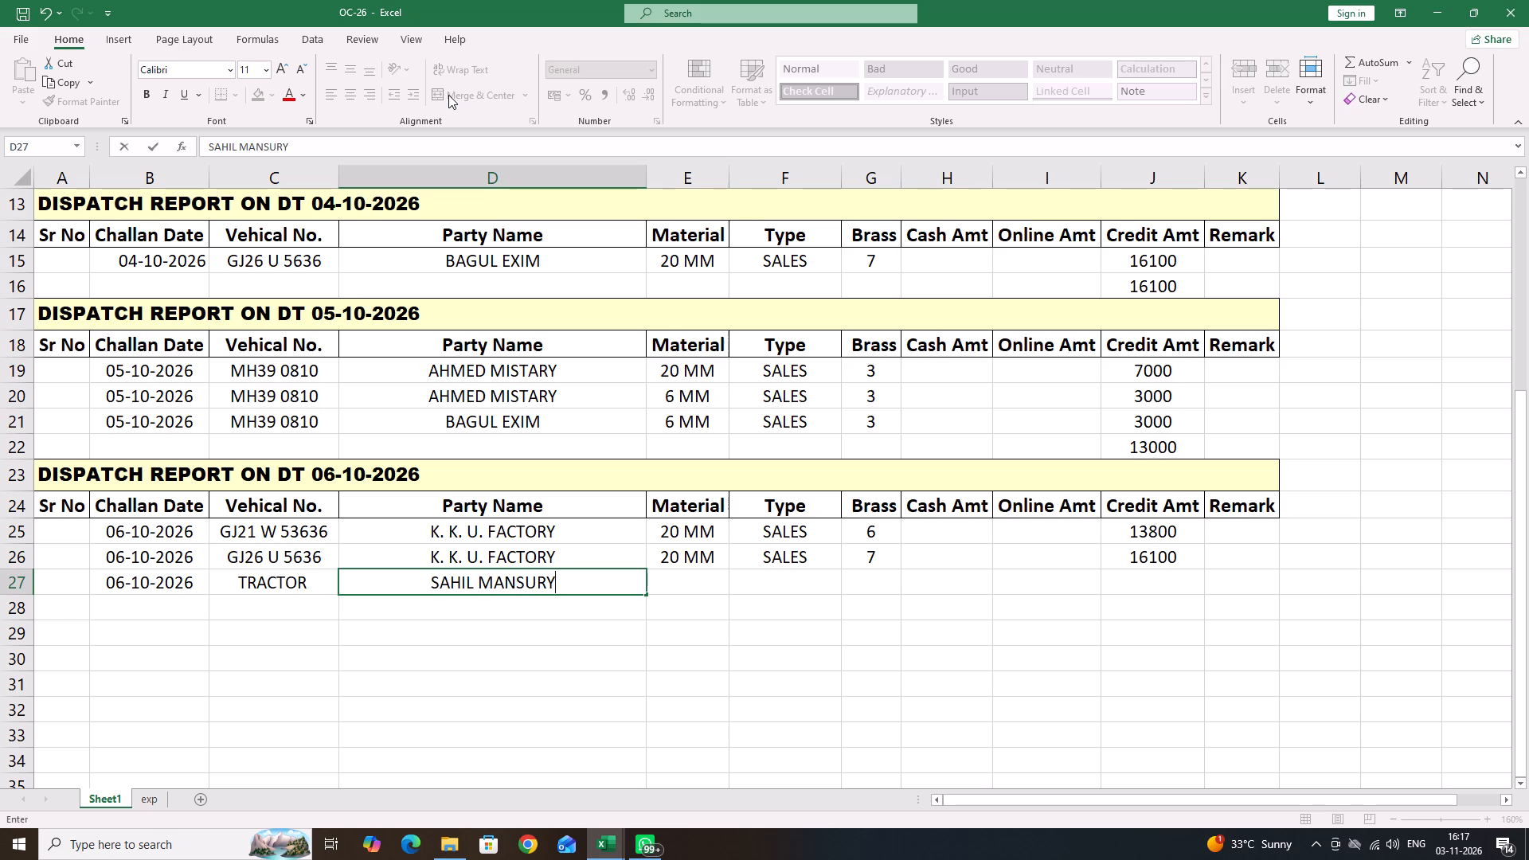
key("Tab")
Complete row 27 with material 20 MM, type SALES, brass 1.25 and credit amount 3000.
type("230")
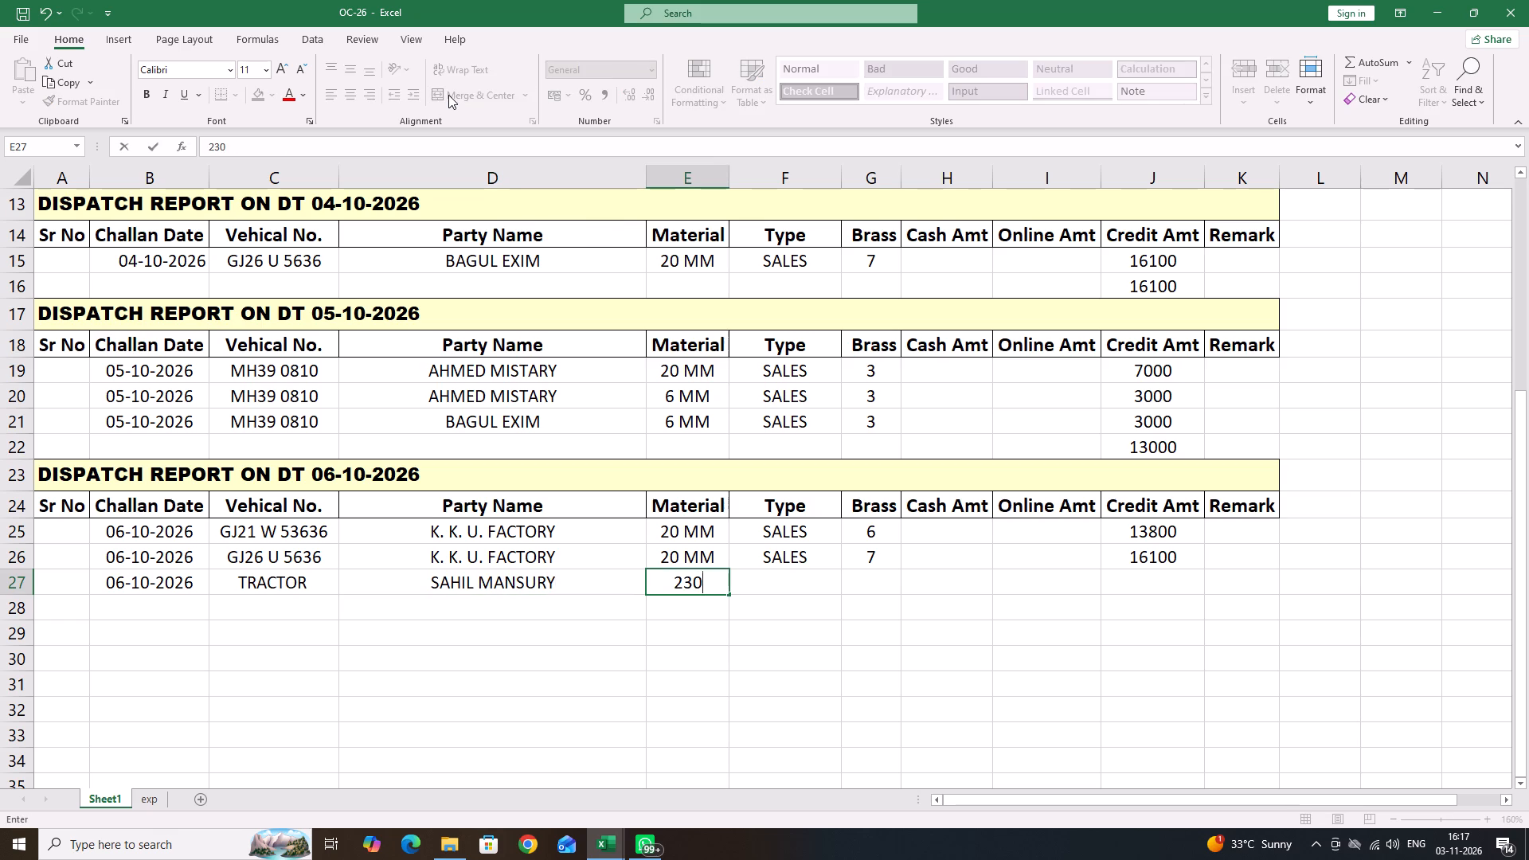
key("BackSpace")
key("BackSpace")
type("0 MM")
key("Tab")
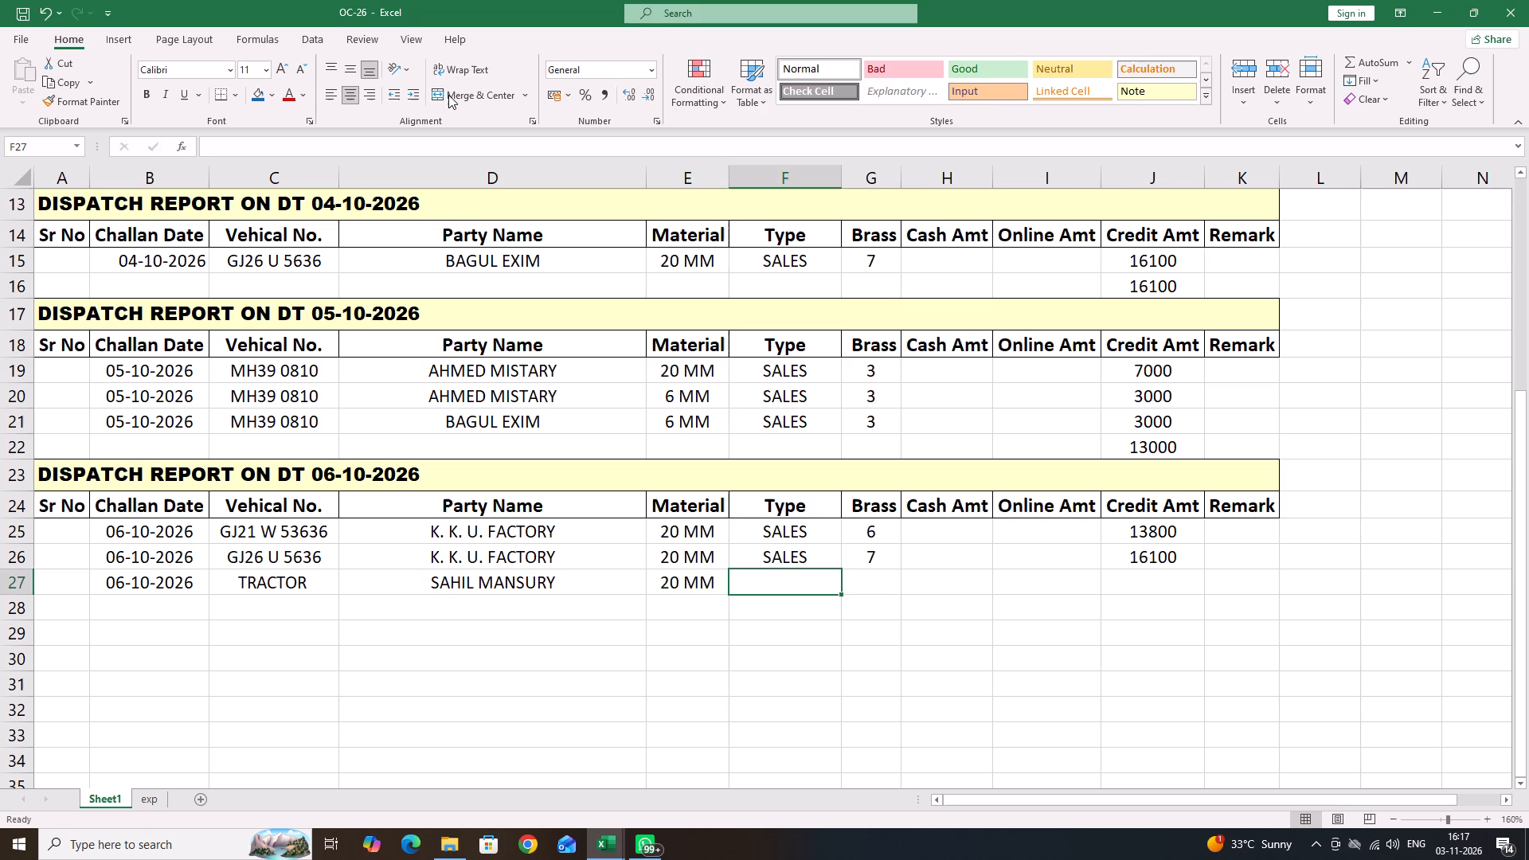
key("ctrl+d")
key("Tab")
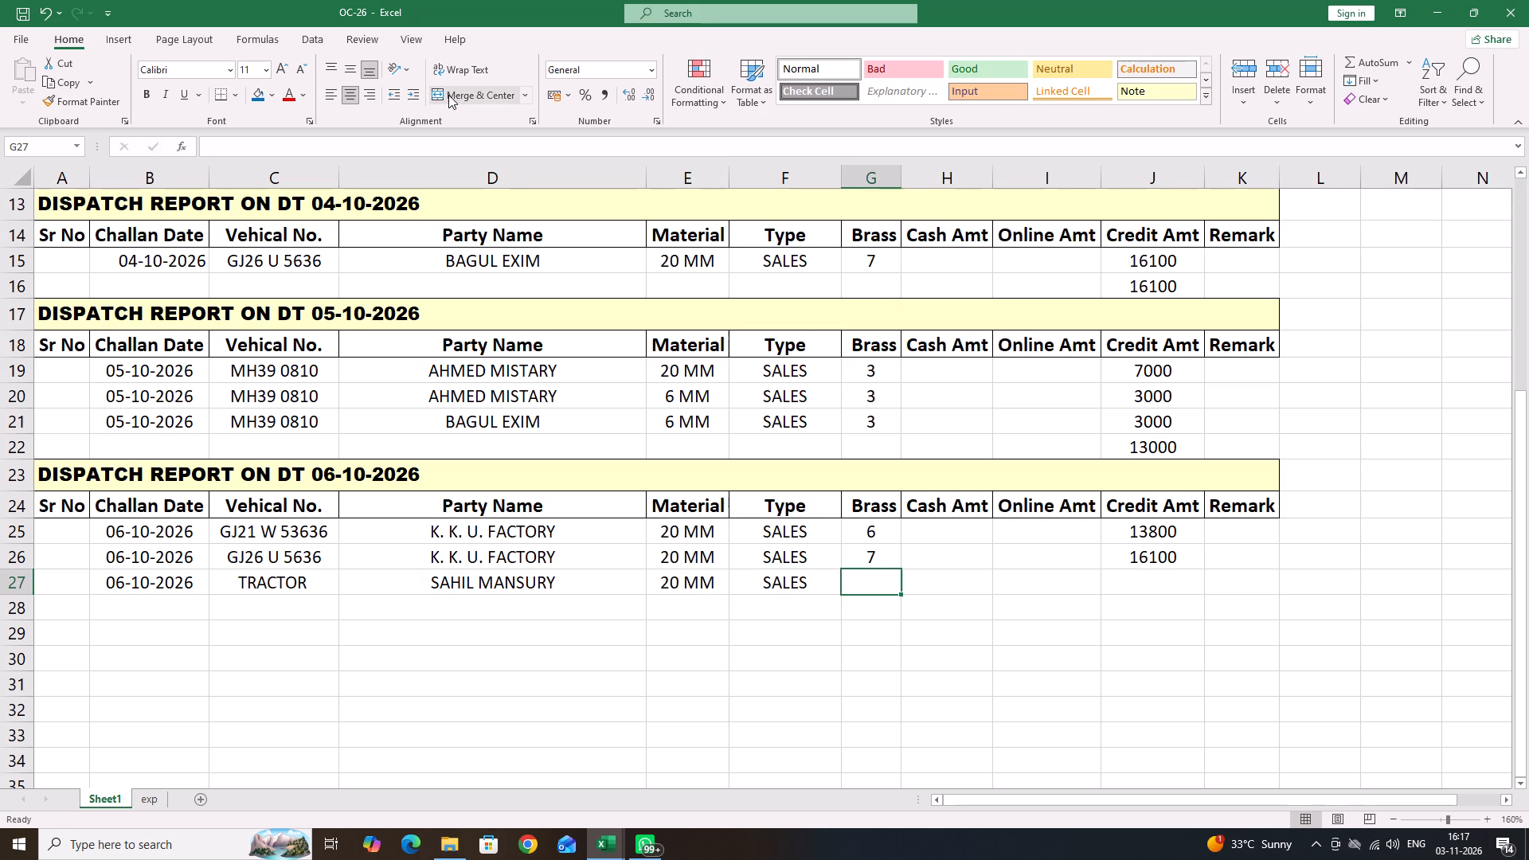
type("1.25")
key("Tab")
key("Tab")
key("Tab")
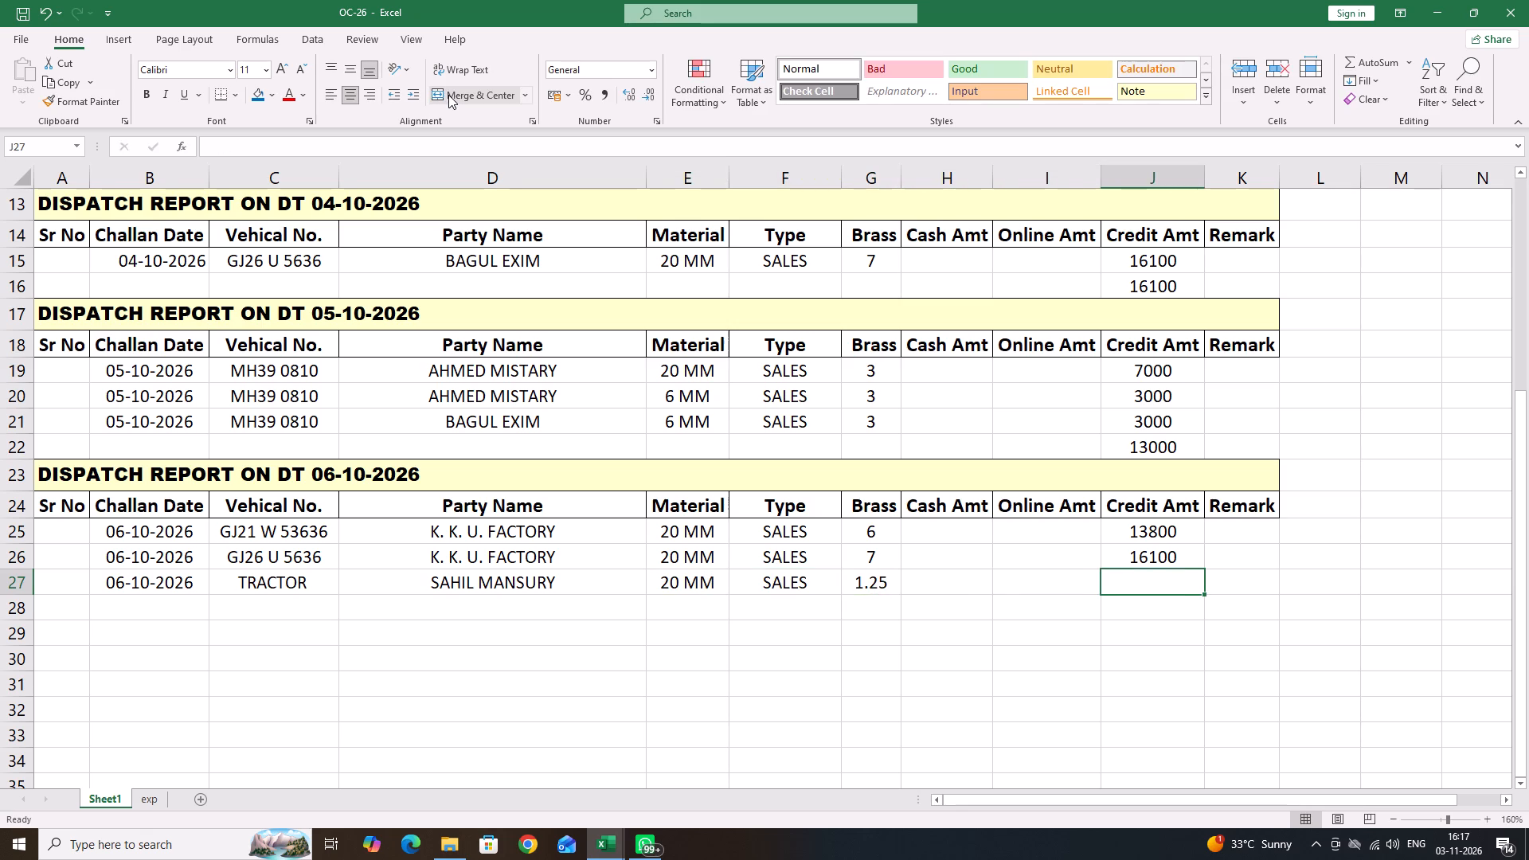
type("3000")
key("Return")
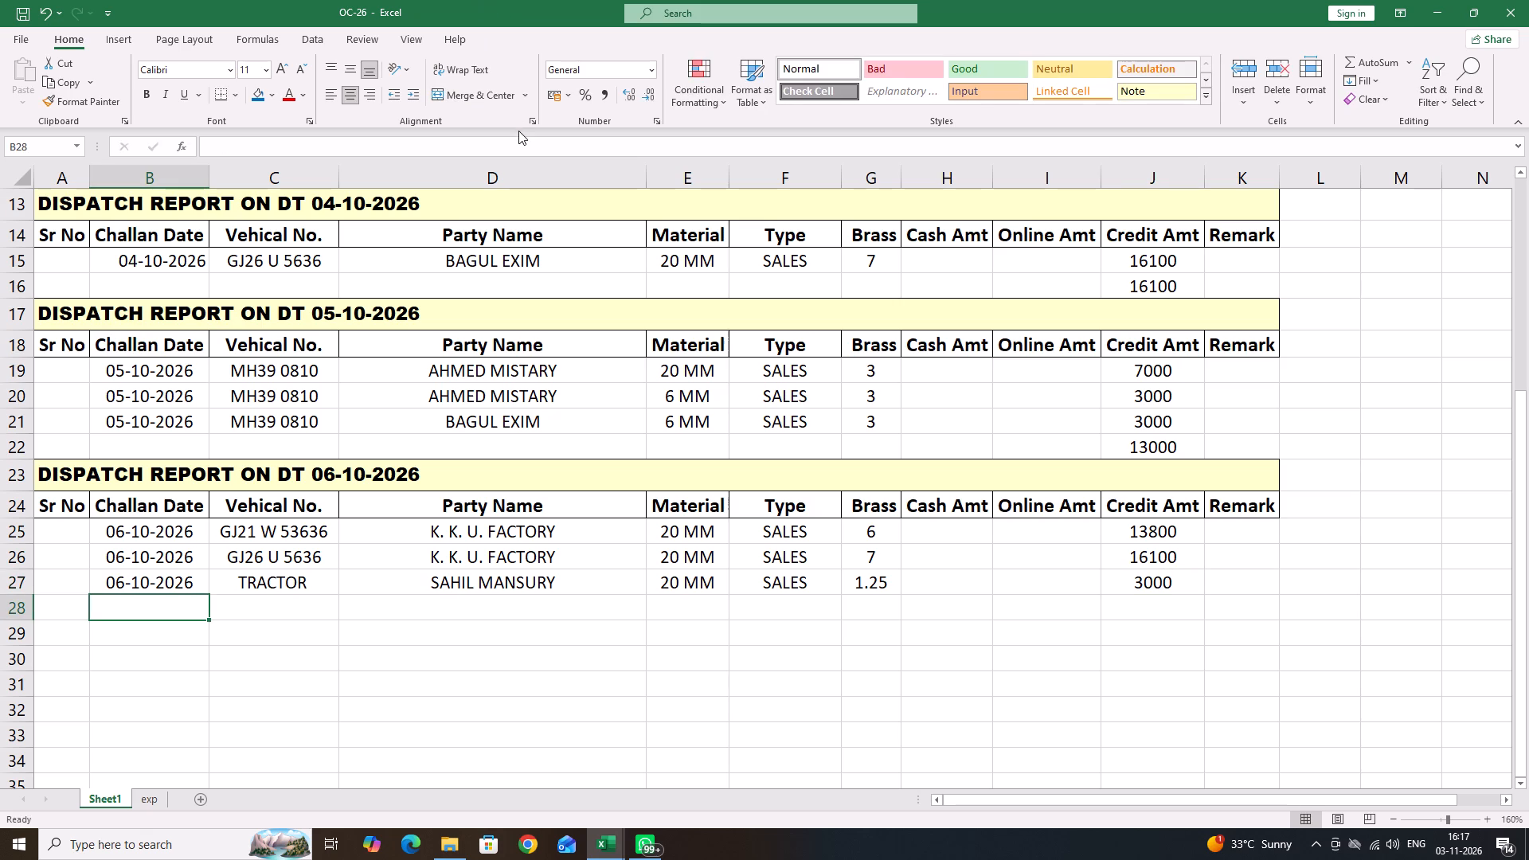
Total the credit amounts of the 06-10-2026 entries in J28 with AutoSum over J25:J27.
scroll(546, 135, "down", 3)
left_click(1121, 607)
left_click(1367, 68)
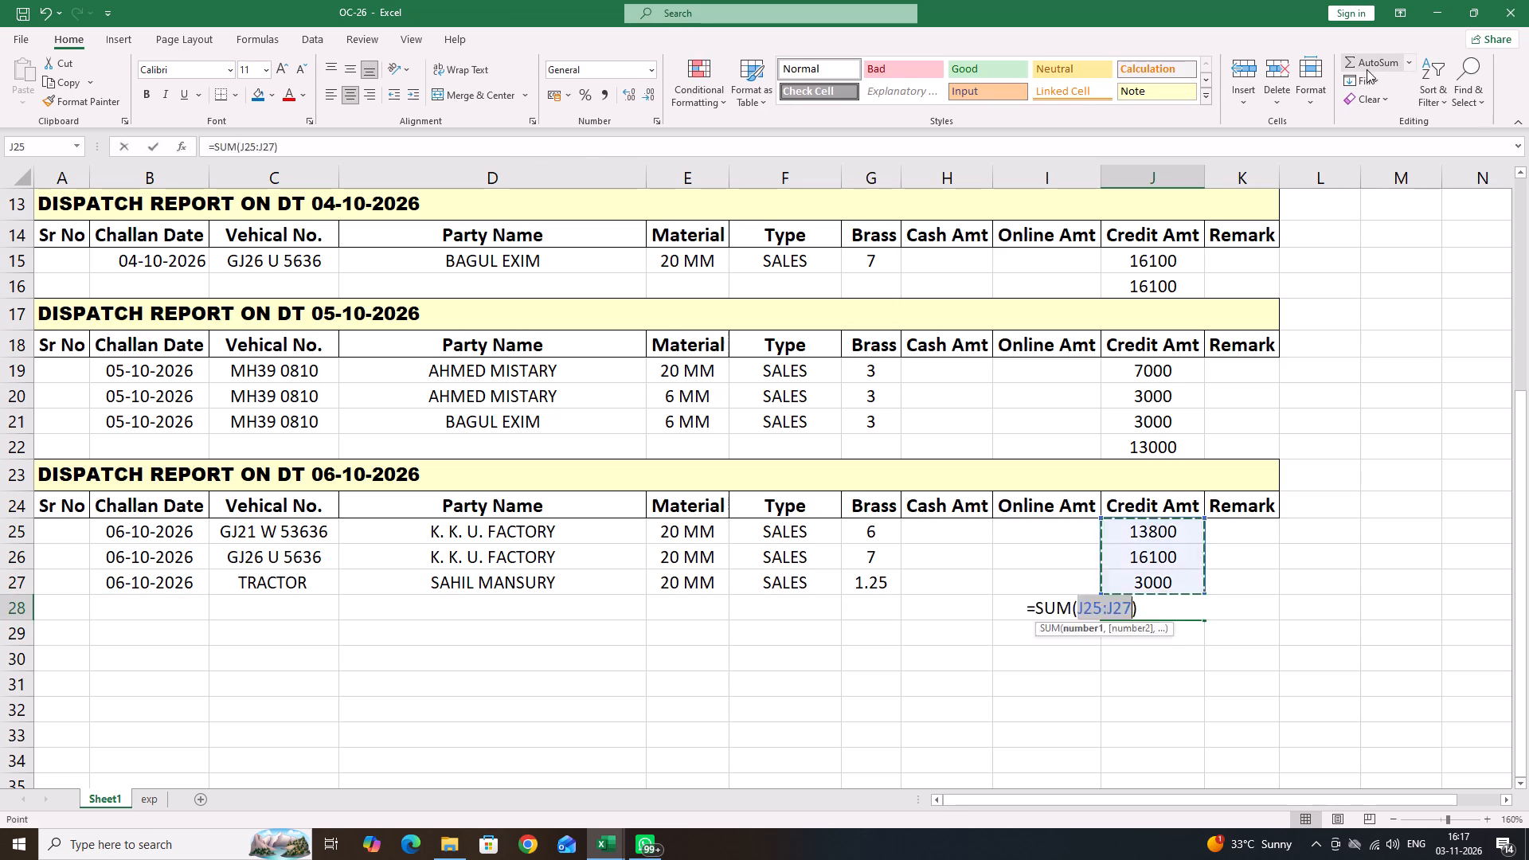
key("Return")
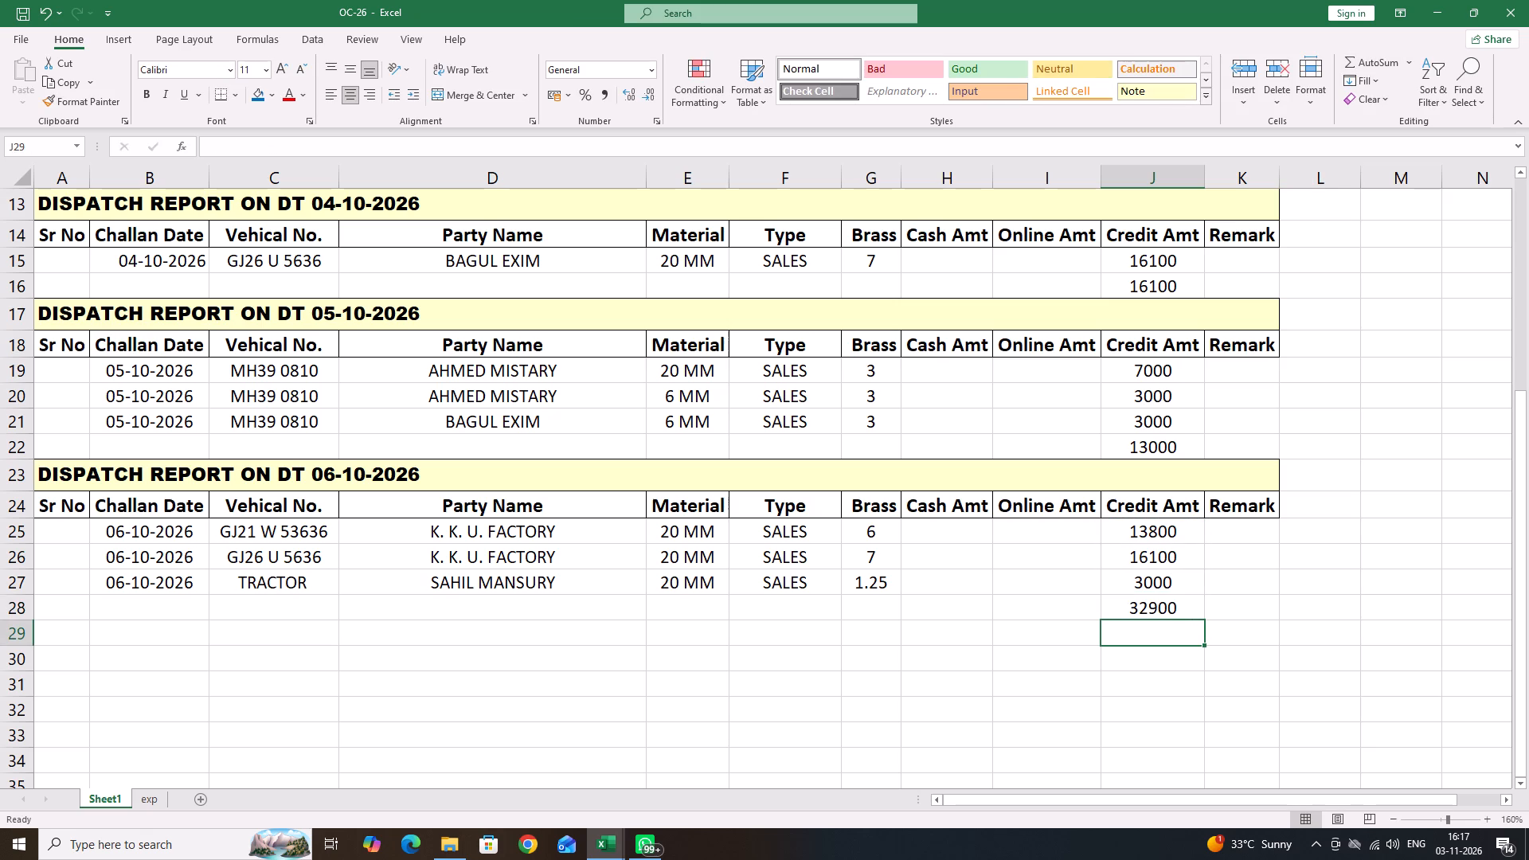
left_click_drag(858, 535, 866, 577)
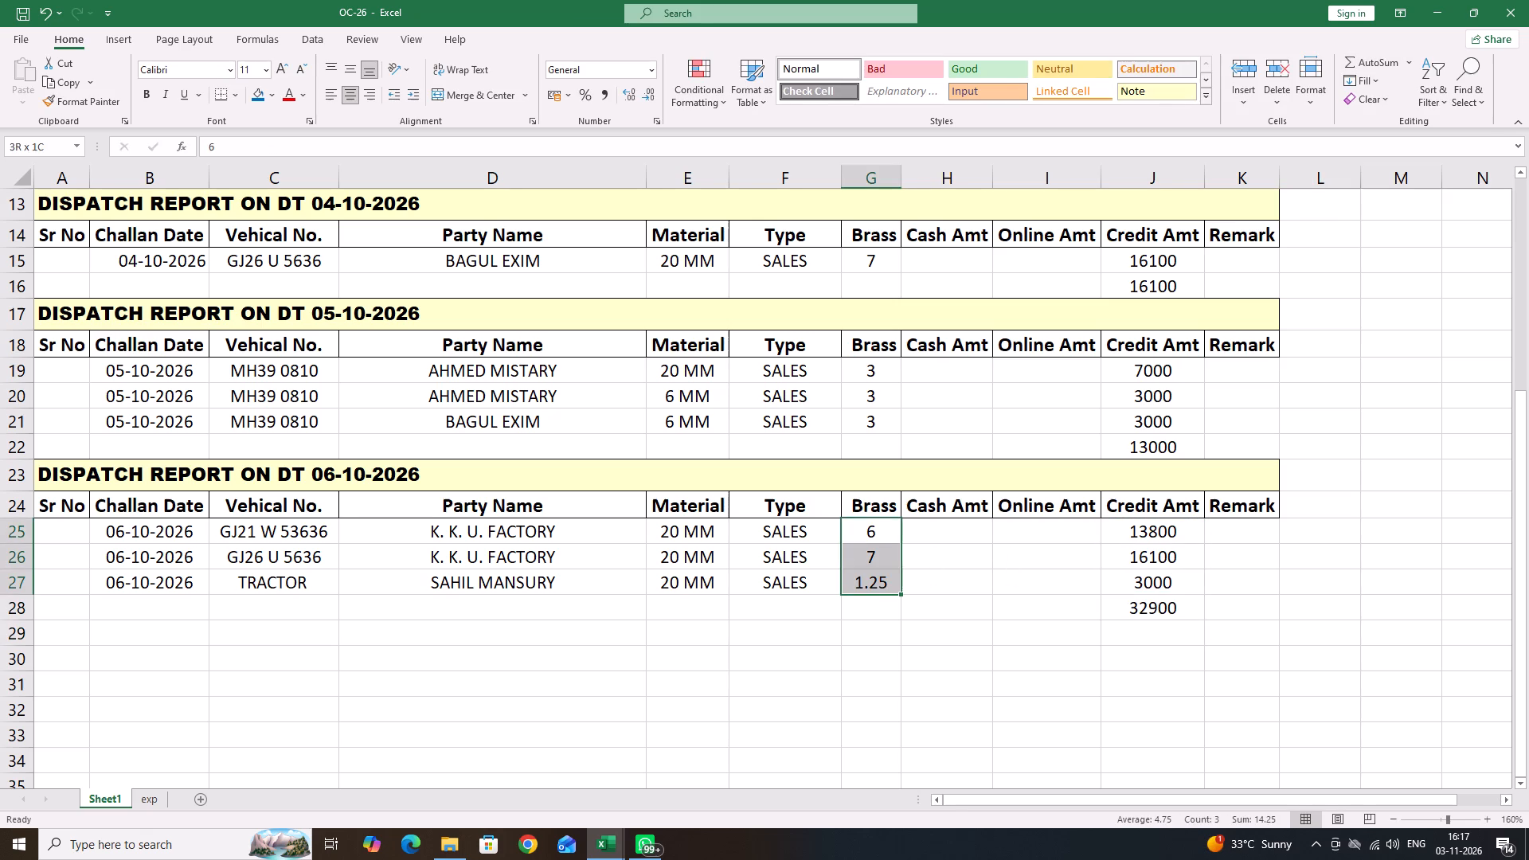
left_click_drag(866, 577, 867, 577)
Copy the report title and column header rows 23 and 24 to row 29, below the 06-10-2026 total.
left_click_drag(23, 474, 23, 498)
right_click(23, 497)
left_click(47, 535)
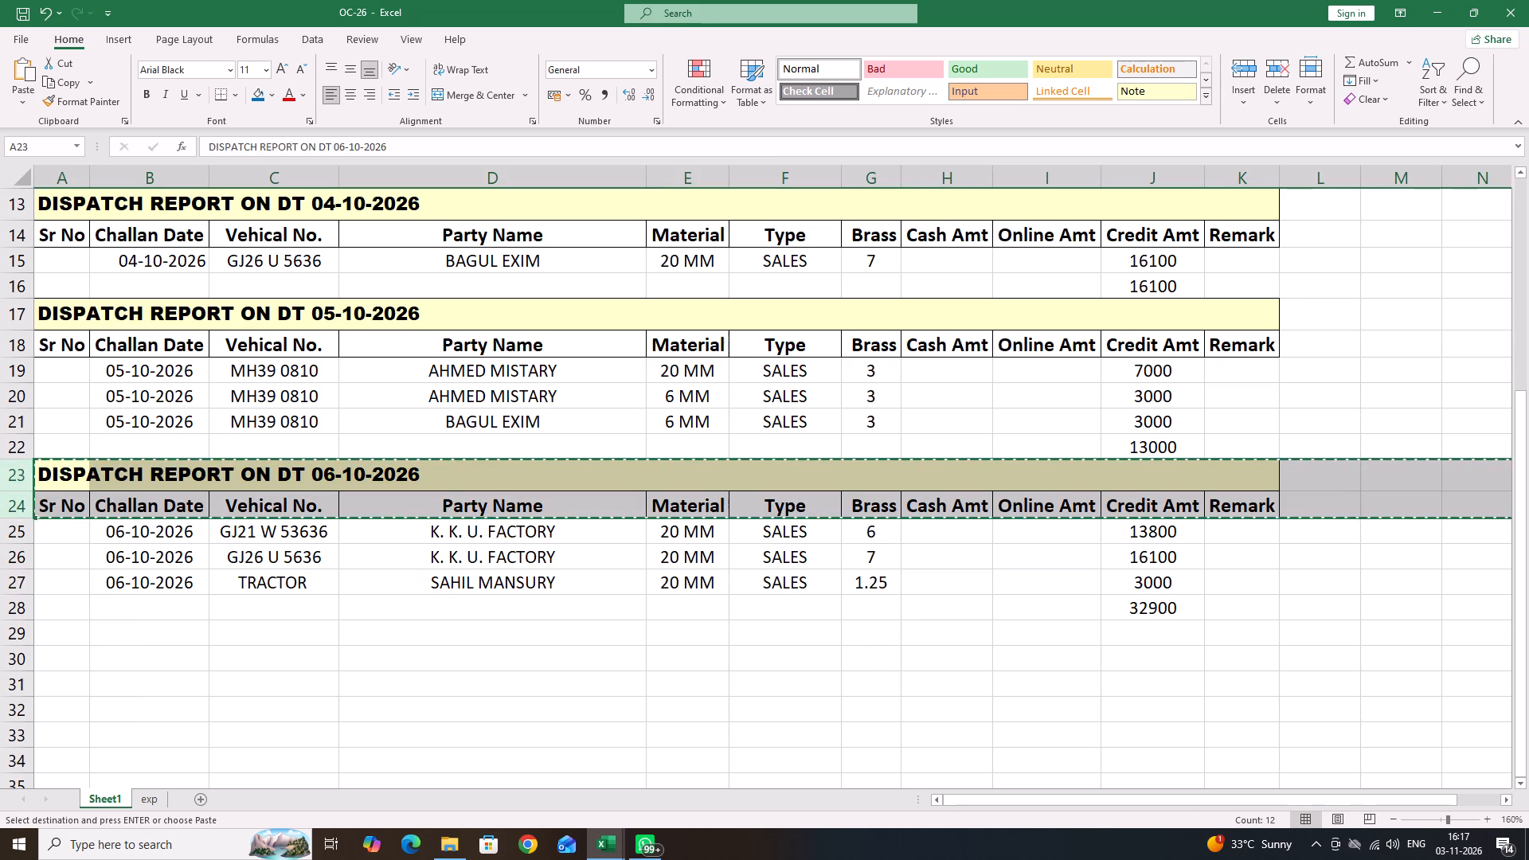
scroll(203, 548, "down", 2)
left_click(65, 469)
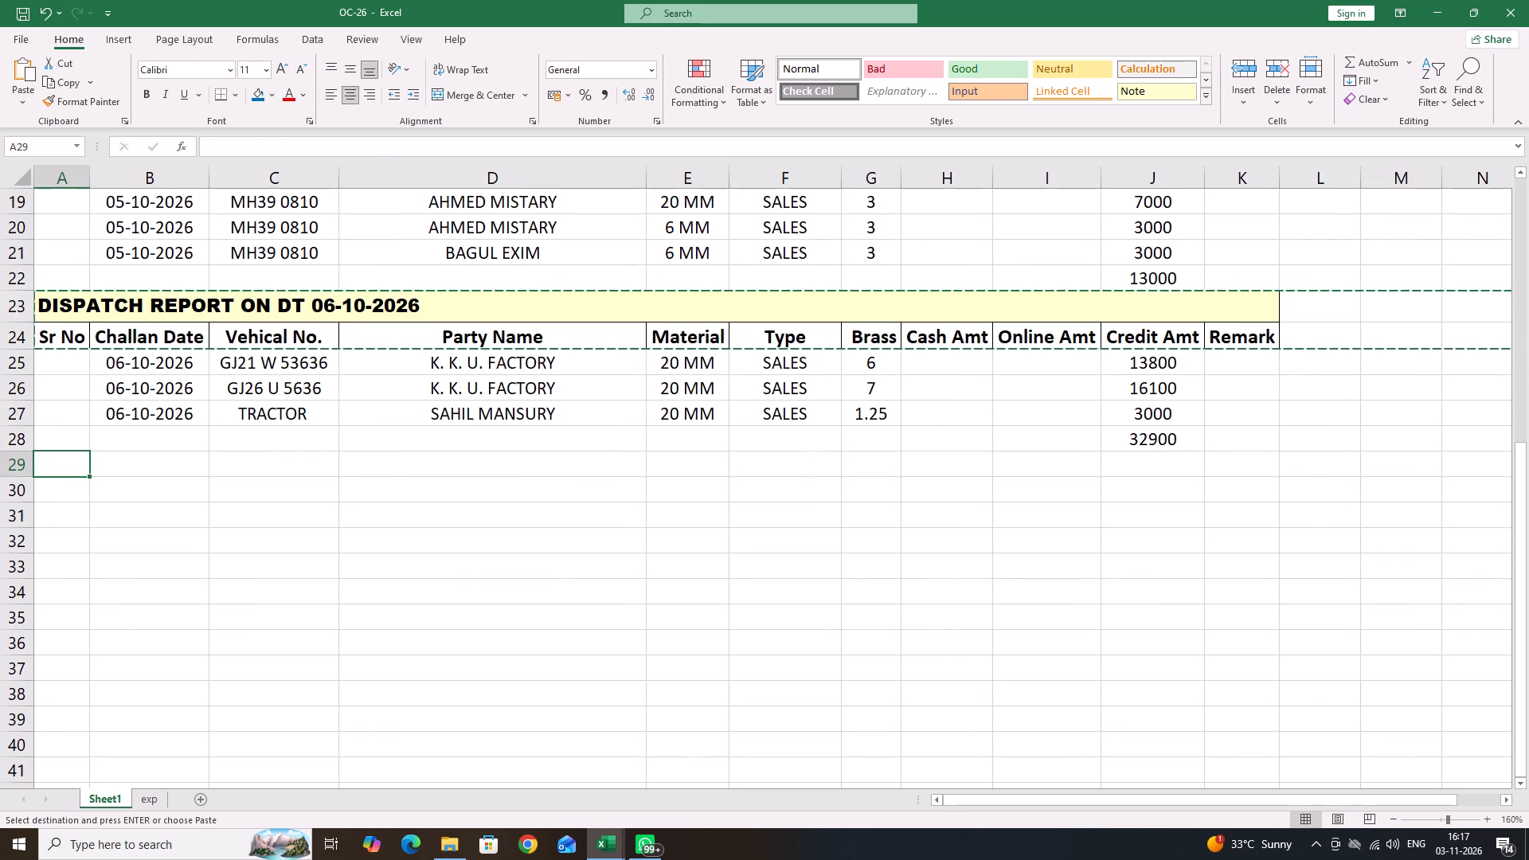
key("ctrl+v")
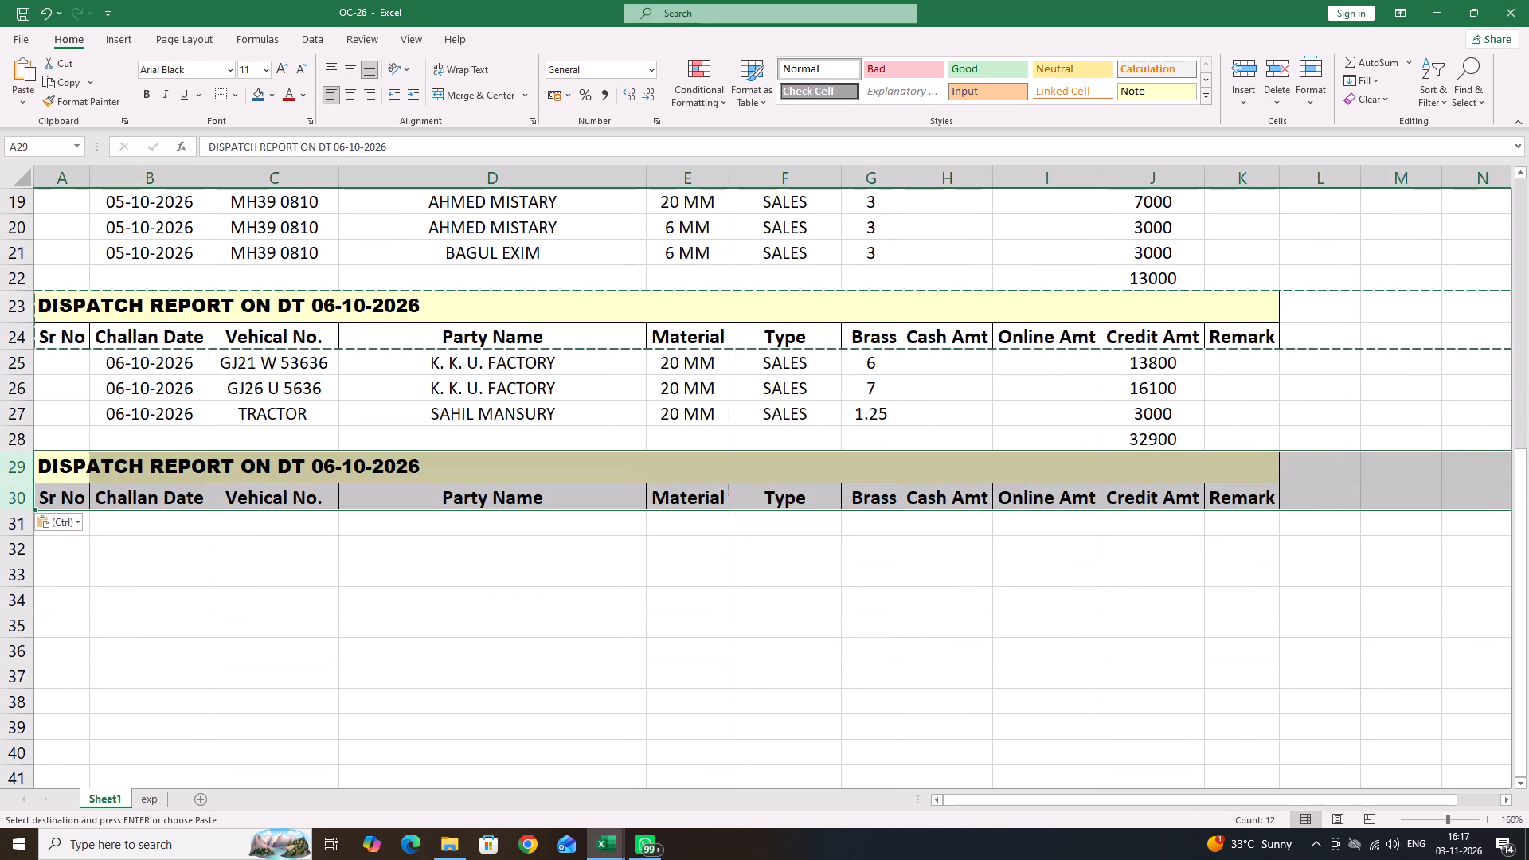
Change the date in the copied report title in row 29 to 07-10-2026.
key("F2")
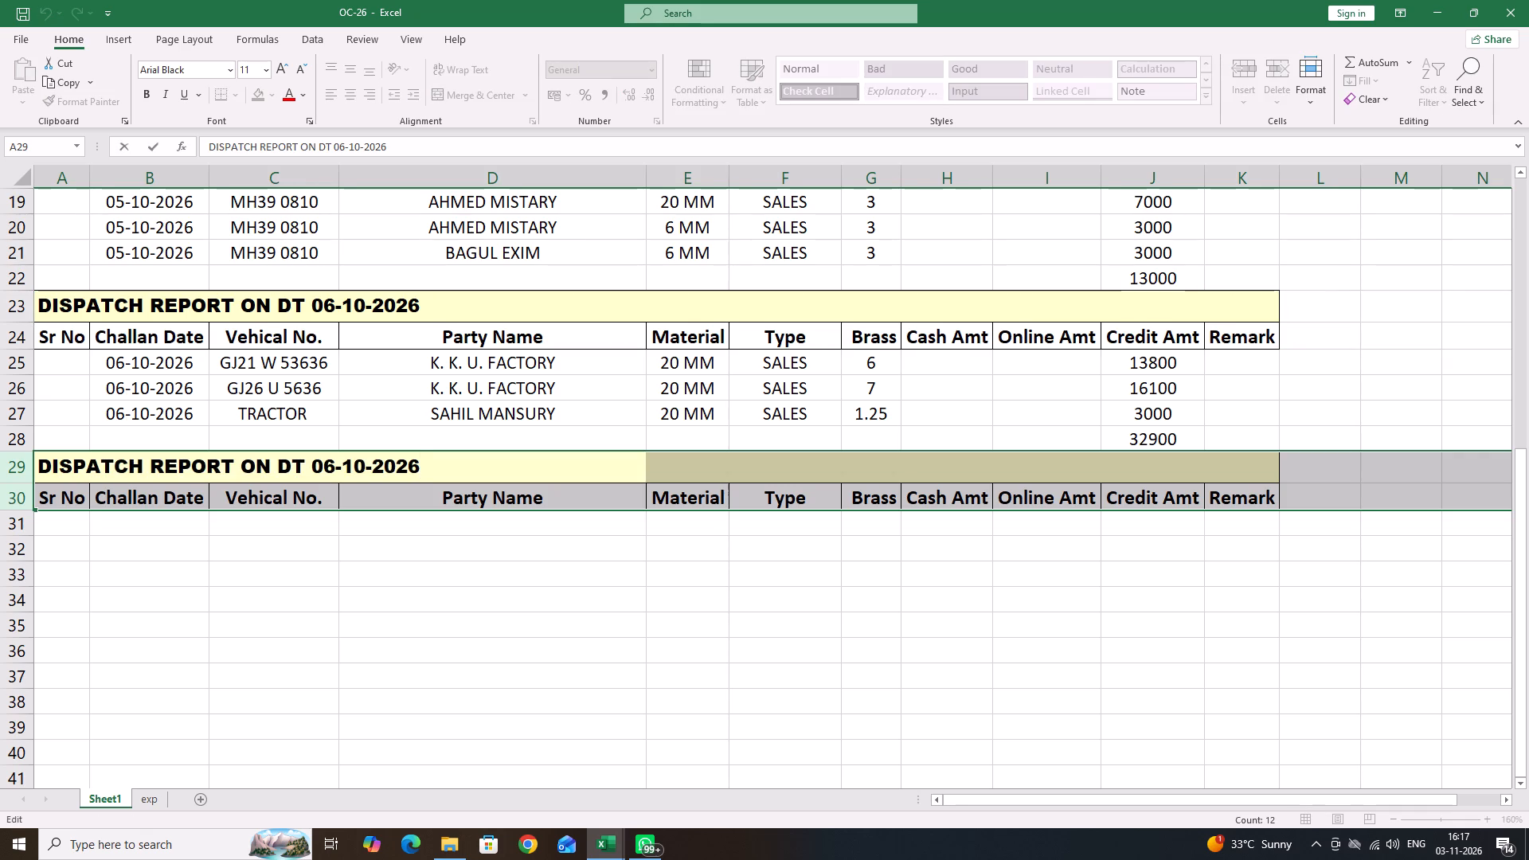
left_click(337, 465)
key("BackSpace")
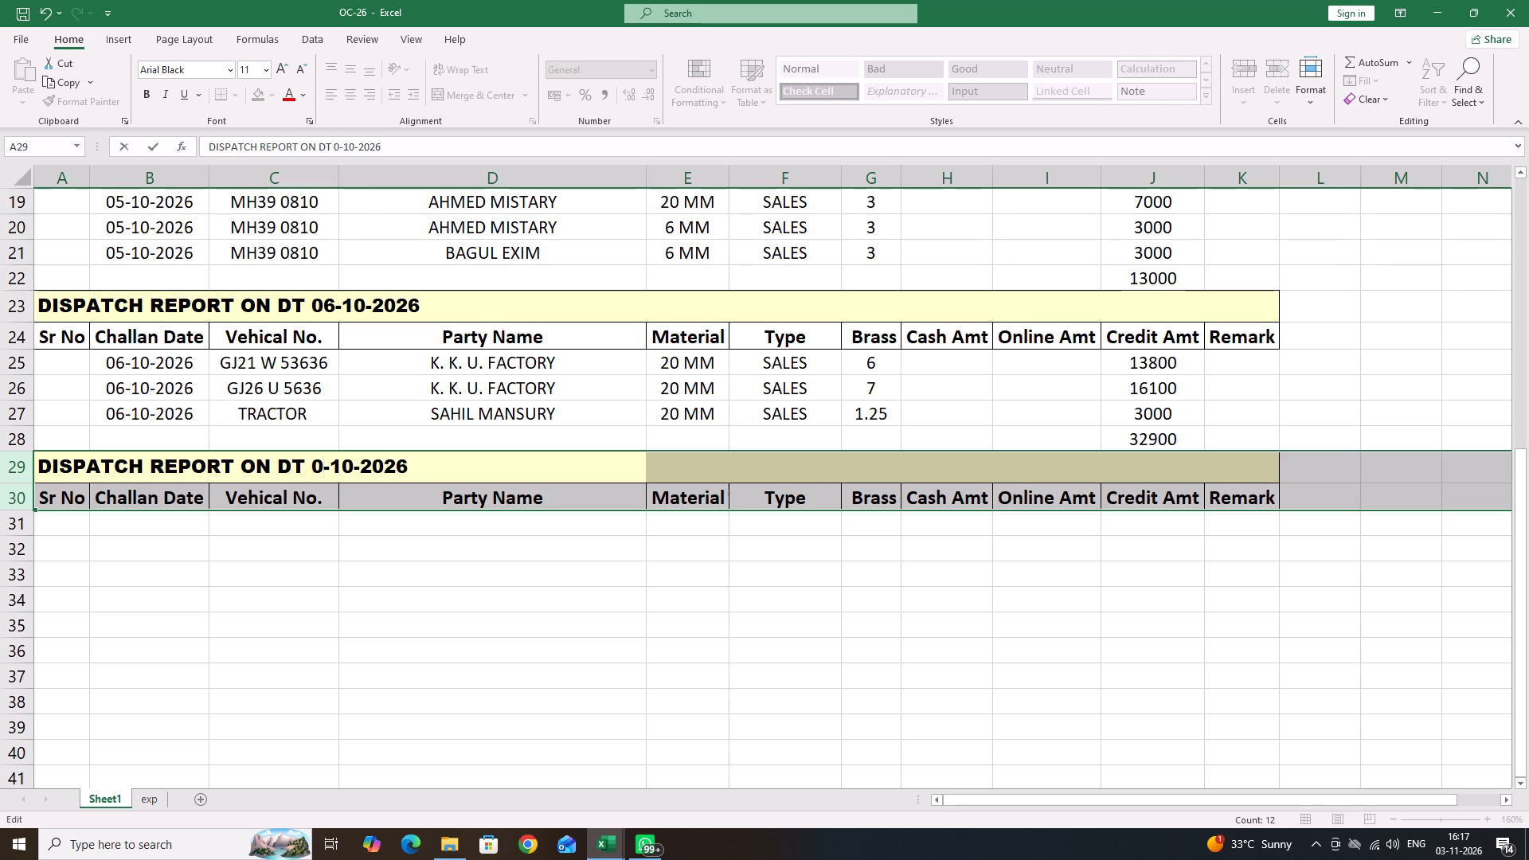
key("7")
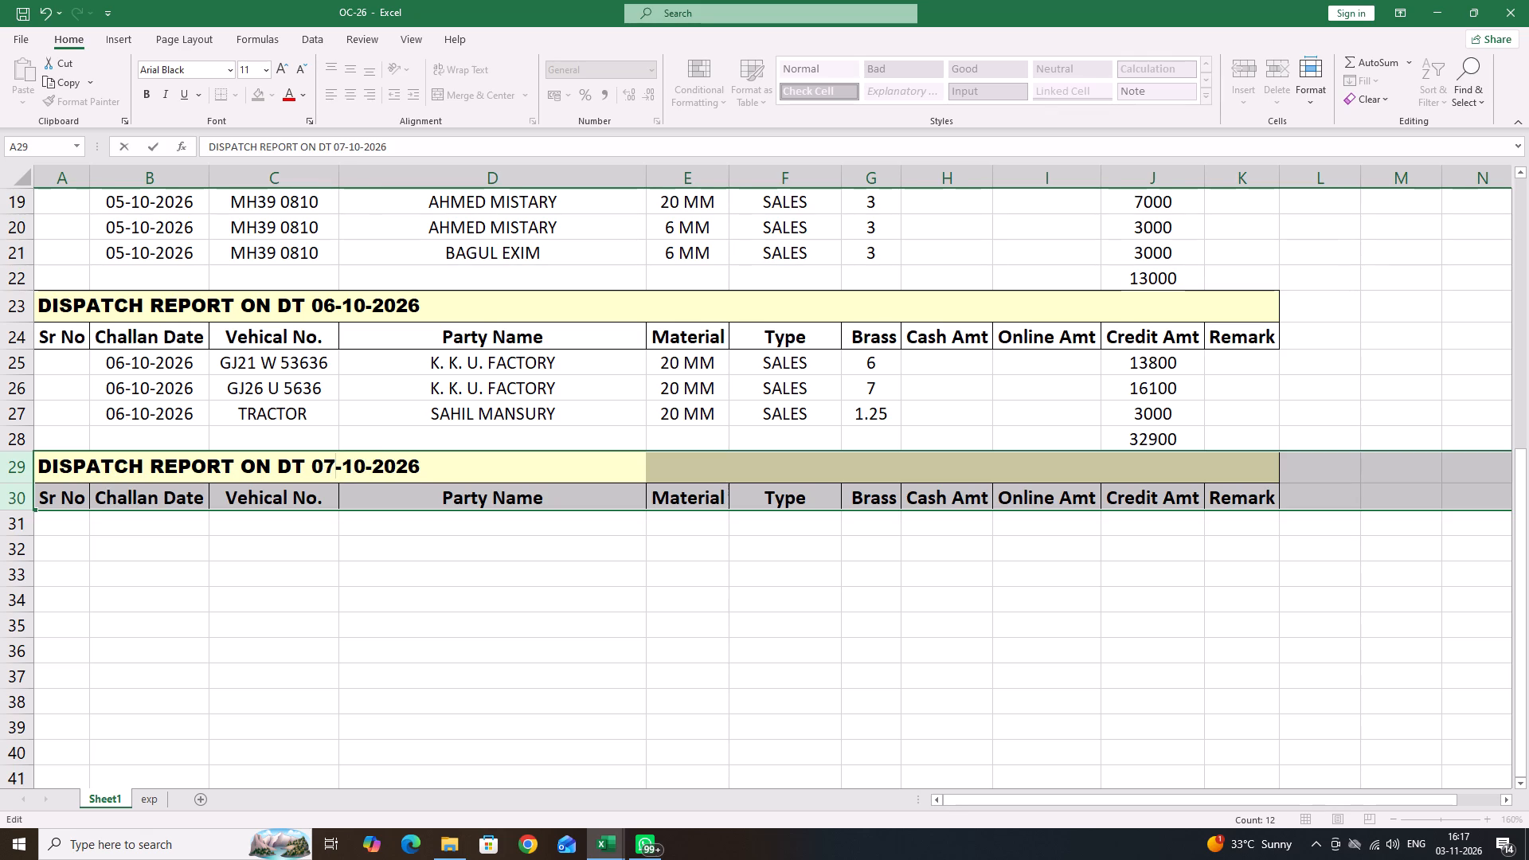
Copy the date 07-10-2026 from the new report title into the challan date cells B31, B32 and B33.
left_click_drag(315, 462, 434, 462)
right_click(387, 461)
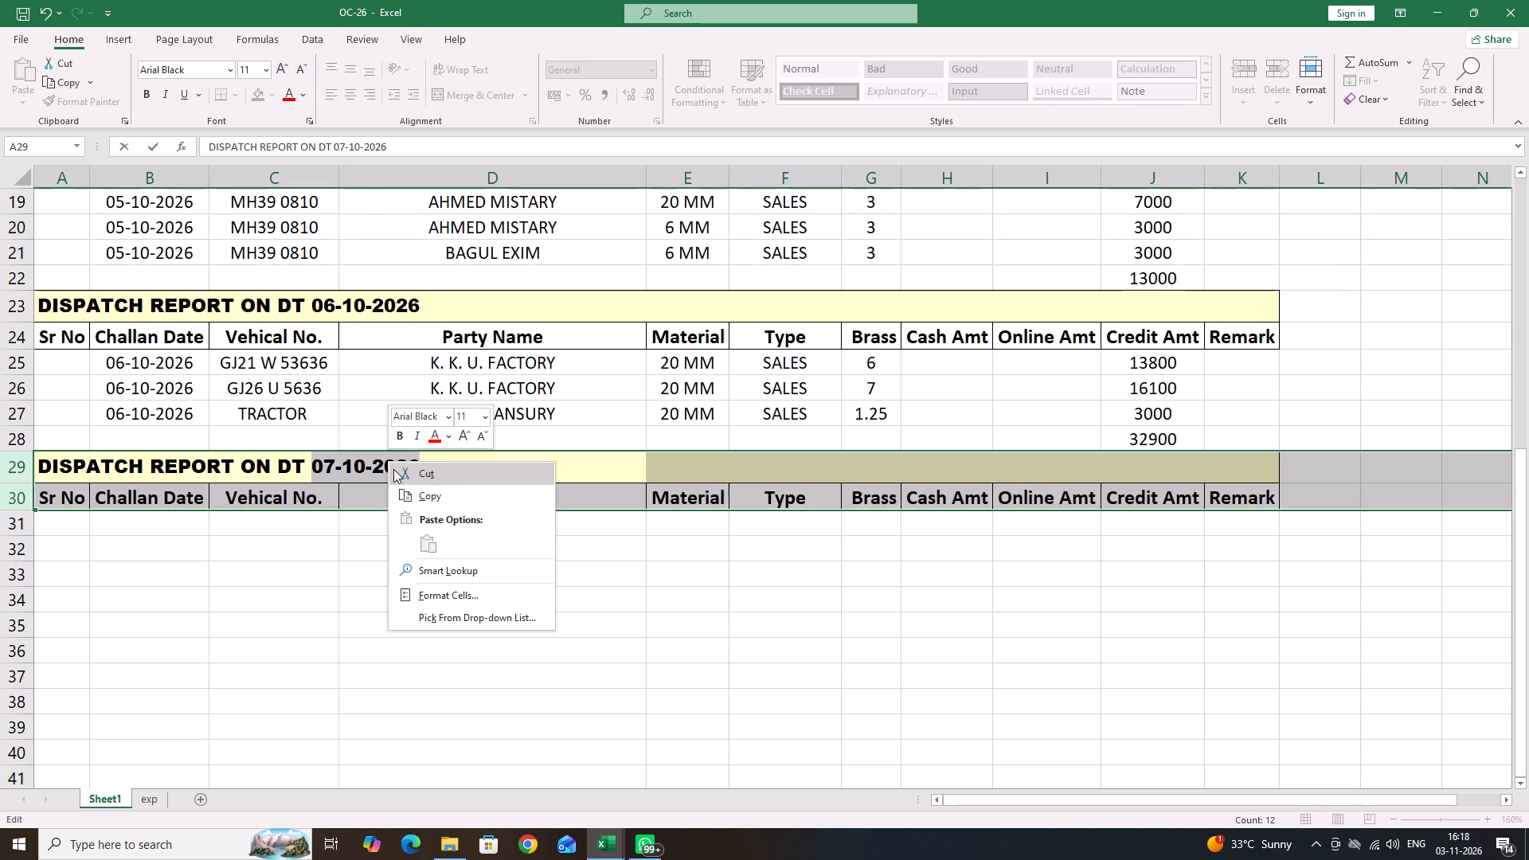
left_click(409, 498)
left_click(104, 536)
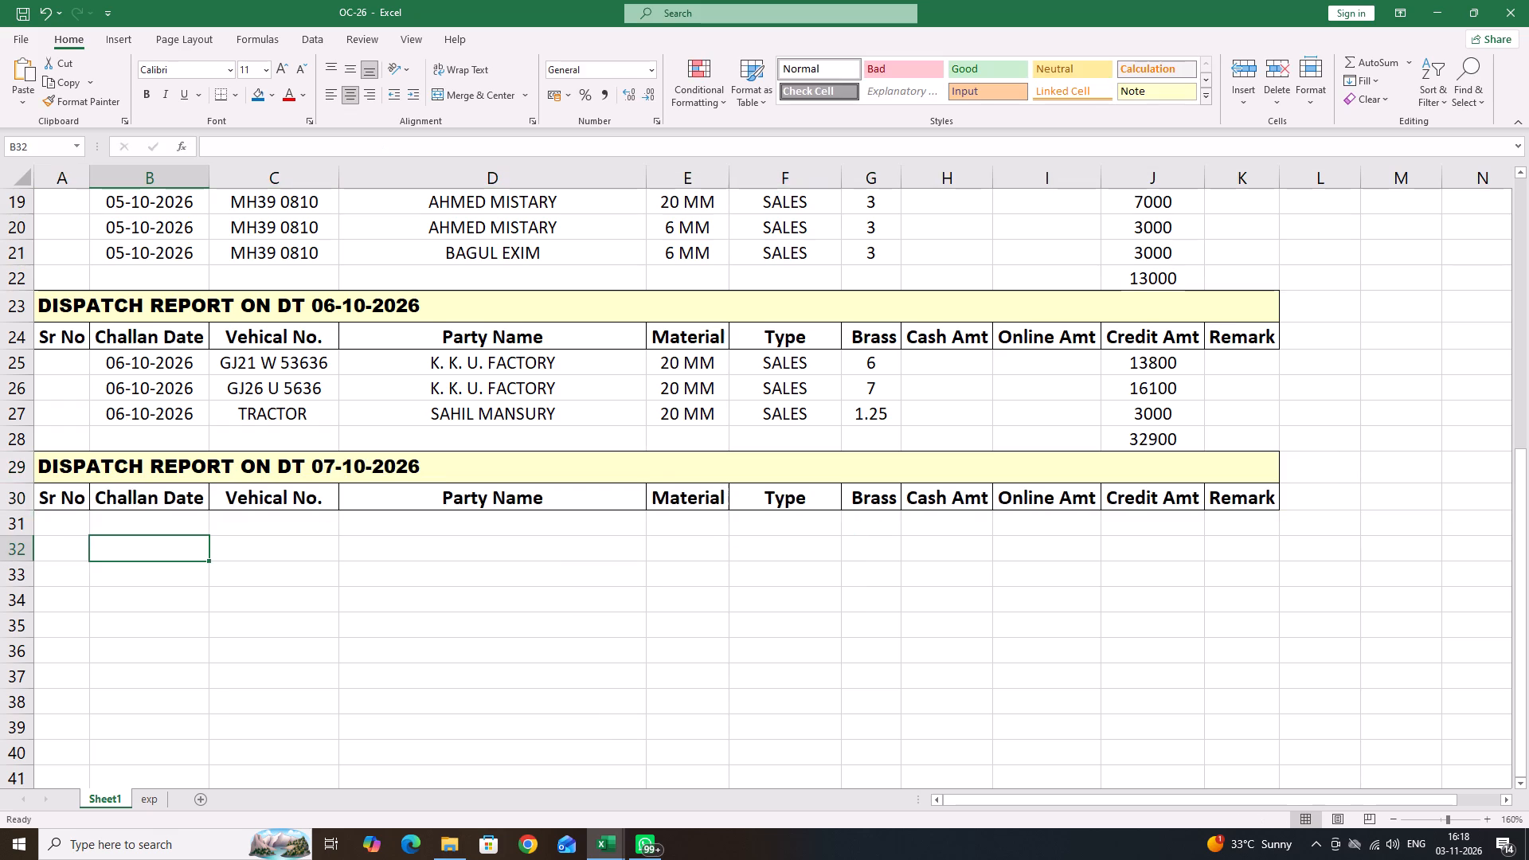
left_click(135, 525)
key("ctrl+v")
left_click(148, 542)
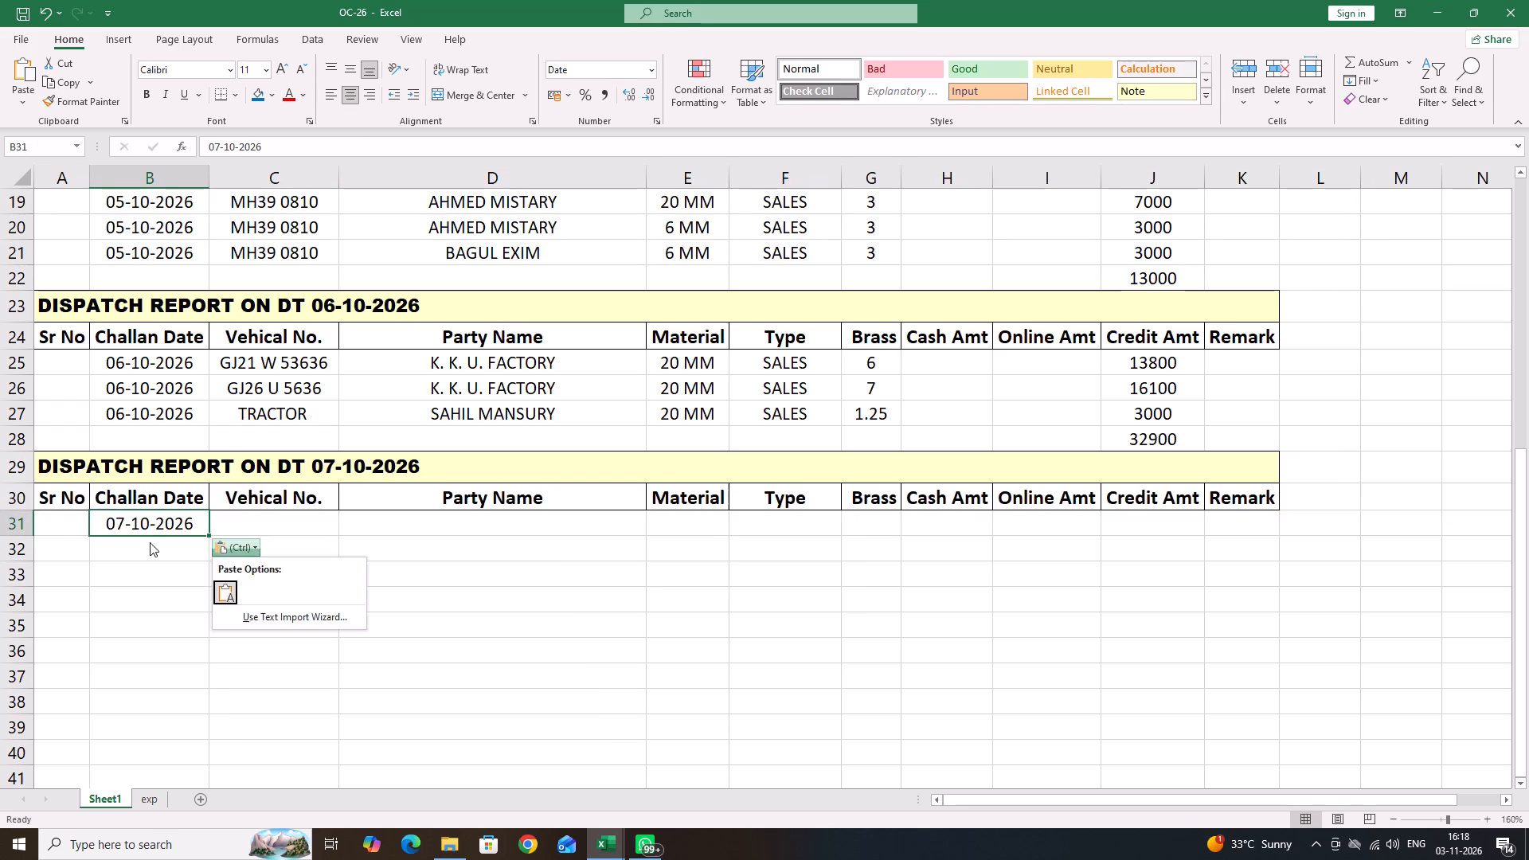
left_click(150, 542)
left_click(151, 542)
key("ctrl+v")
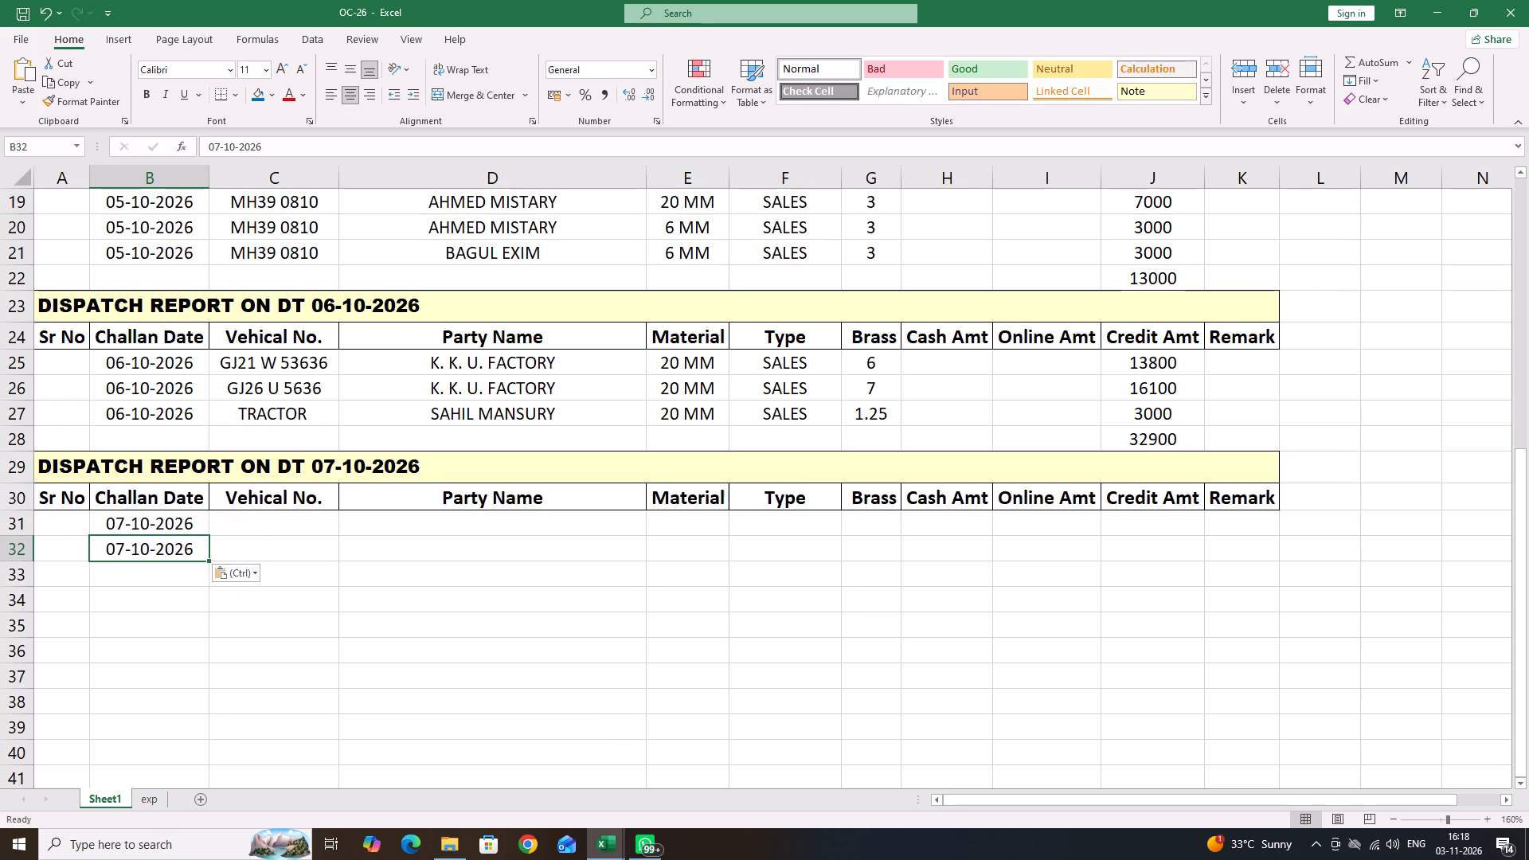
left_click(162, 569)
key("ctrl+v")
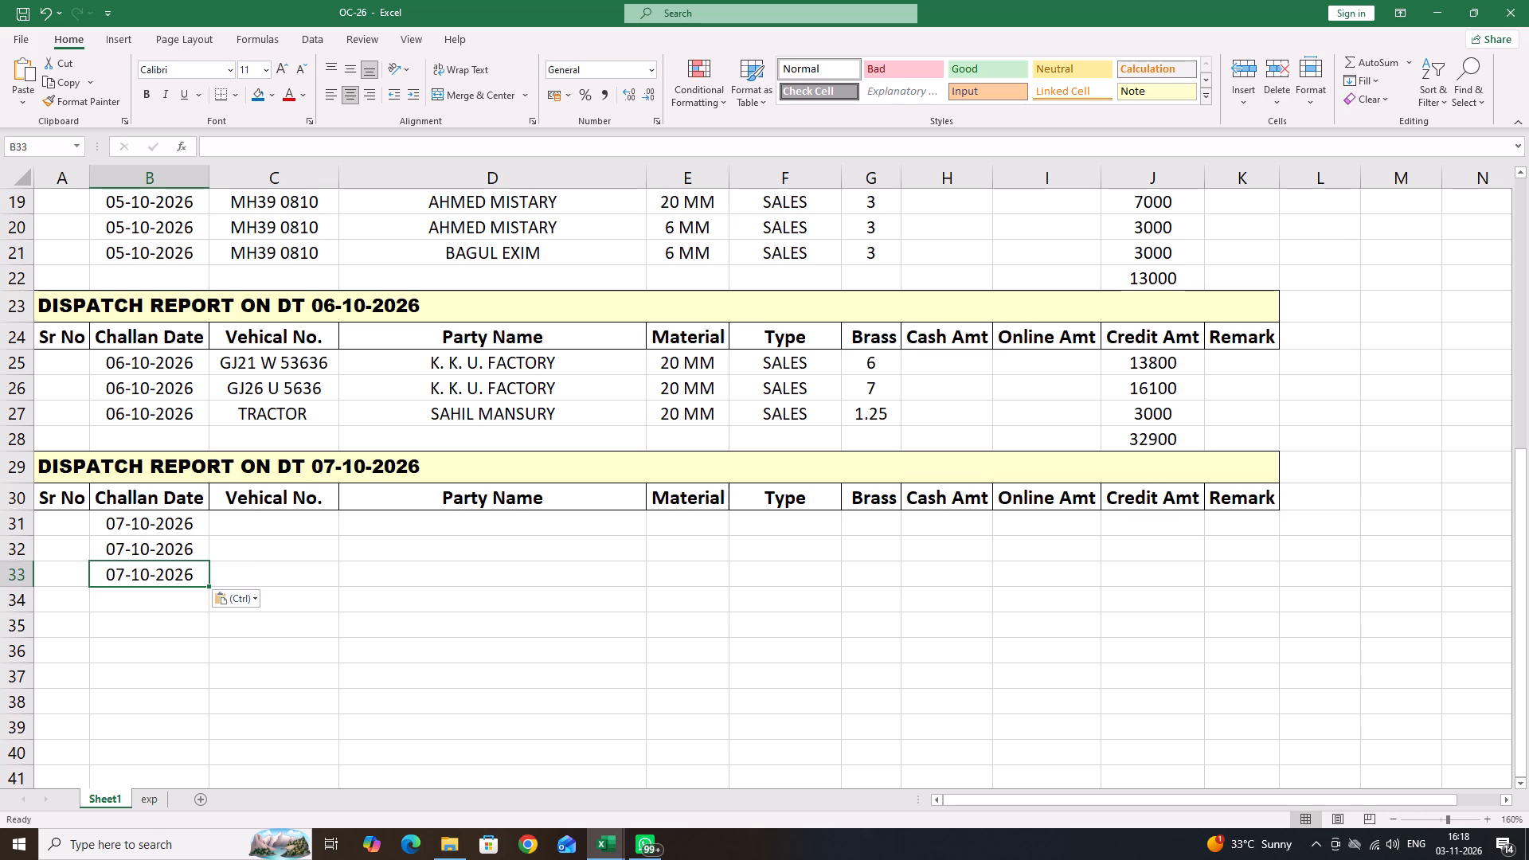
On the exp sheet, replace the remark of the last 06-10-2026 expense in C20 with DIPAK MACHINE OPERATOR.
left_click(141, 799)
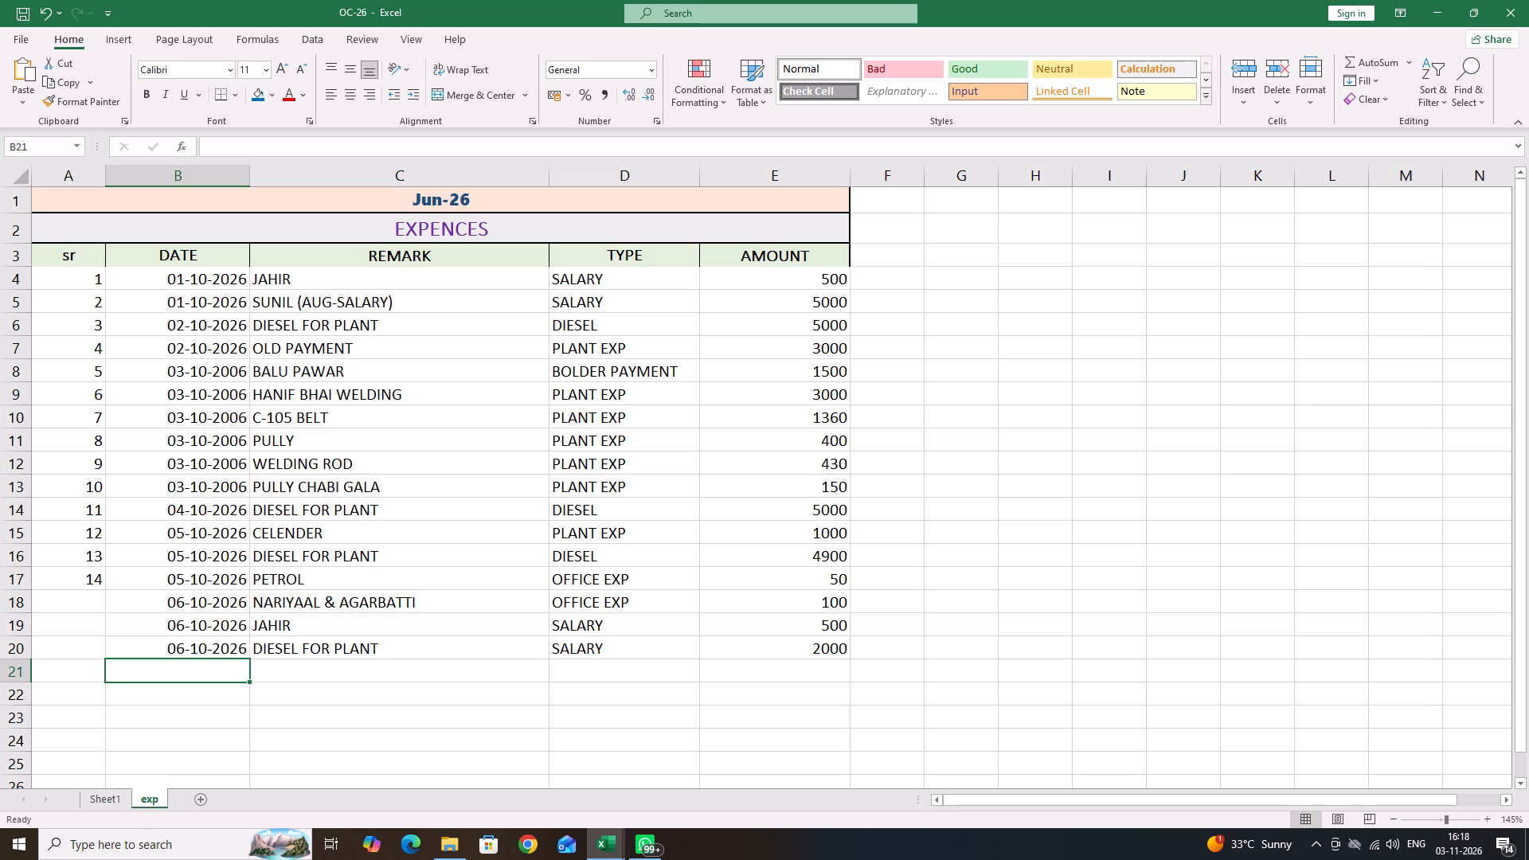
left_click(349, 649)
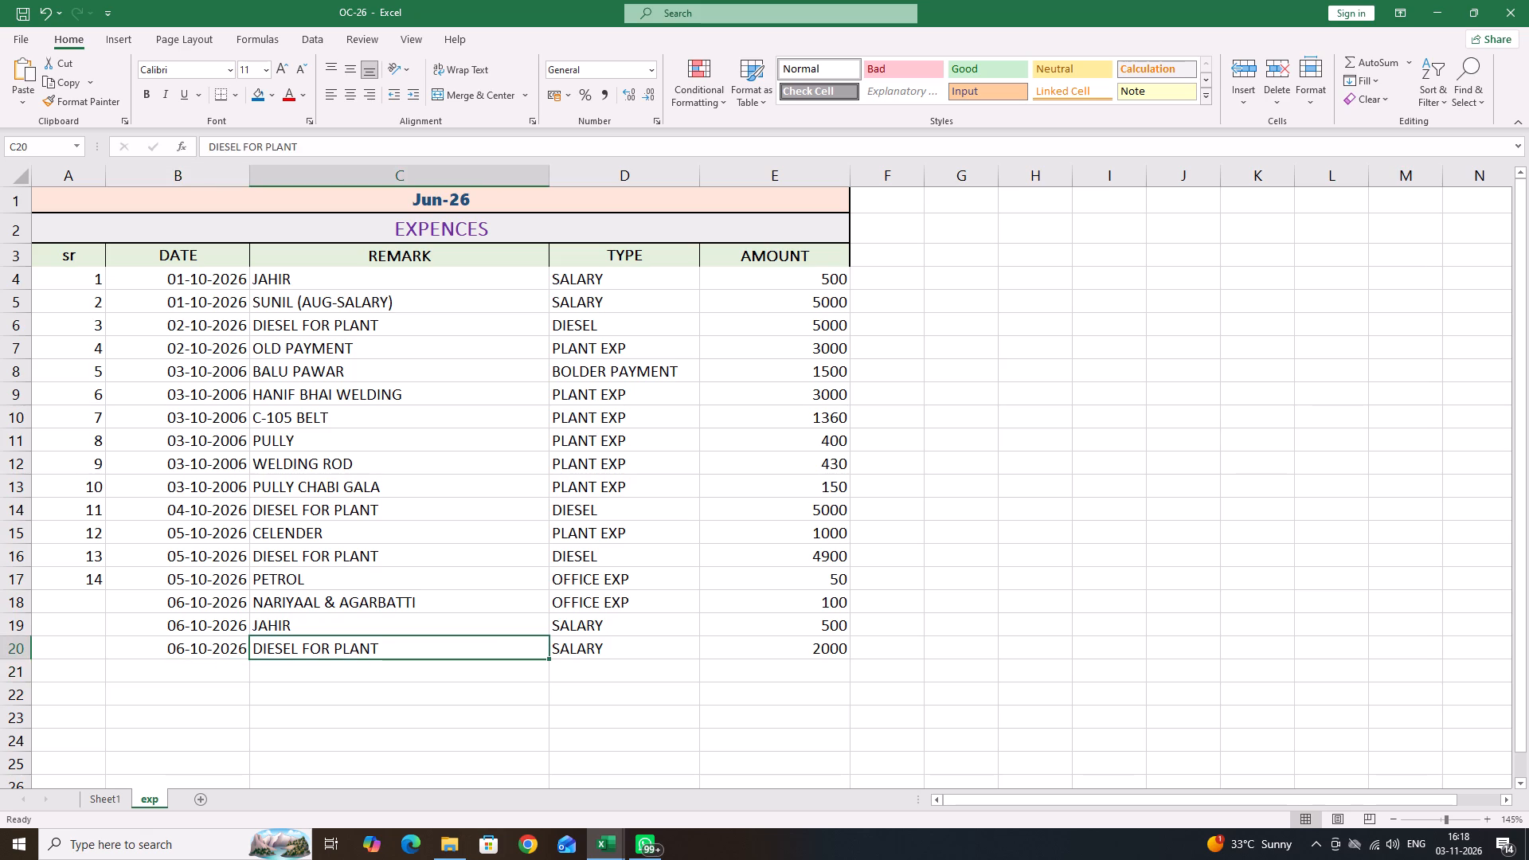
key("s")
key("BackSpace")
key("BackSpace")
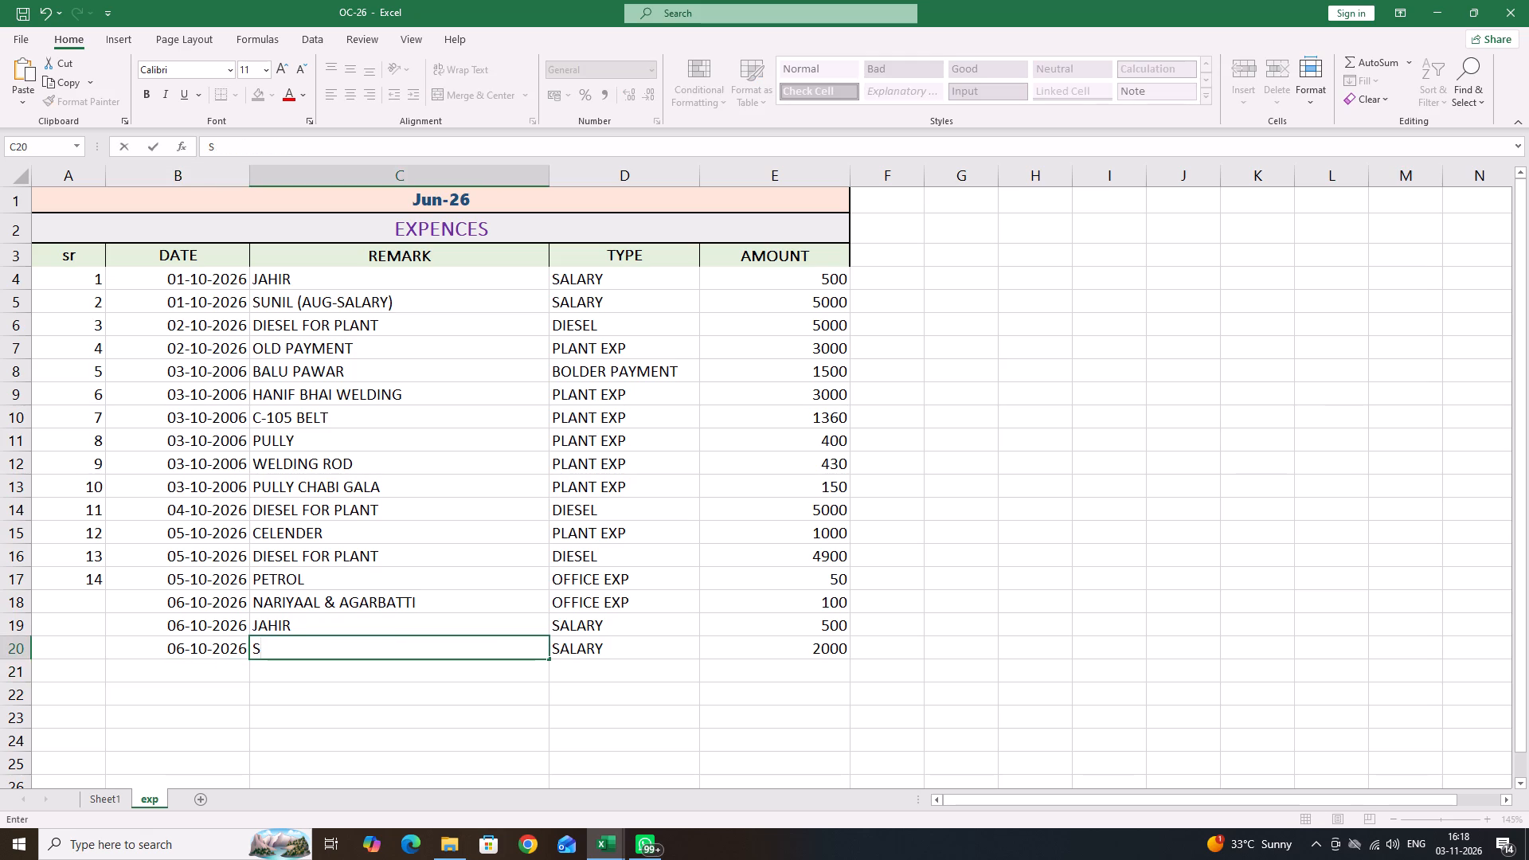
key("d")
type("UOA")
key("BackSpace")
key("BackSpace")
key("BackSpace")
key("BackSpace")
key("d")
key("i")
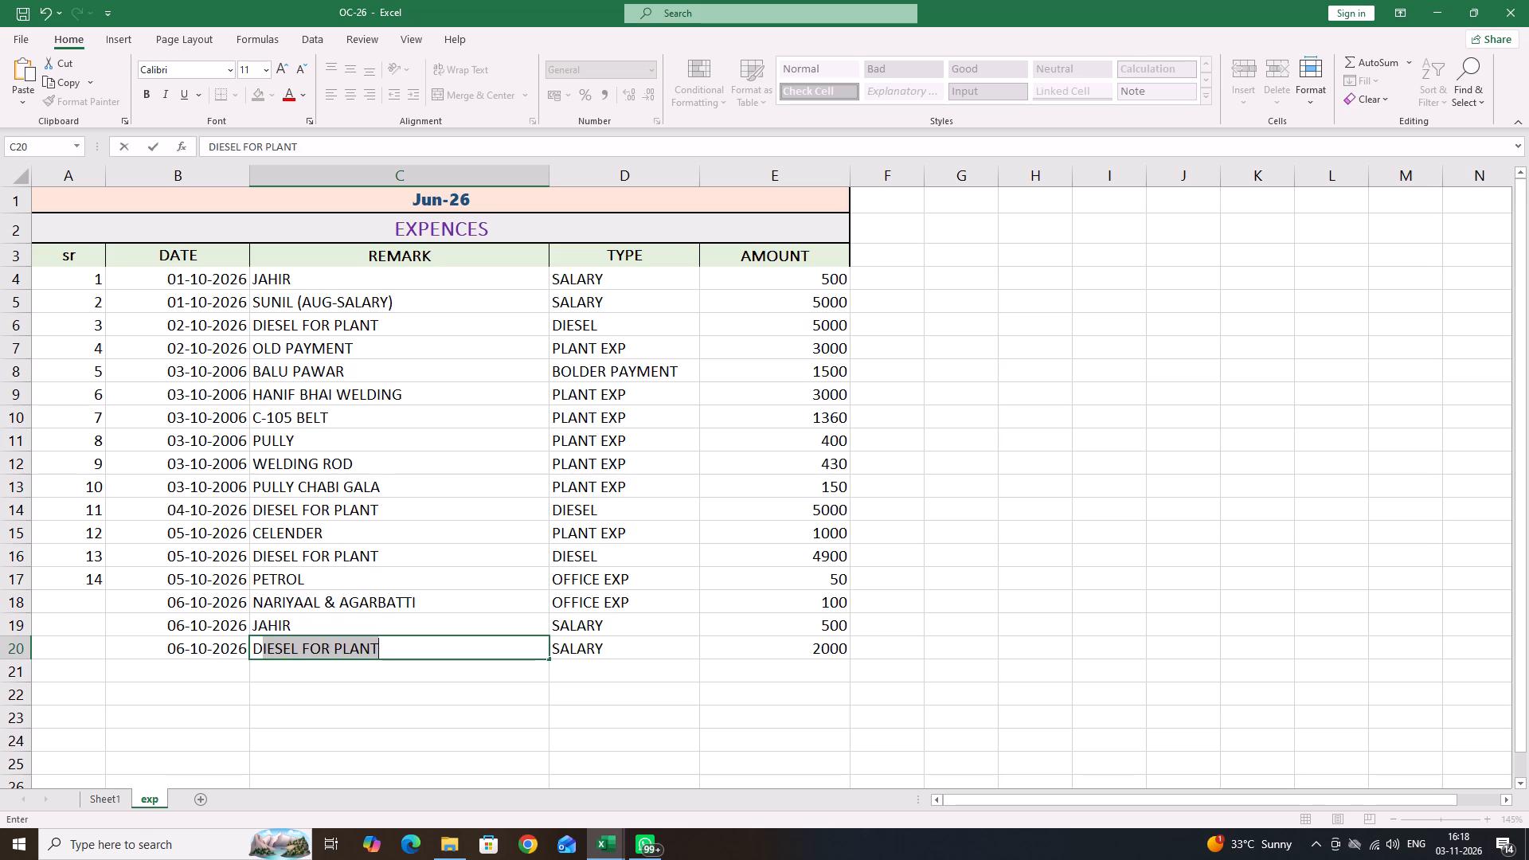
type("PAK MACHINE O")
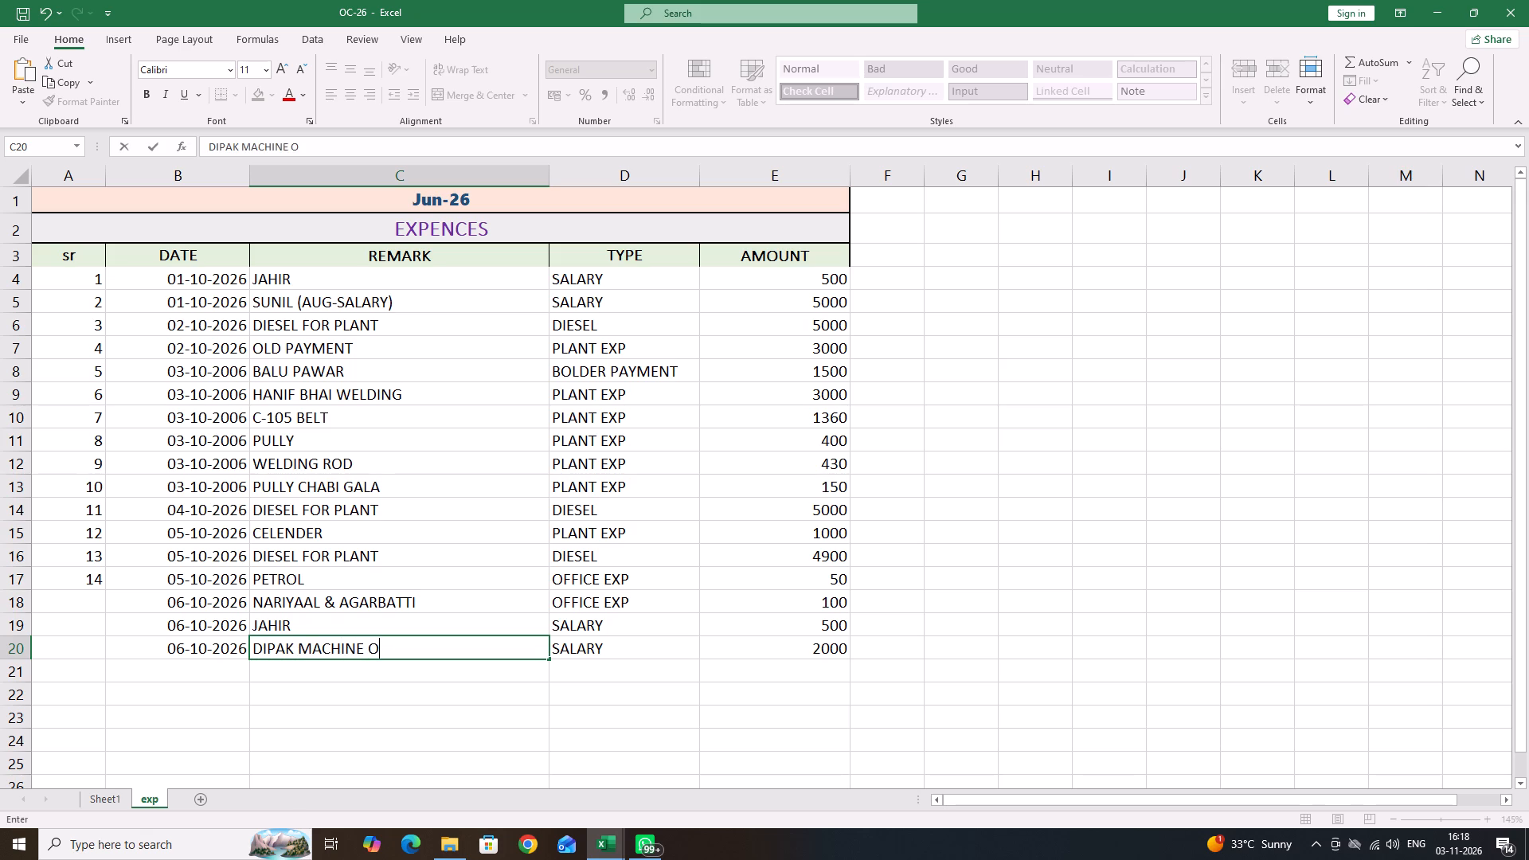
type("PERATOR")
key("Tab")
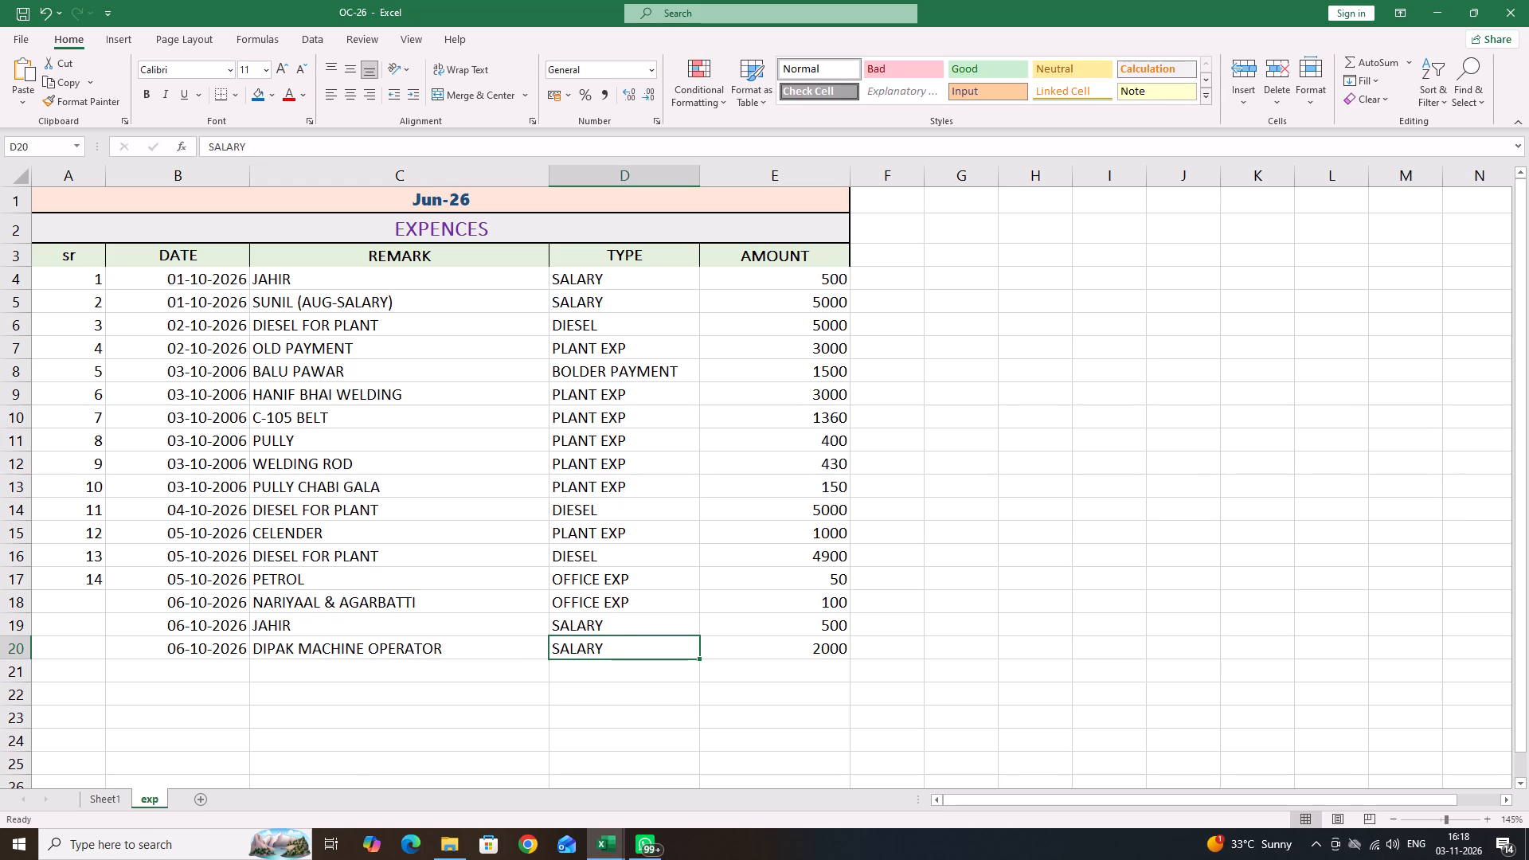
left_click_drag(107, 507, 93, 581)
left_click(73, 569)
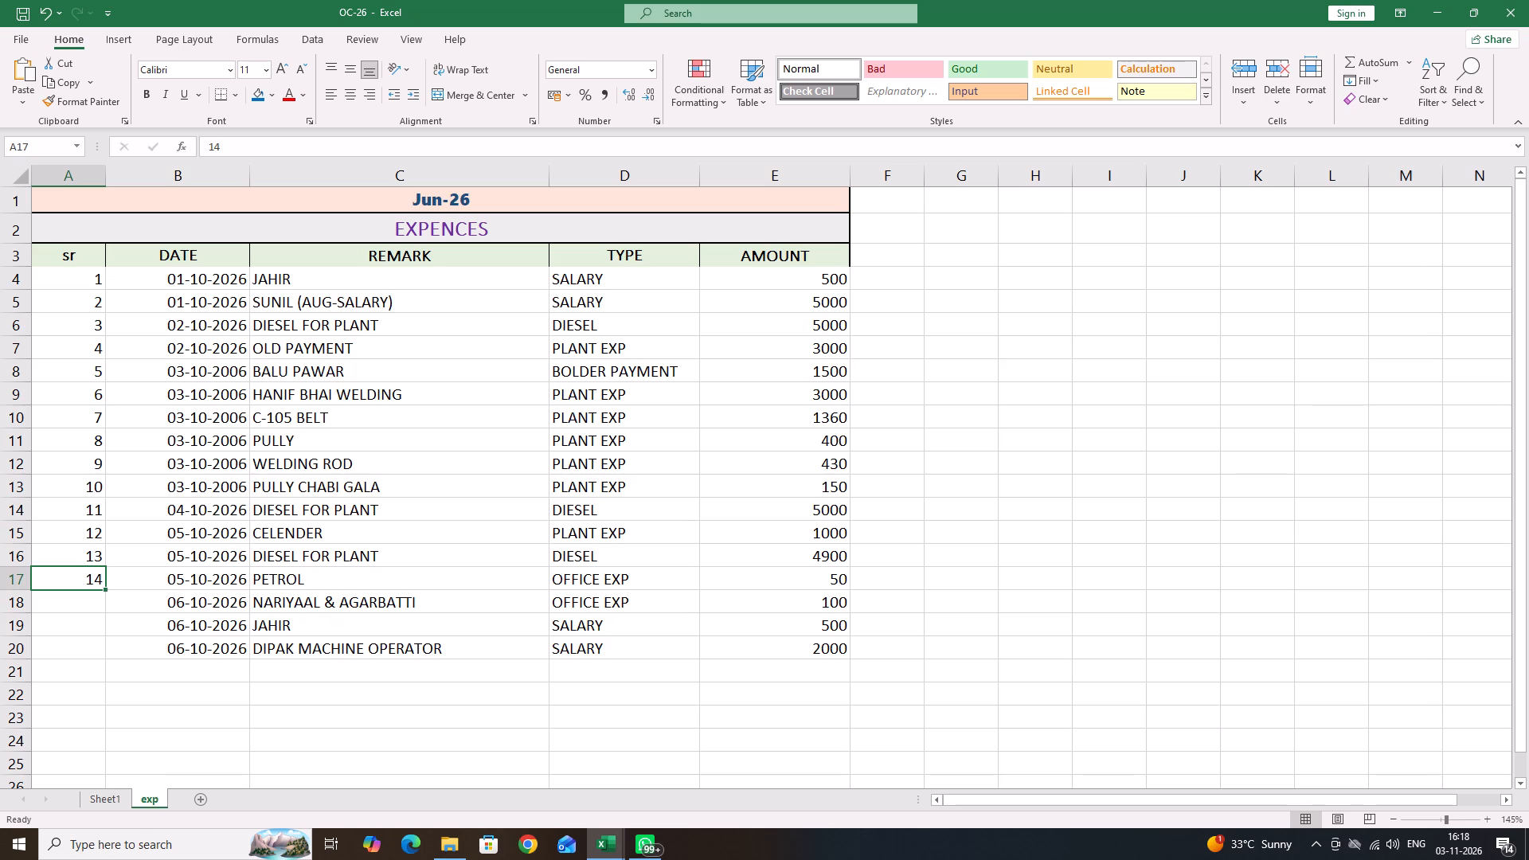
Add an expense in row 21 dated 07-10-2026 with the same payee as row 8, type BOLDER PAYMENT and amount 500.
left_click(178, 668)
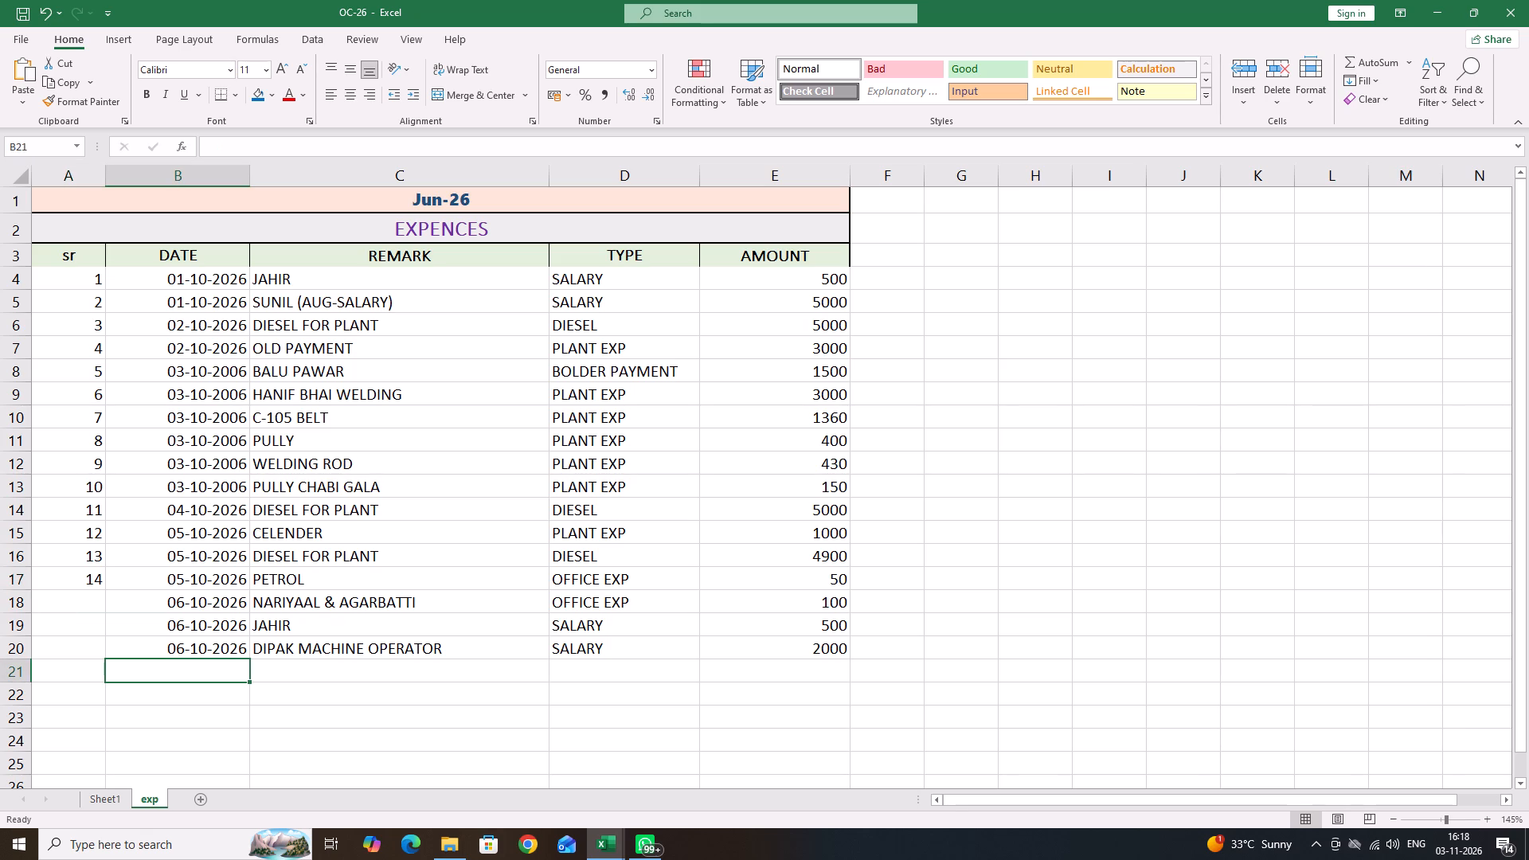
key("ctrl+v")
key("Tab")
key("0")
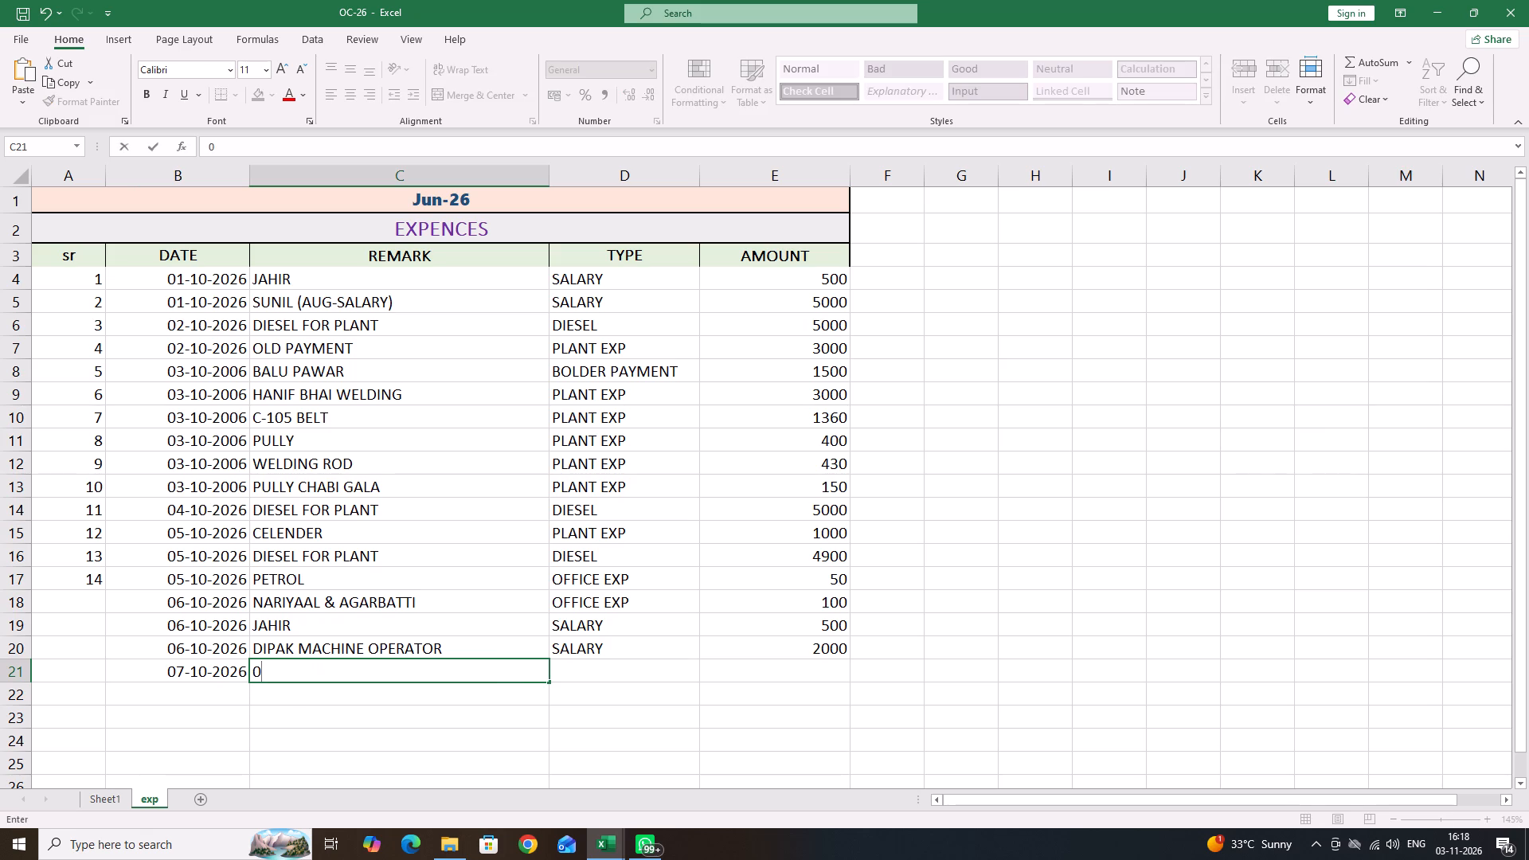
key("BackSpace")
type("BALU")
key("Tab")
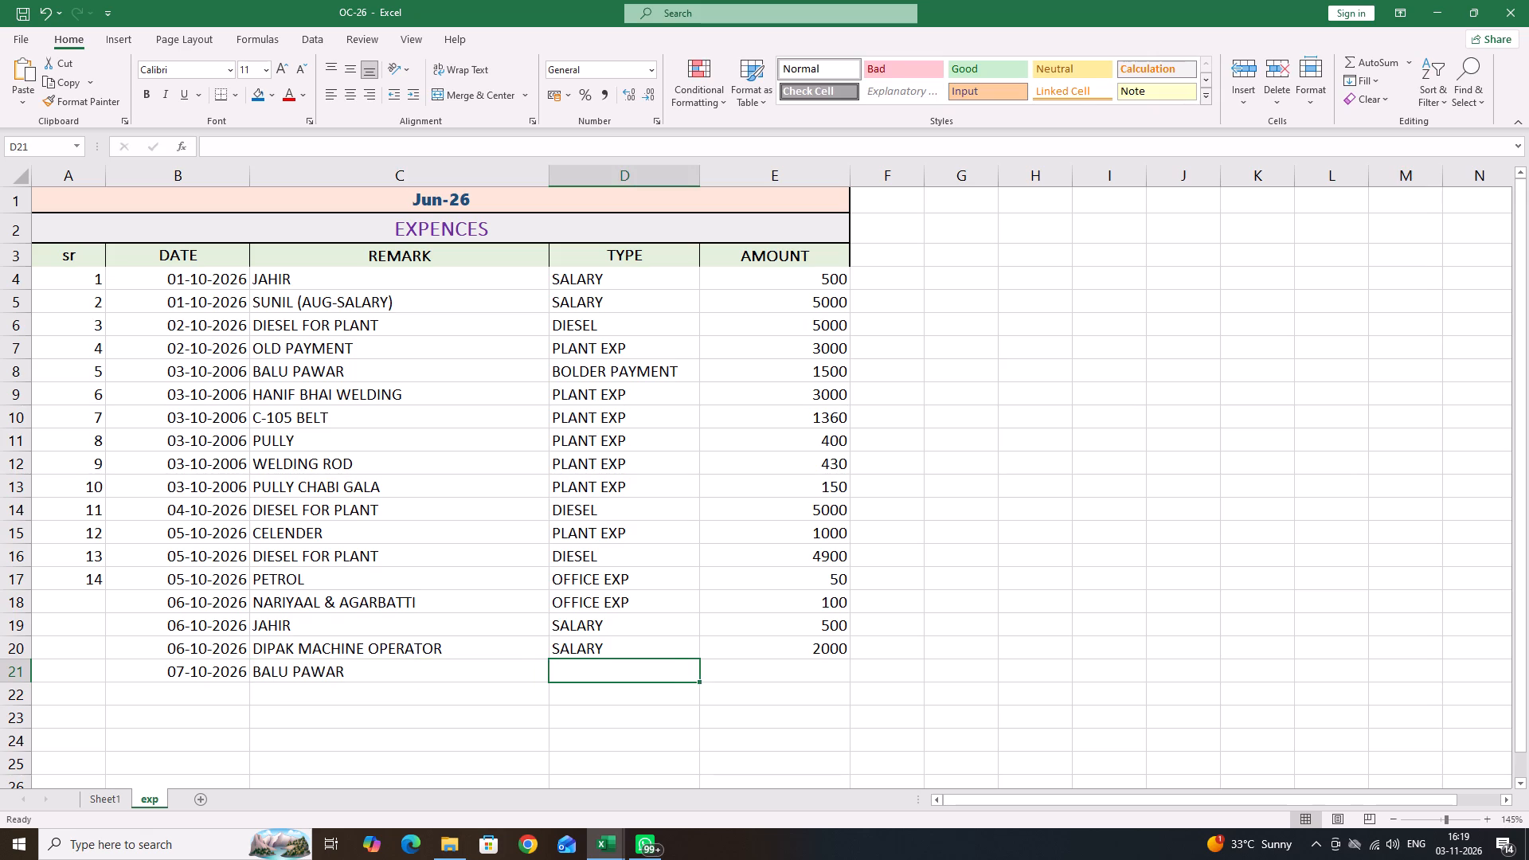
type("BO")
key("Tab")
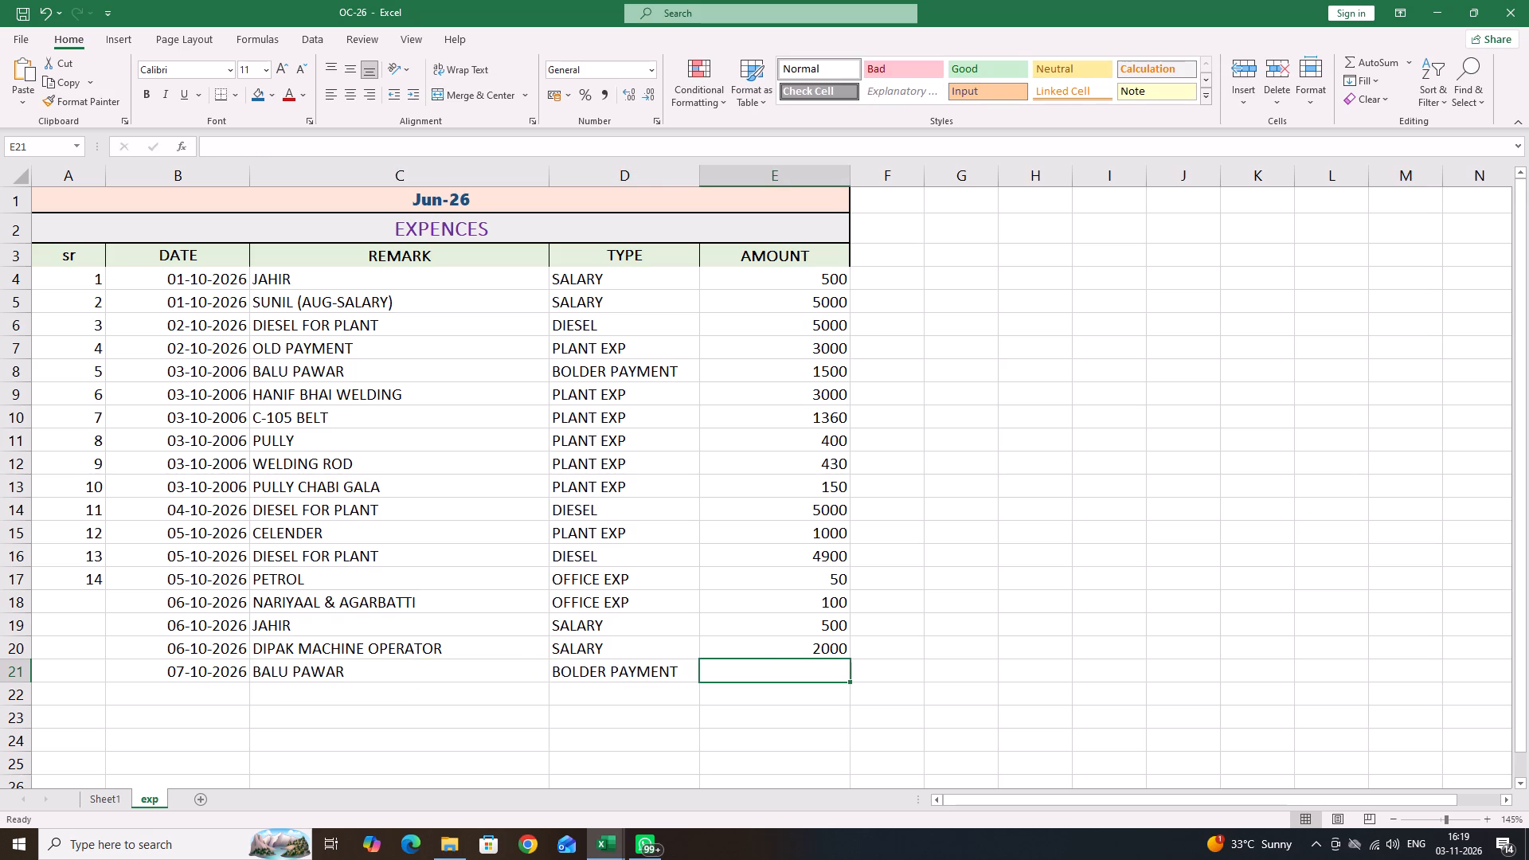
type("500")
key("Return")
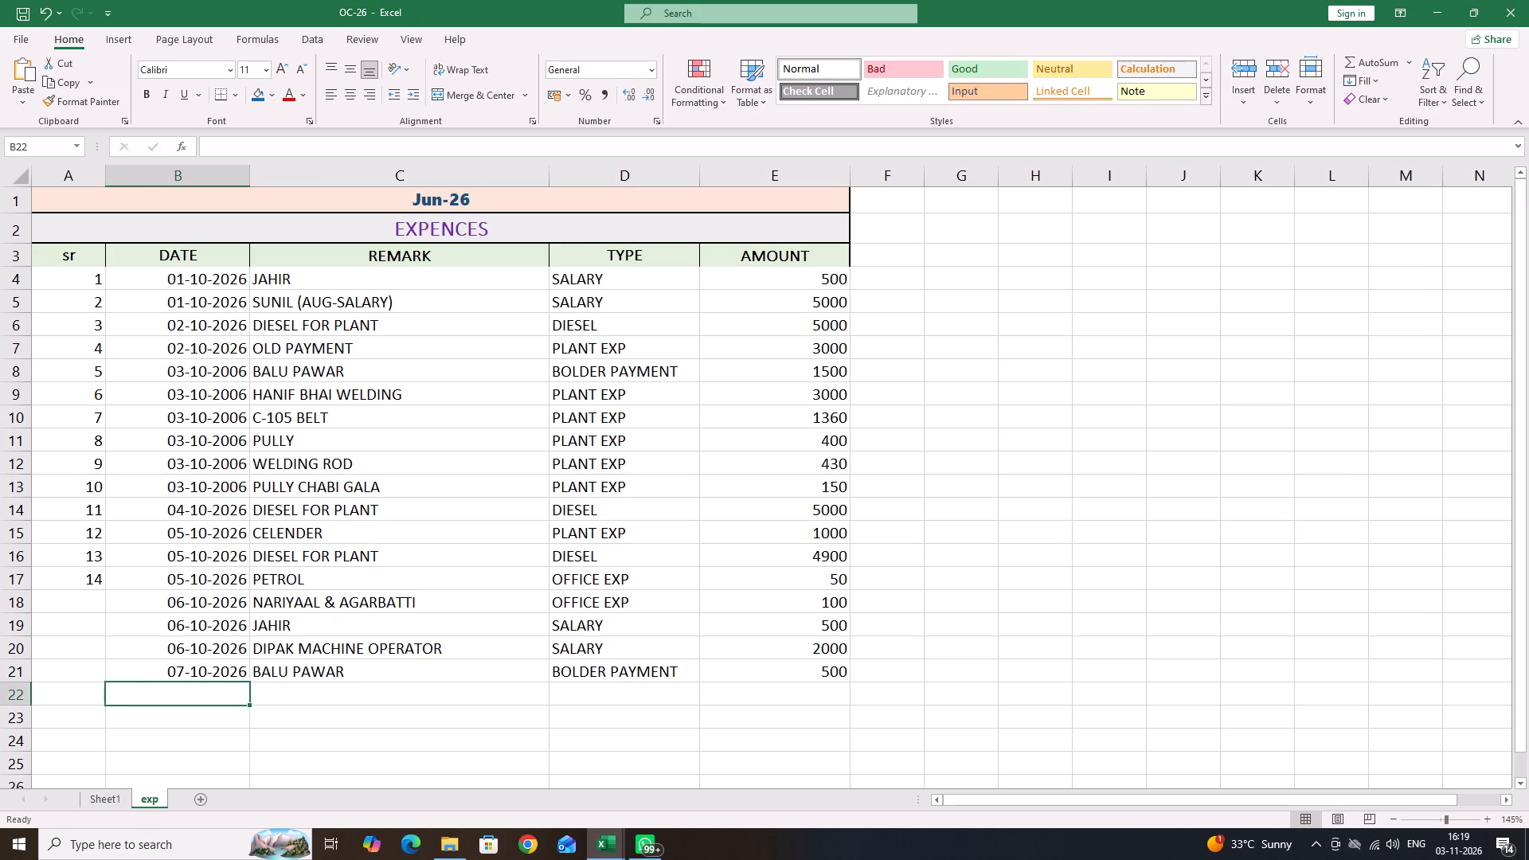
Start the next expense entry at the date cell B22.
scroll(233, 672, "down", 1)
left_click(178, 623)
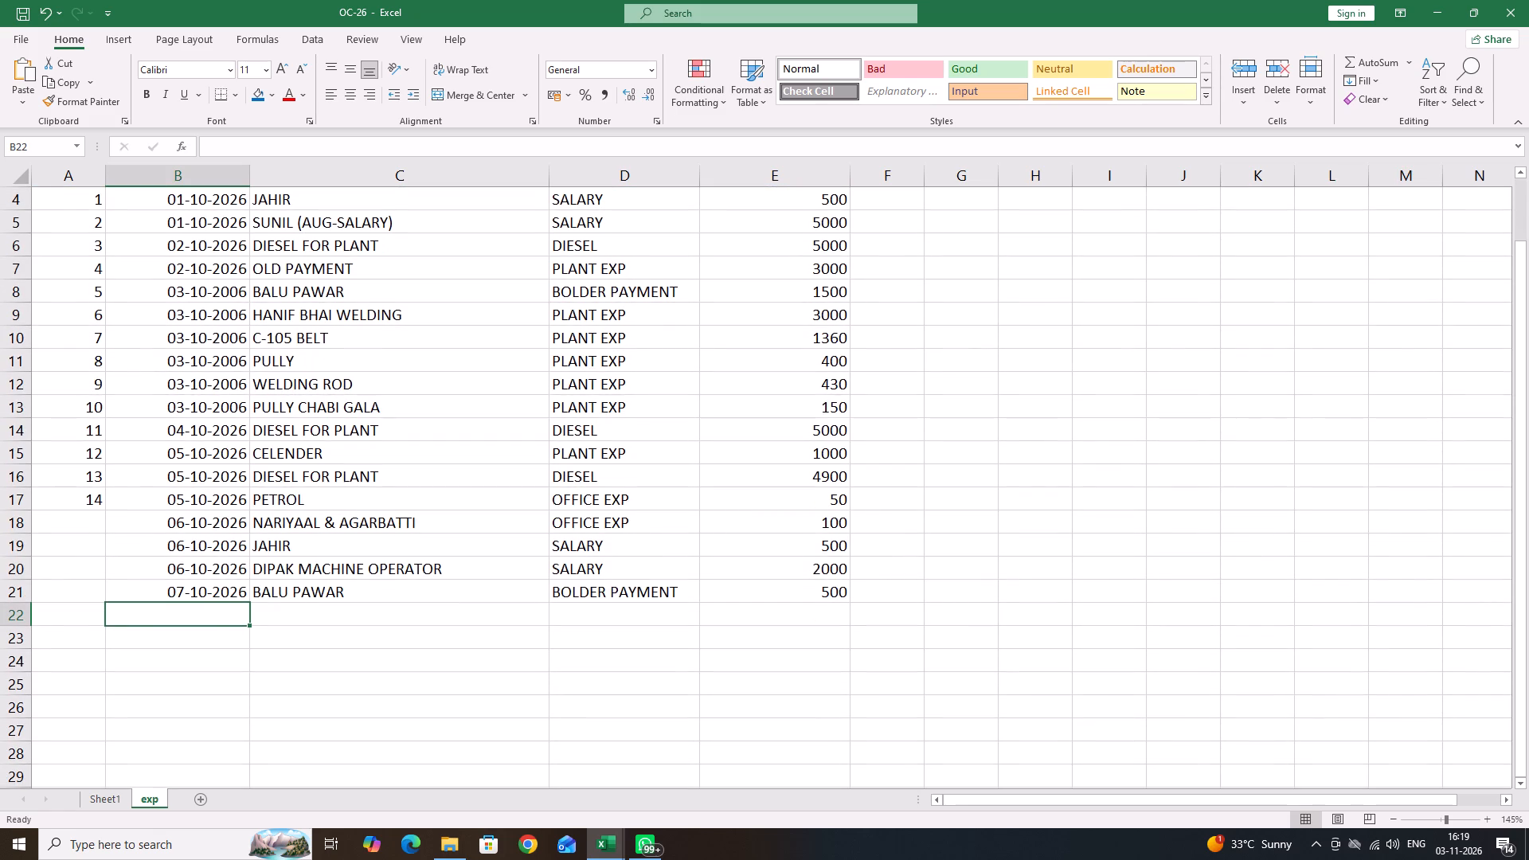
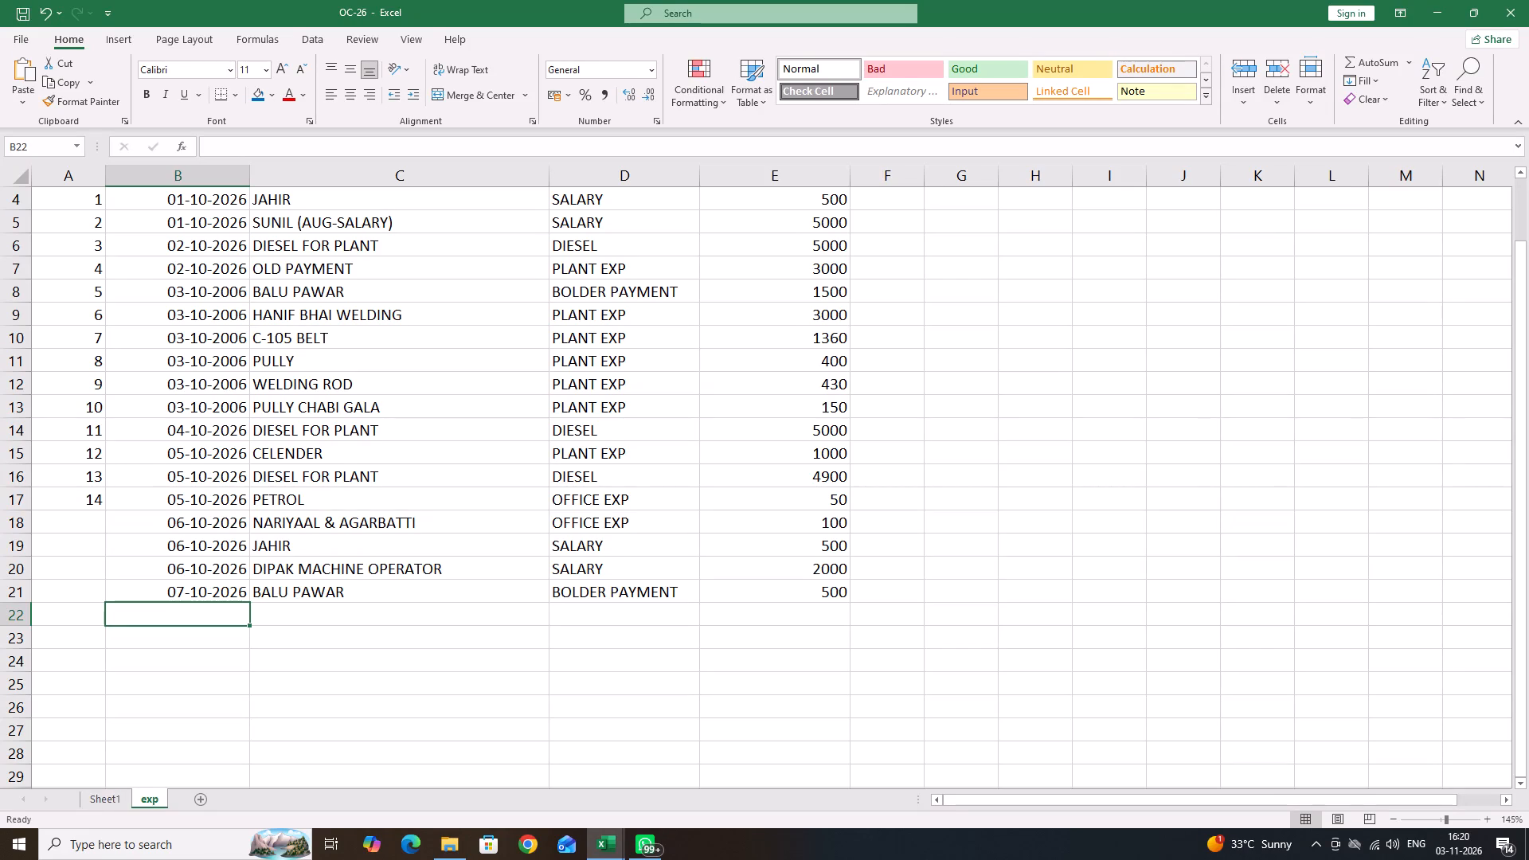
Save the workbook and go back to the dispatch reports on Sheet1.
key("ctrl+s")
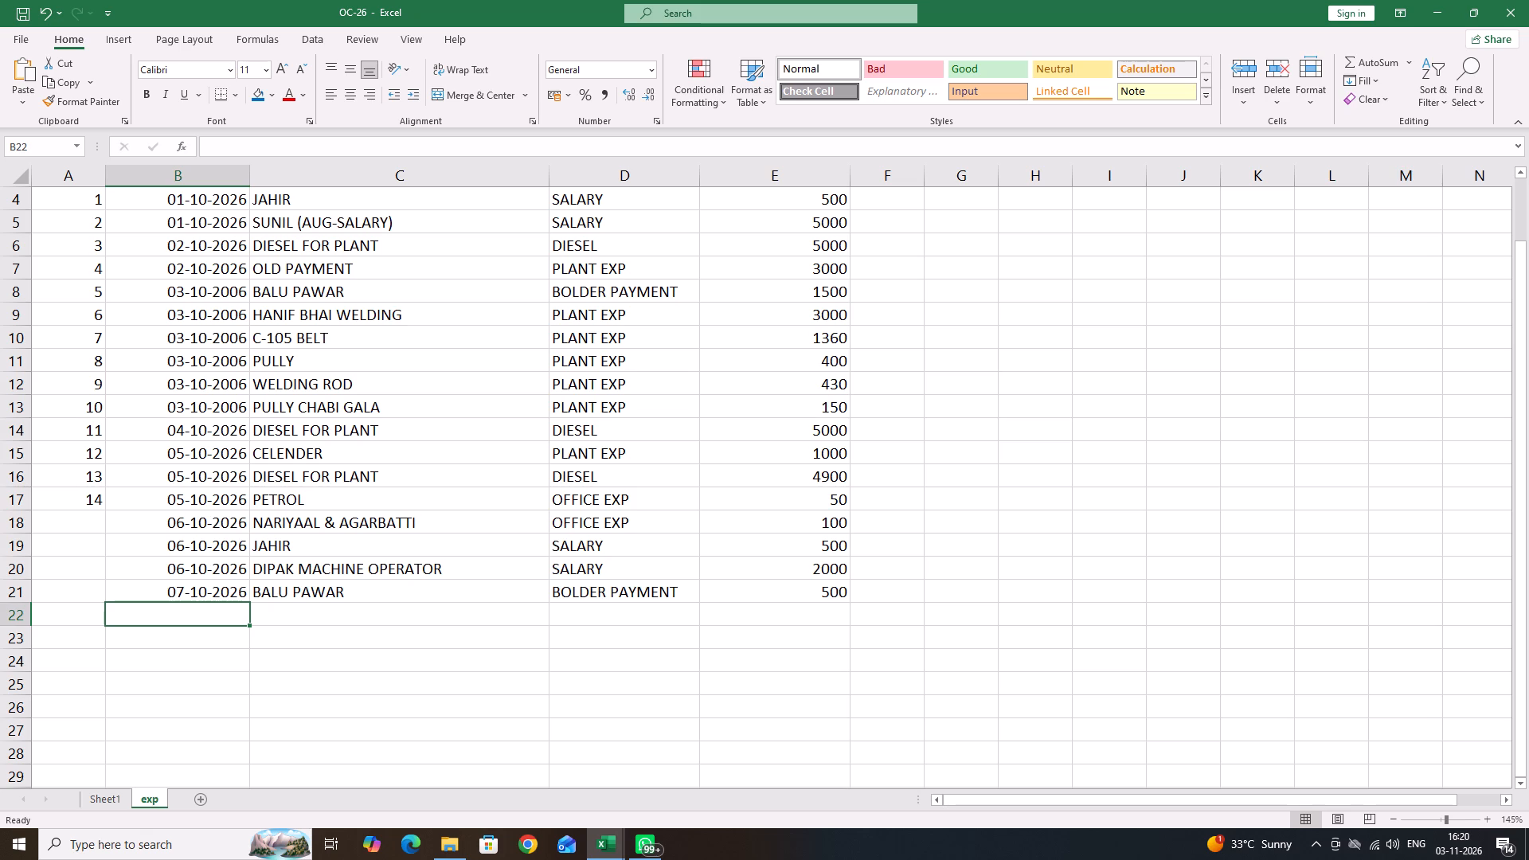
left_click(100, 800)
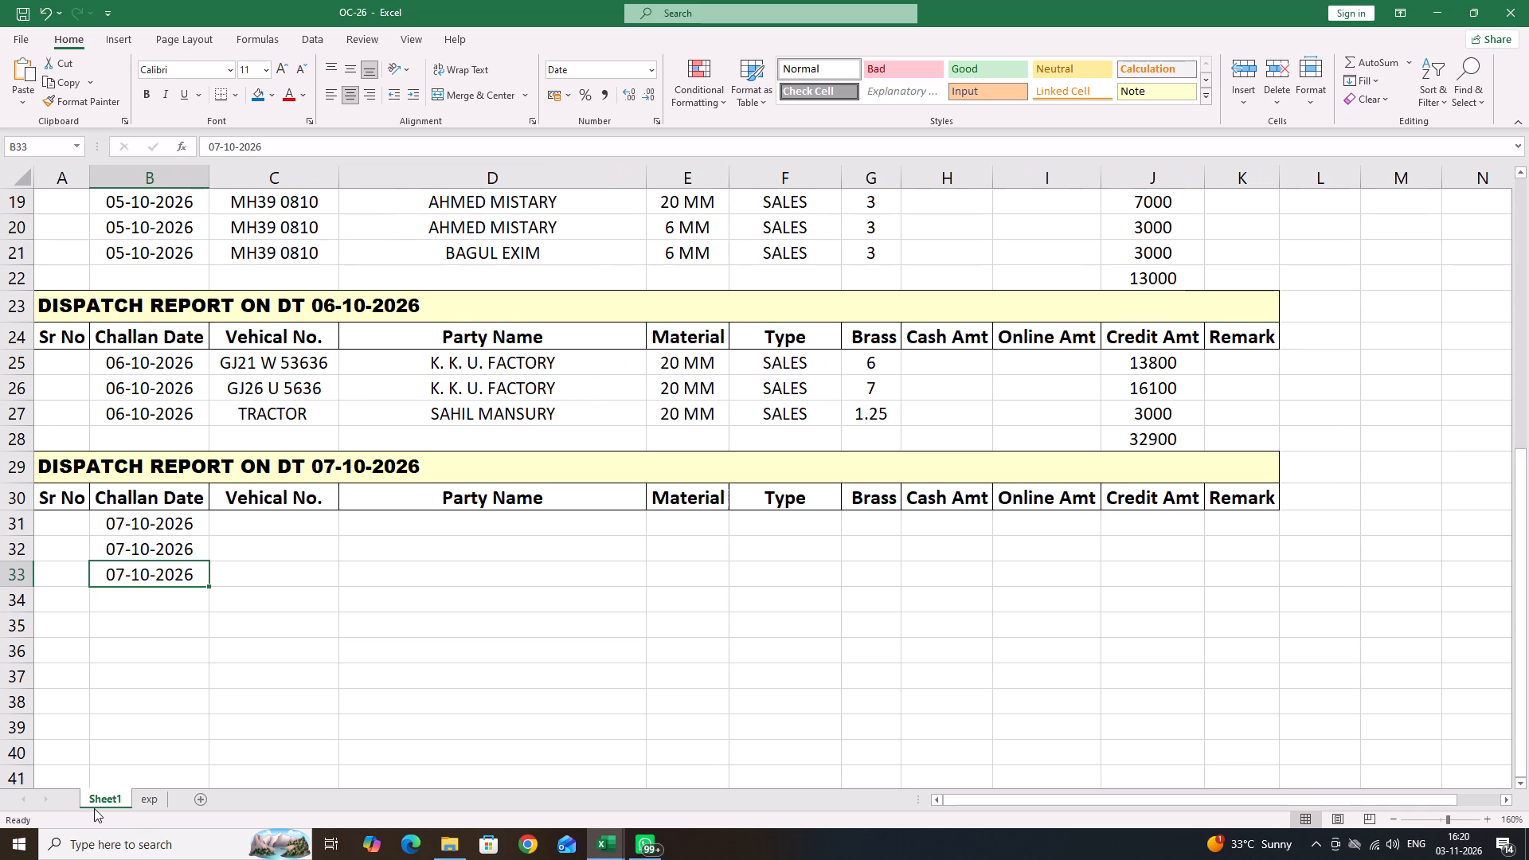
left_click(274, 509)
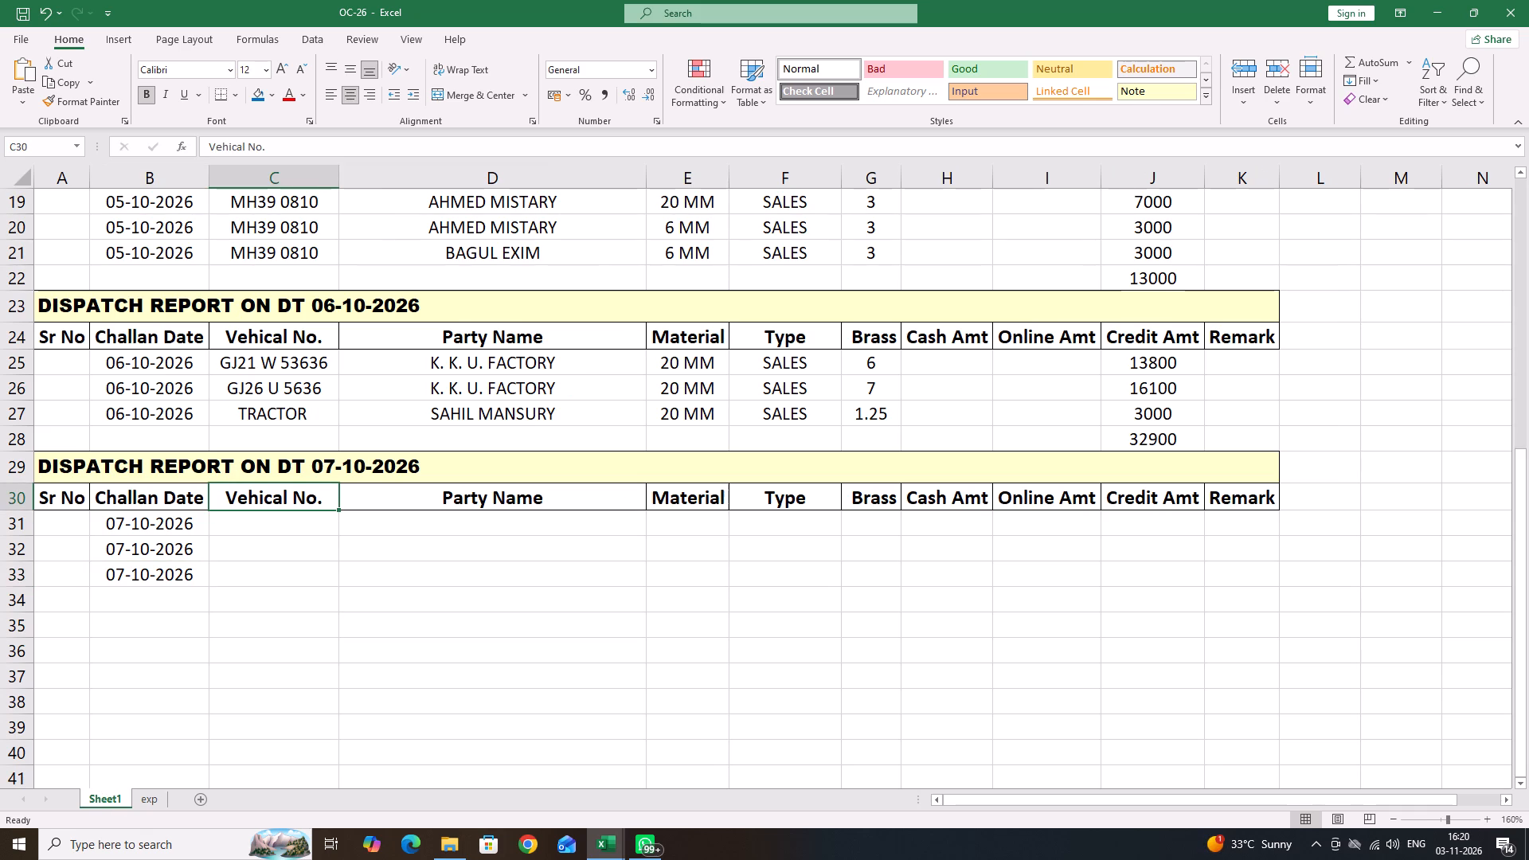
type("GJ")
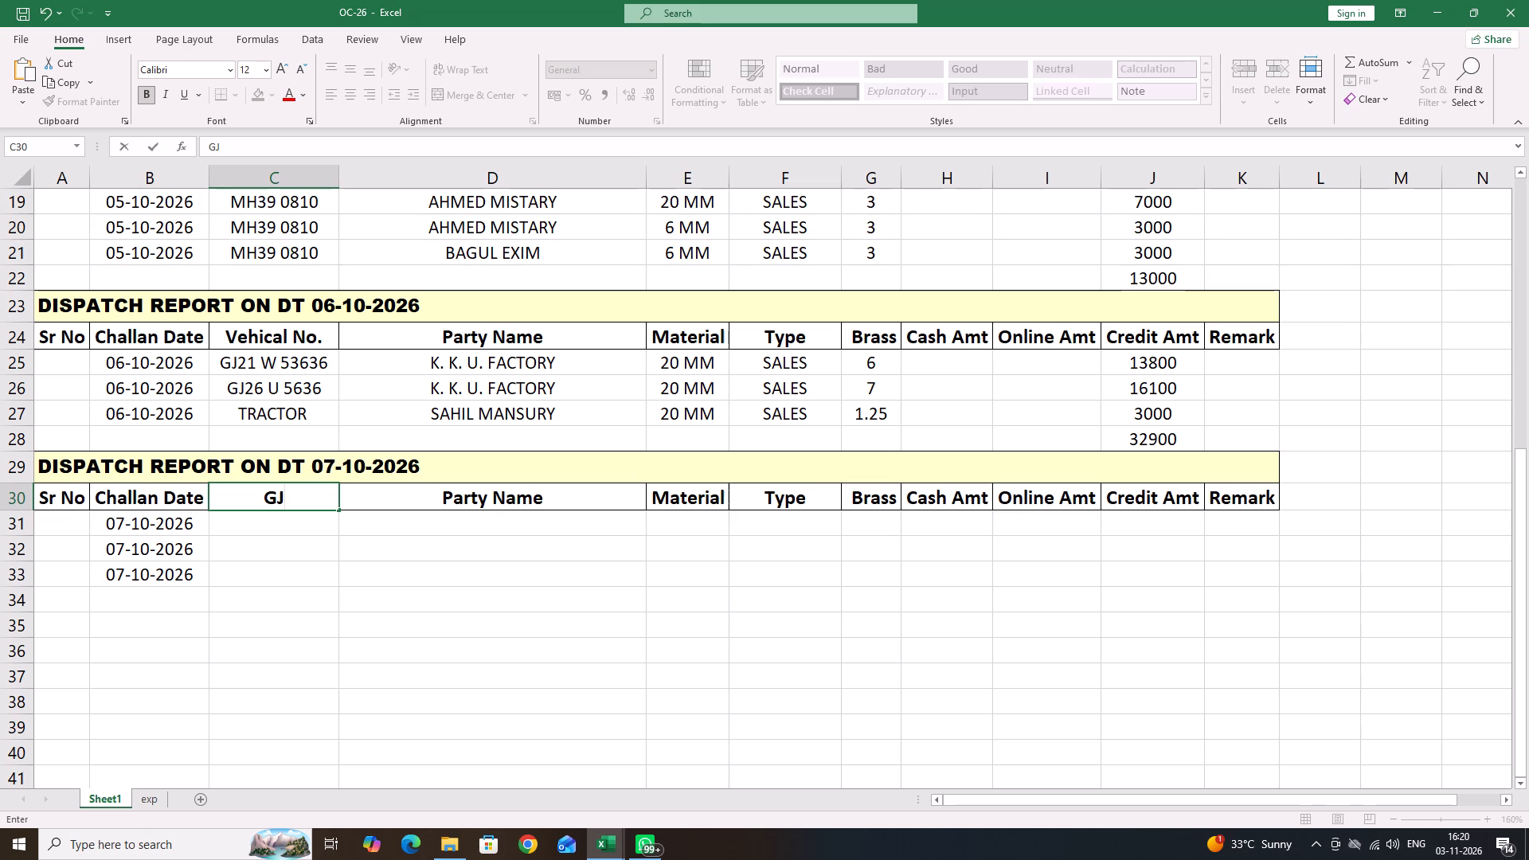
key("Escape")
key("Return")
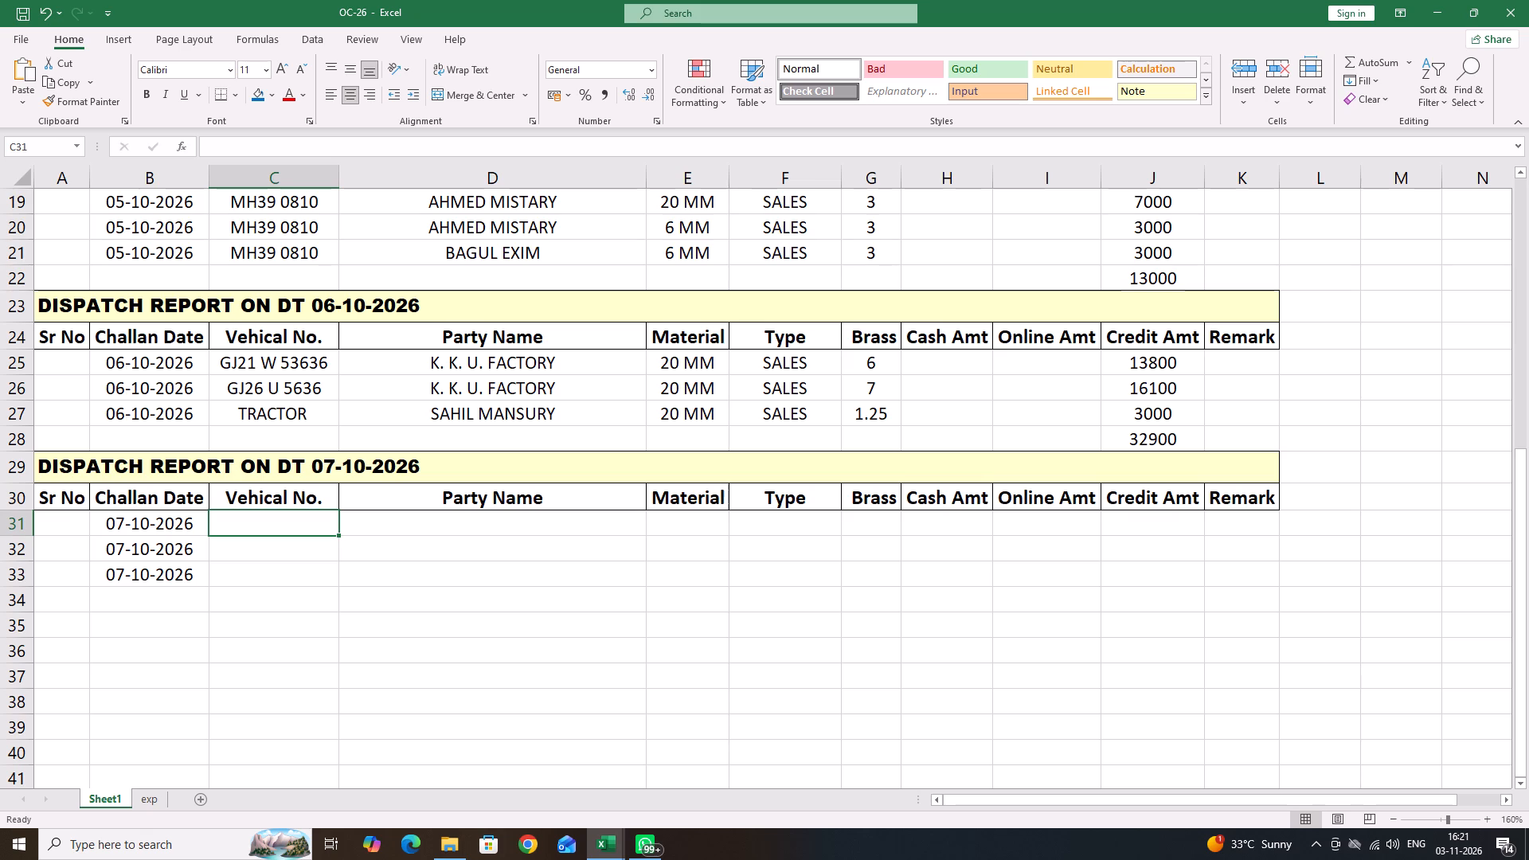
double_click(329, 363)
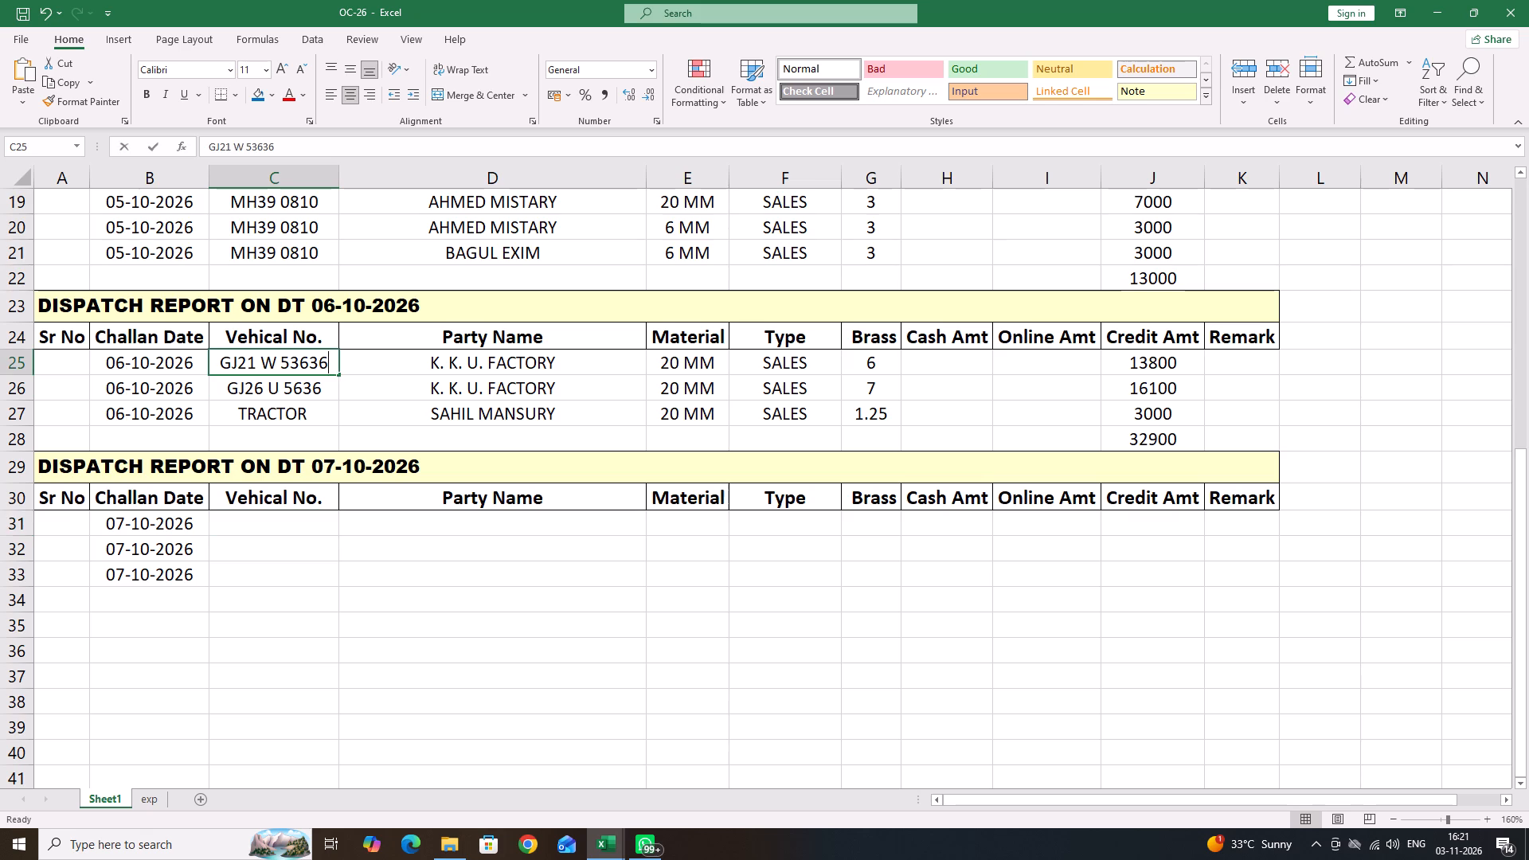
key("BackSpace")
key("BackSpace")
key("BackSpace")
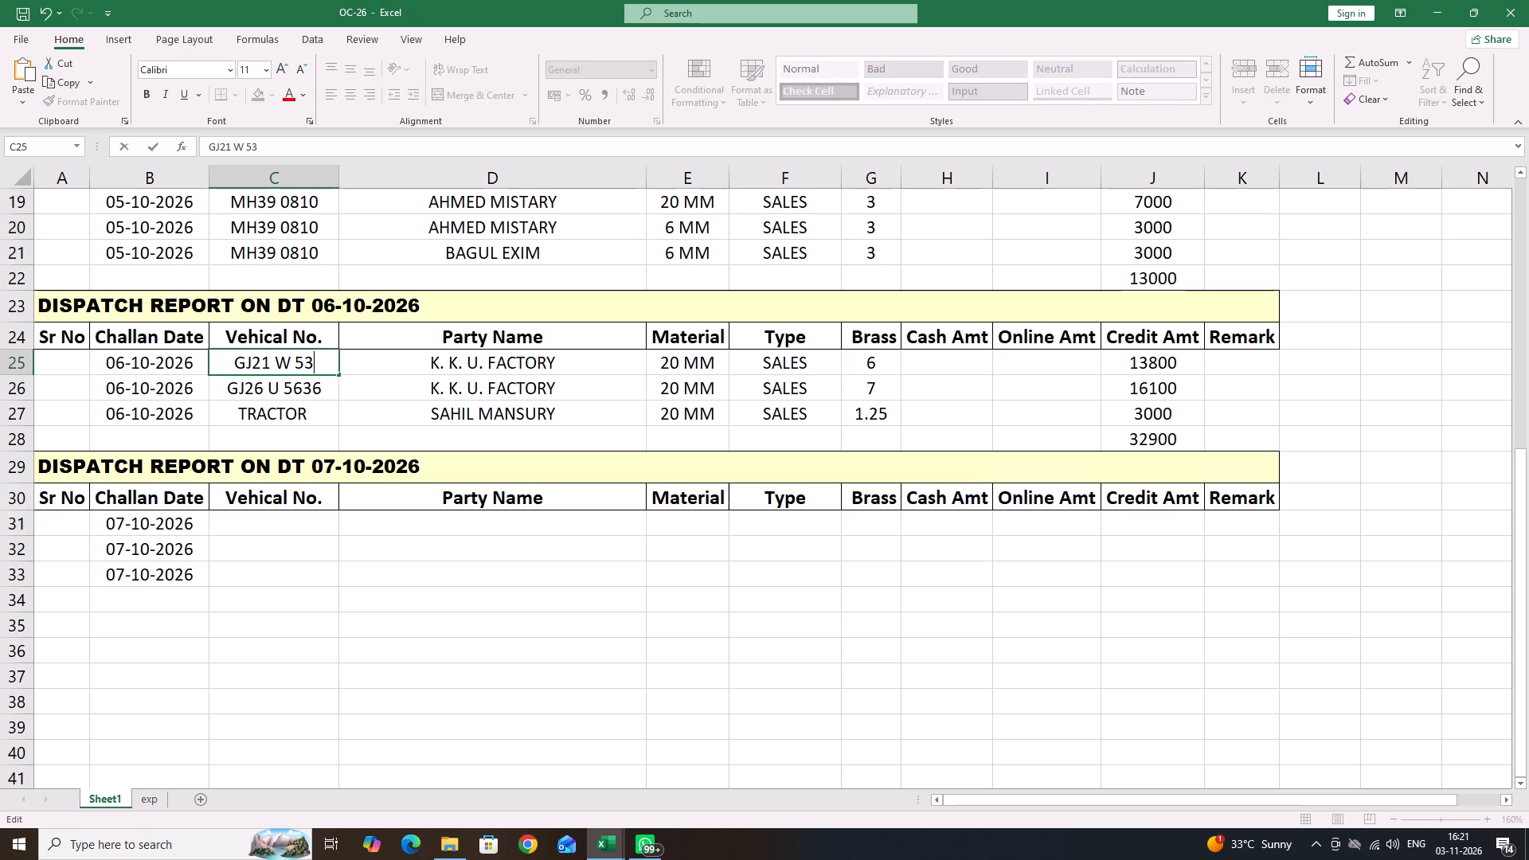
key("BackSpace")
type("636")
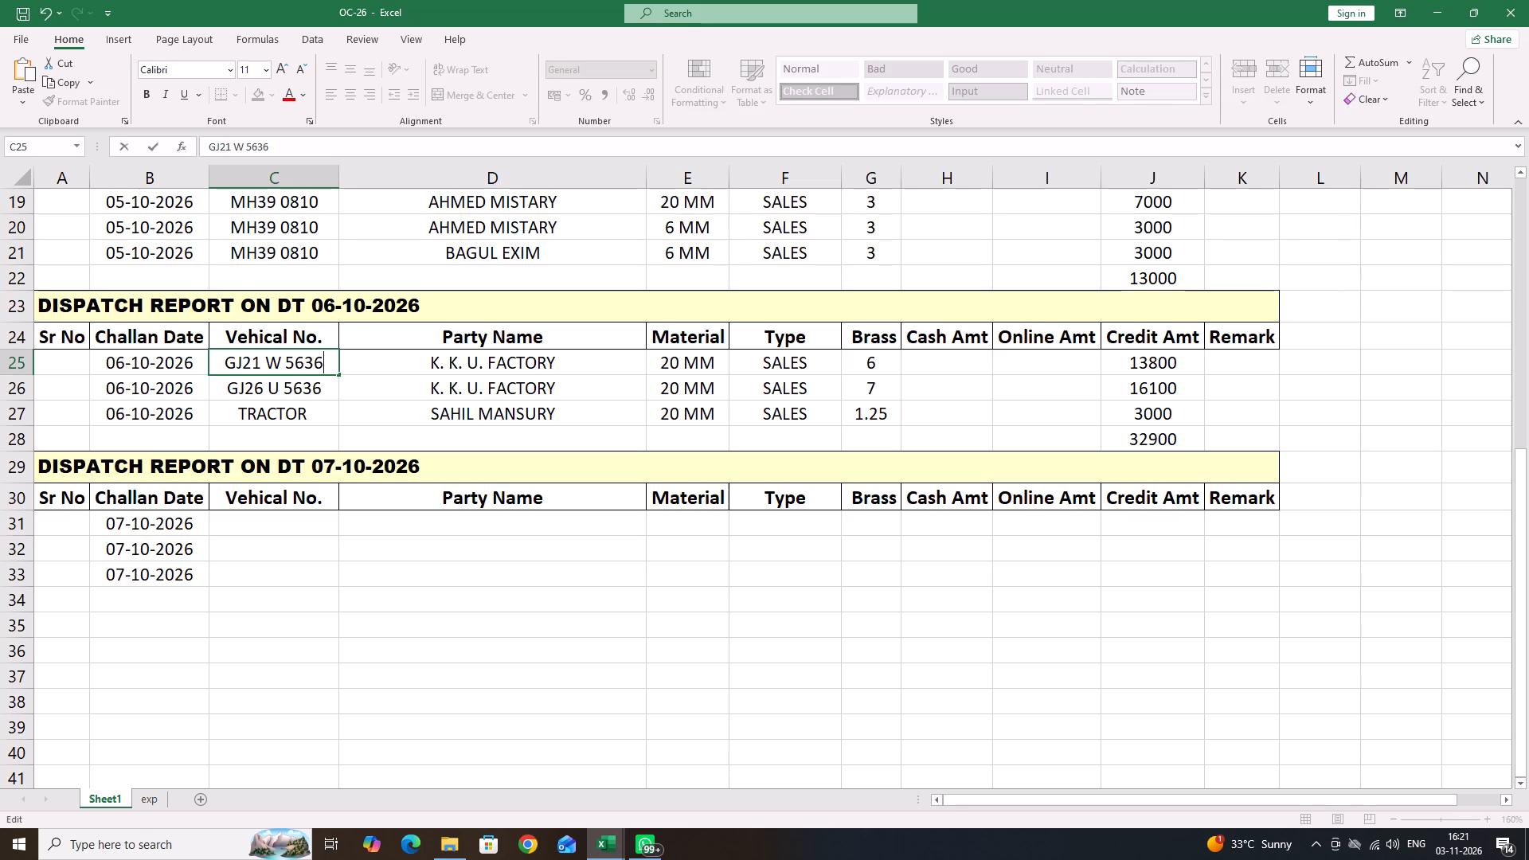
left_click(315, 448)
Look through the earlier dispatch reports on Sheet1, from 02-10-2026 to 06-10-2026.
scroll(319, 424, "up", 2)
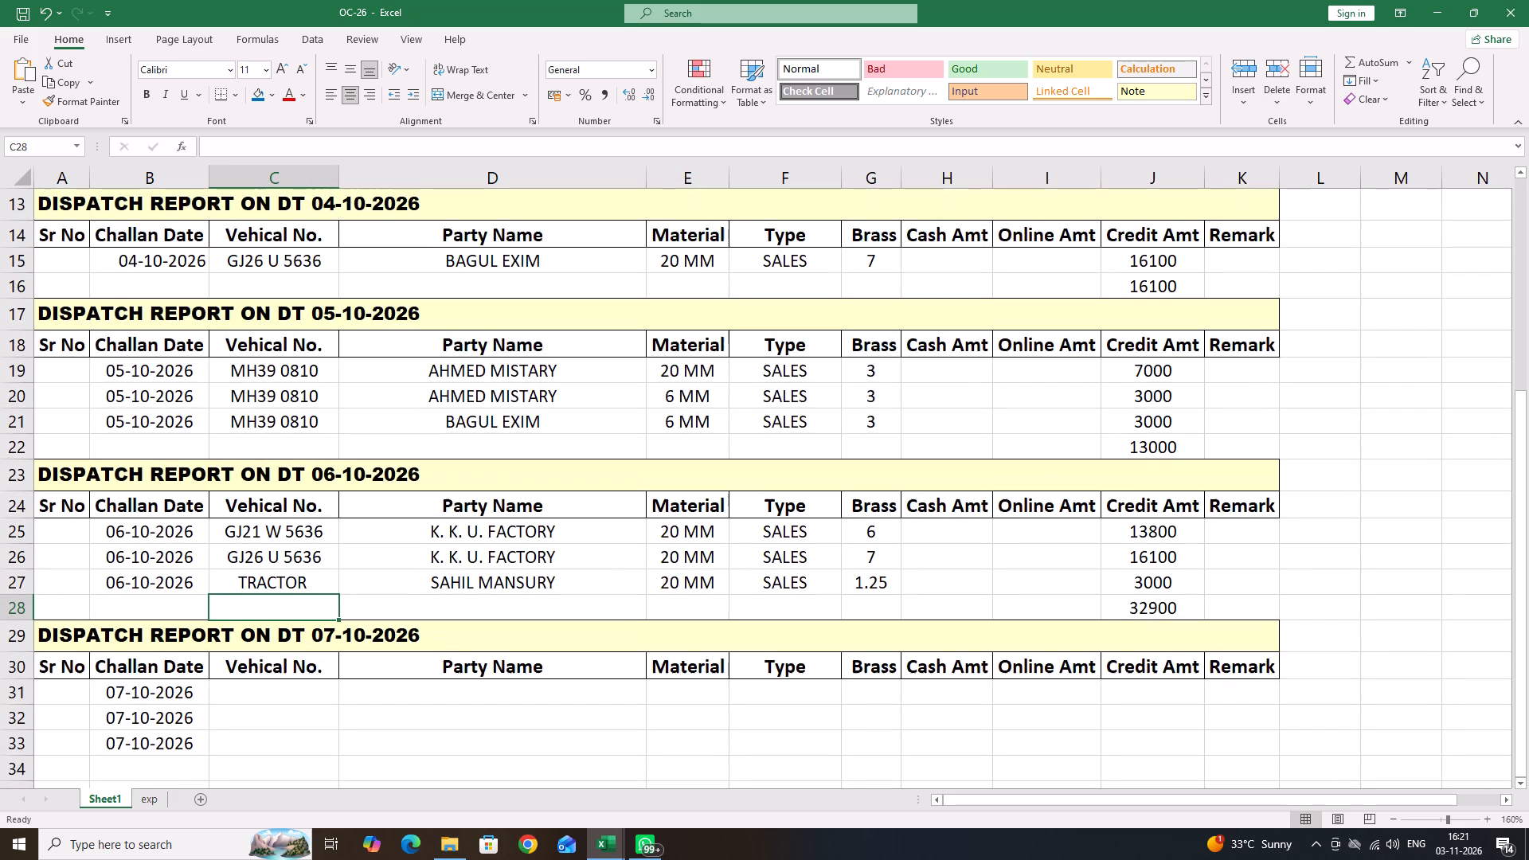
scroll(319, 424, "up", 1)
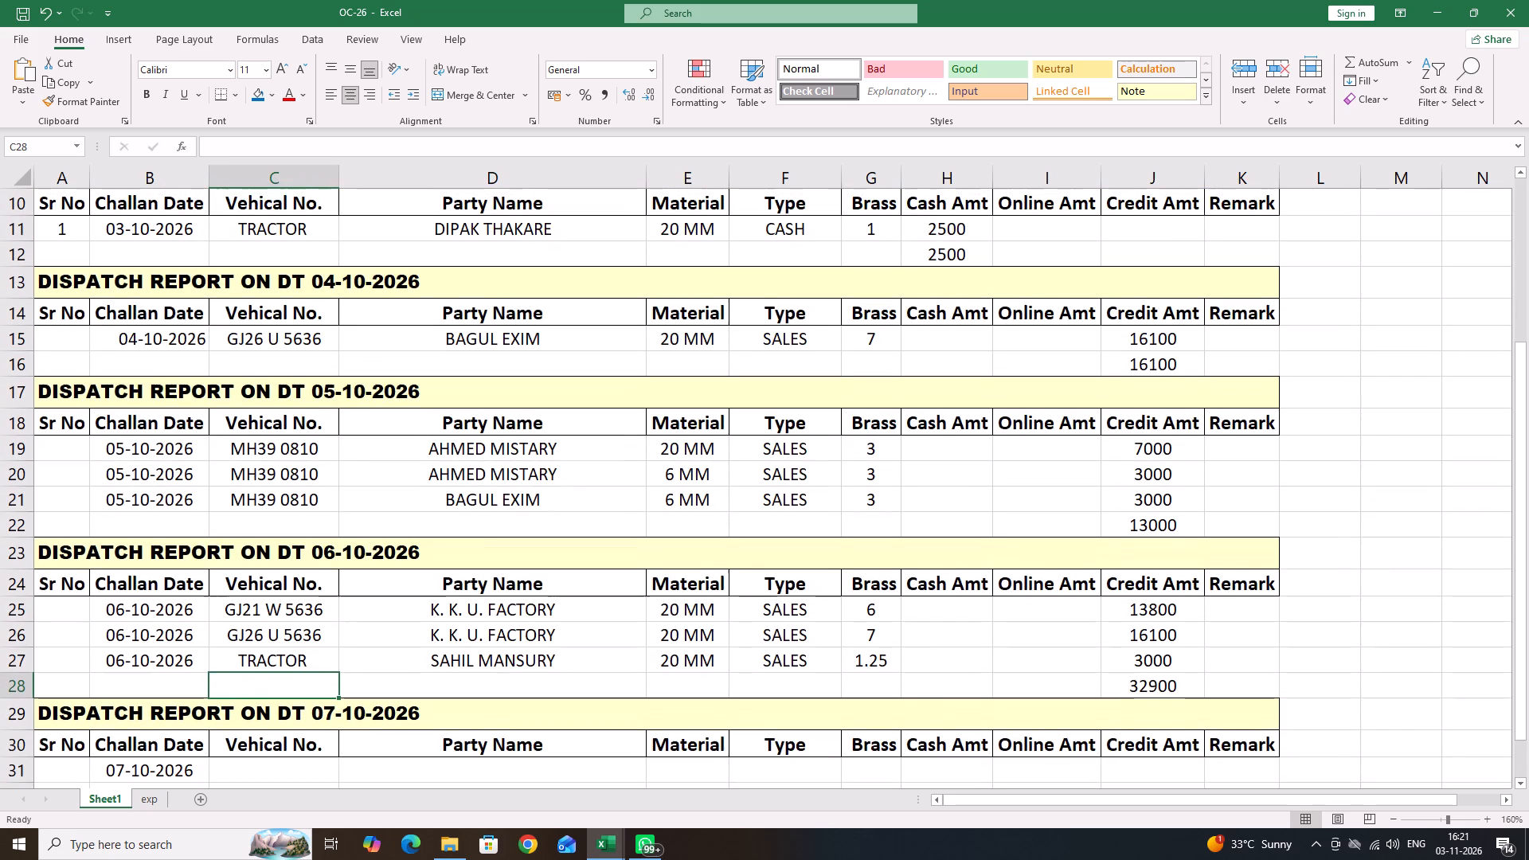
scroll(319, 424, "up", 4)
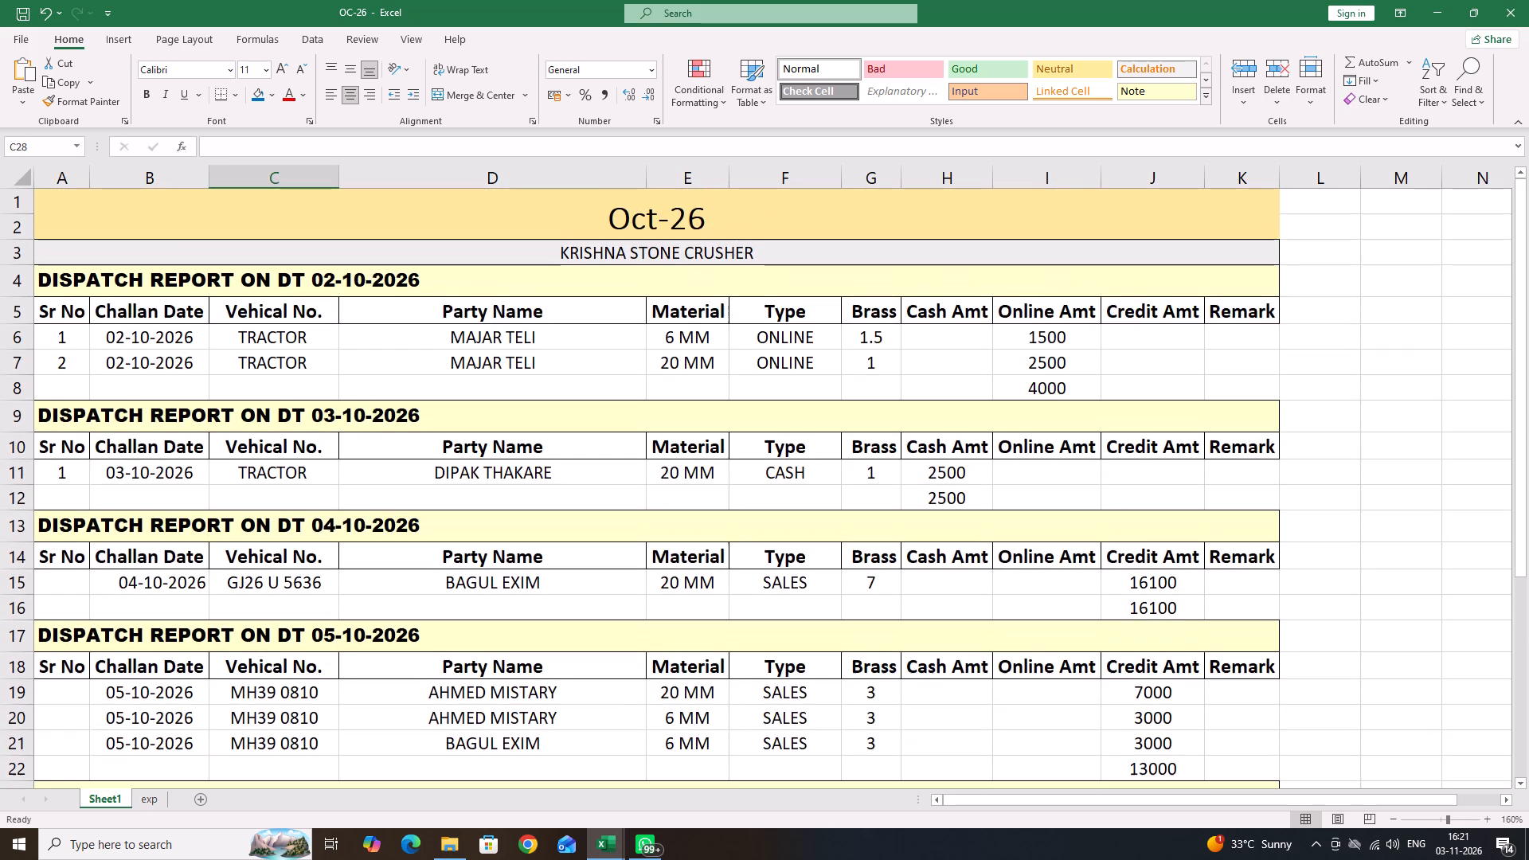
scroll(313, 328, "down", 2)
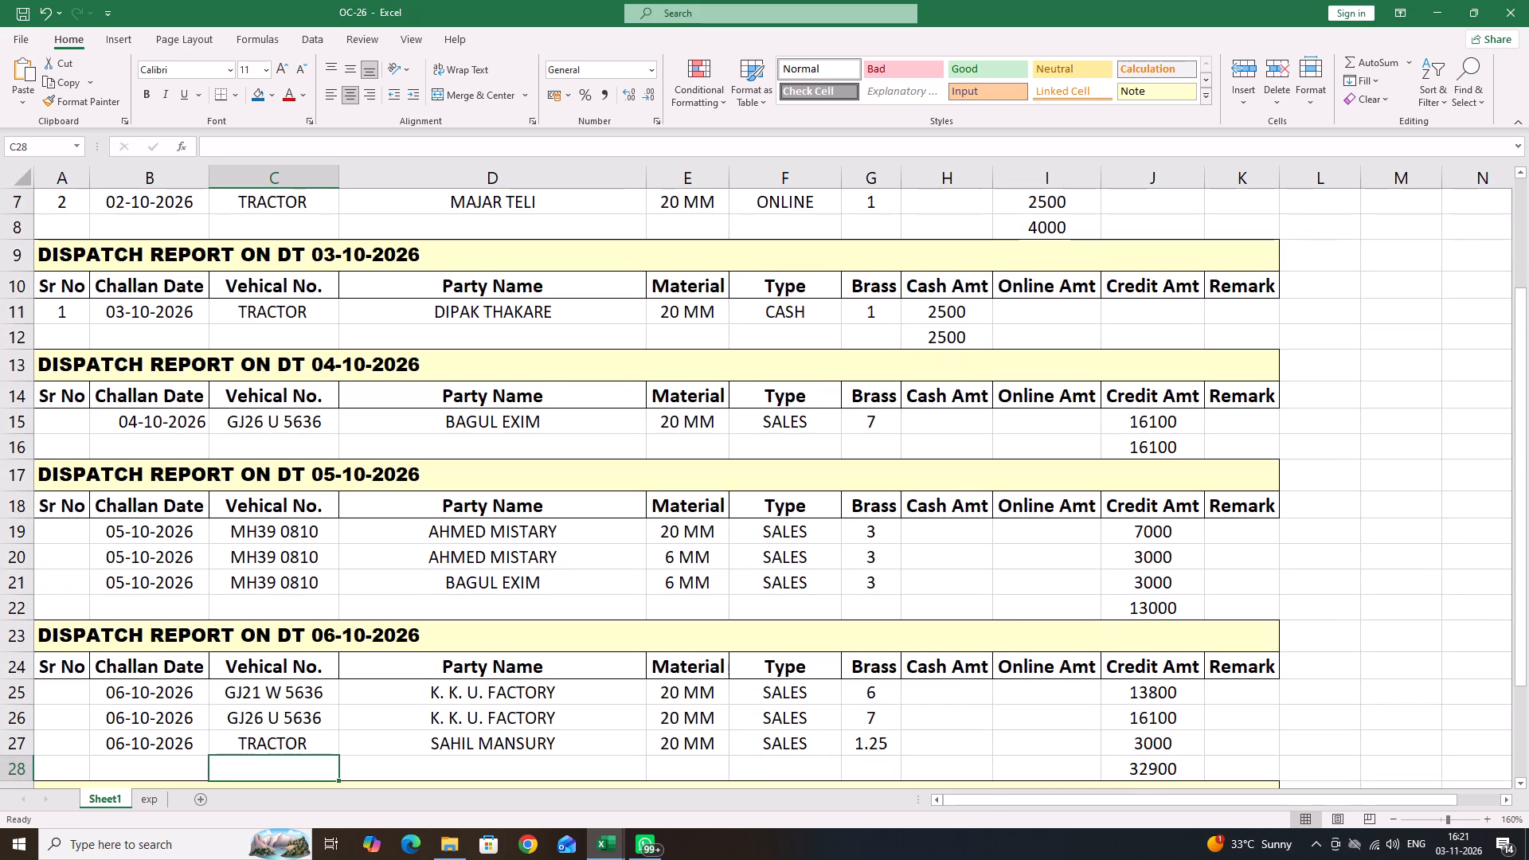
scroll(292, 416, "down", 1)
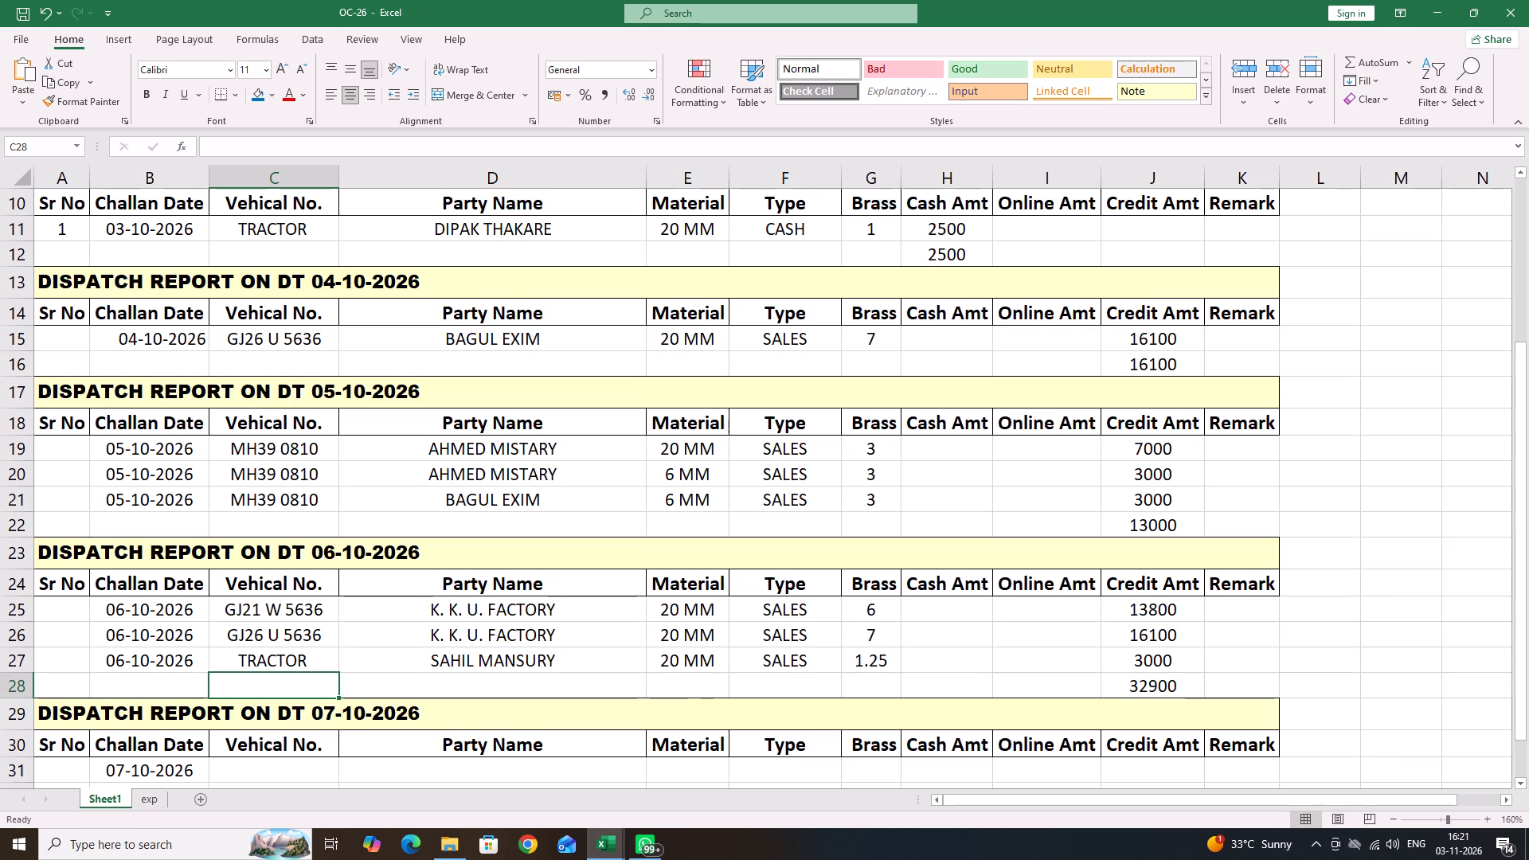
scroll(299, 393, "down", 4)
left_click(291, 445)
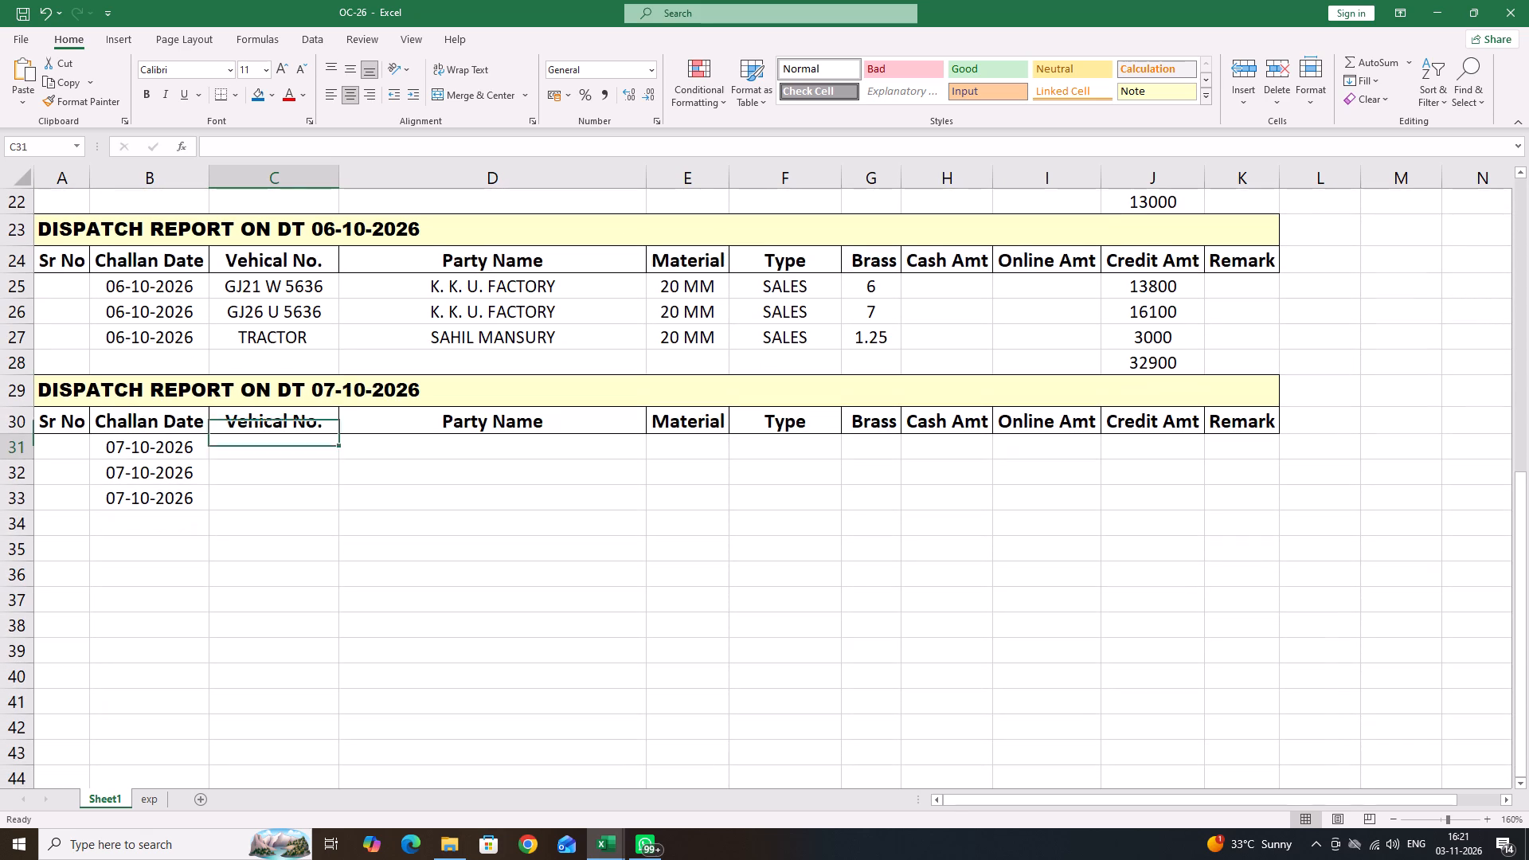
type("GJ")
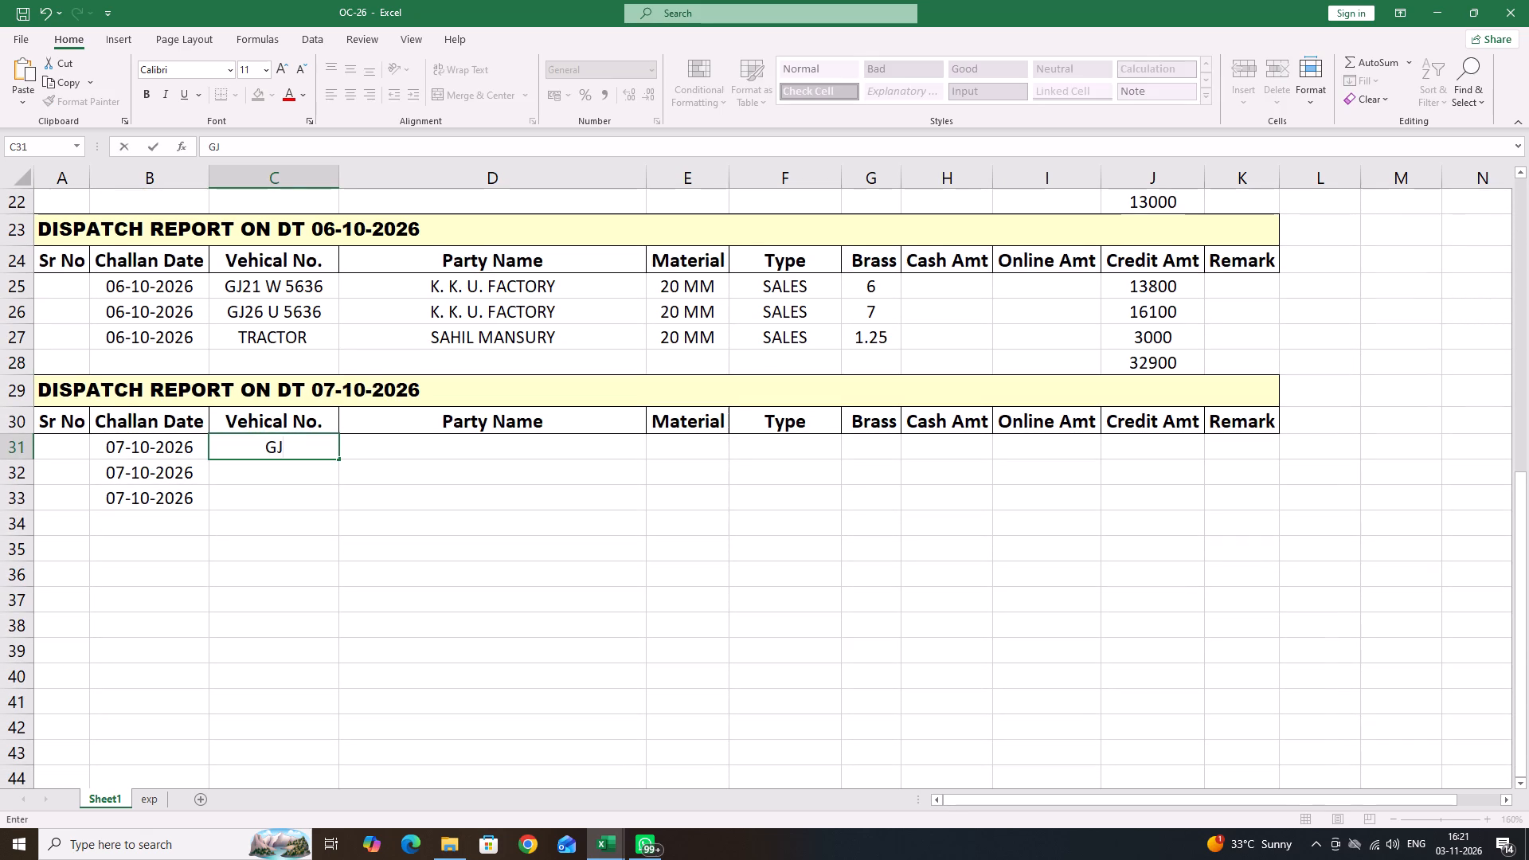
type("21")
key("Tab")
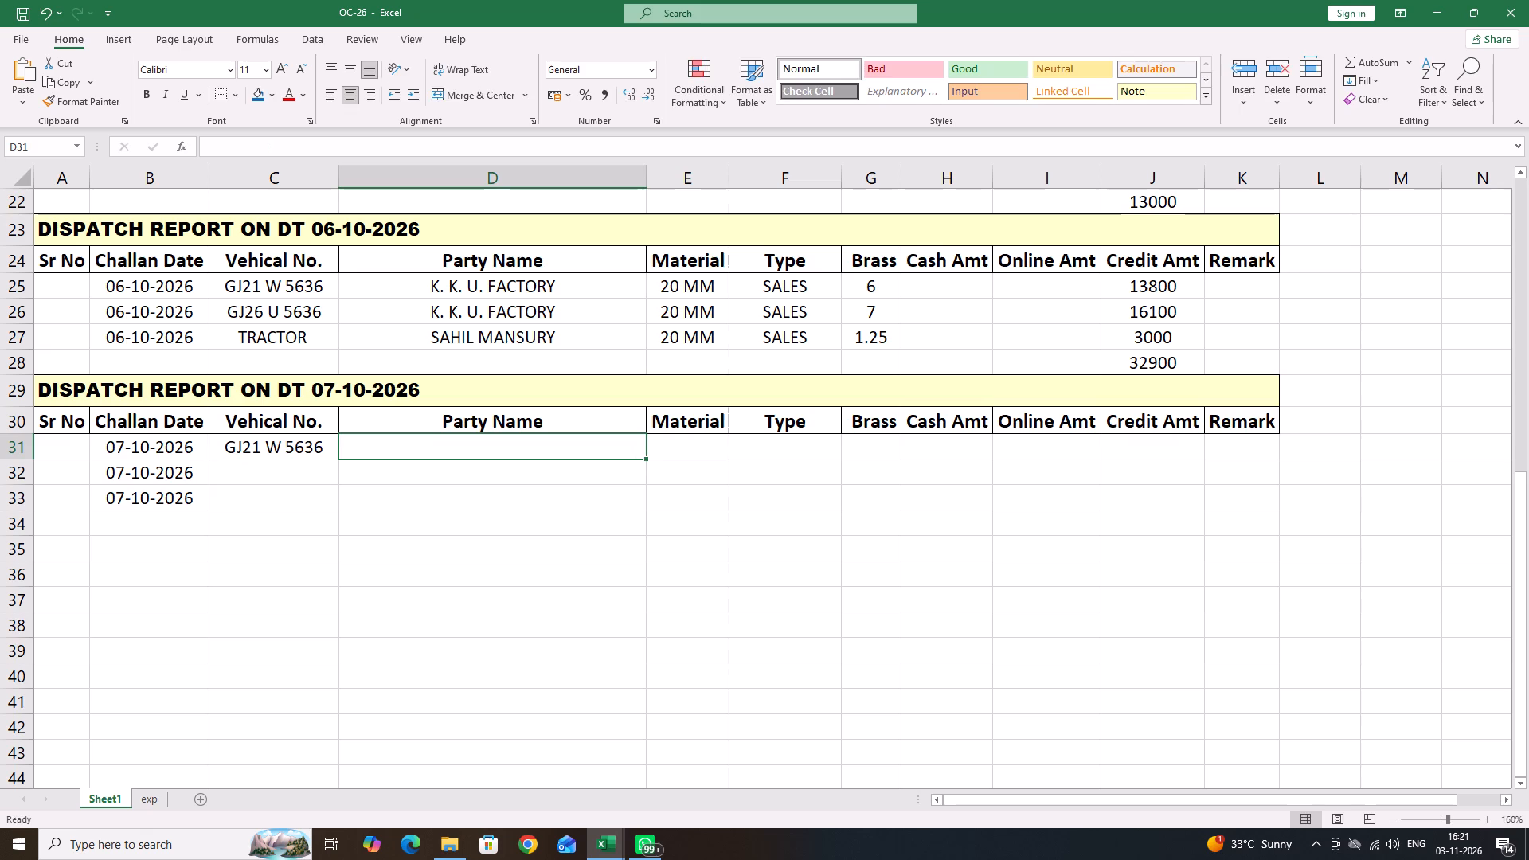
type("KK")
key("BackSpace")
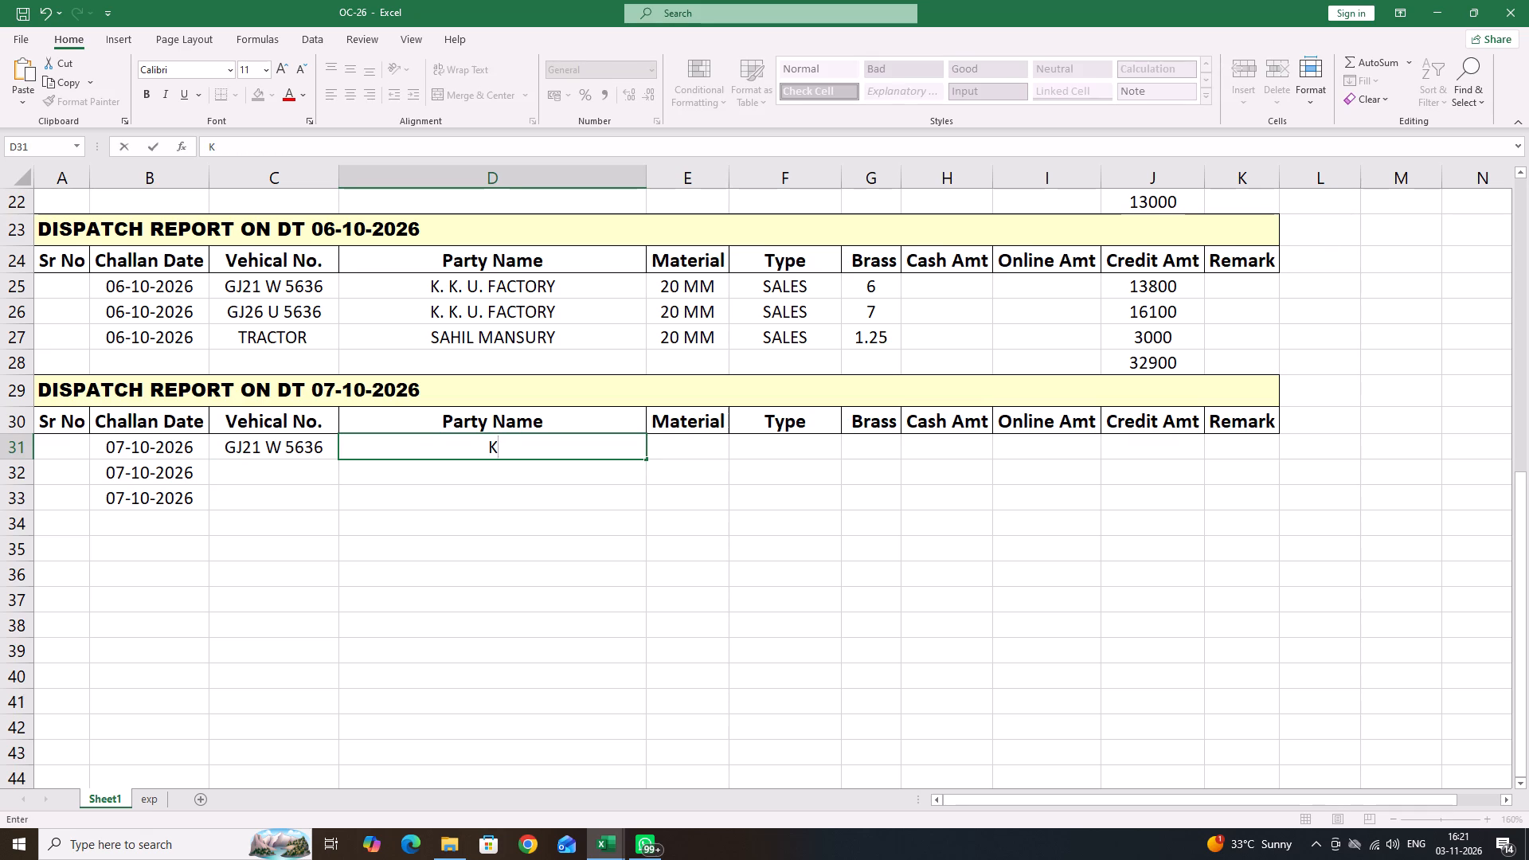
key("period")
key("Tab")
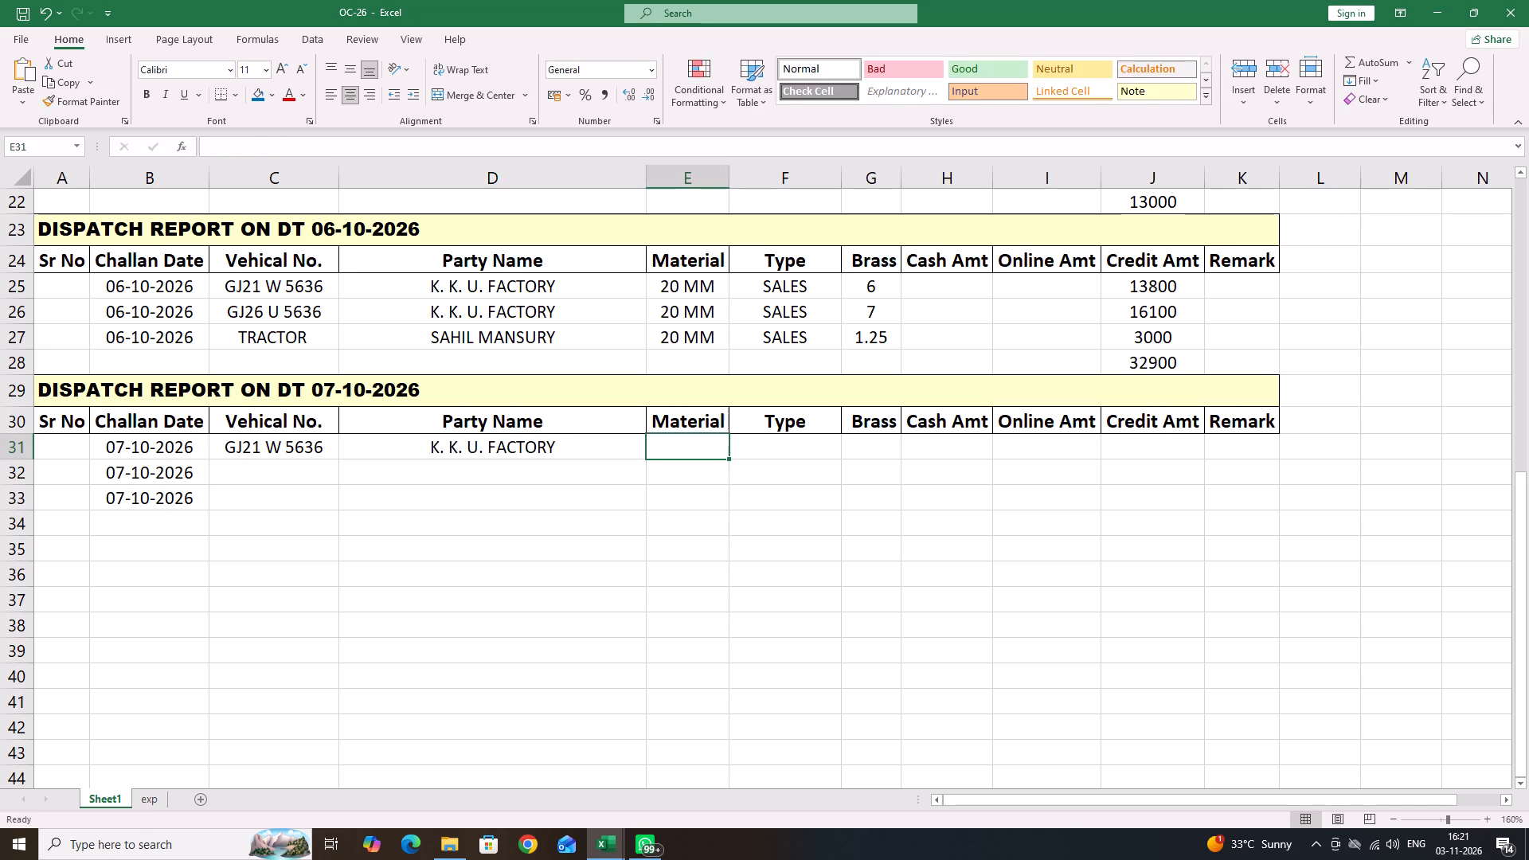
Complete row 31 with material 20 MM, type SALES, brass 6 and credit amount 13800.
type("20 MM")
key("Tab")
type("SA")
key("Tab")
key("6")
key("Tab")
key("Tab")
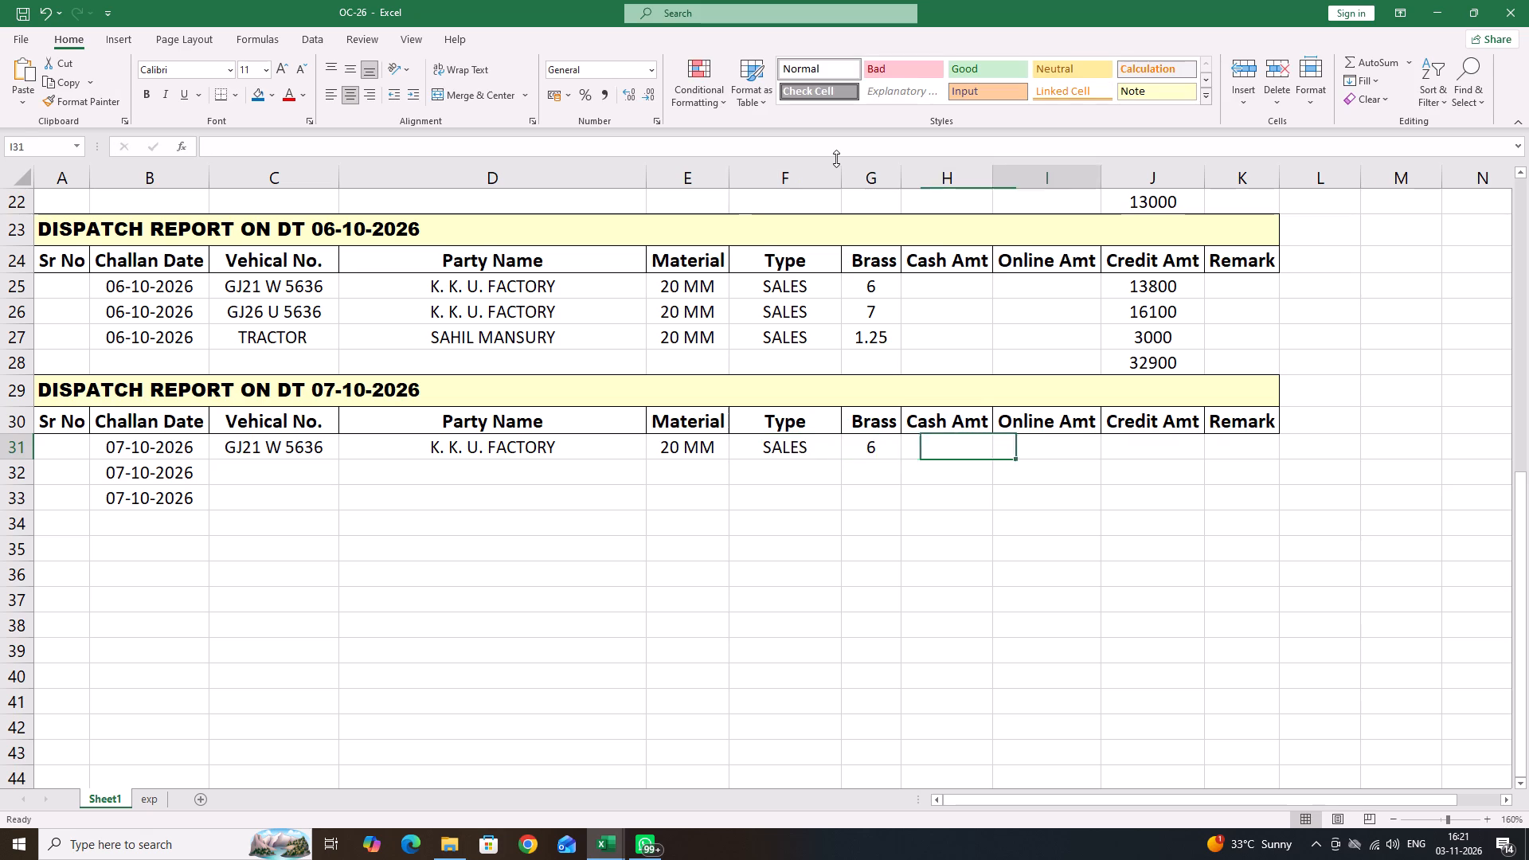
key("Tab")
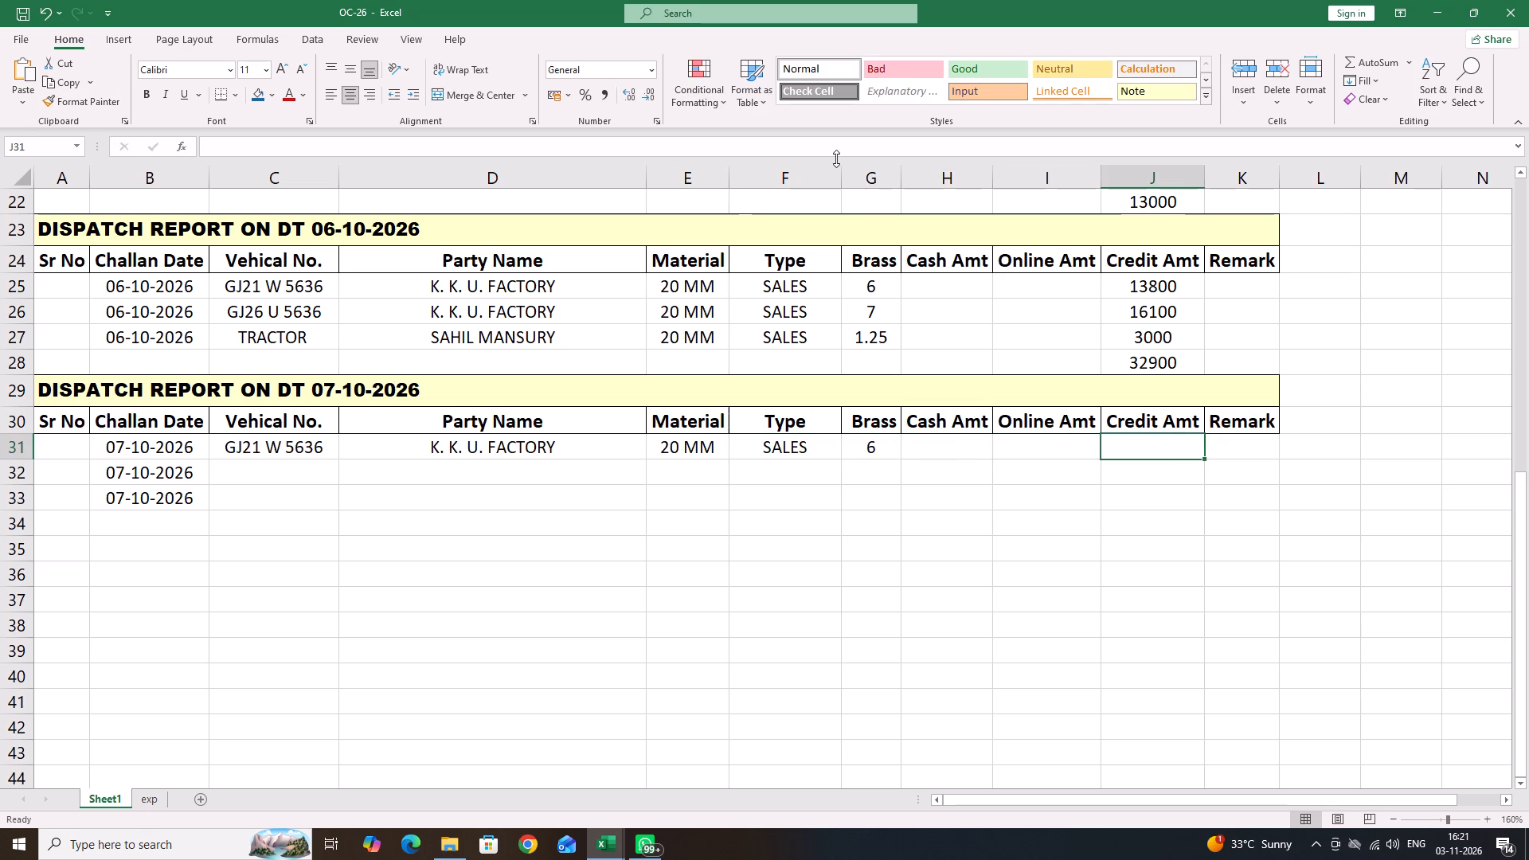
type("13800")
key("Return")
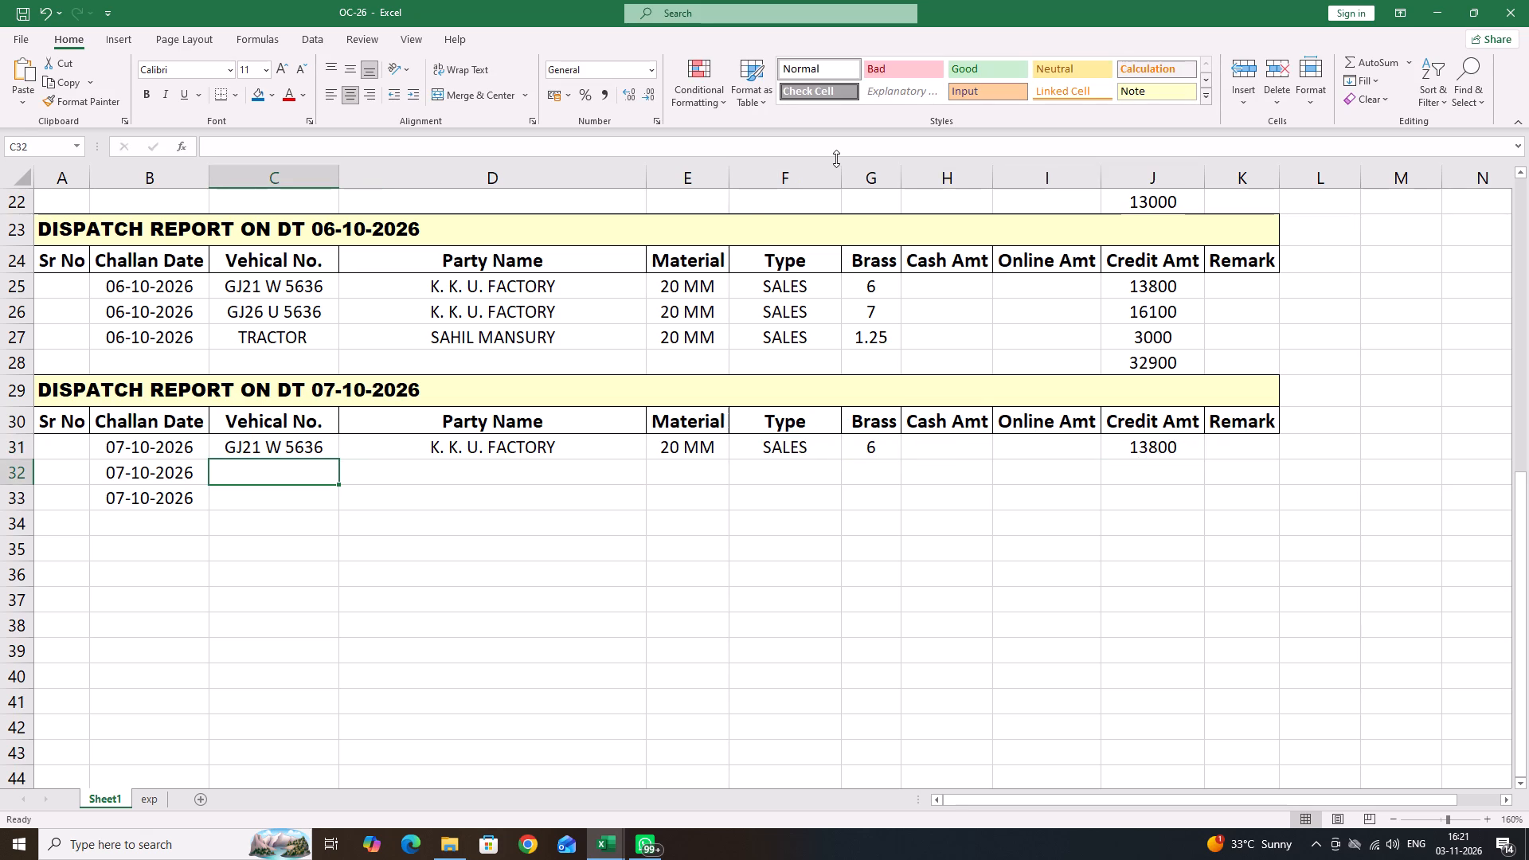
In row 32, enter vehicle TRACTOR, the same party as in row 6, and material 20 MM.
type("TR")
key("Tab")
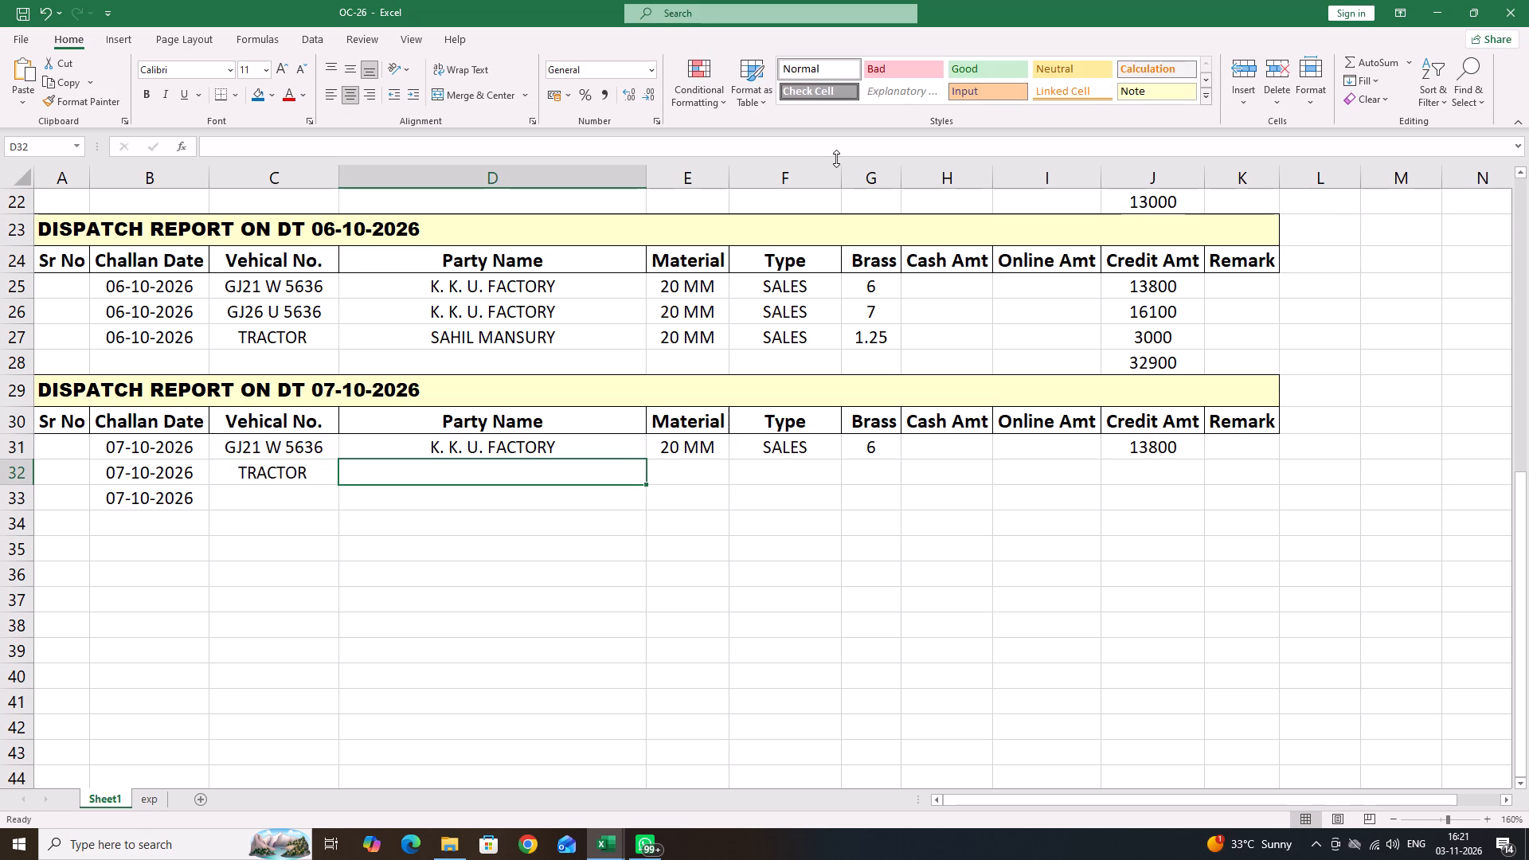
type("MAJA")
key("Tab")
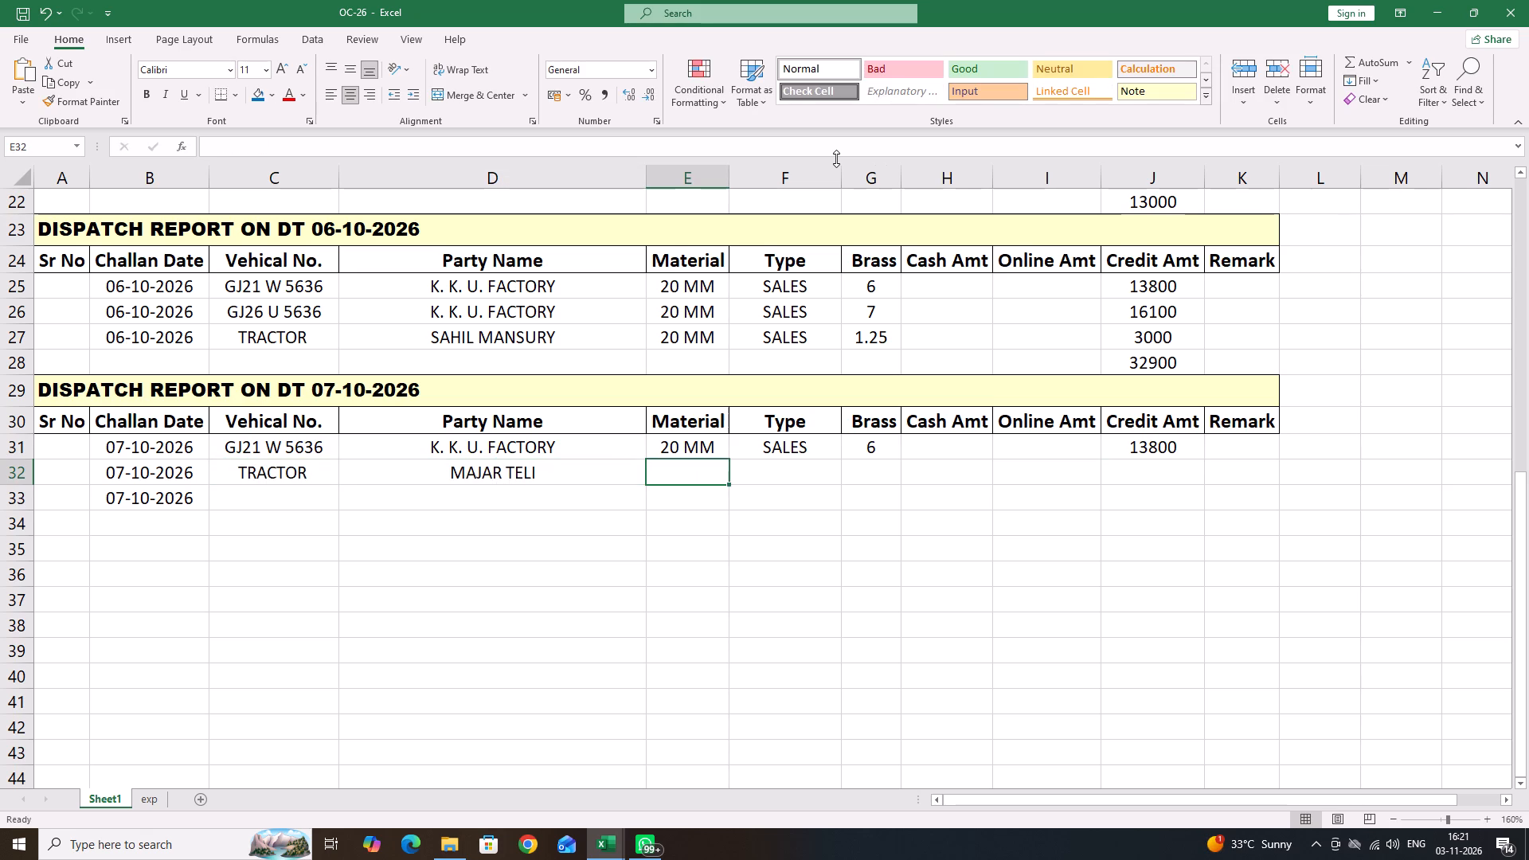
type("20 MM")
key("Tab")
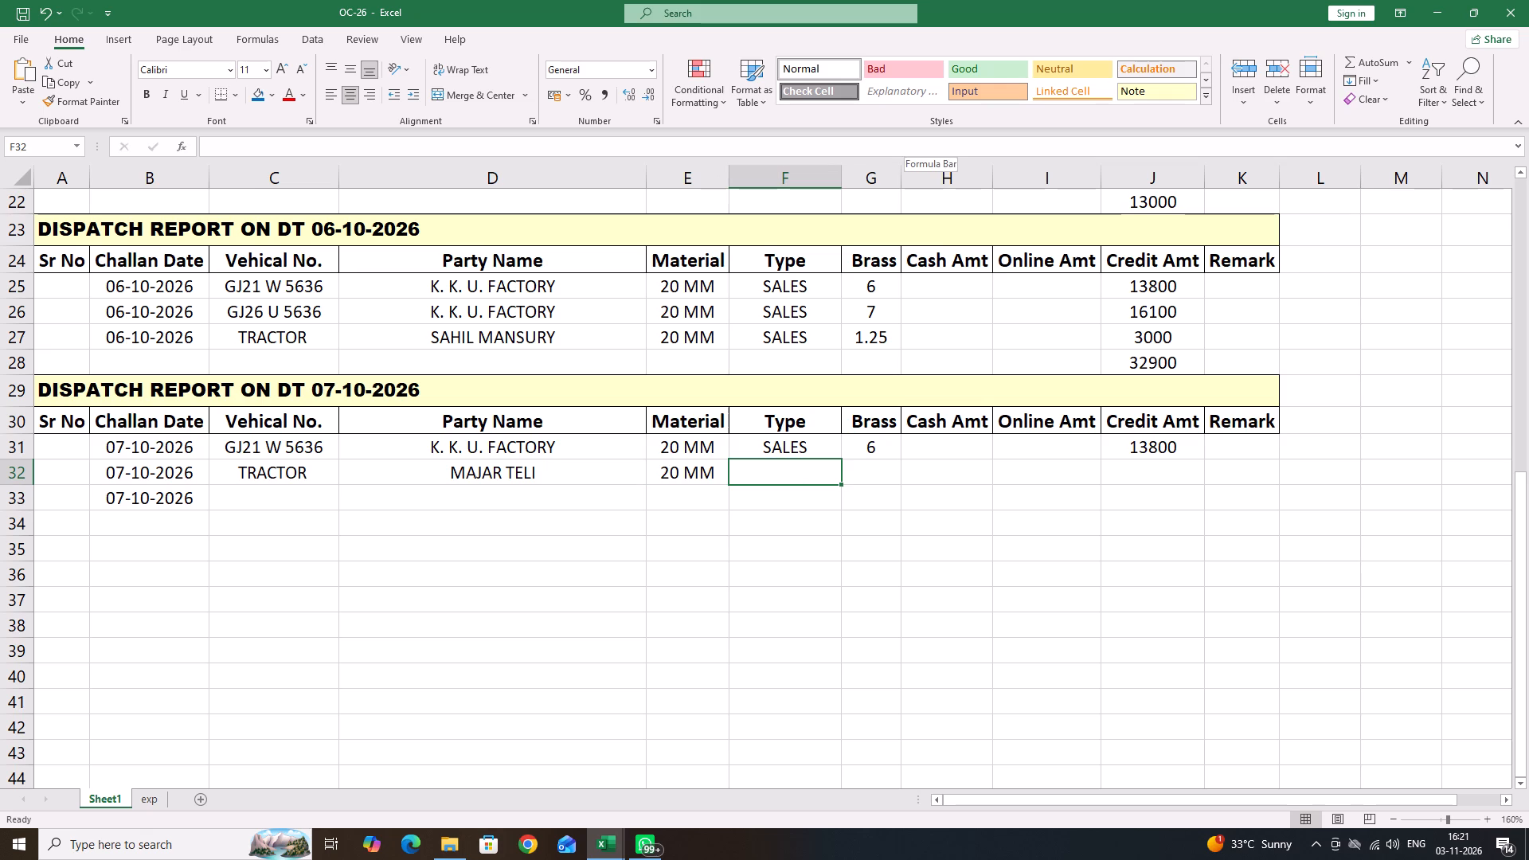
Complete row 32 with type ONLINE, brass 1.5 and online amount 3500.
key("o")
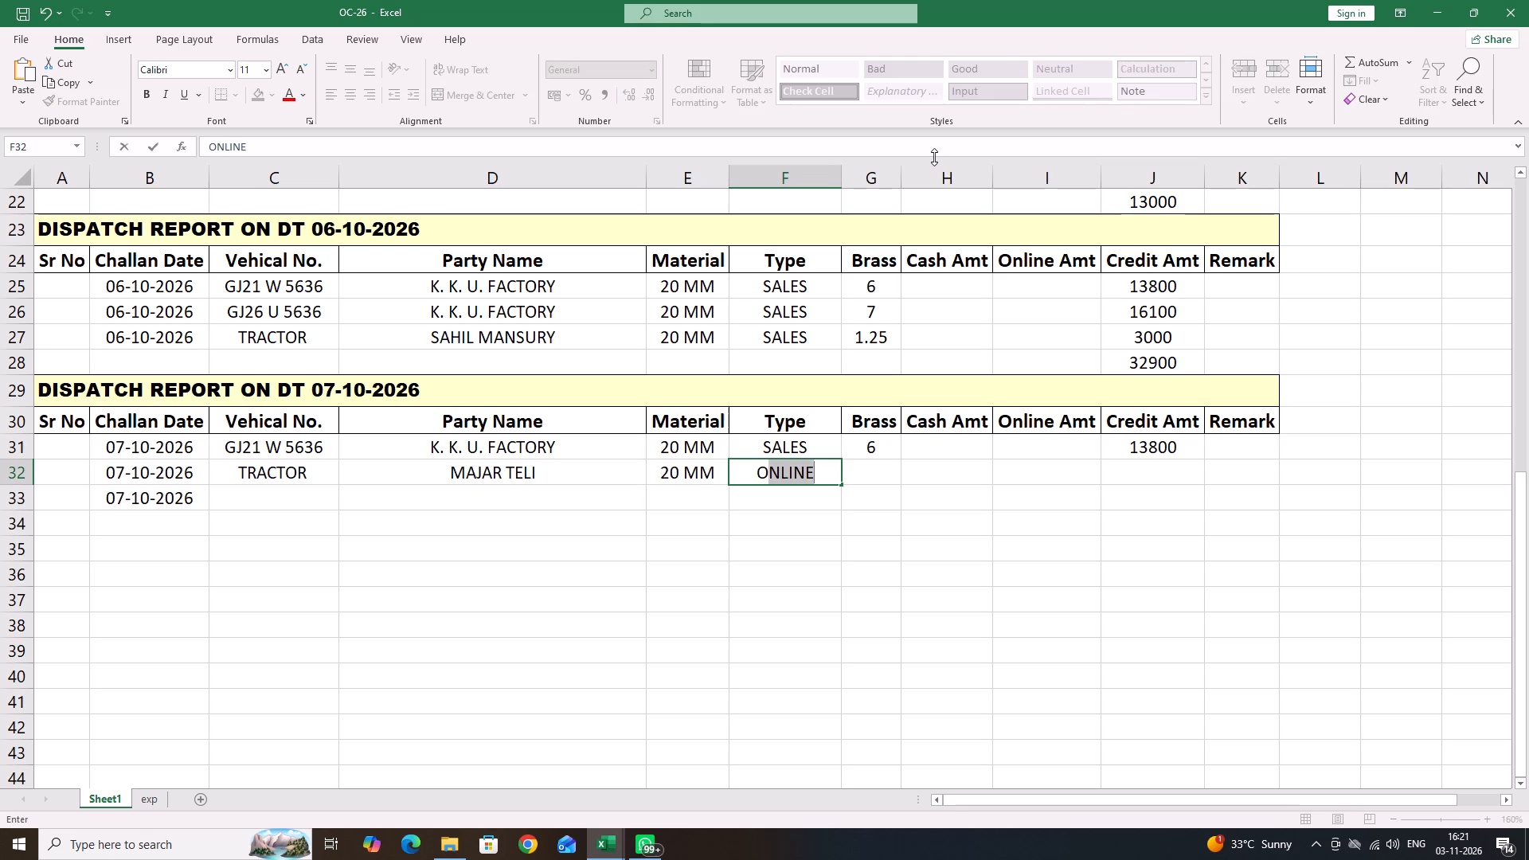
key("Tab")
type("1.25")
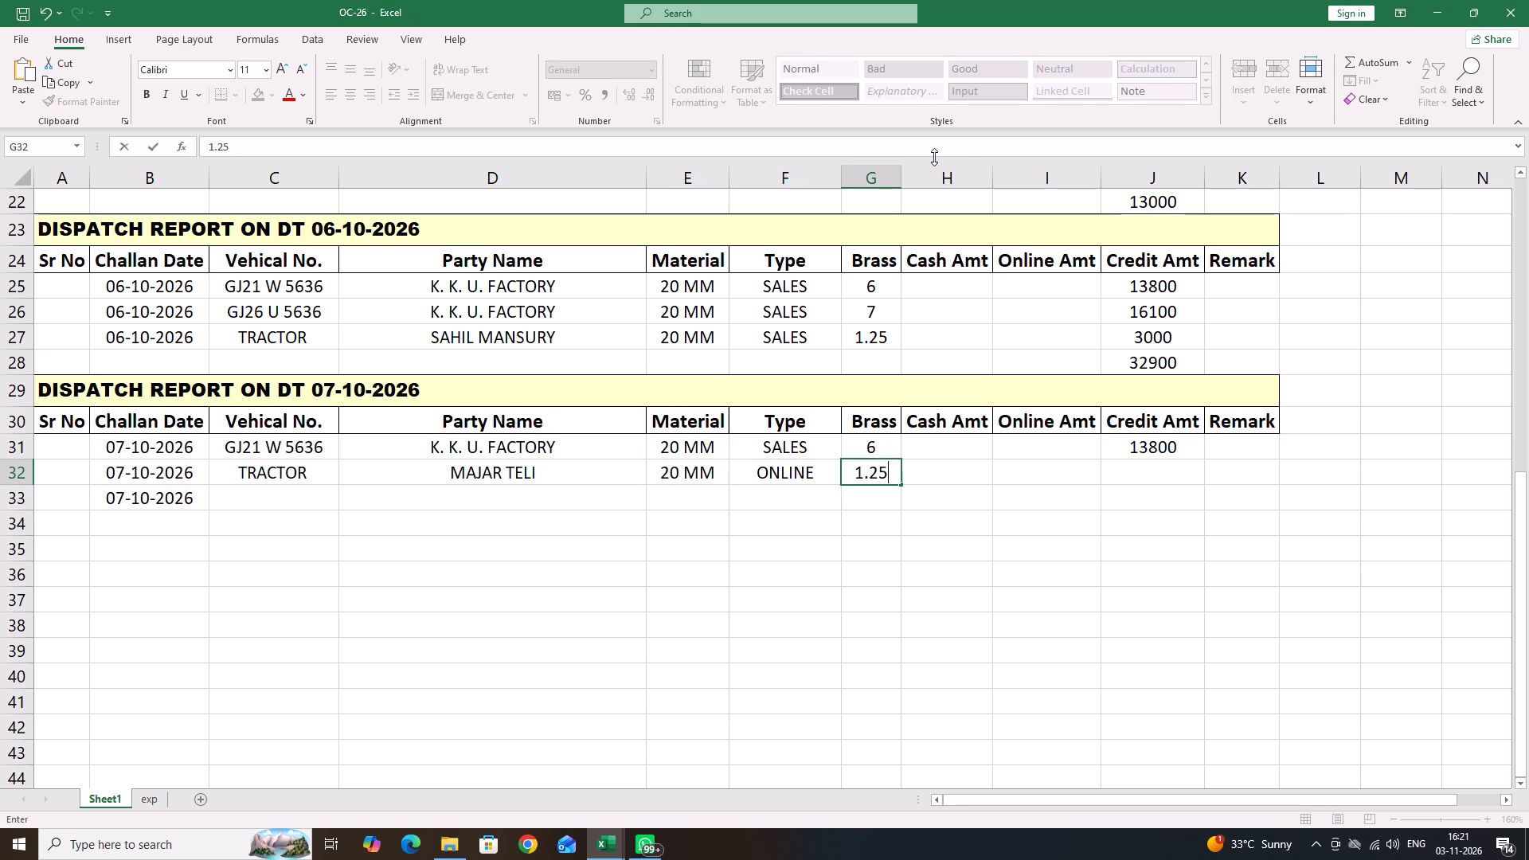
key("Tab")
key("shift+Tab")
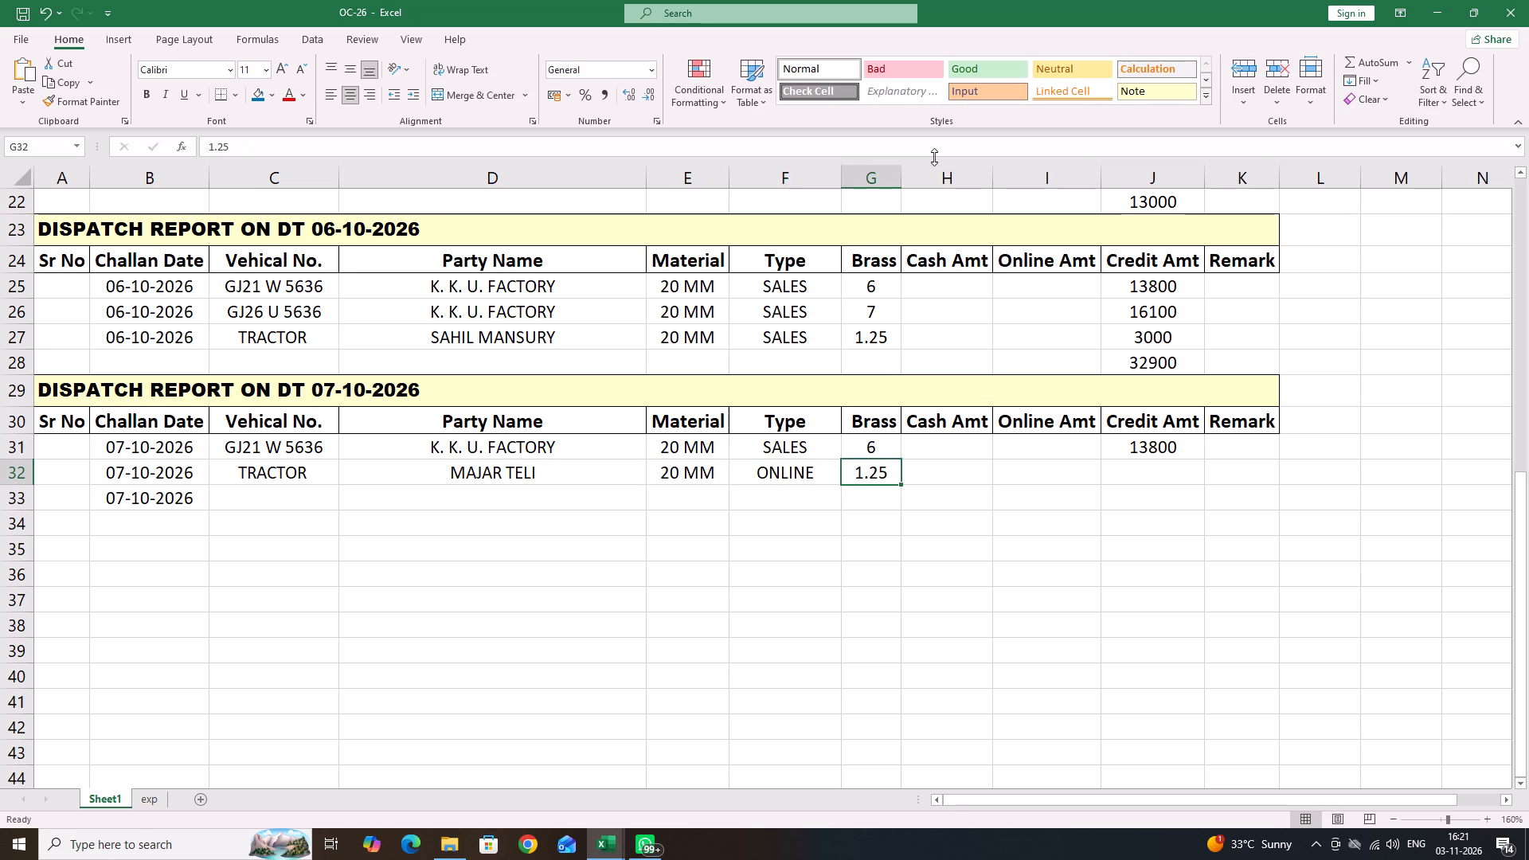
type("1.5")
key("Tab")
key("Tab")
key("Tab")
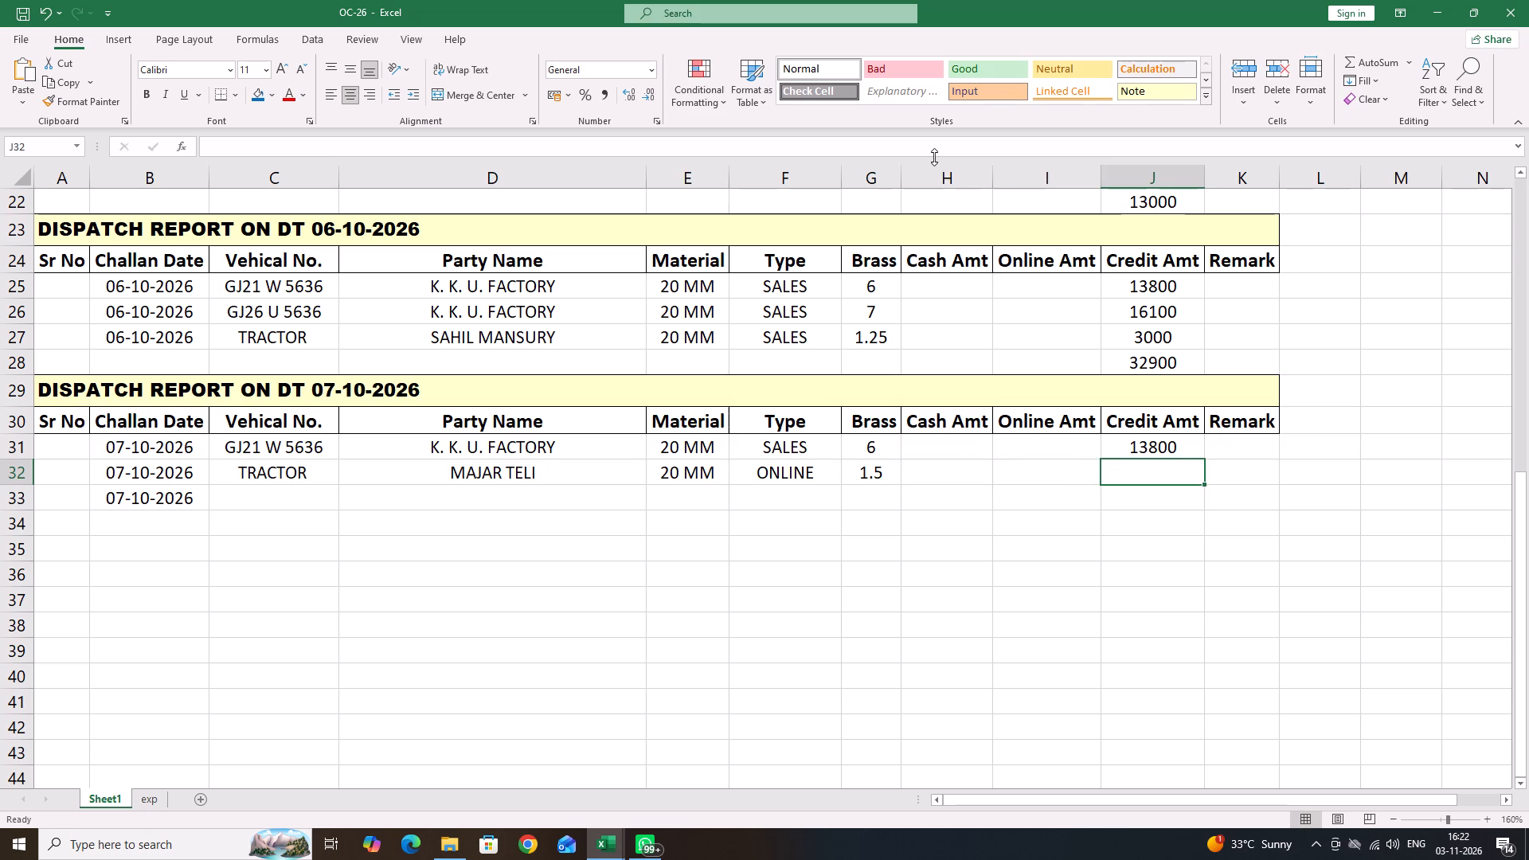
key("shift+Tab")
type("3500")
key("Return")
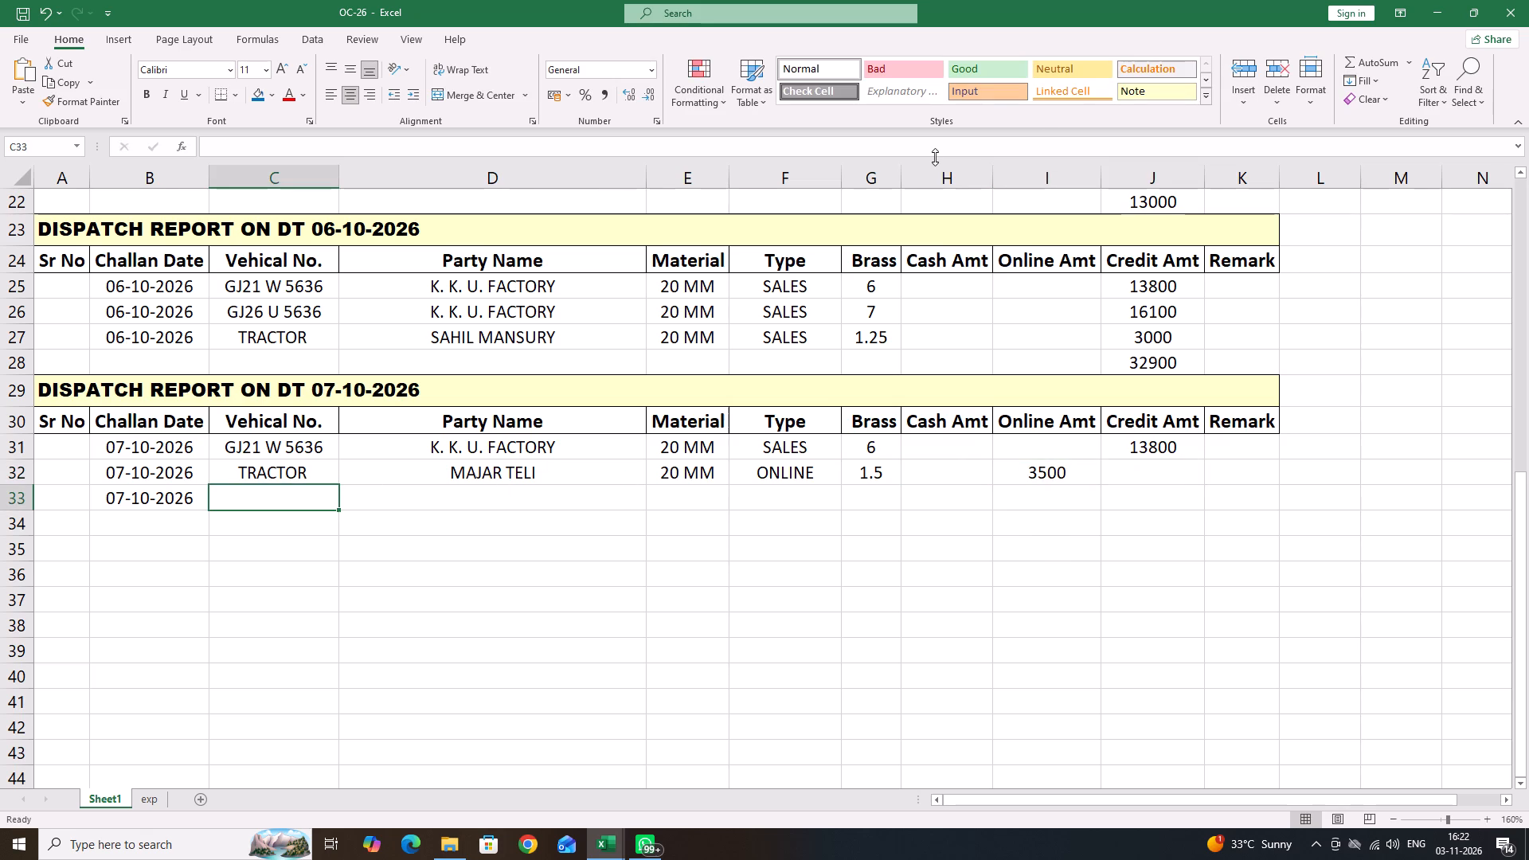
Narrow the Online Amt and Credit Amt columns, I and J, to fit closely around their headings.
scroll(1174, 571, "up", 3)
scroll(973, 594, "up", 13)
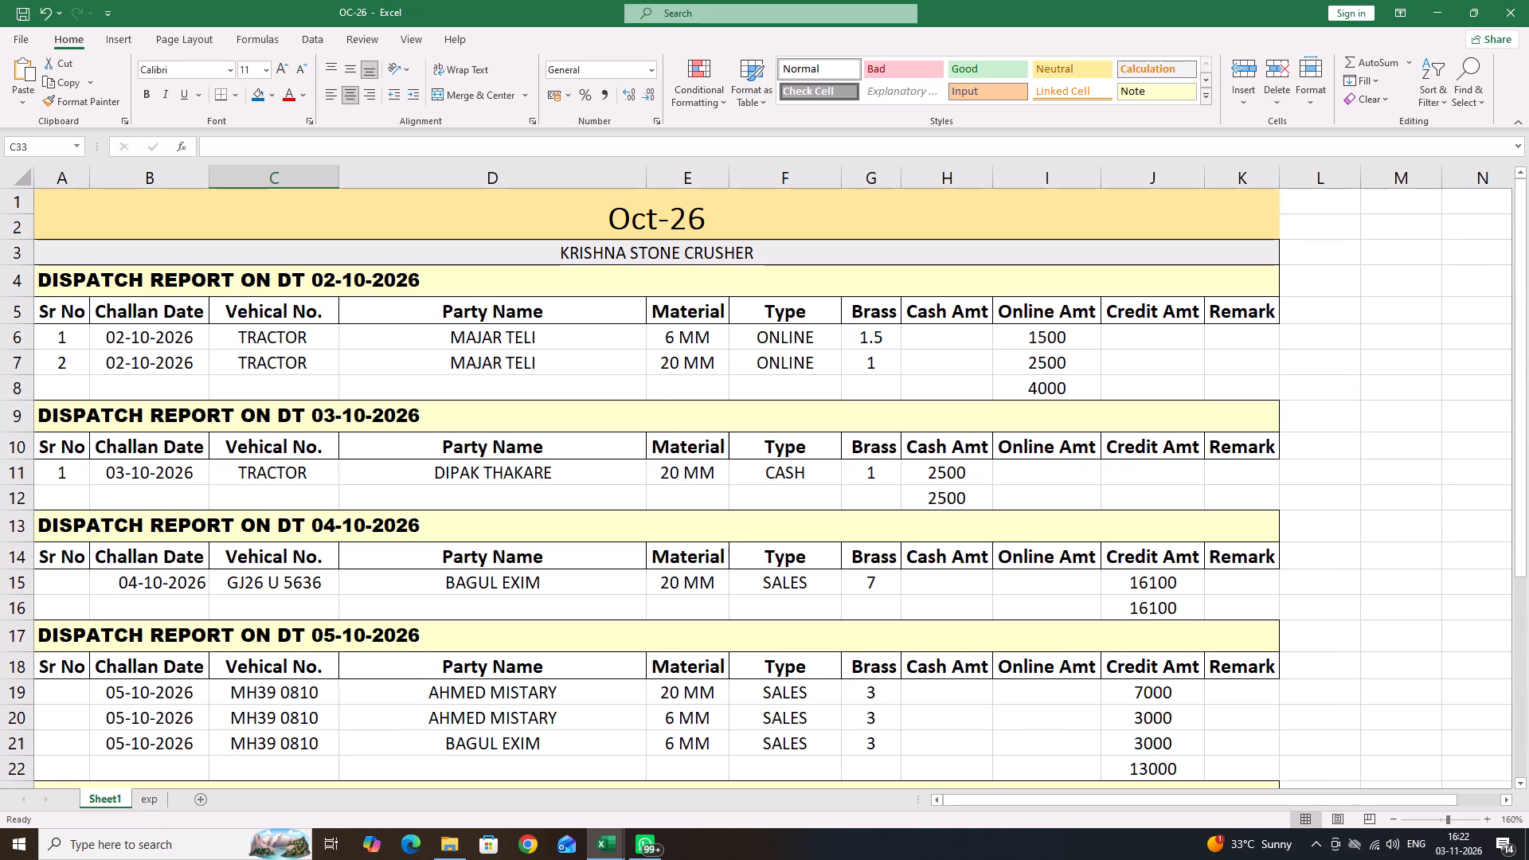
double_click(993, 186)
double_click(1101, 178)
scroll(1046, 520, "down", 2)
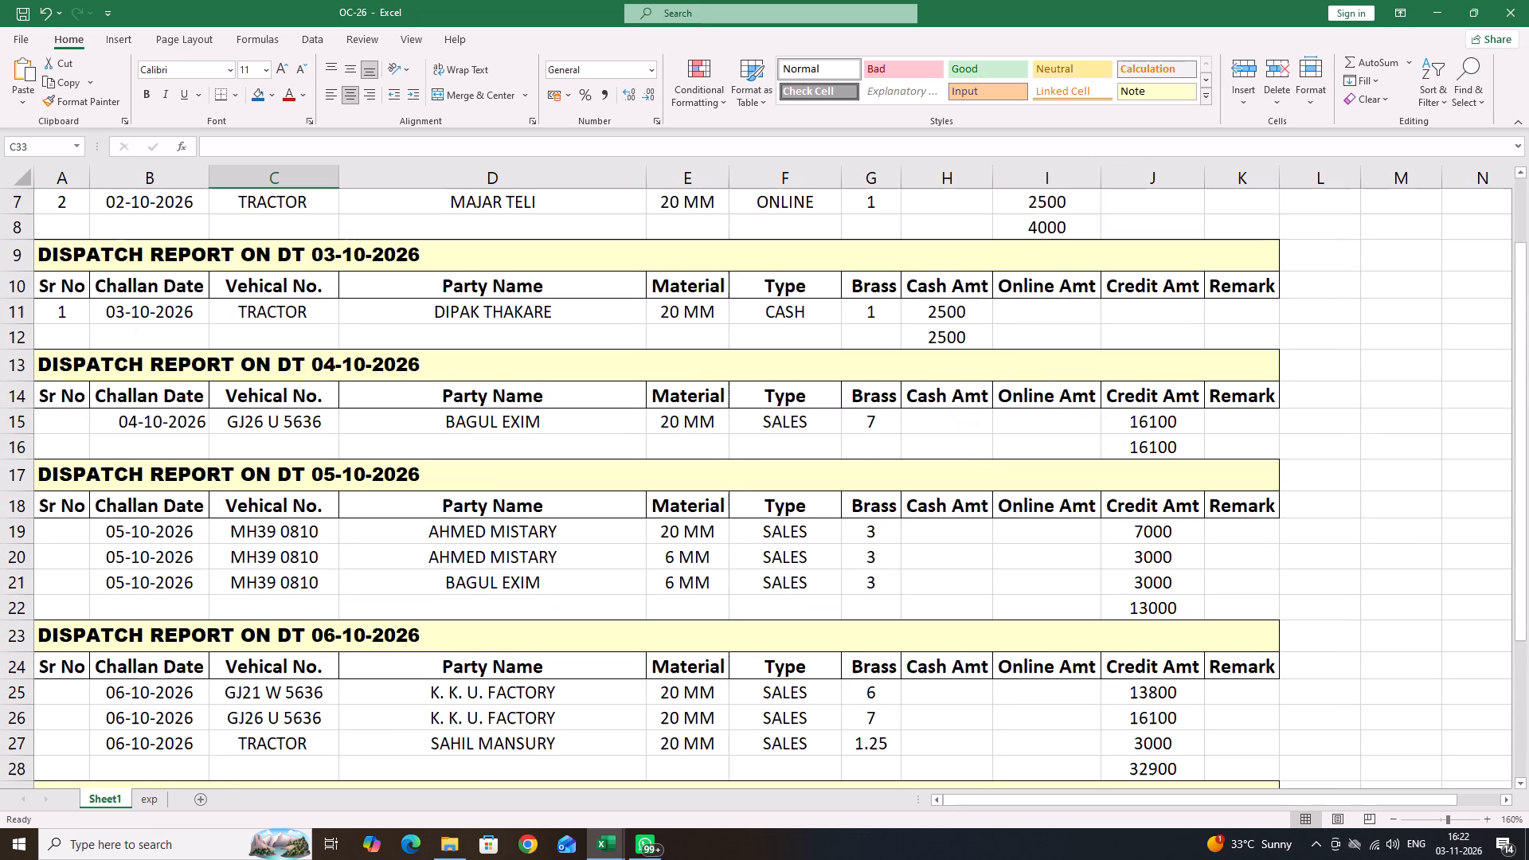
scroll(1074, 237, "up", 2)
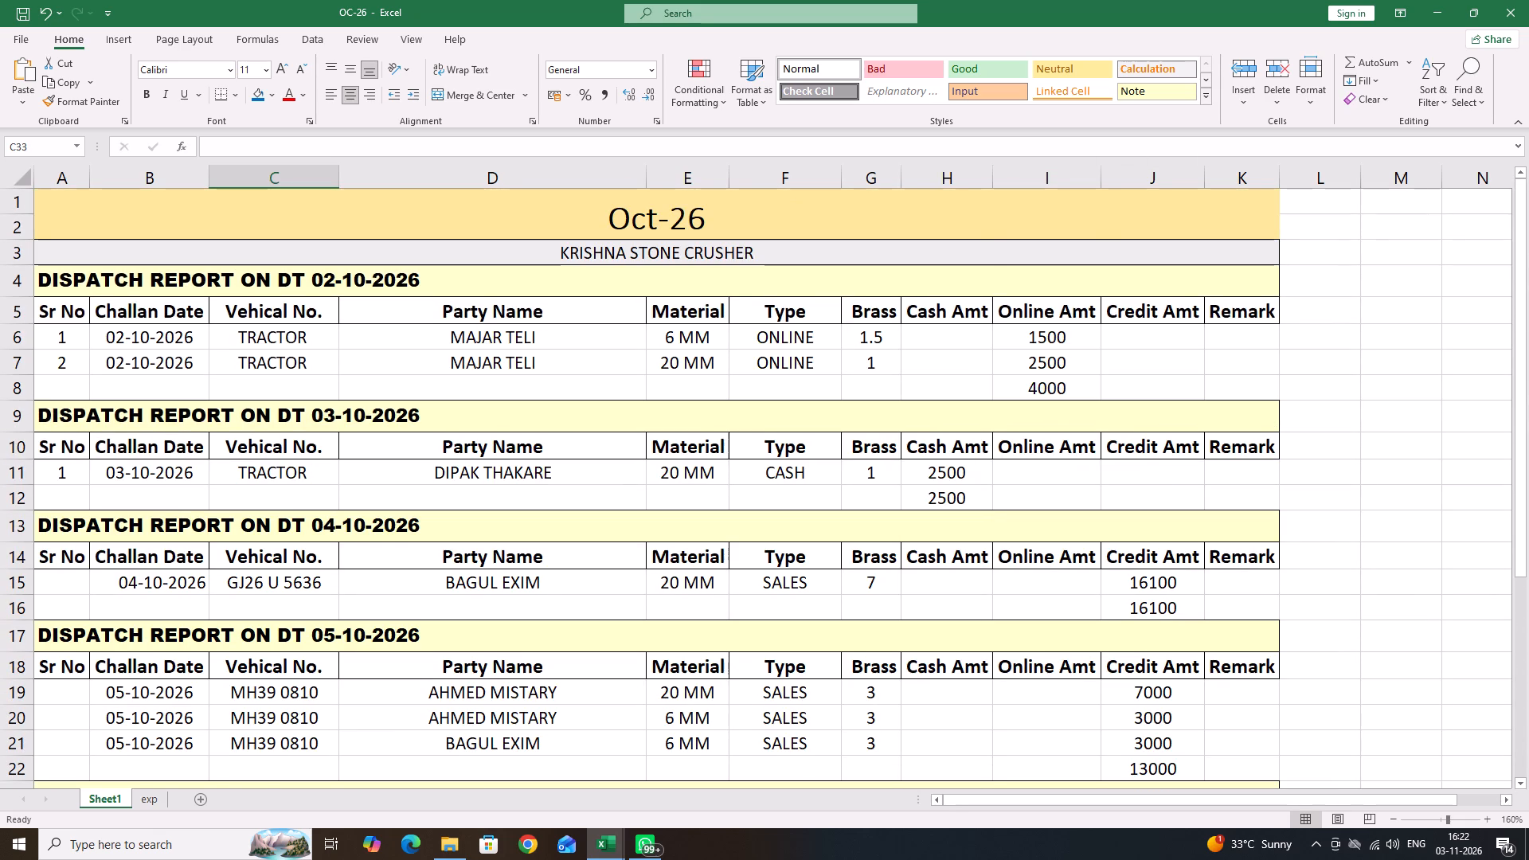
left_click_drag(1105, 175, 1093, 182)
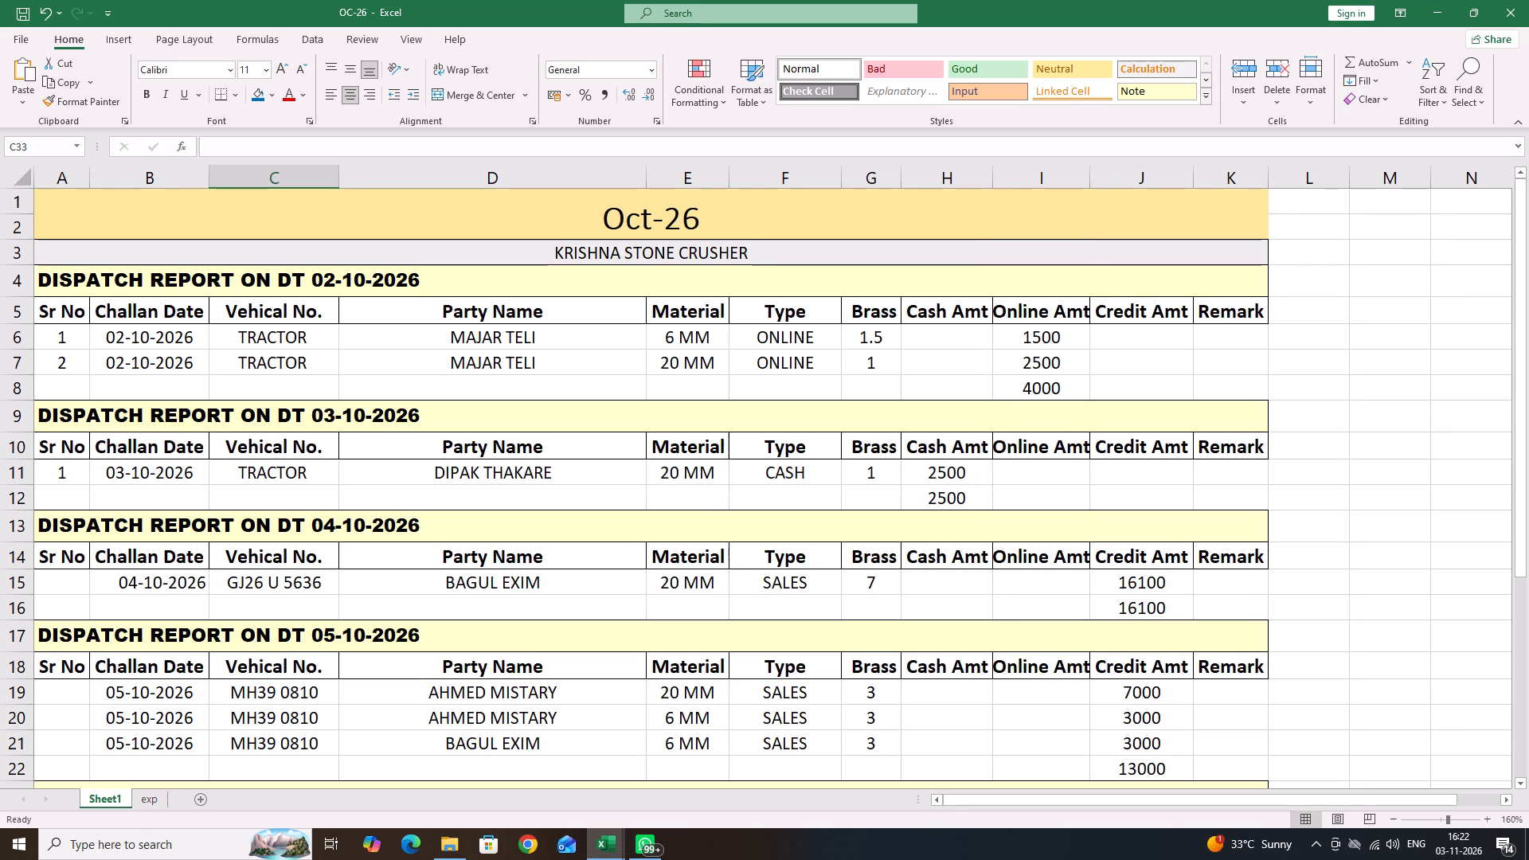
left_click_drag(1192, 178, 1184, 180)
scroll(1106, 527, "down", 1)
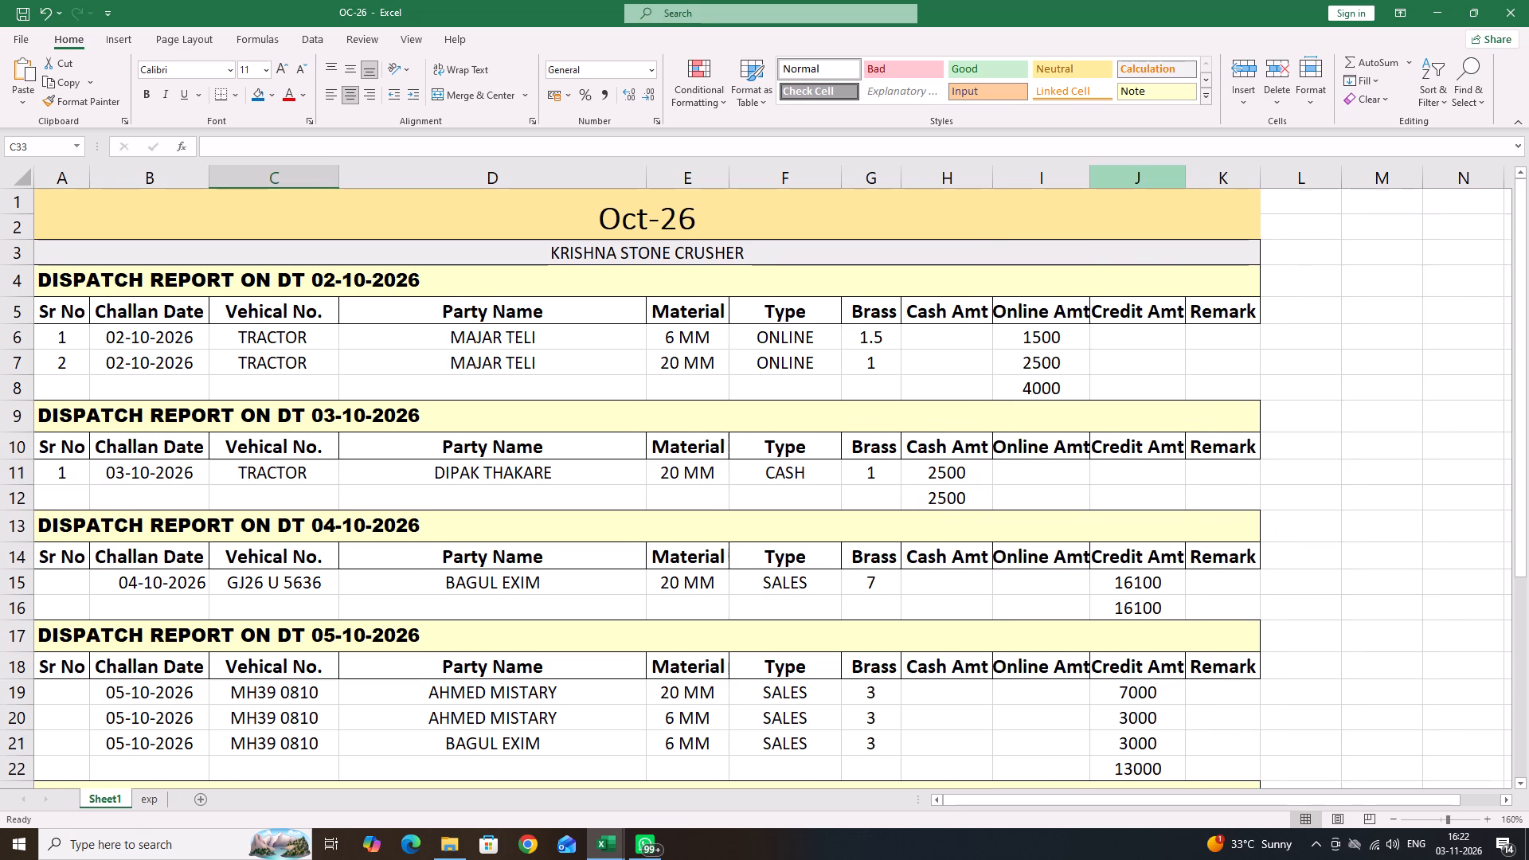
In row 33, repeat the vehicle TRACTOR from the row above and enter the new party's name and material 20 MM.
scroll(1106, 527, "down", 5)
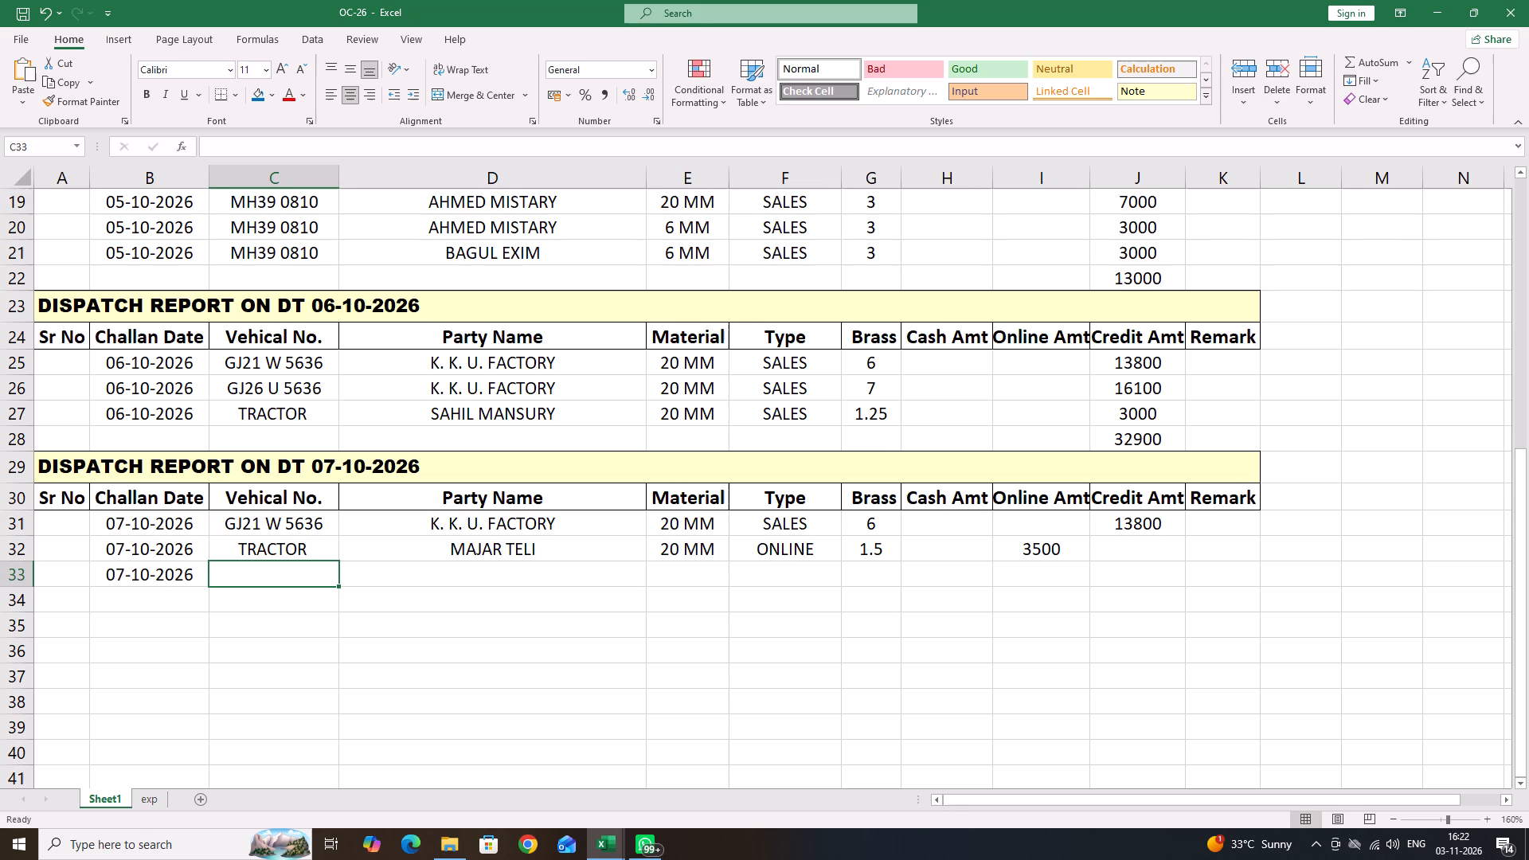
key("ctrl+d")
key("Tab")
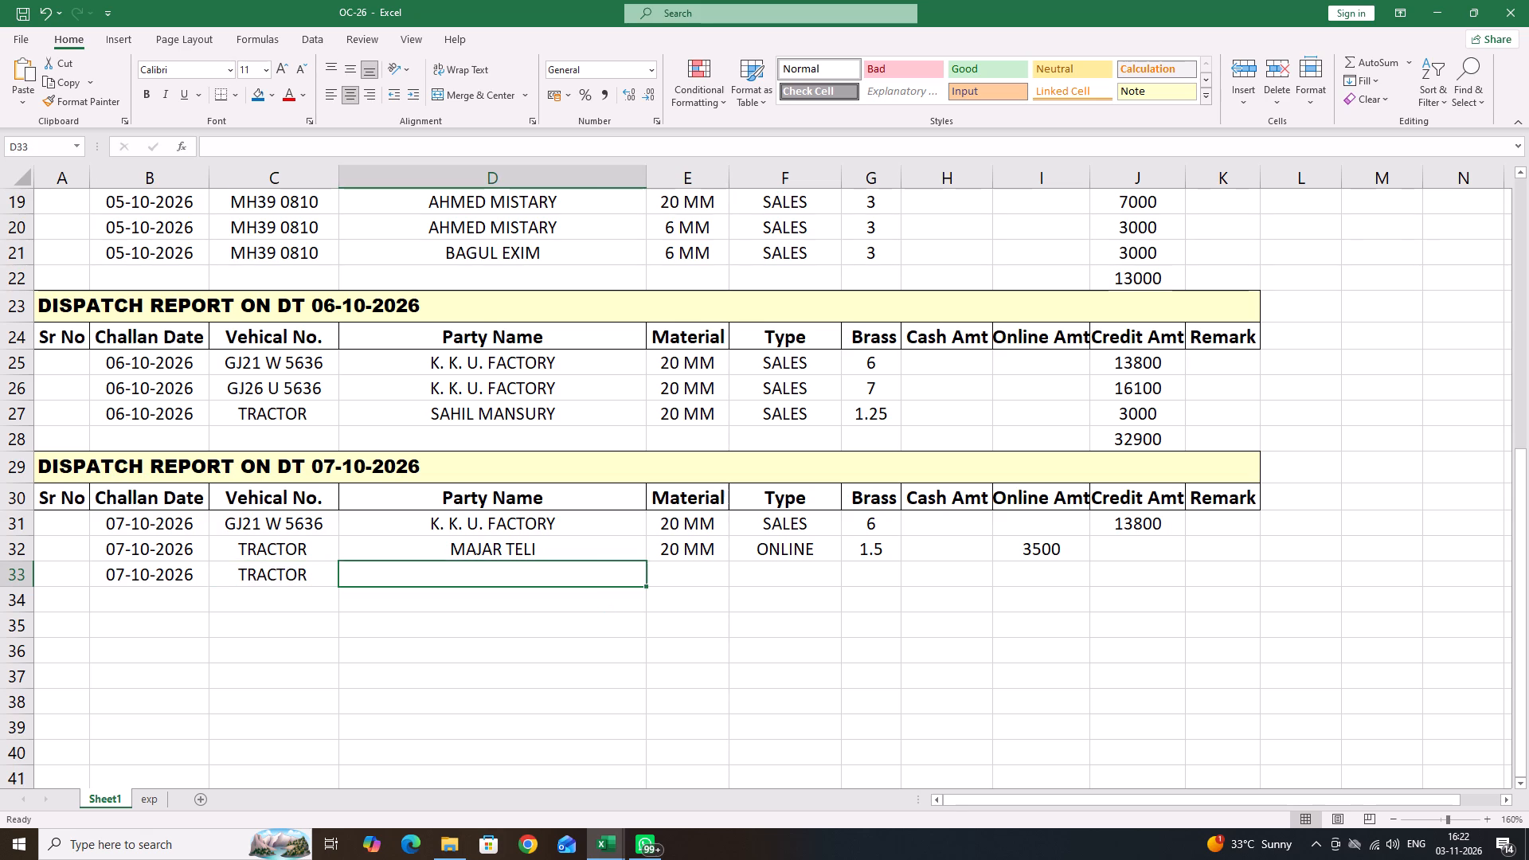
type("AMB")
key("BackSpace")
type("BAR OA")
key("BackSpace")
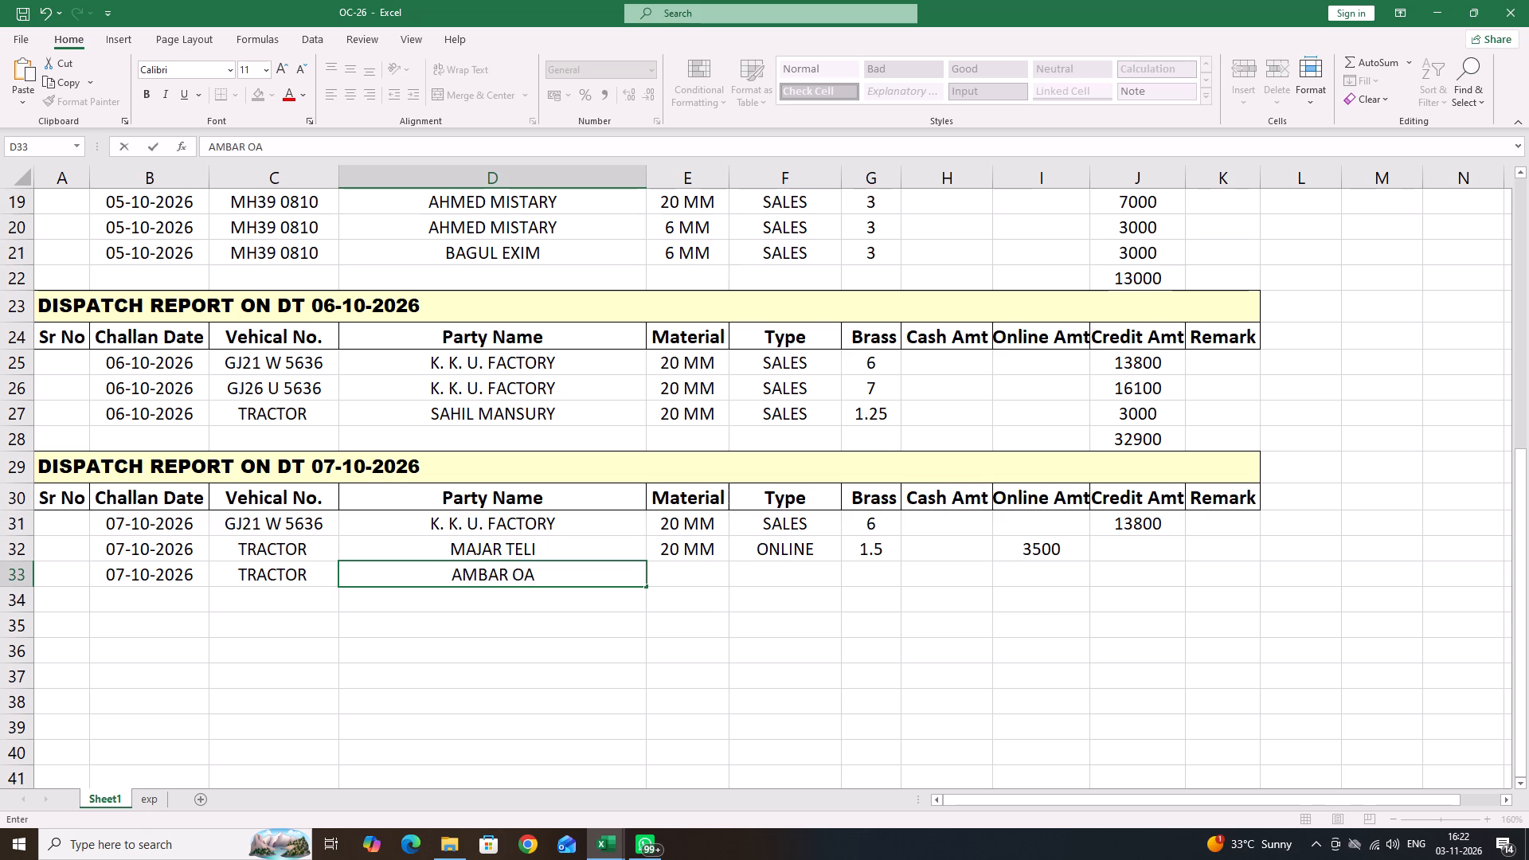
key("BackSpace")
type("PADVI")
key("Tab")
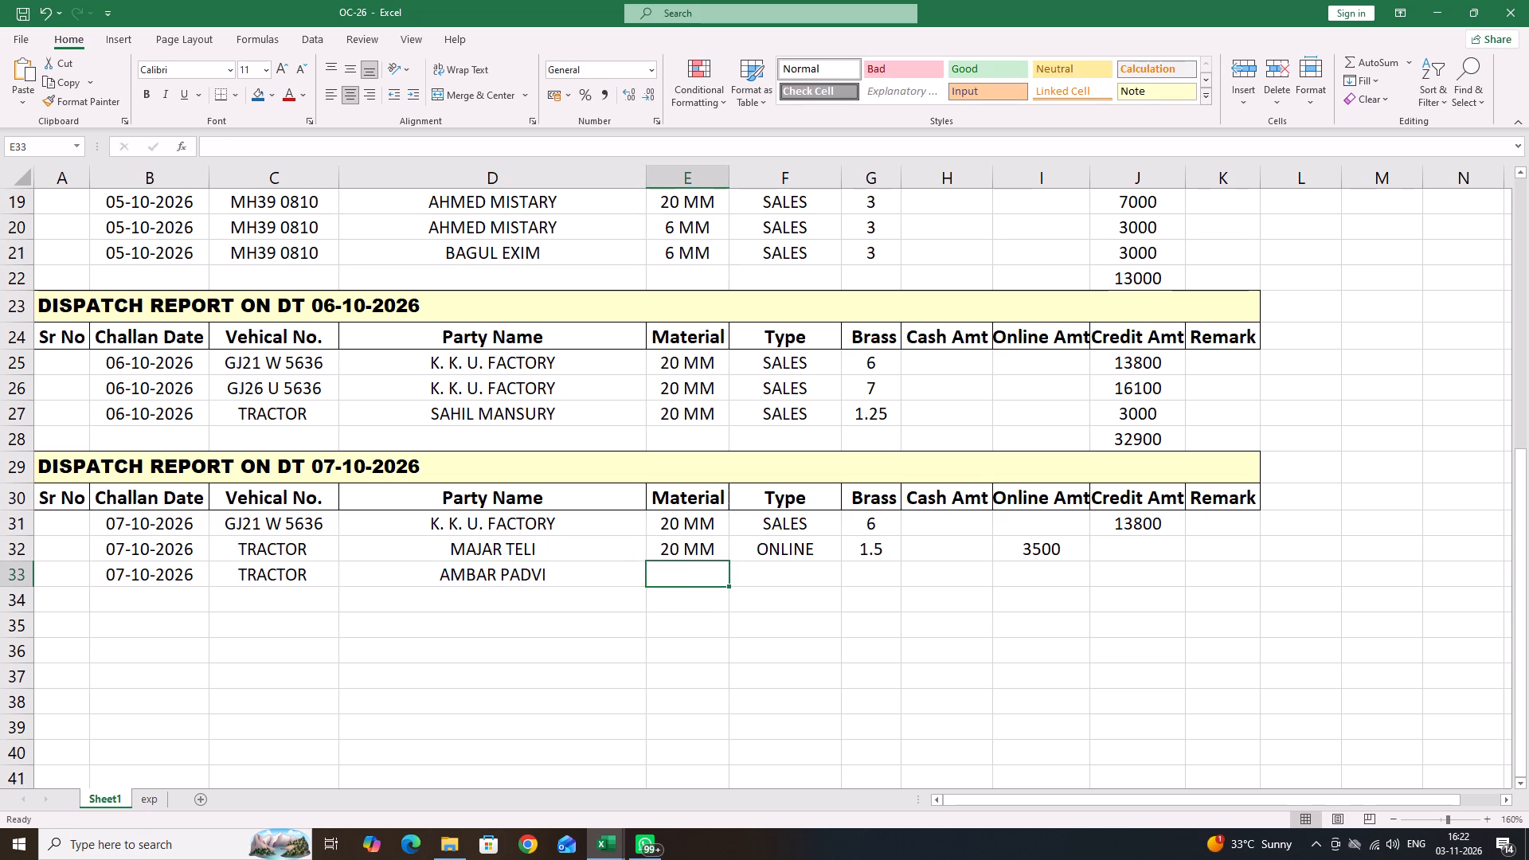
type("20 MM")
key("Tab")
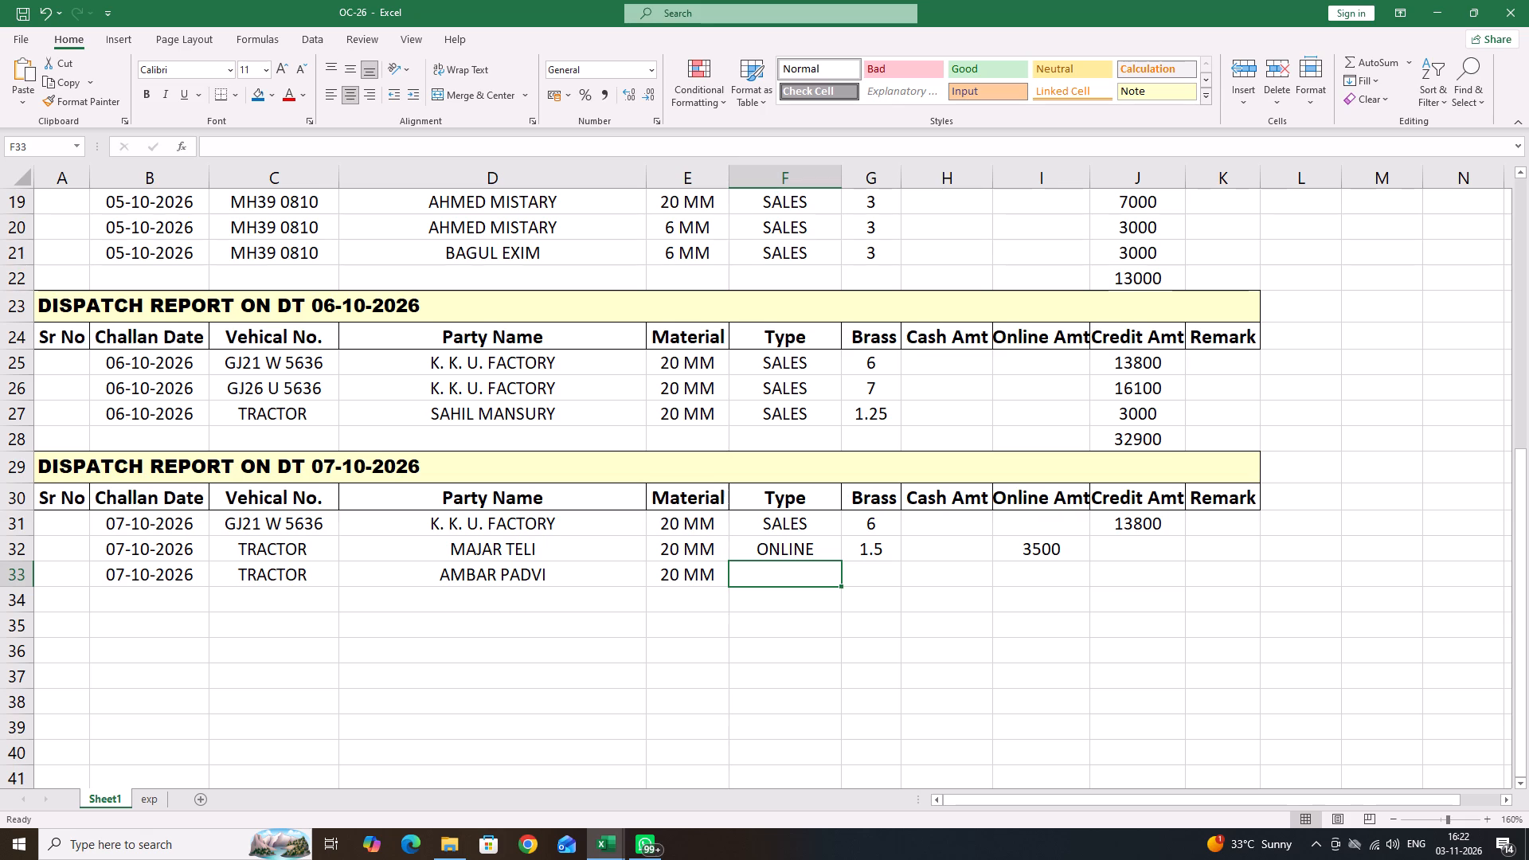
Complete row 33 with type CASH, brass 1.5 and cash amount 3500.
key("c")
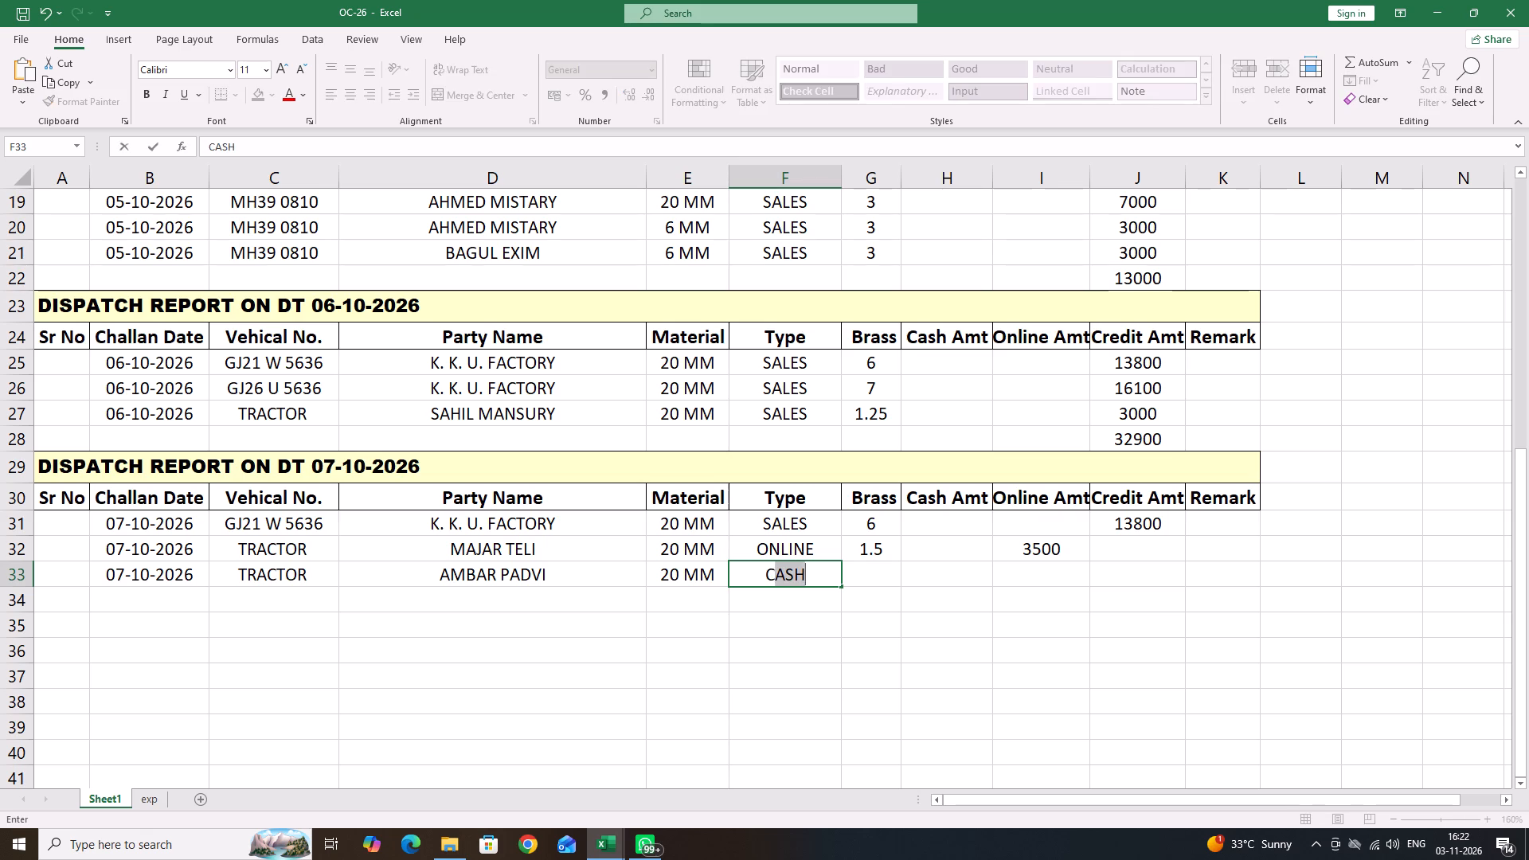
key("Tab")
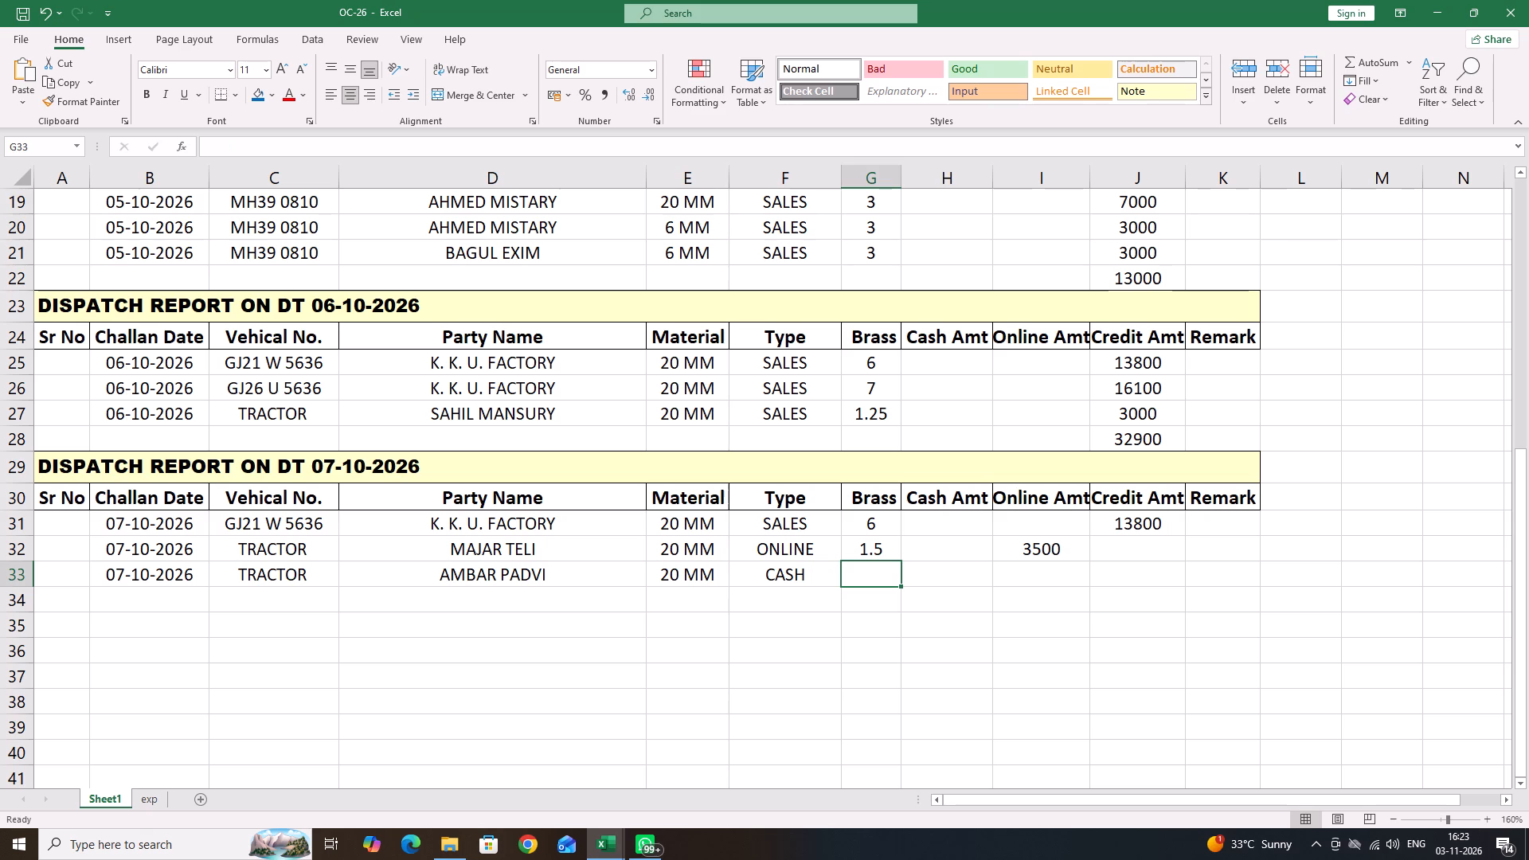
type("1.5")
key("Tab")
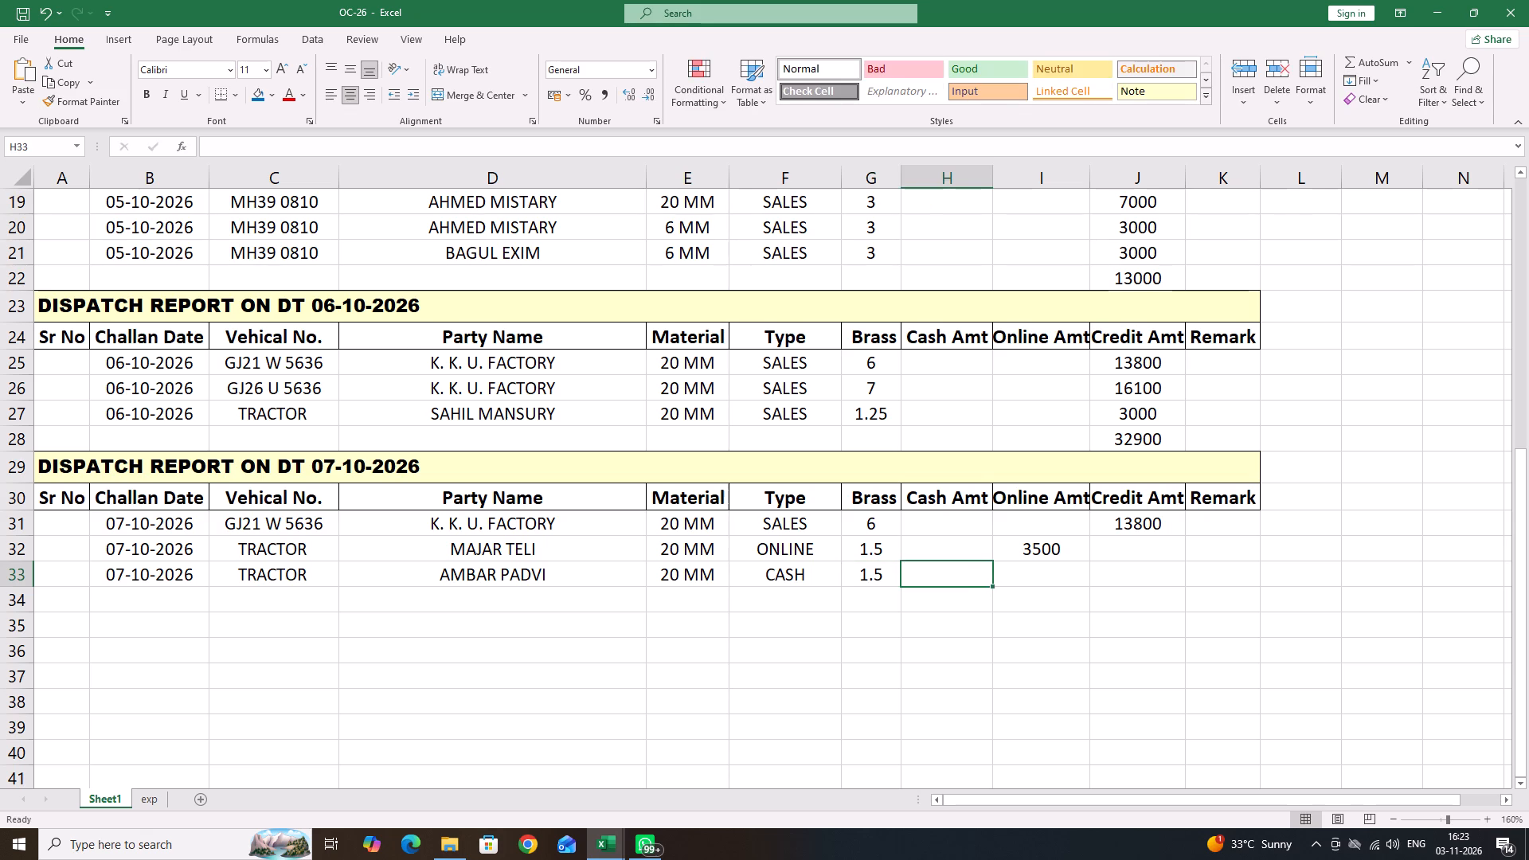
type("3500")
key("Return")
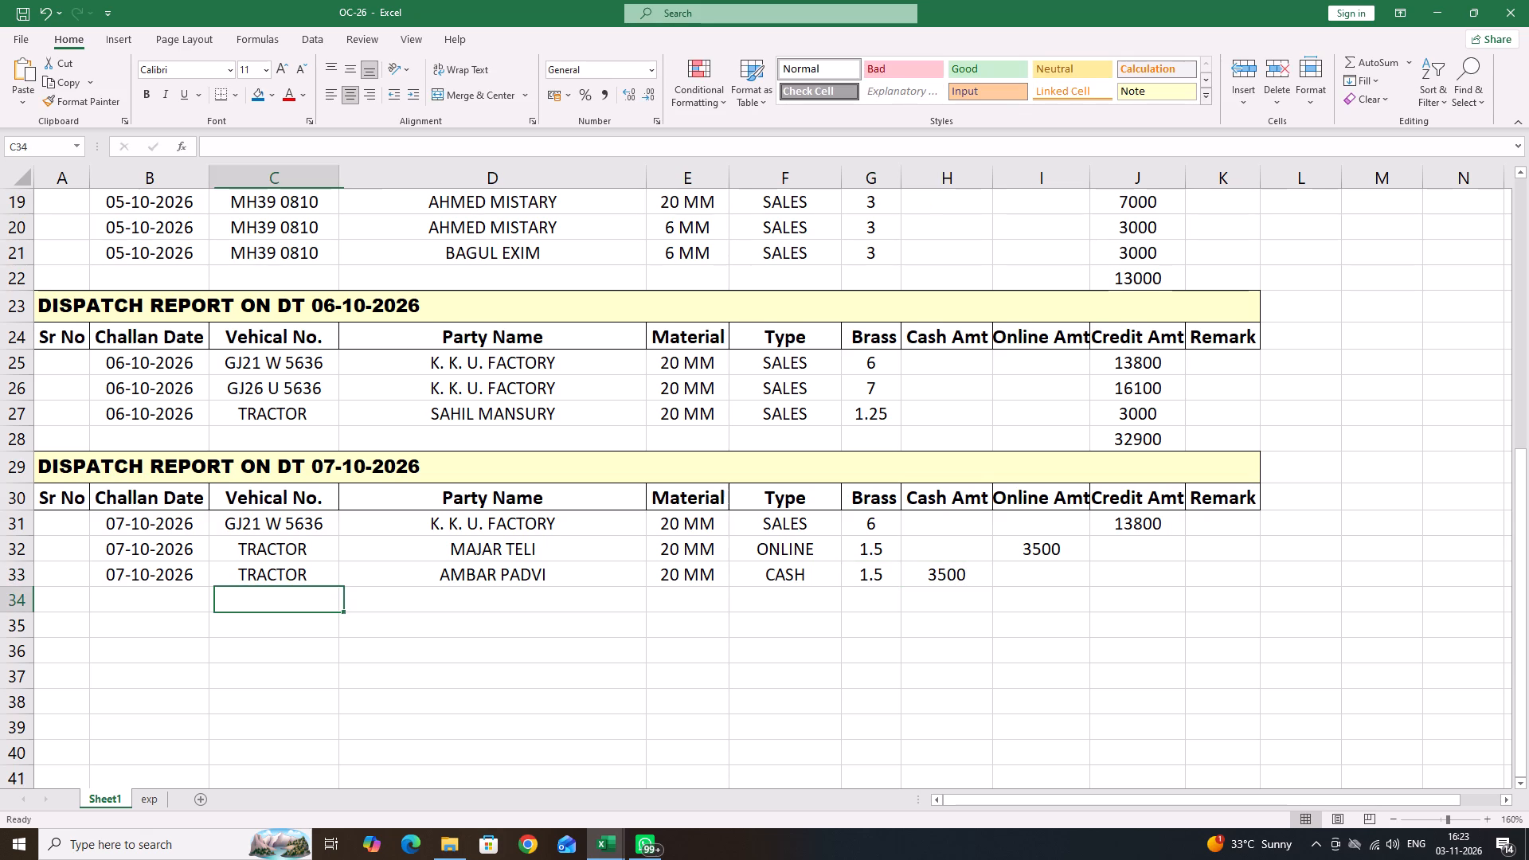
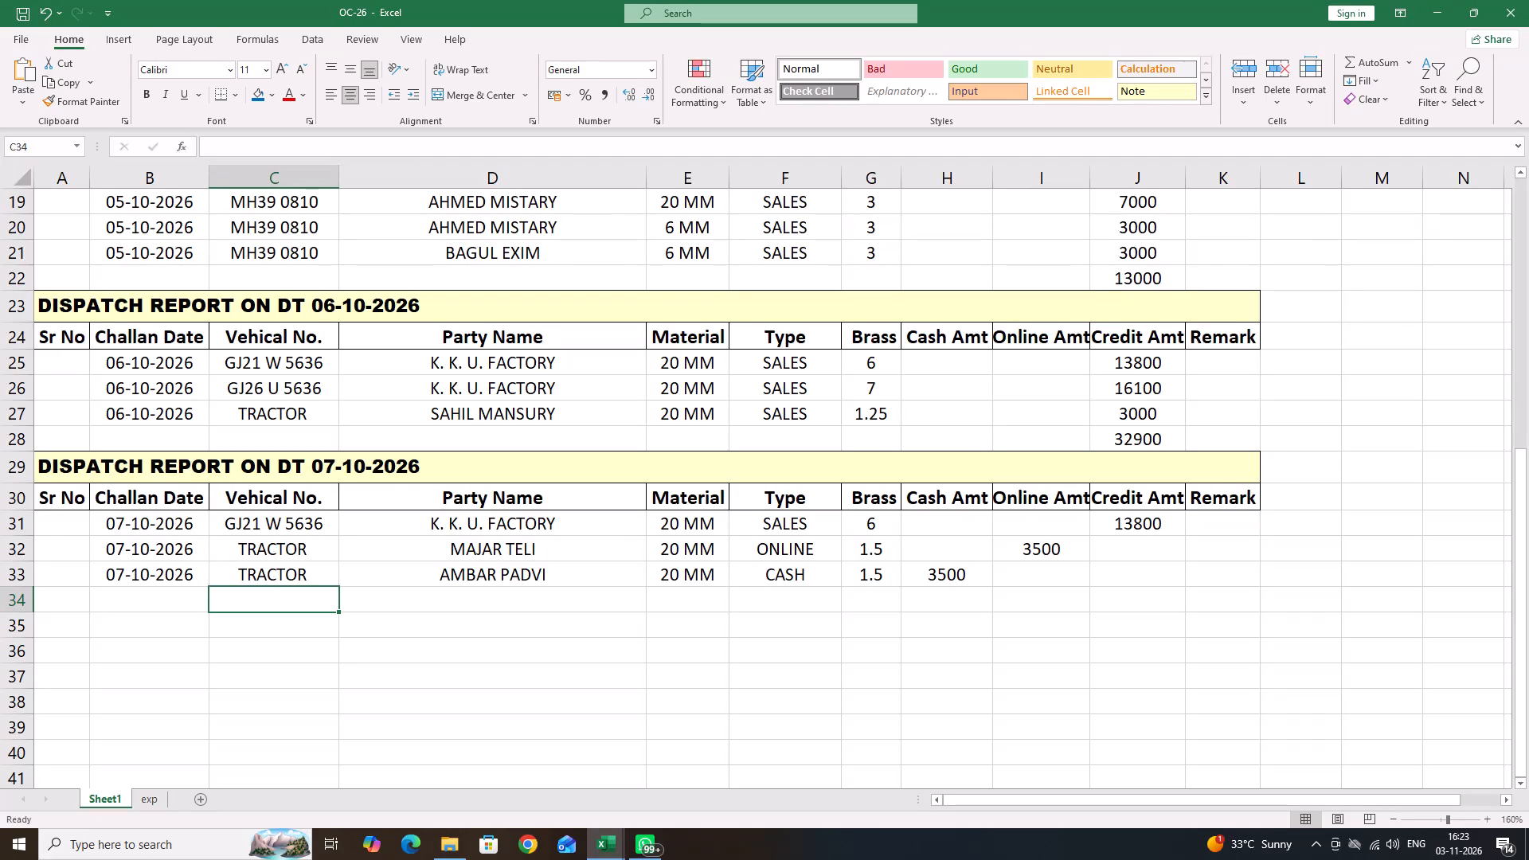
scroll(850, 611, "down", 1)
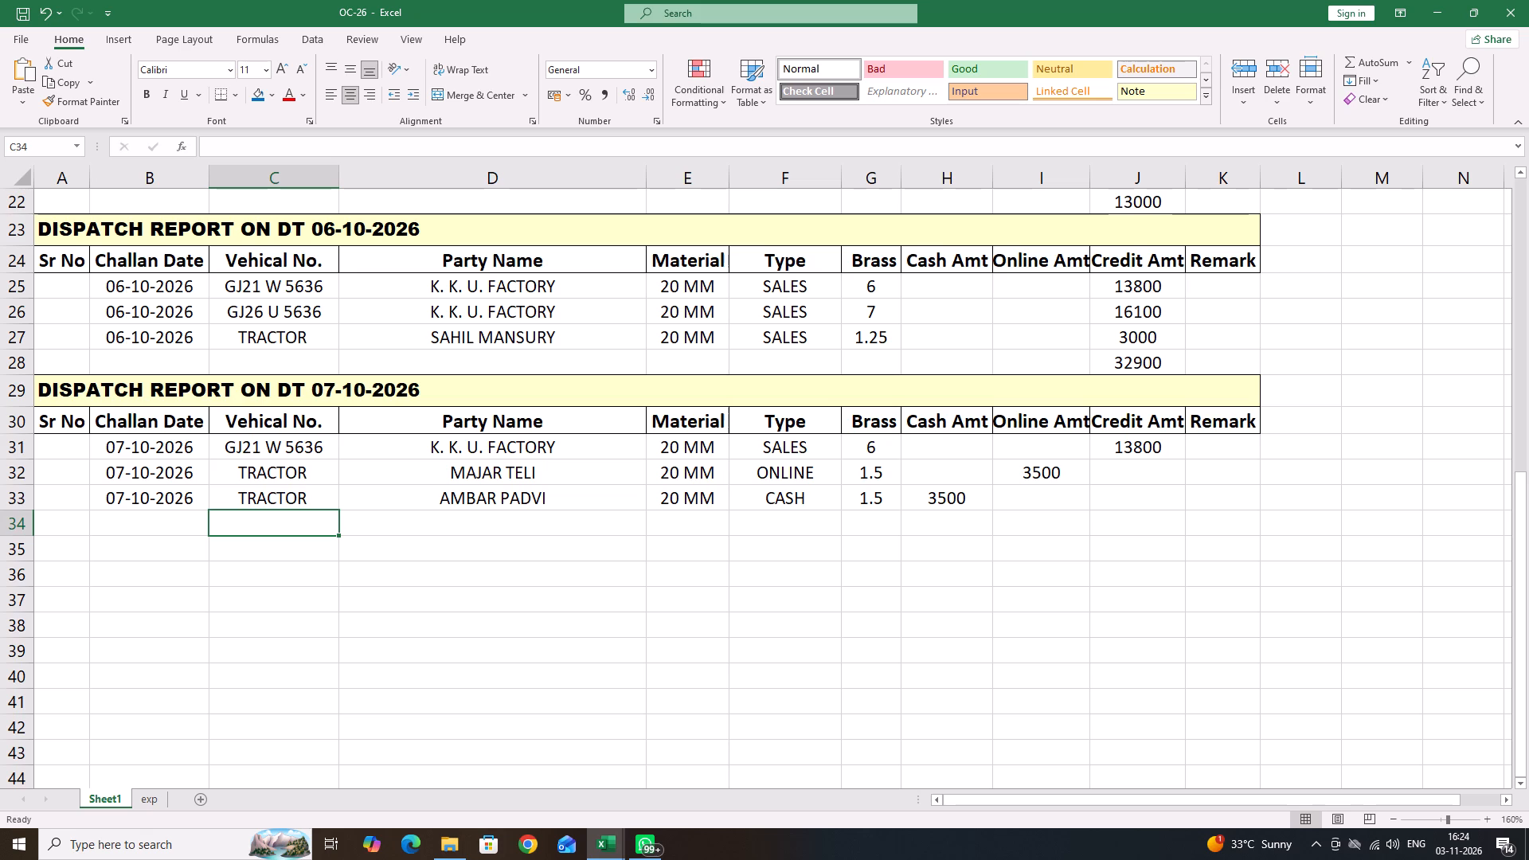
type("GJ")
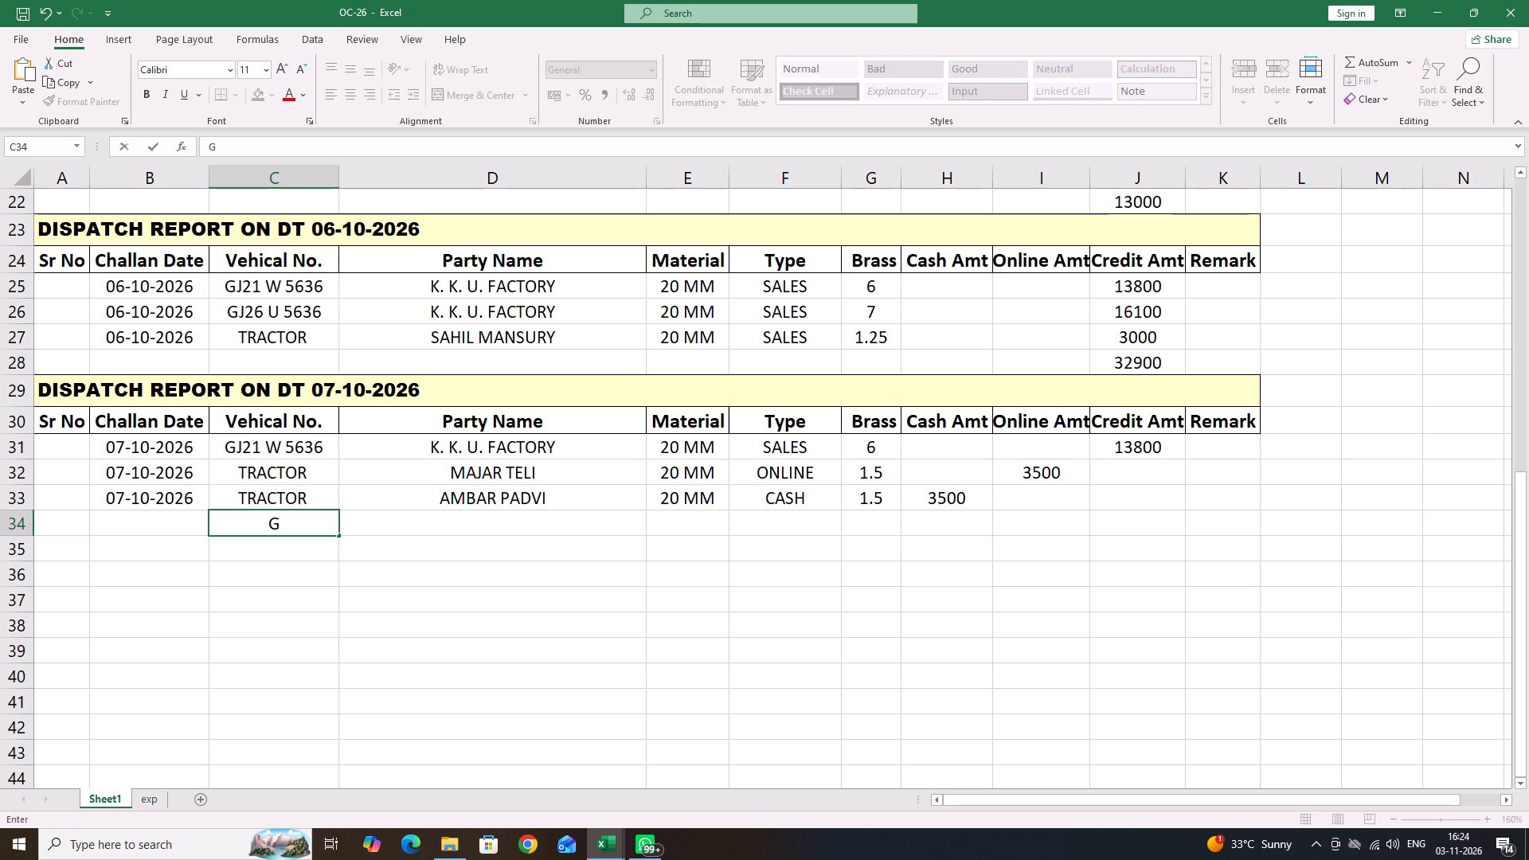
type("21")
key("Tab")
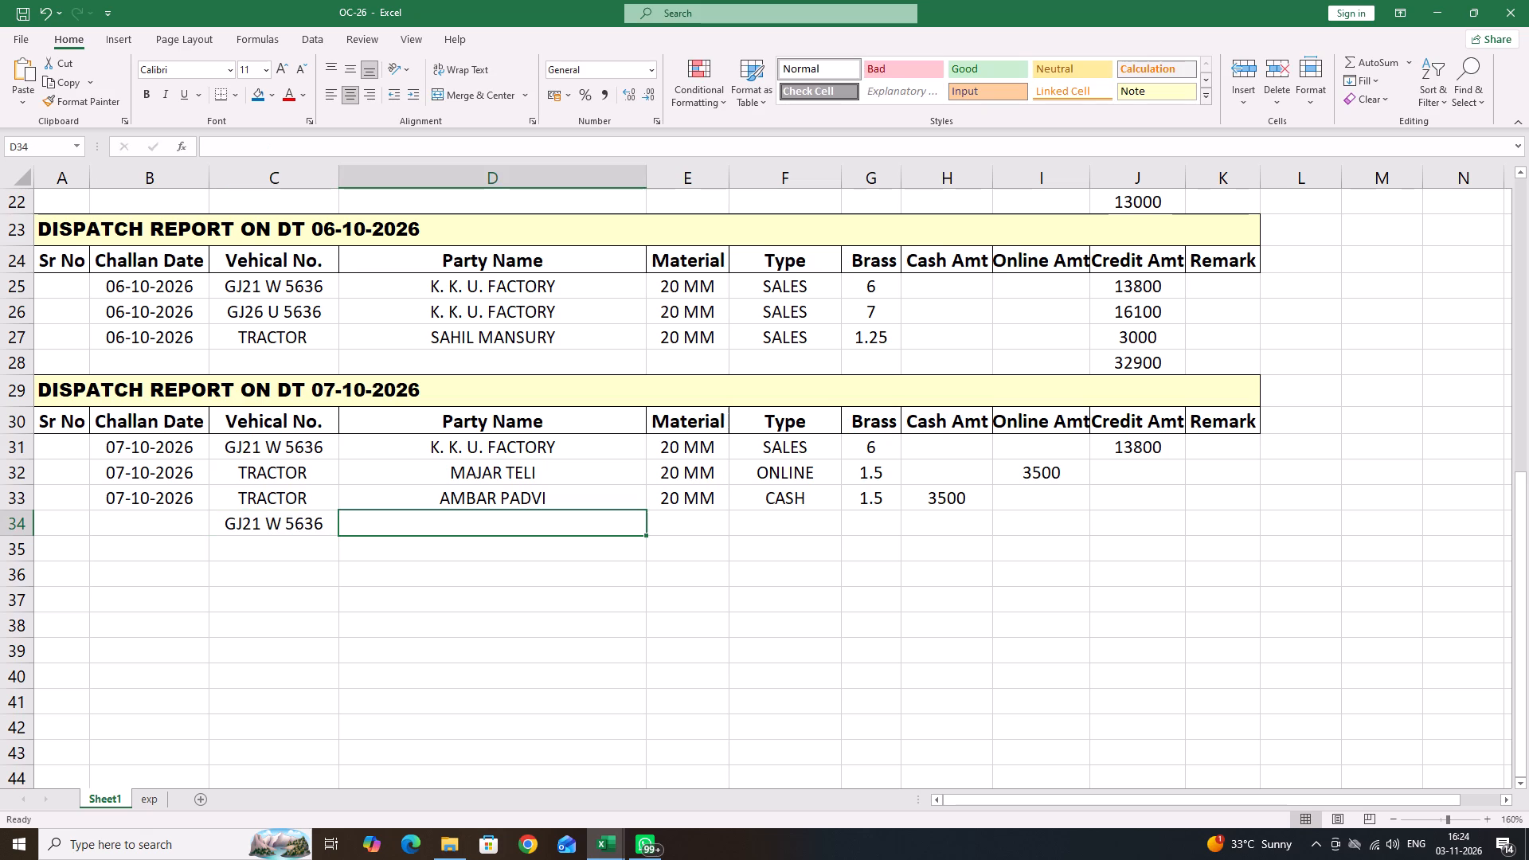
key("k")
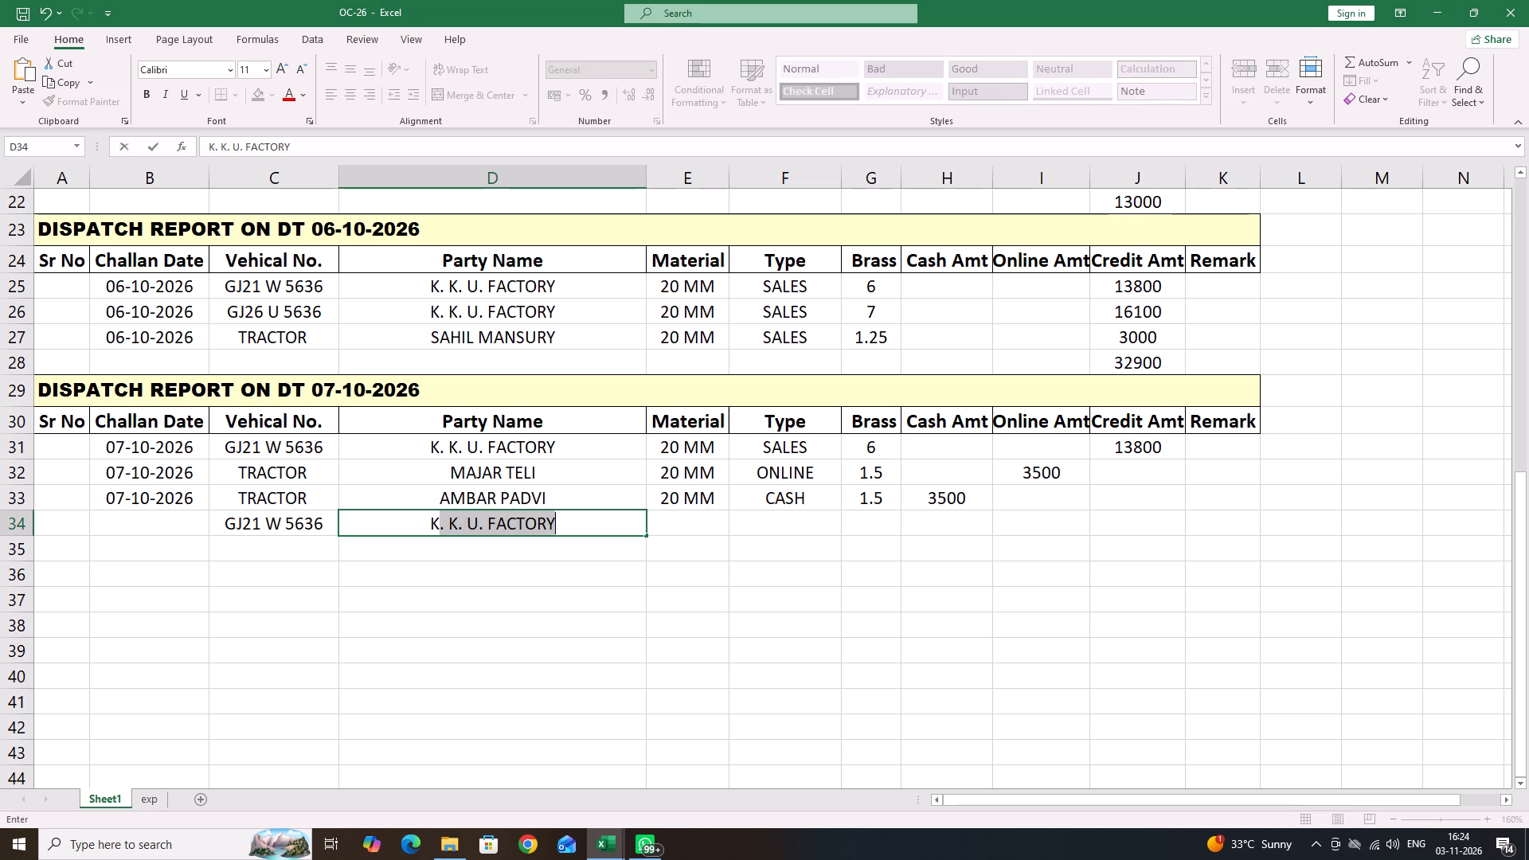
key("Tab")
type("20")
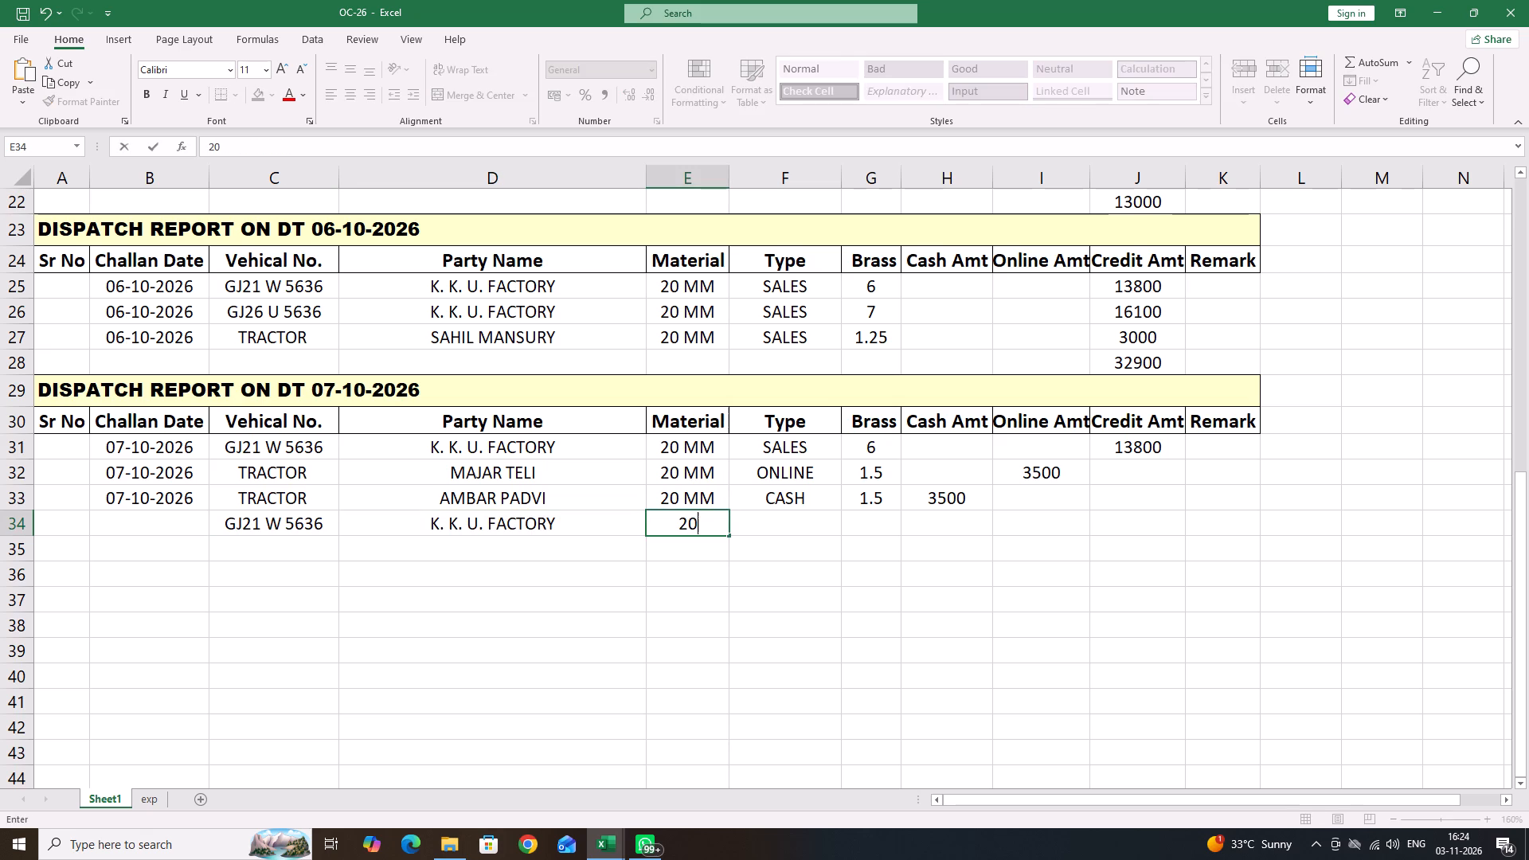
key("space")
type("MM")
key("Tab")
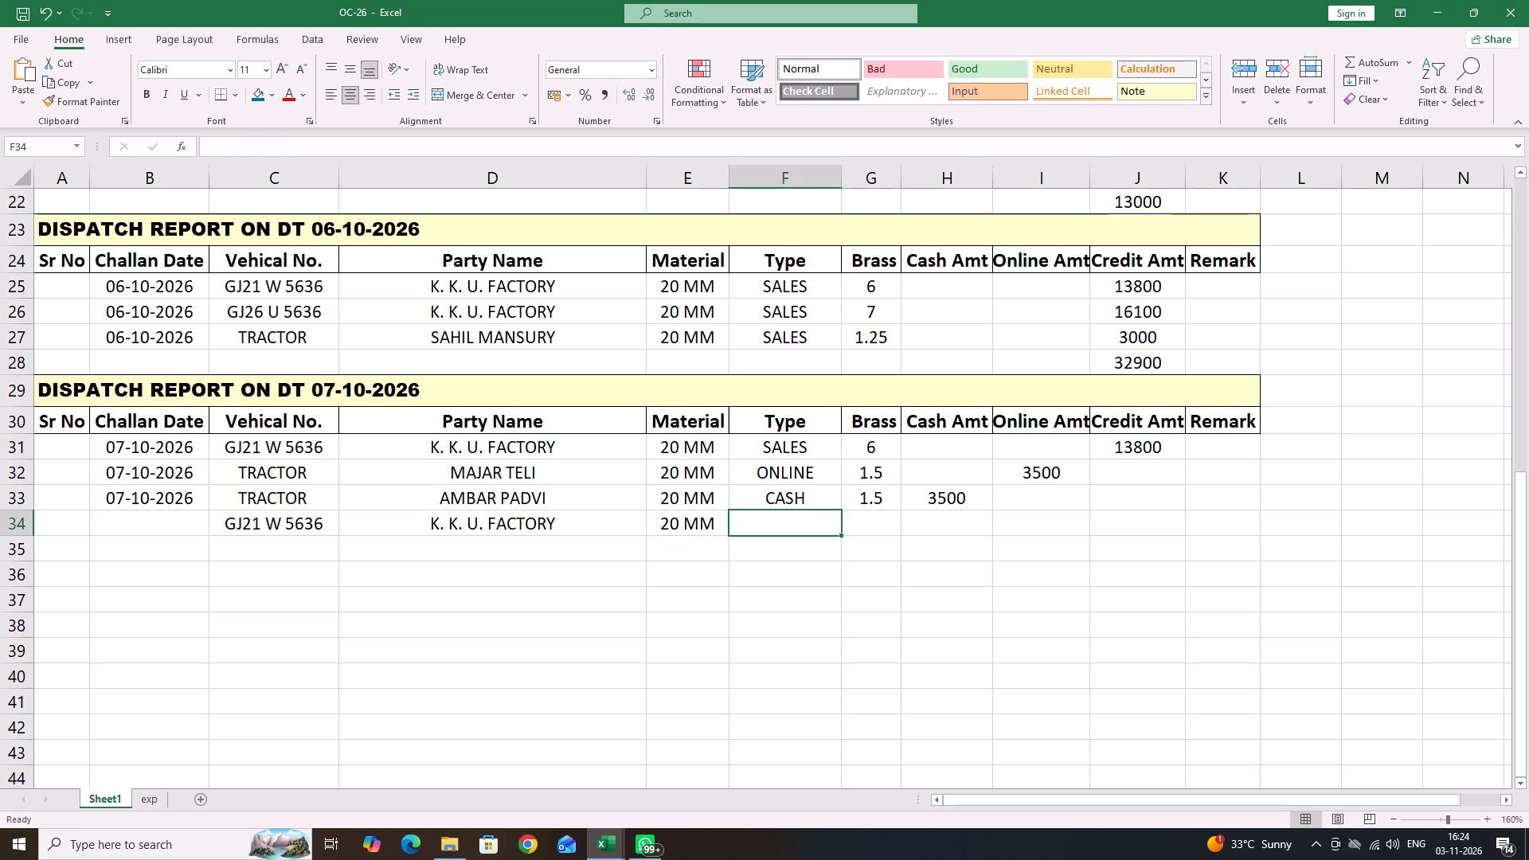
Complete row 34 with type SALES, brass 6 and credit amount 13800.
type("SA")
key("Tab")
key("6")
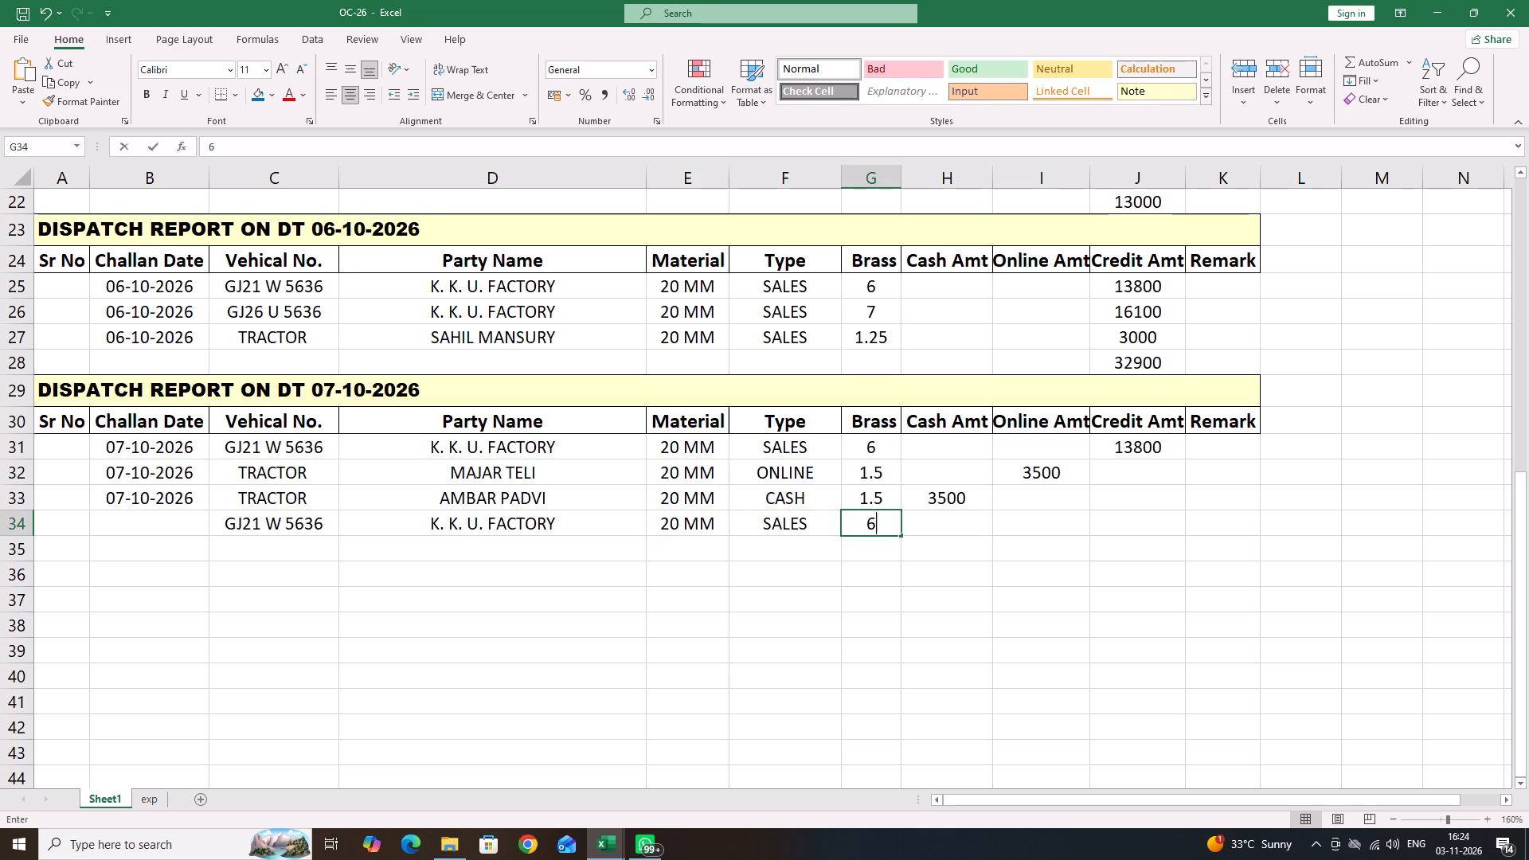
key("Tab")
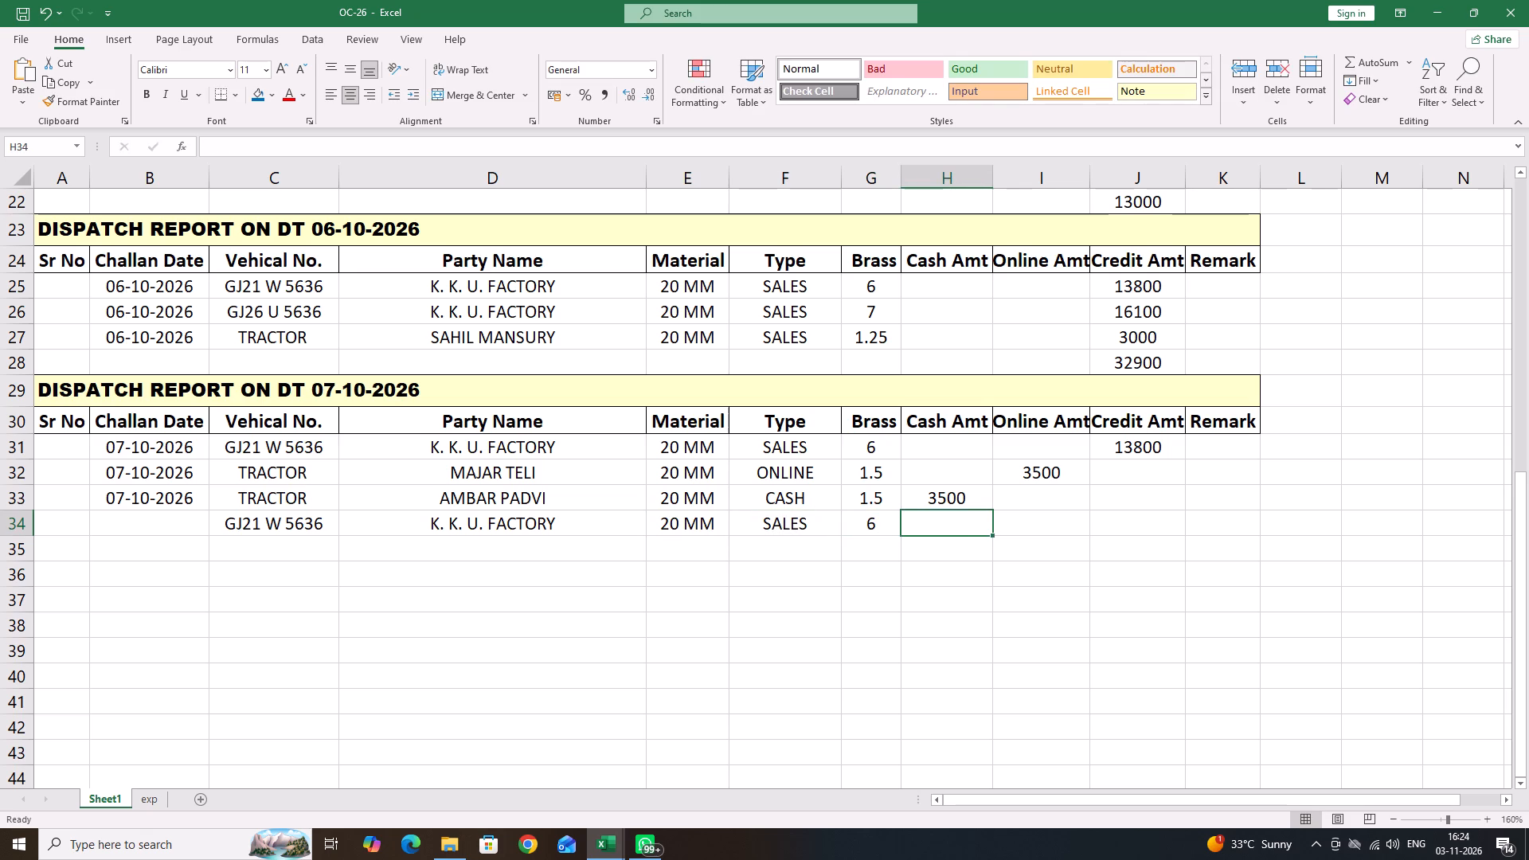
key("Tab")
key("Tab")
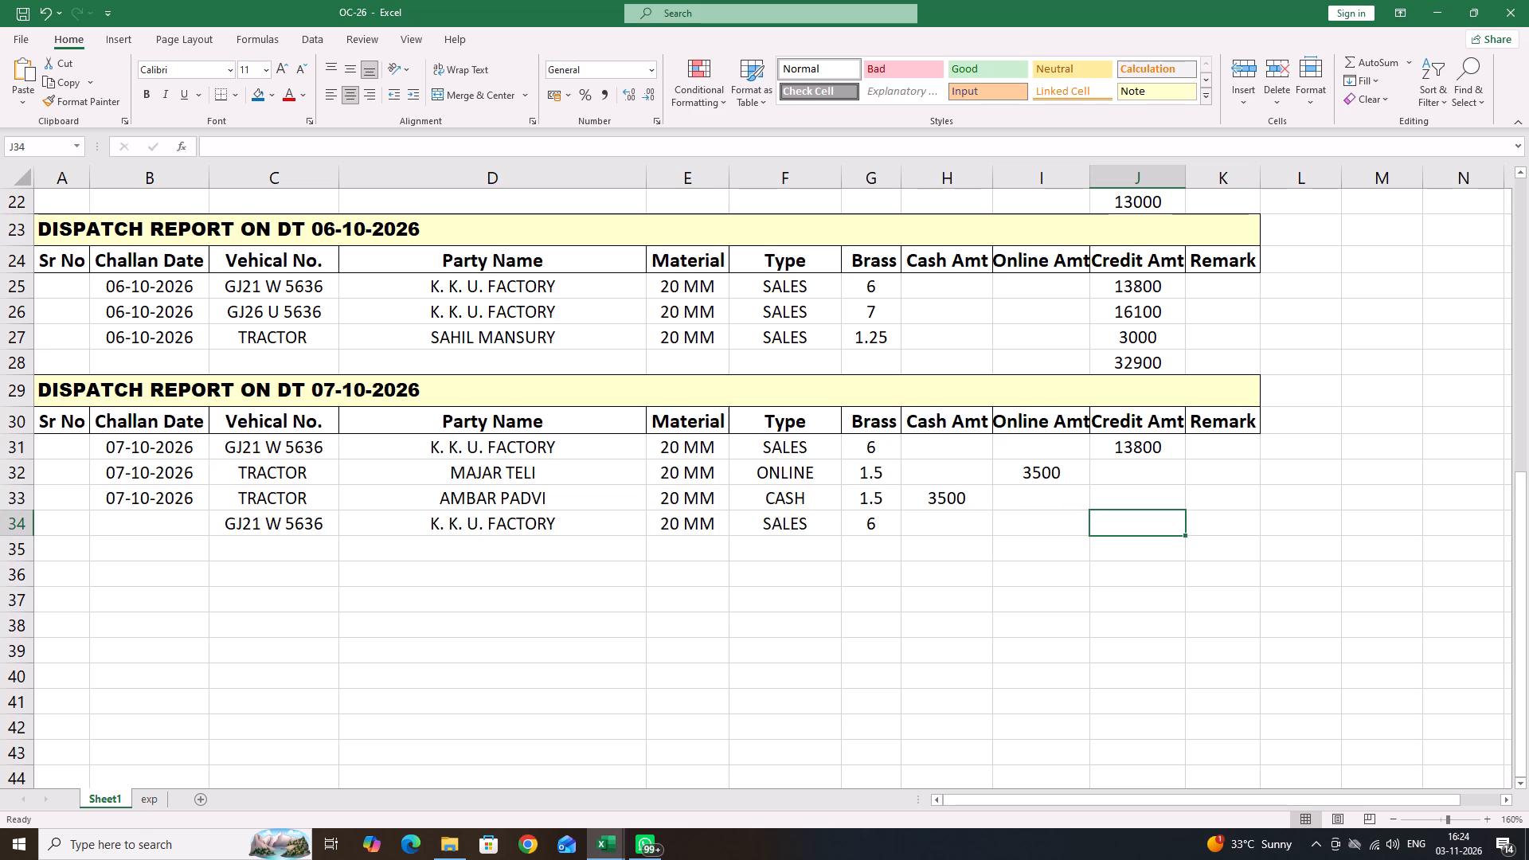
type("13800")
key("Return")
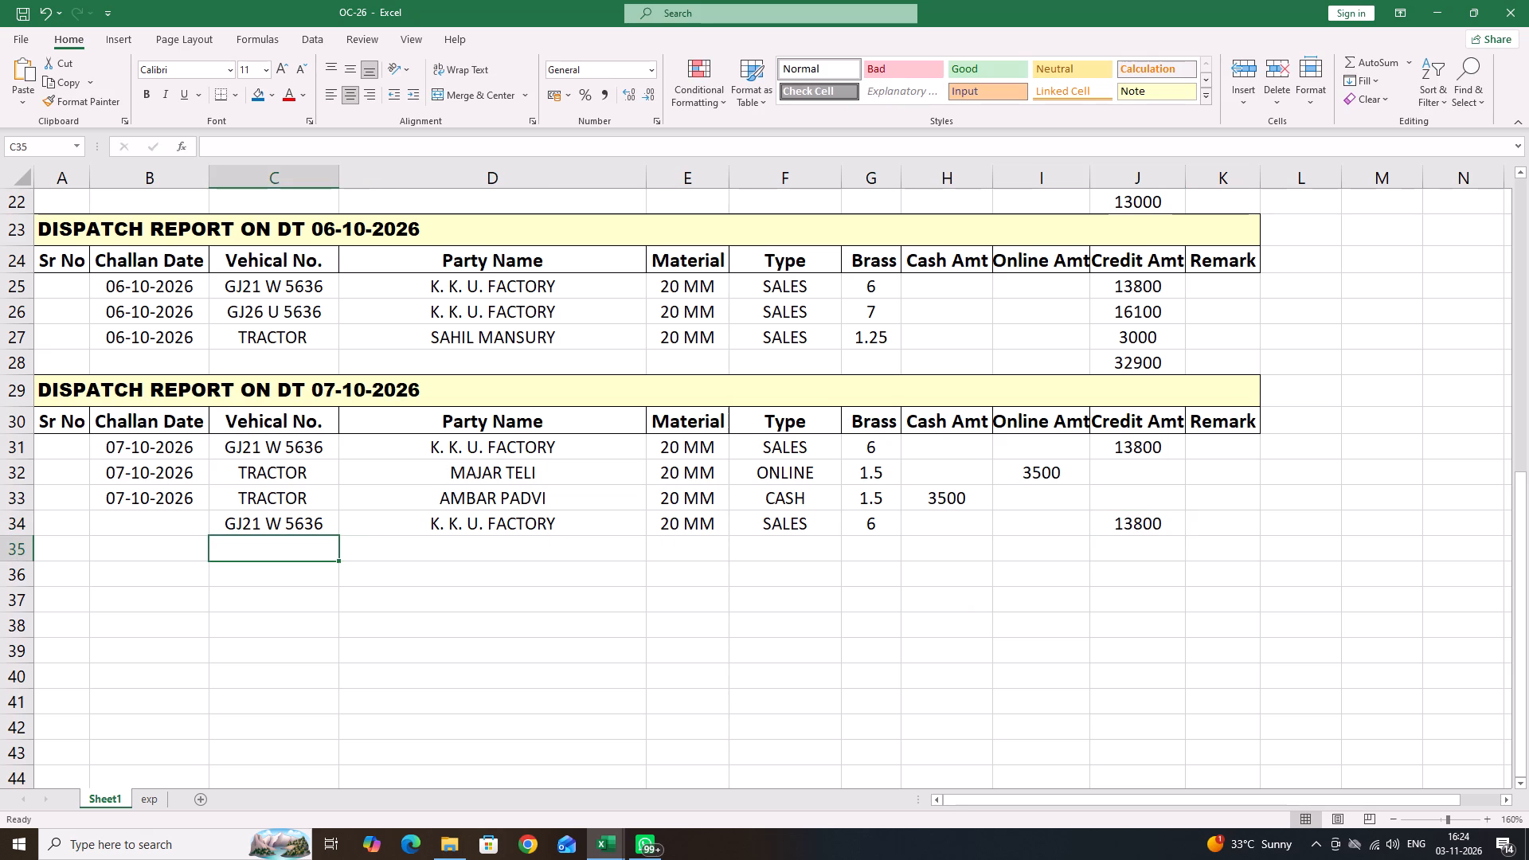
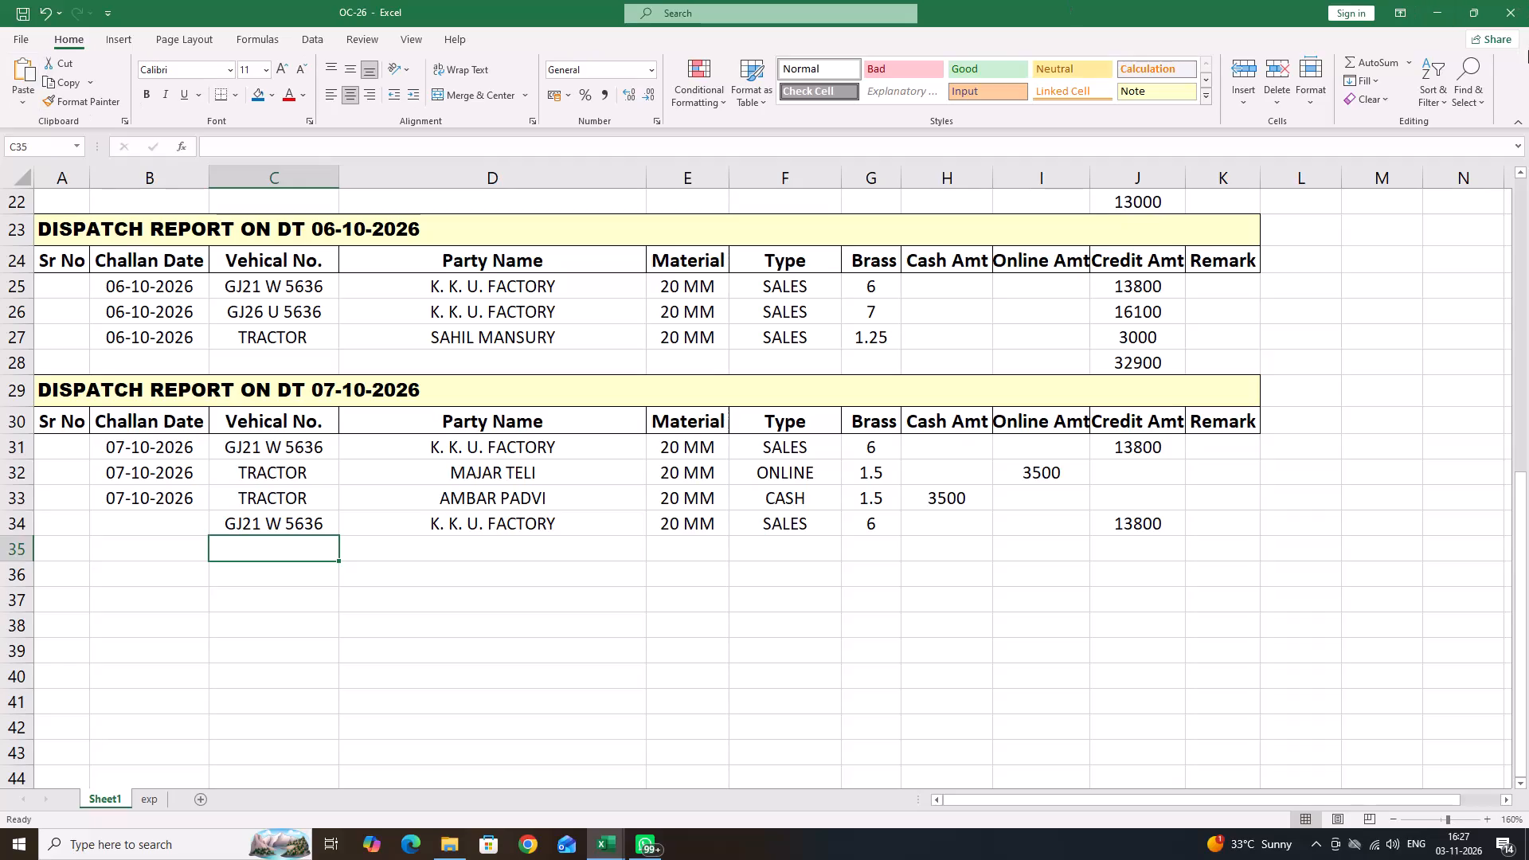
Save the OC-26 workbook with the new 07-10-2026 dispatch entries.
double_click(23, 19)
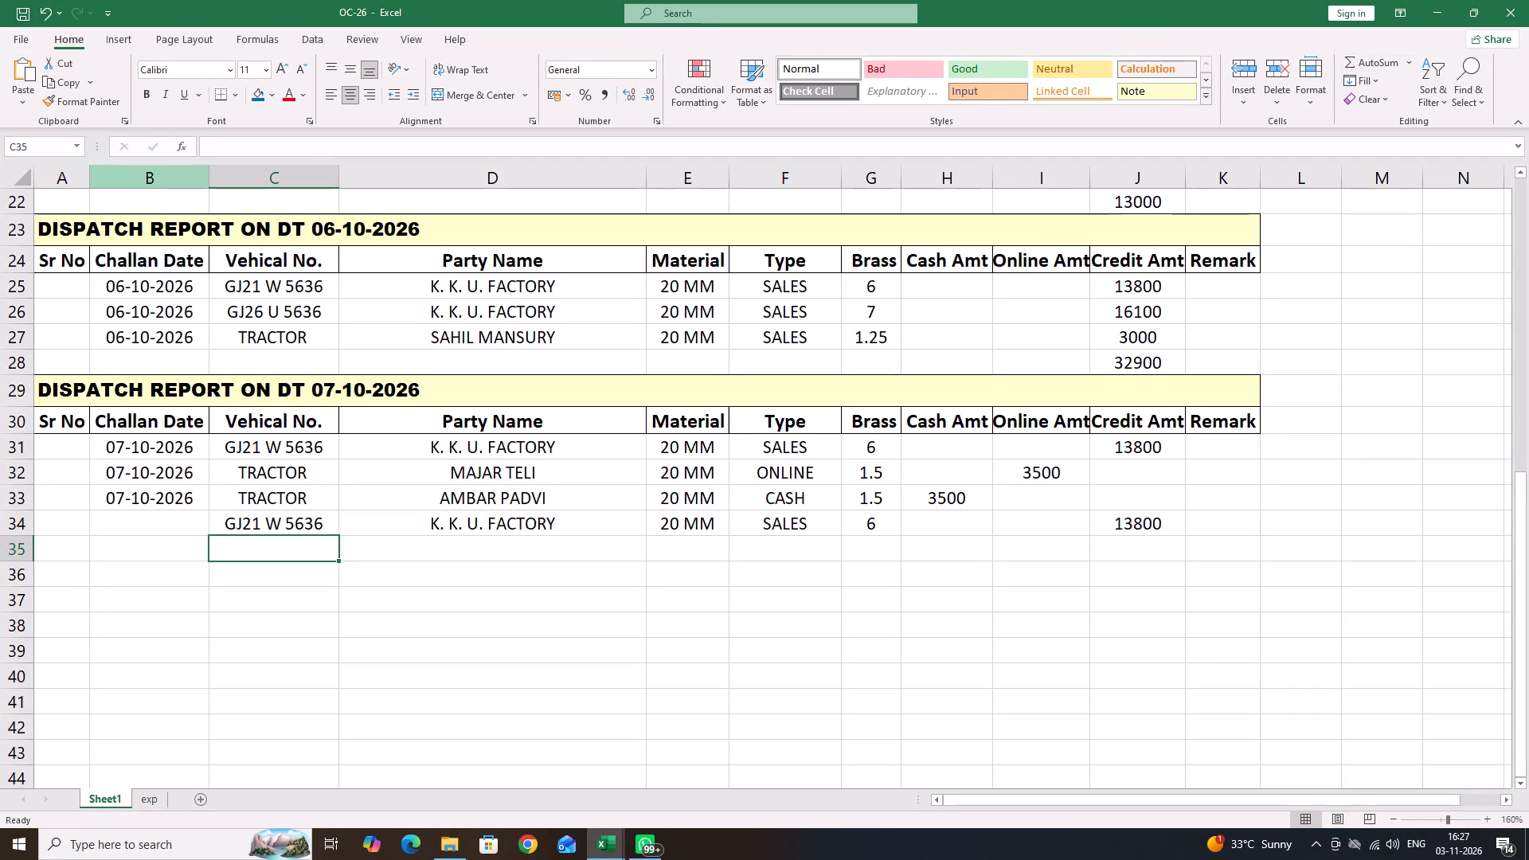
double_click(24, 14)
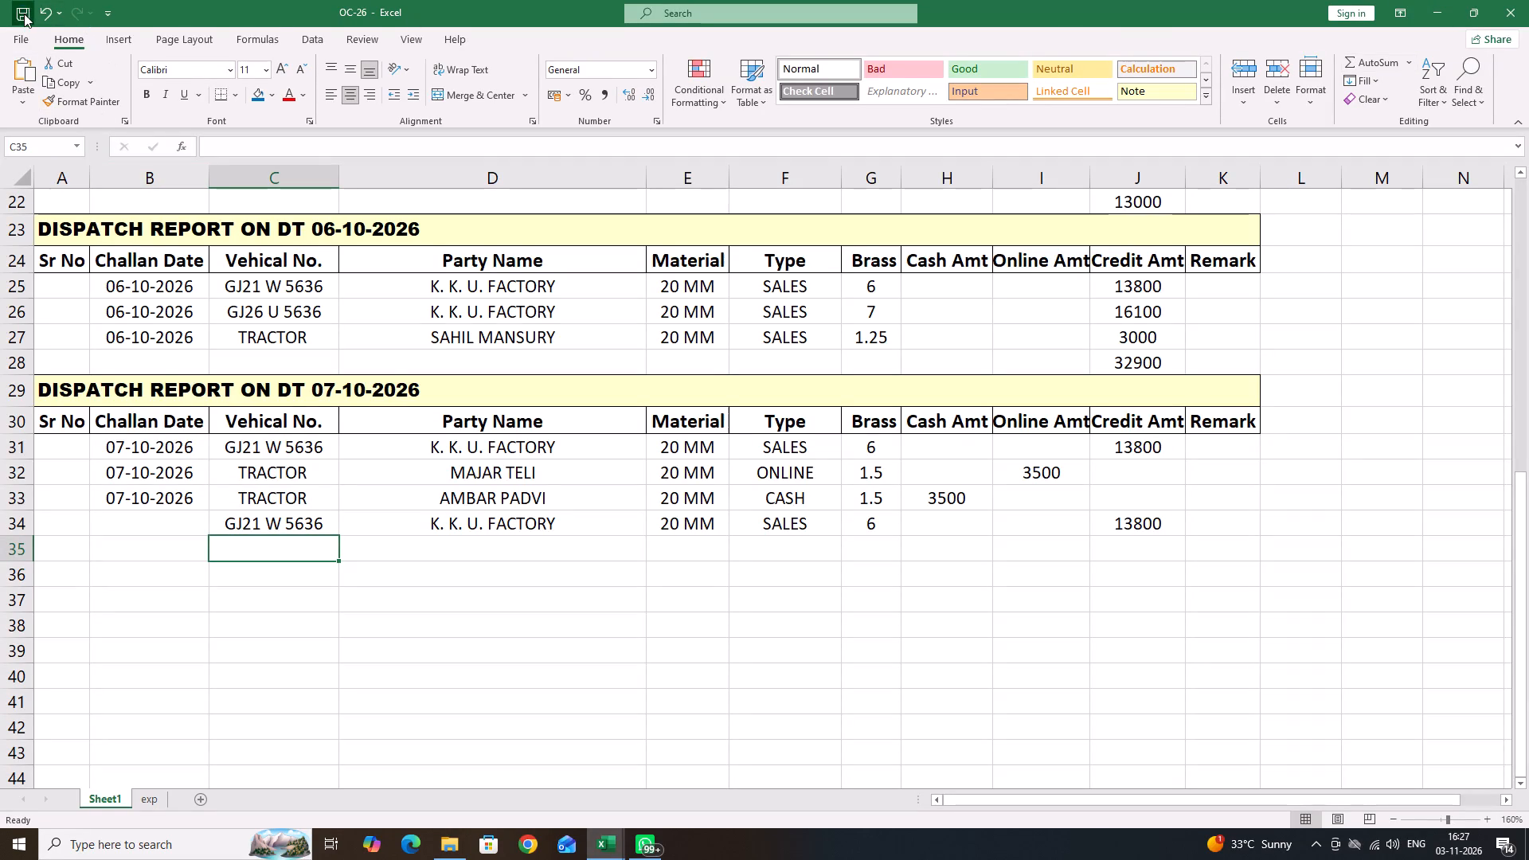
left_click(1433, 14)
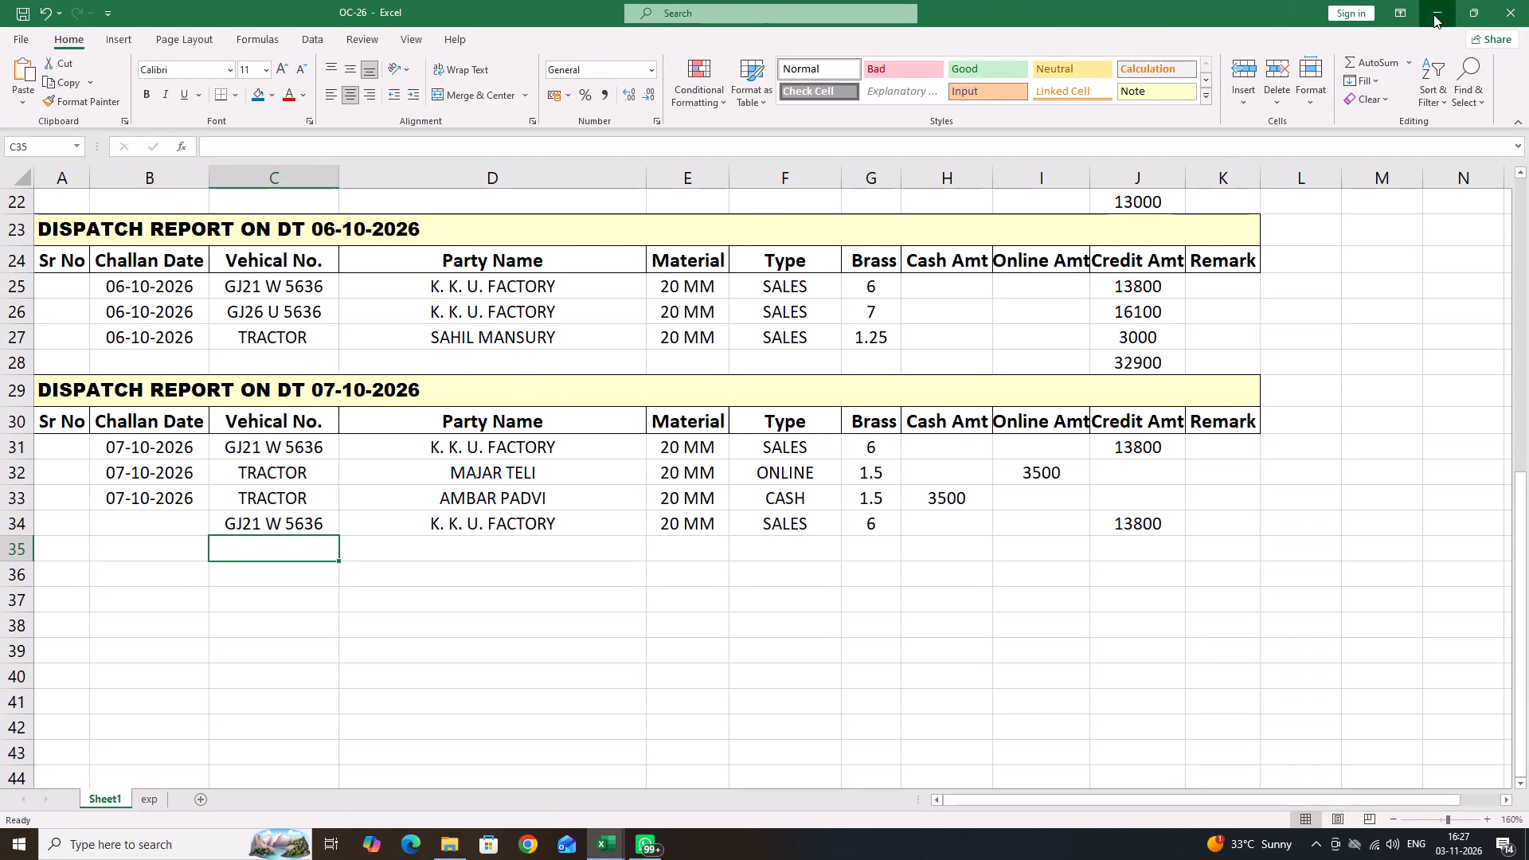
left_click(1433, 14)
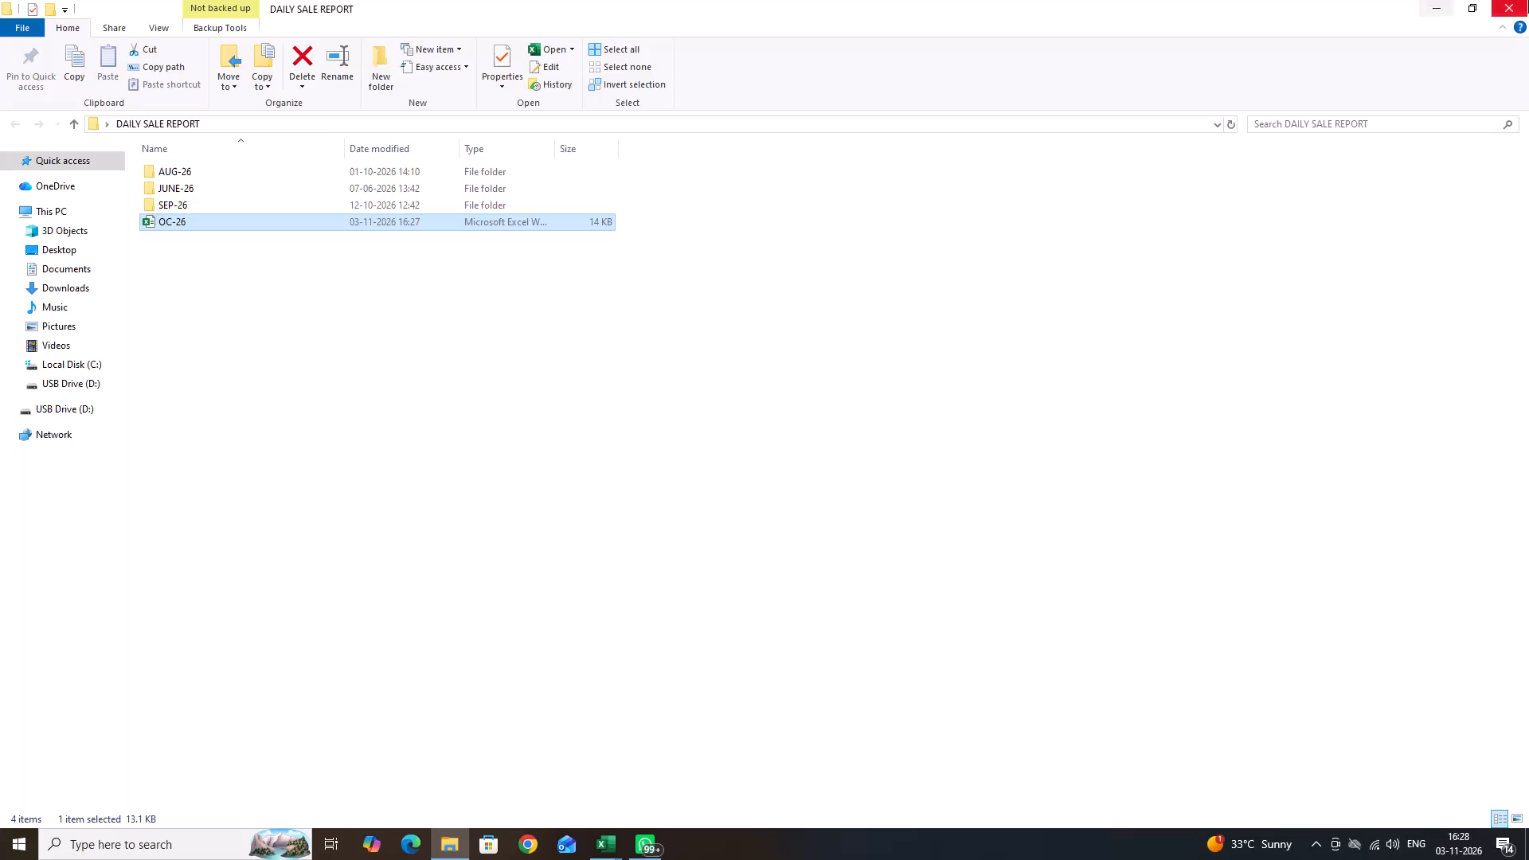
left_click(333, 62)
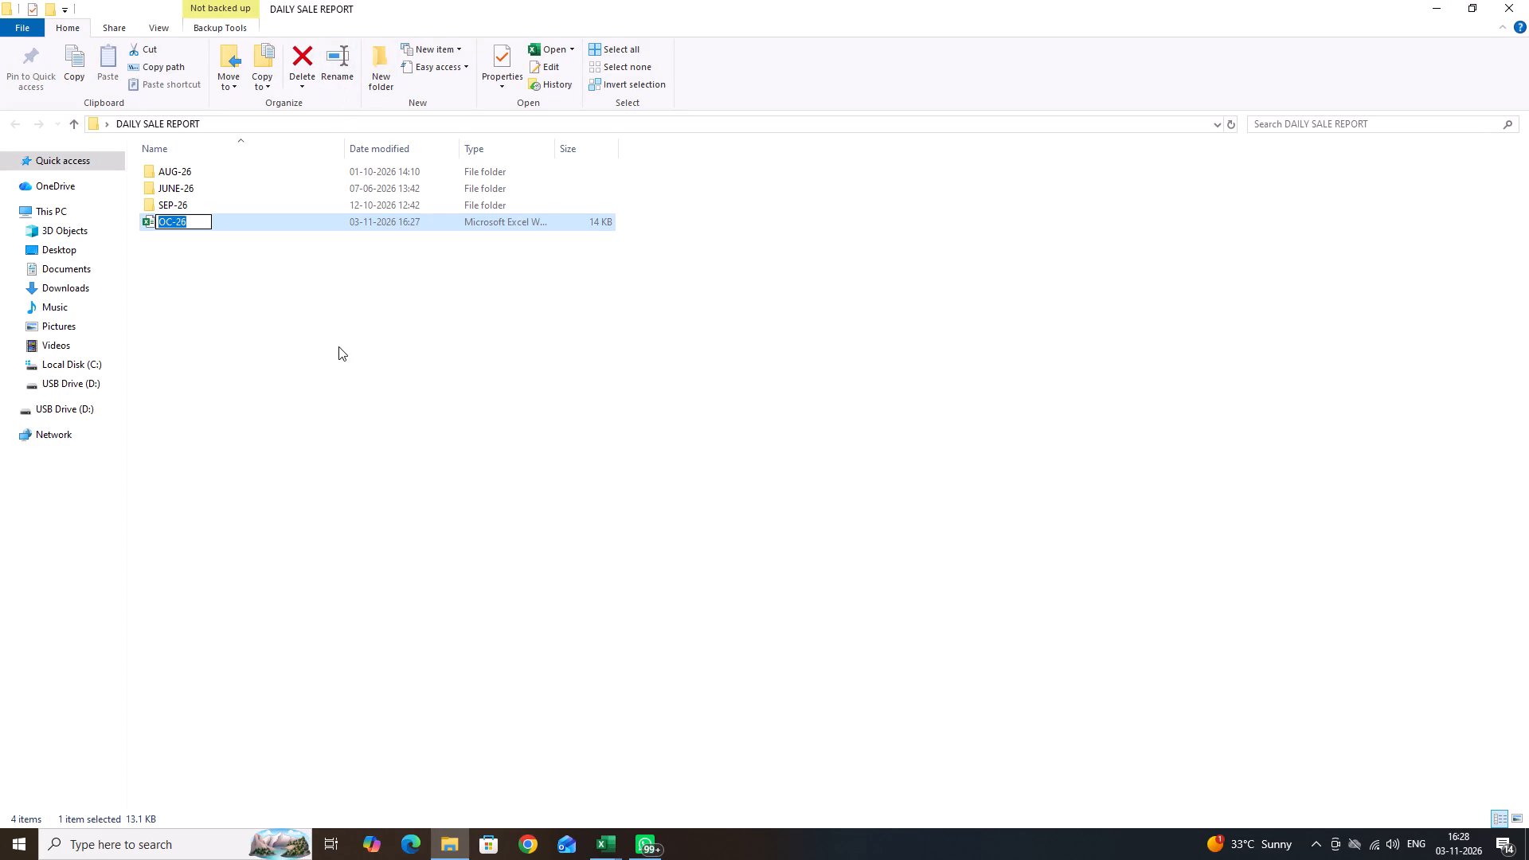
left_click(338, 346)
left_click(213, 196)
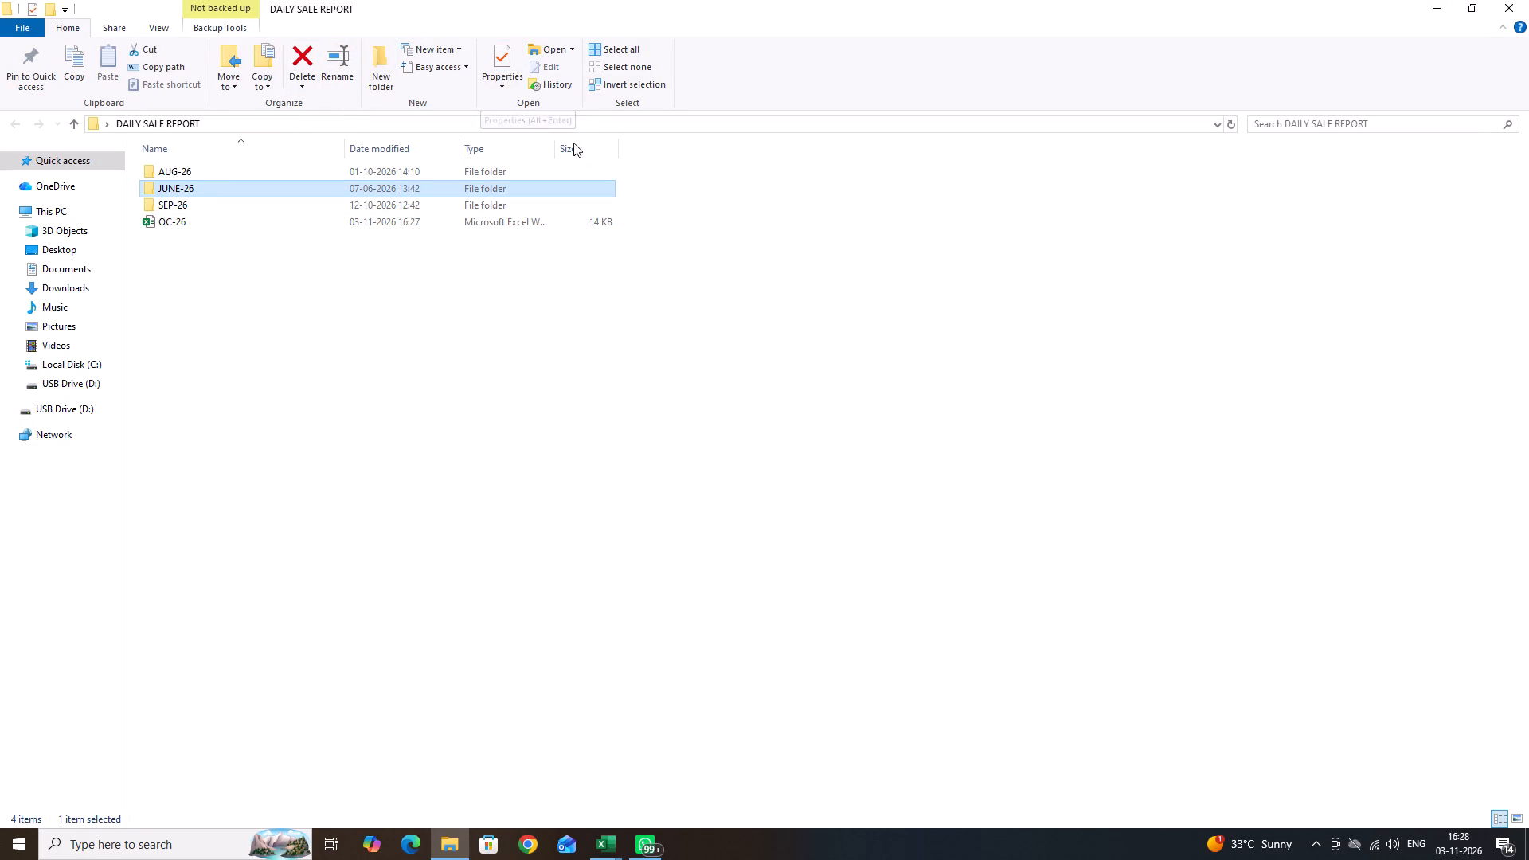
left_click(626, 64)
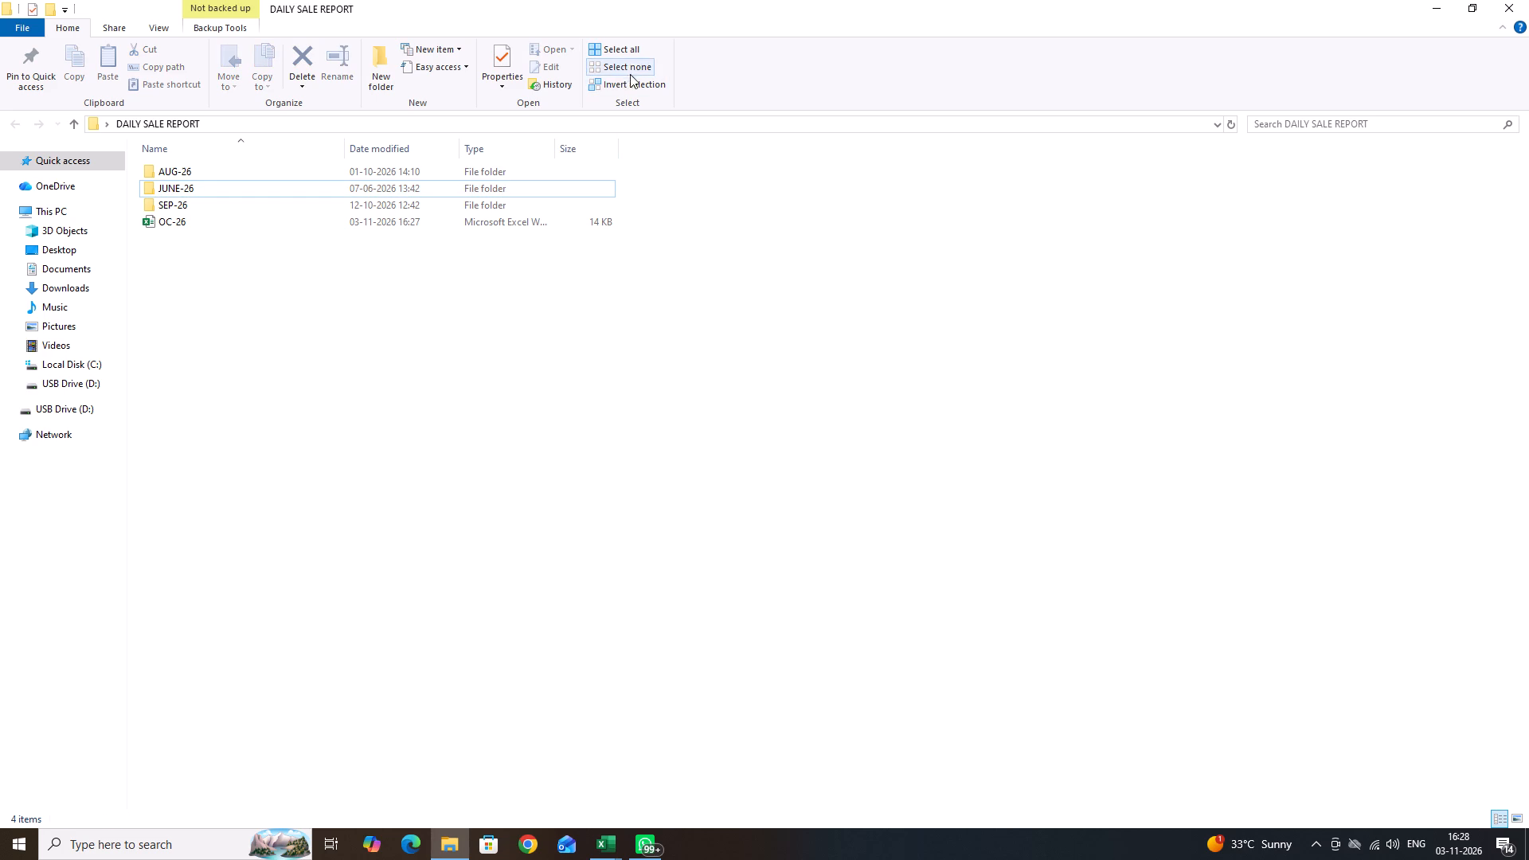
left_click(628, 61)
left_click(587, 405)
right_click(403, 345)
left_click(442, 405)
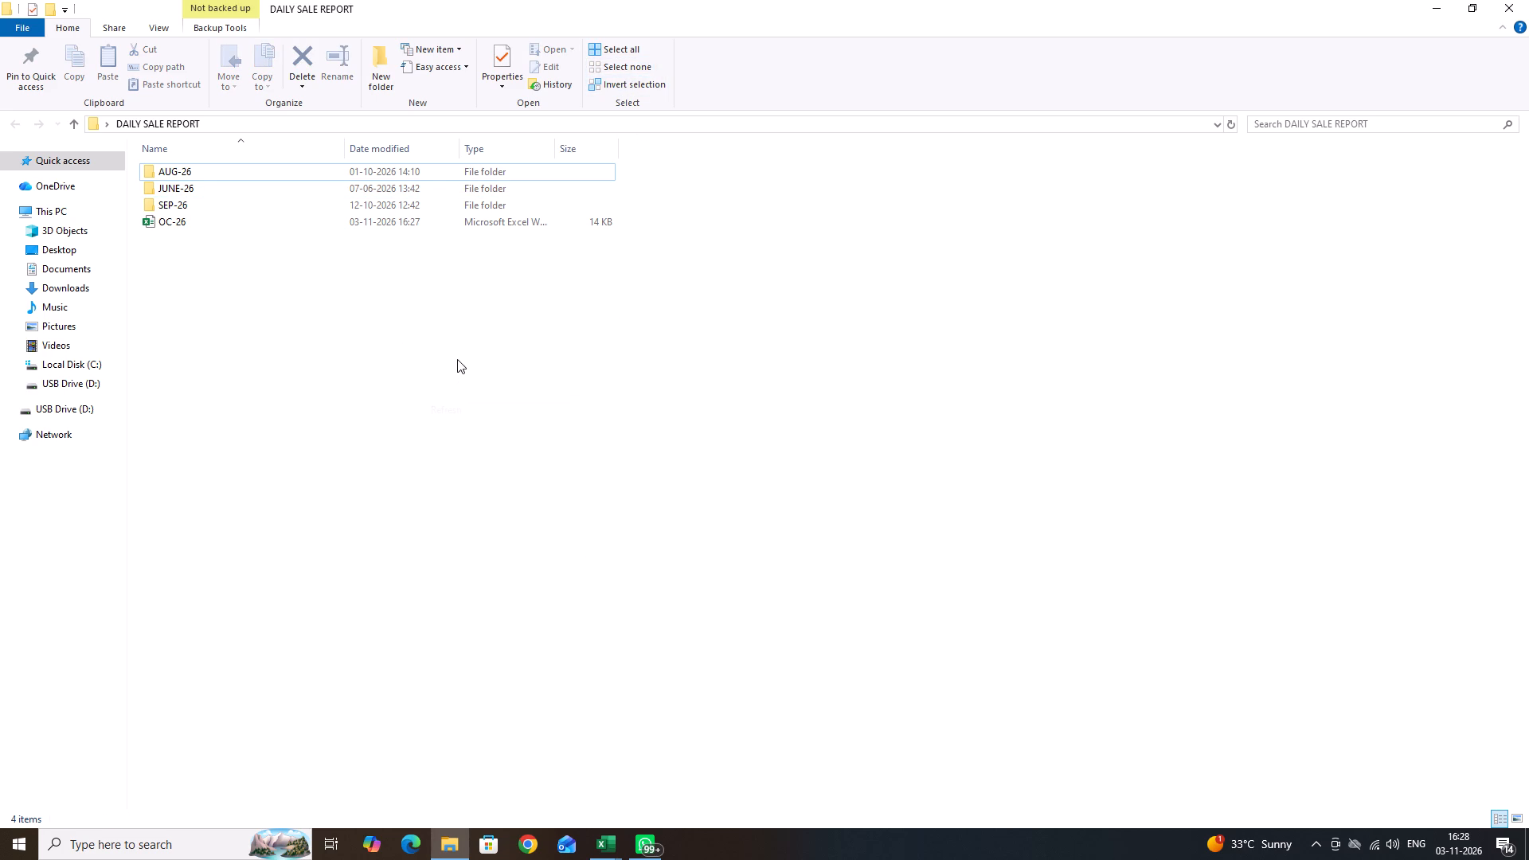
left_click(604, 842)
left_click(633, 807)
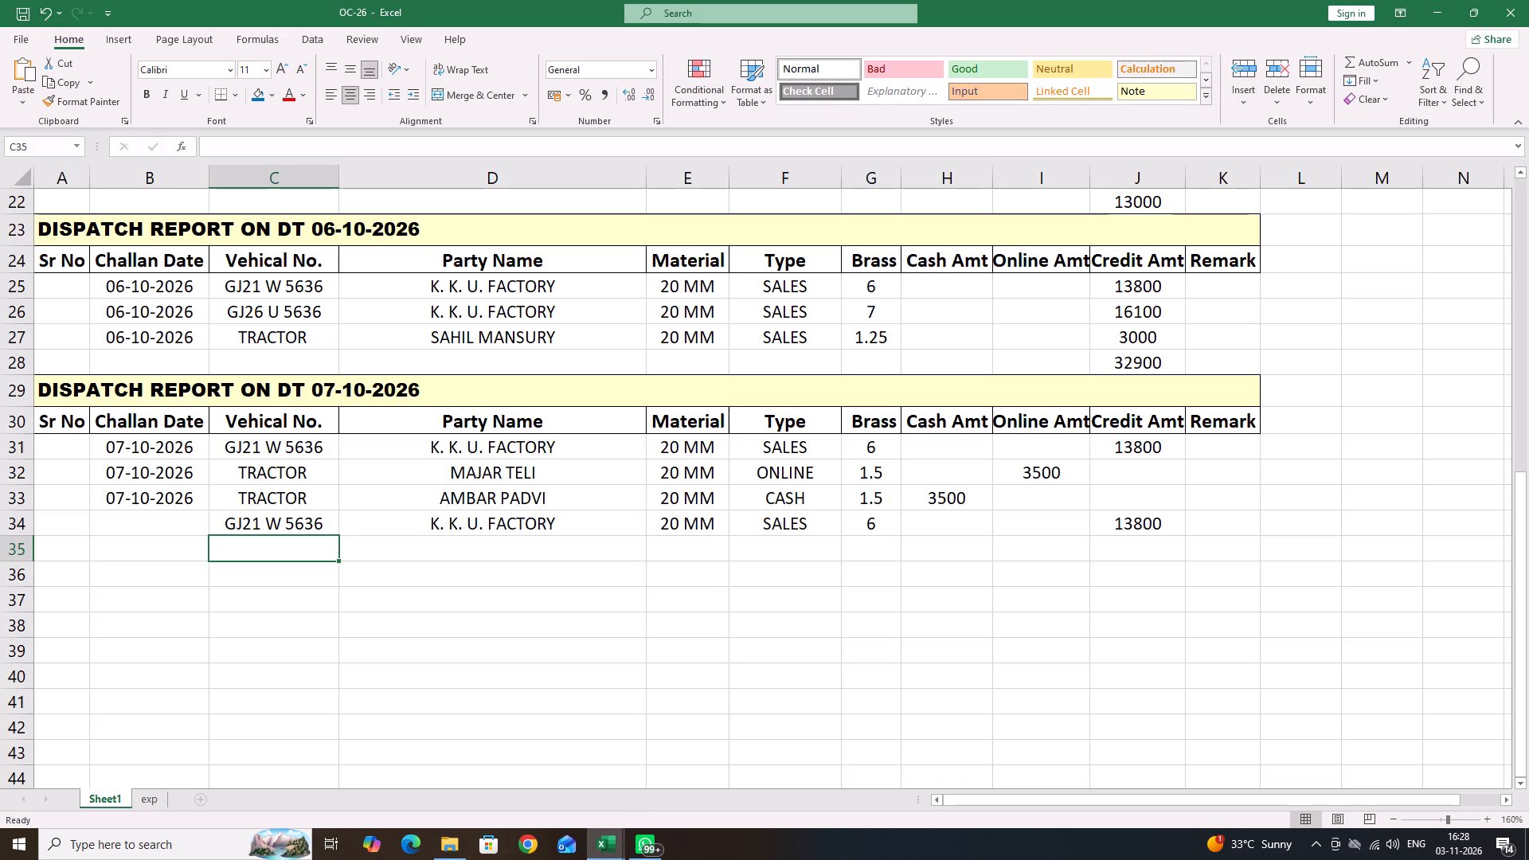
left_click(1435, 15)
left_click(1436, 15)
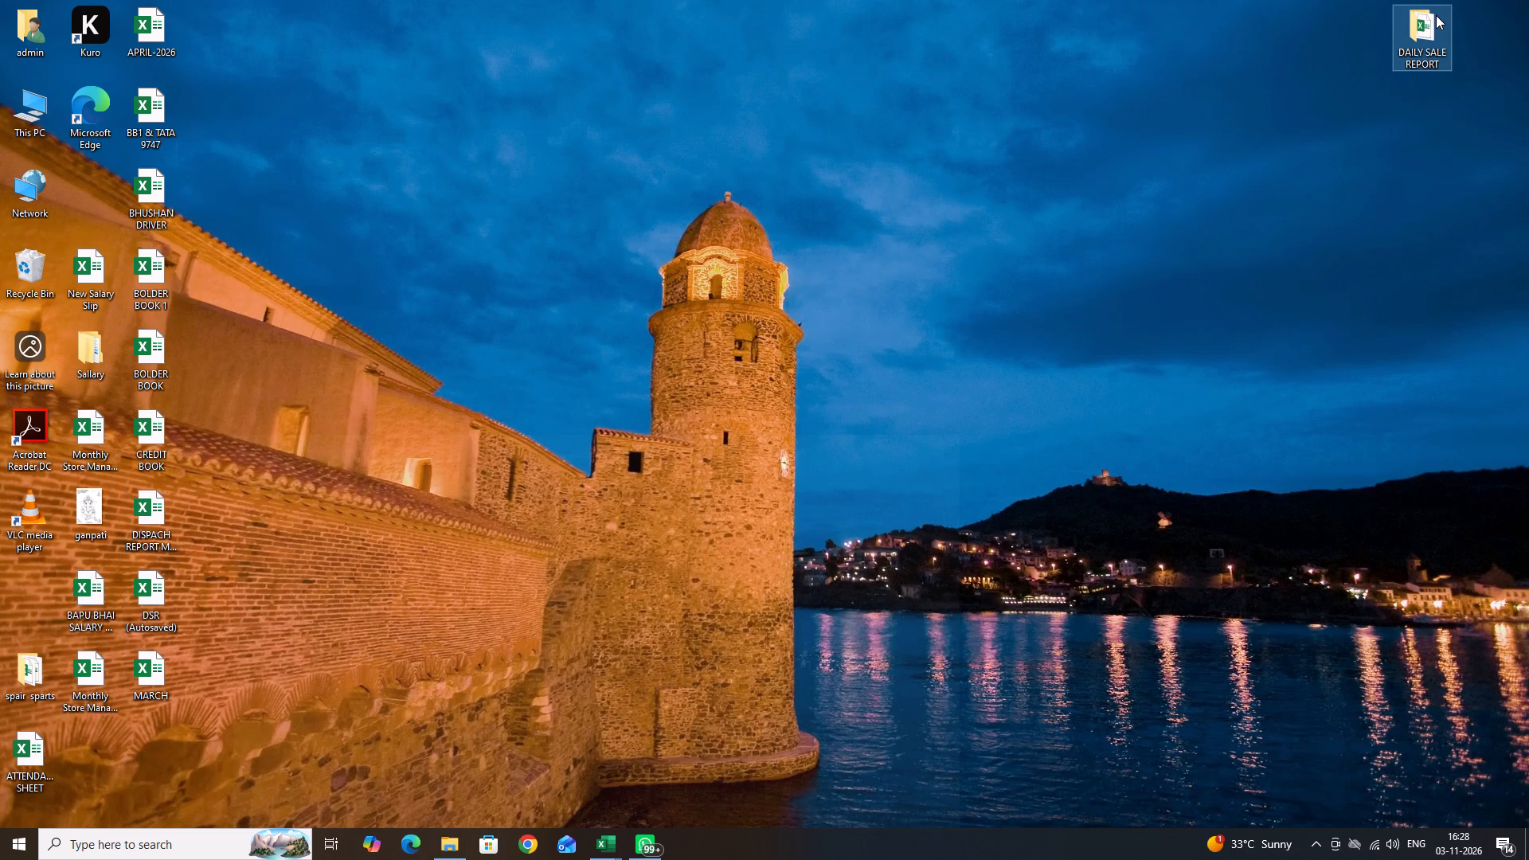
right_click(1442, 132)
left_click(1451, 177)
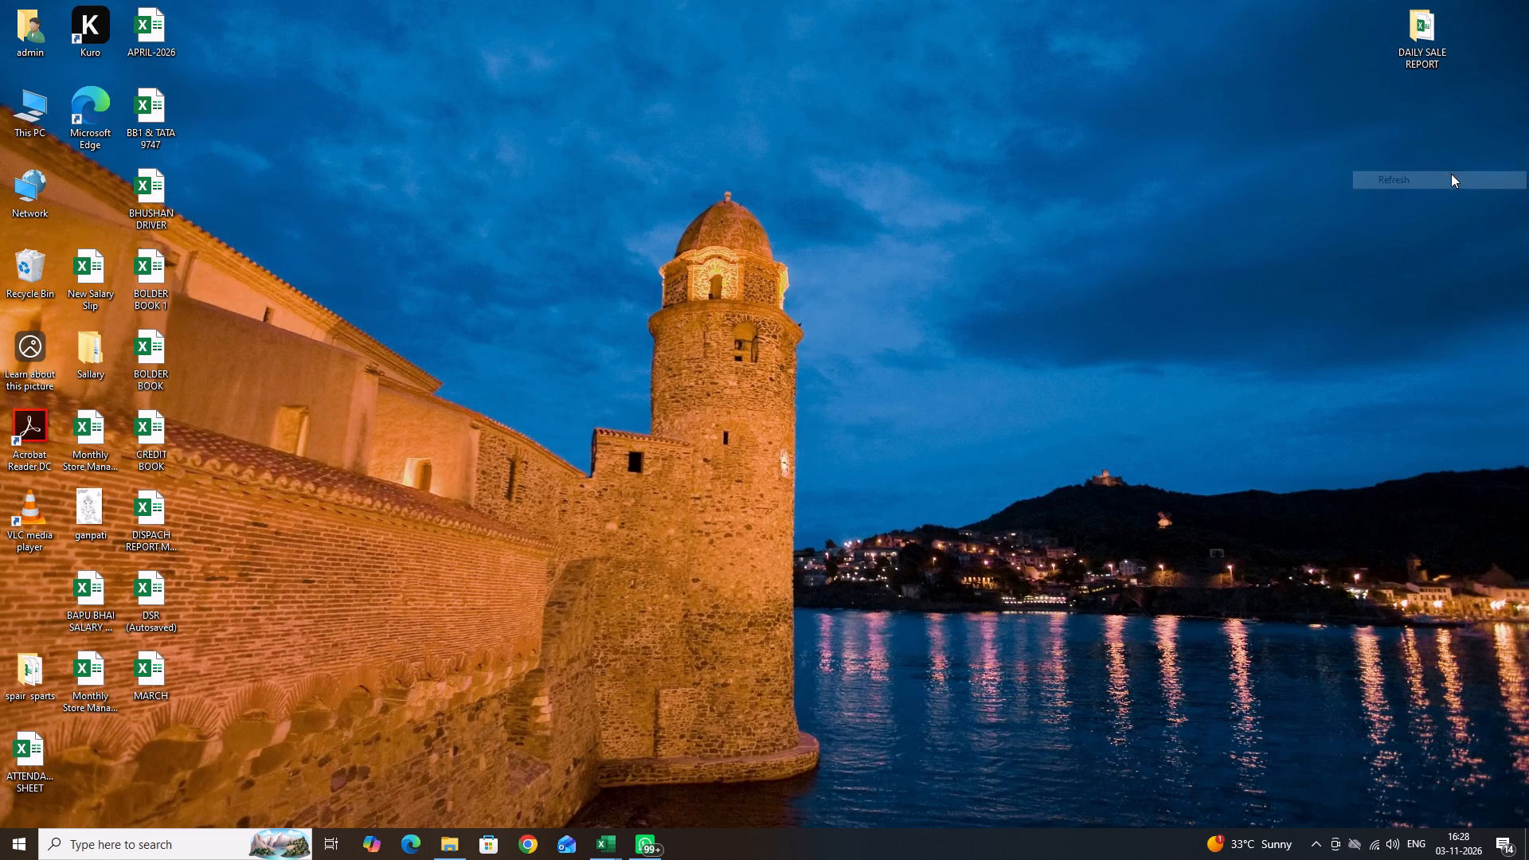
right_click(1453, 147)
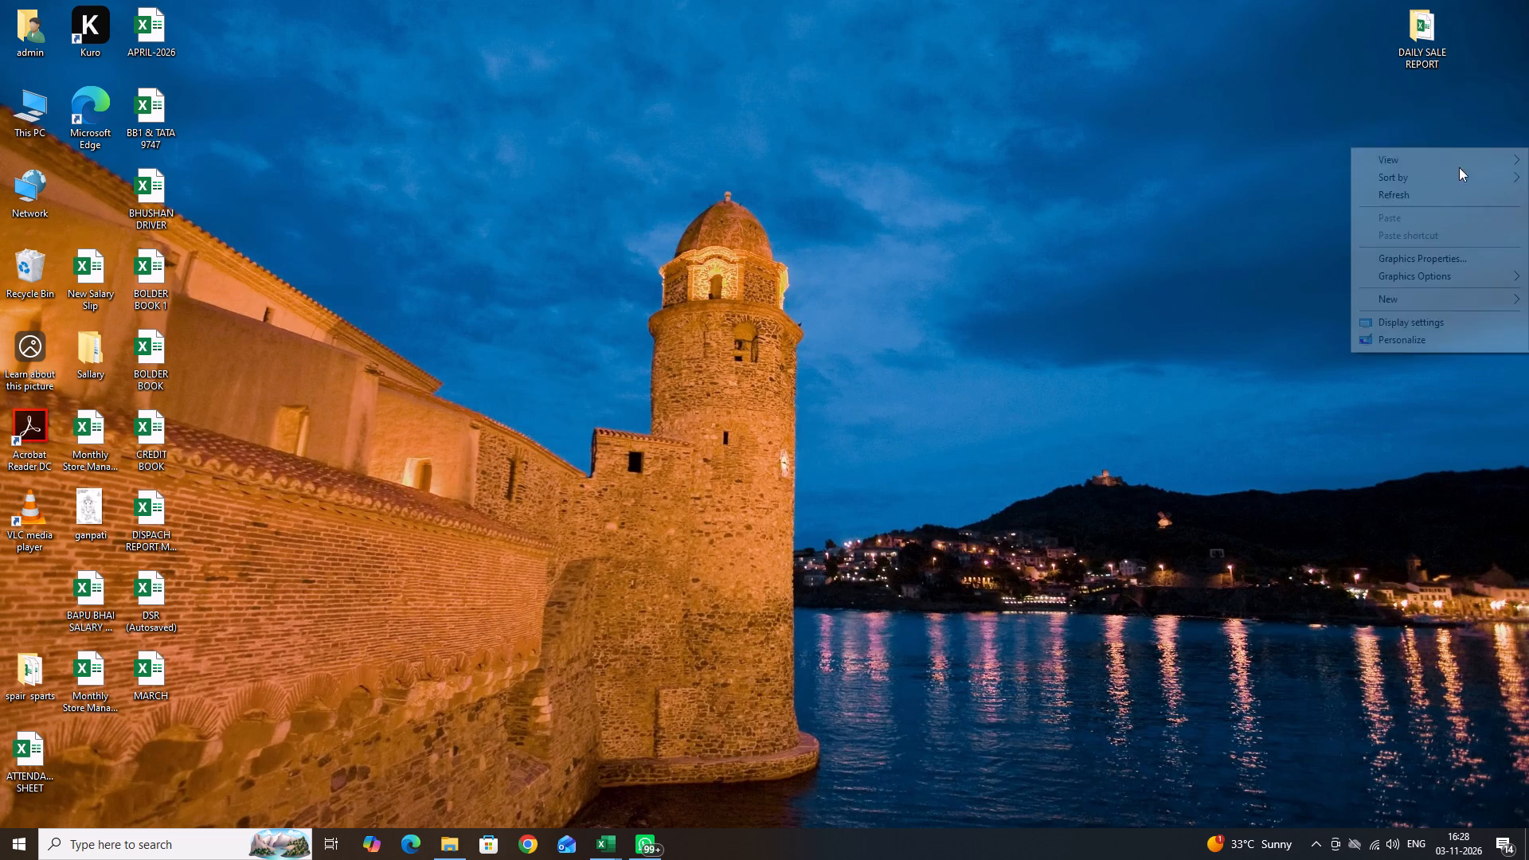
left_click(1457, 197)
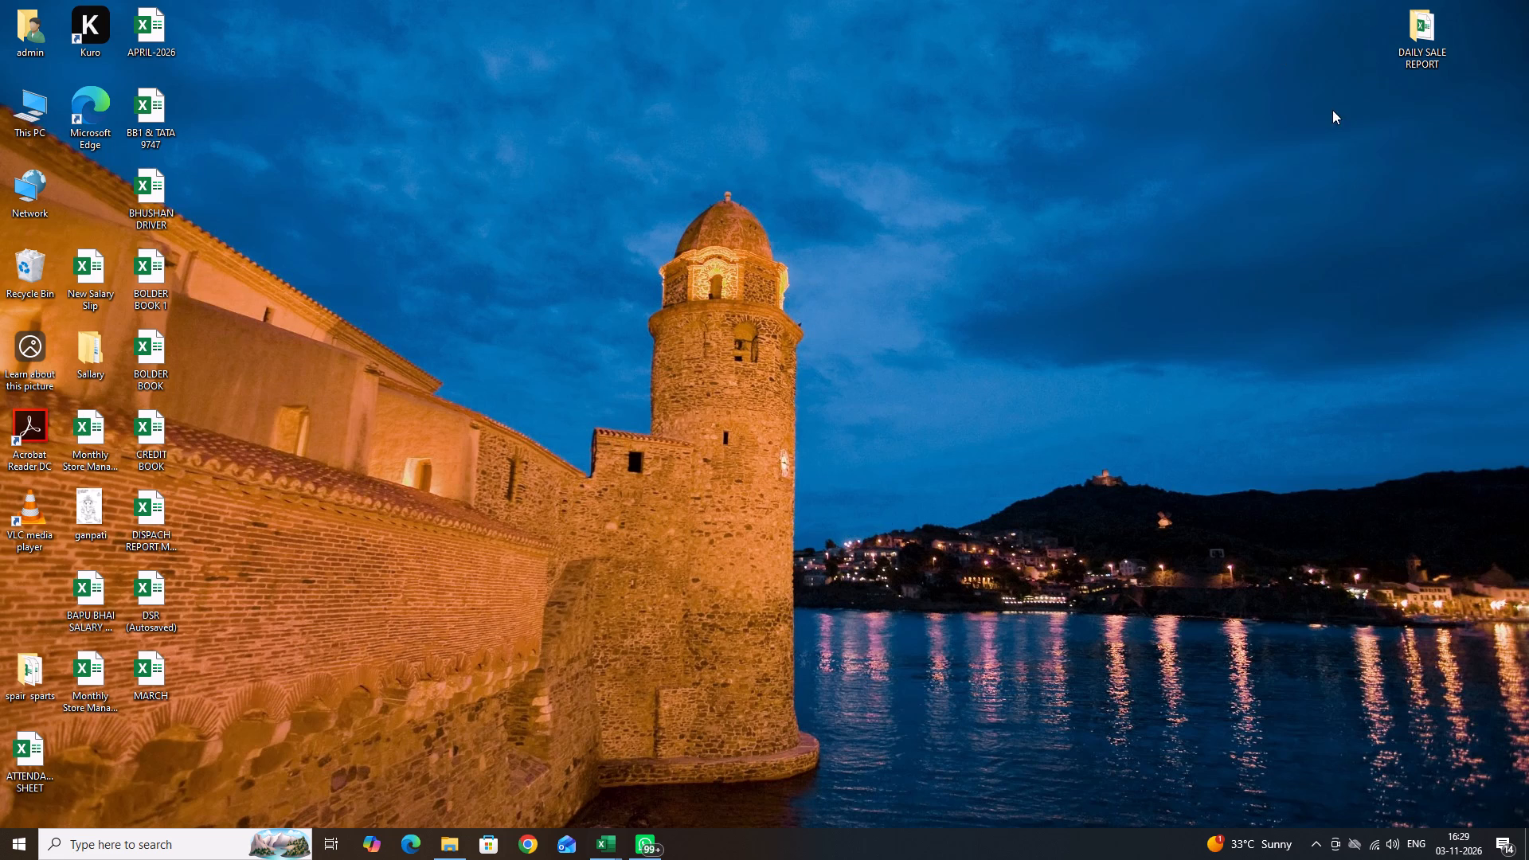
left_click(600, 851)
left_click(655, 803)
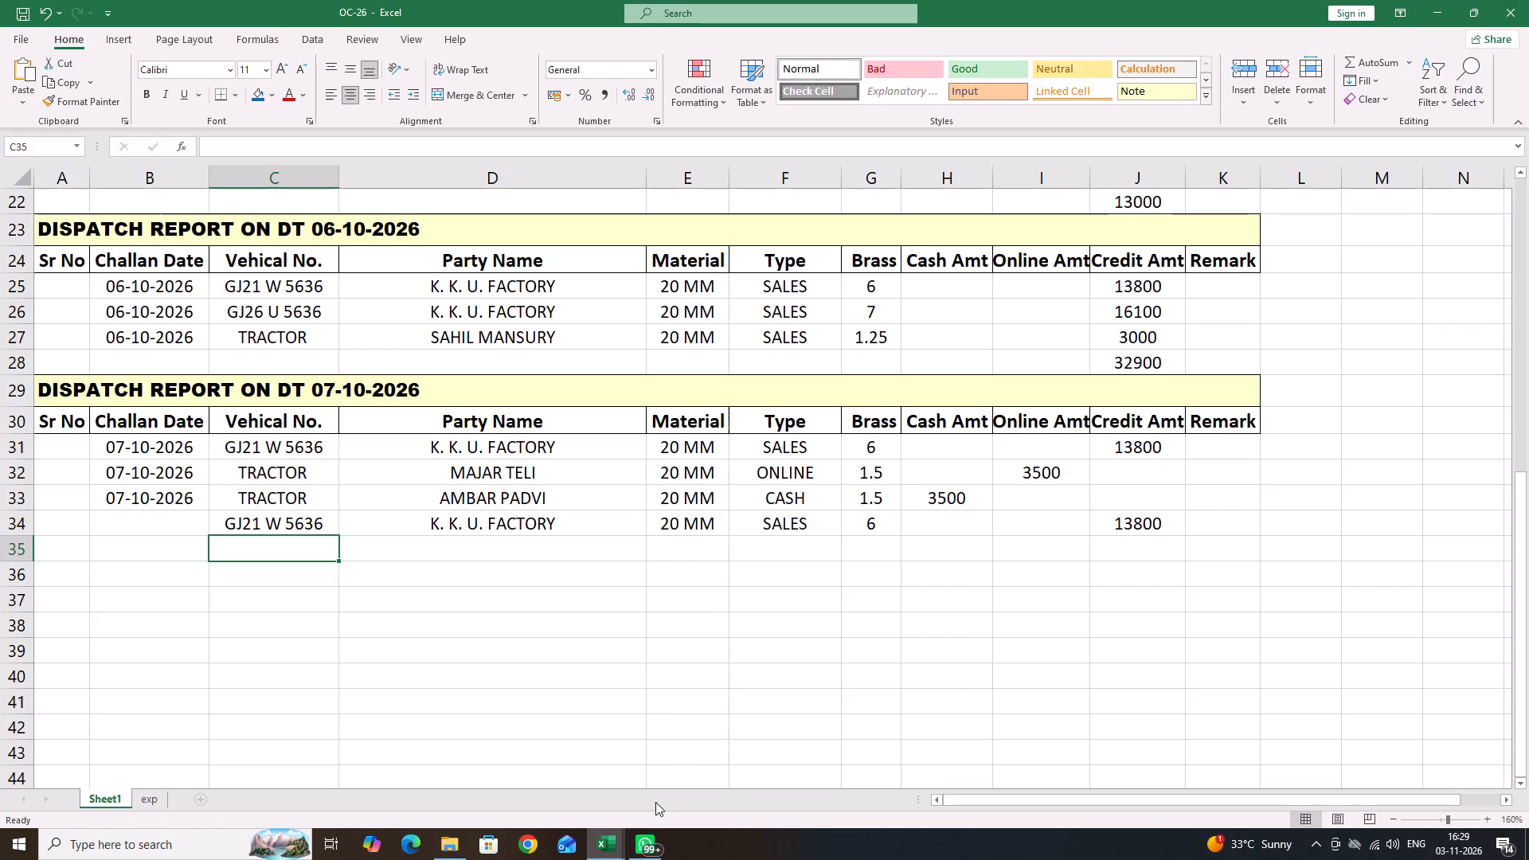
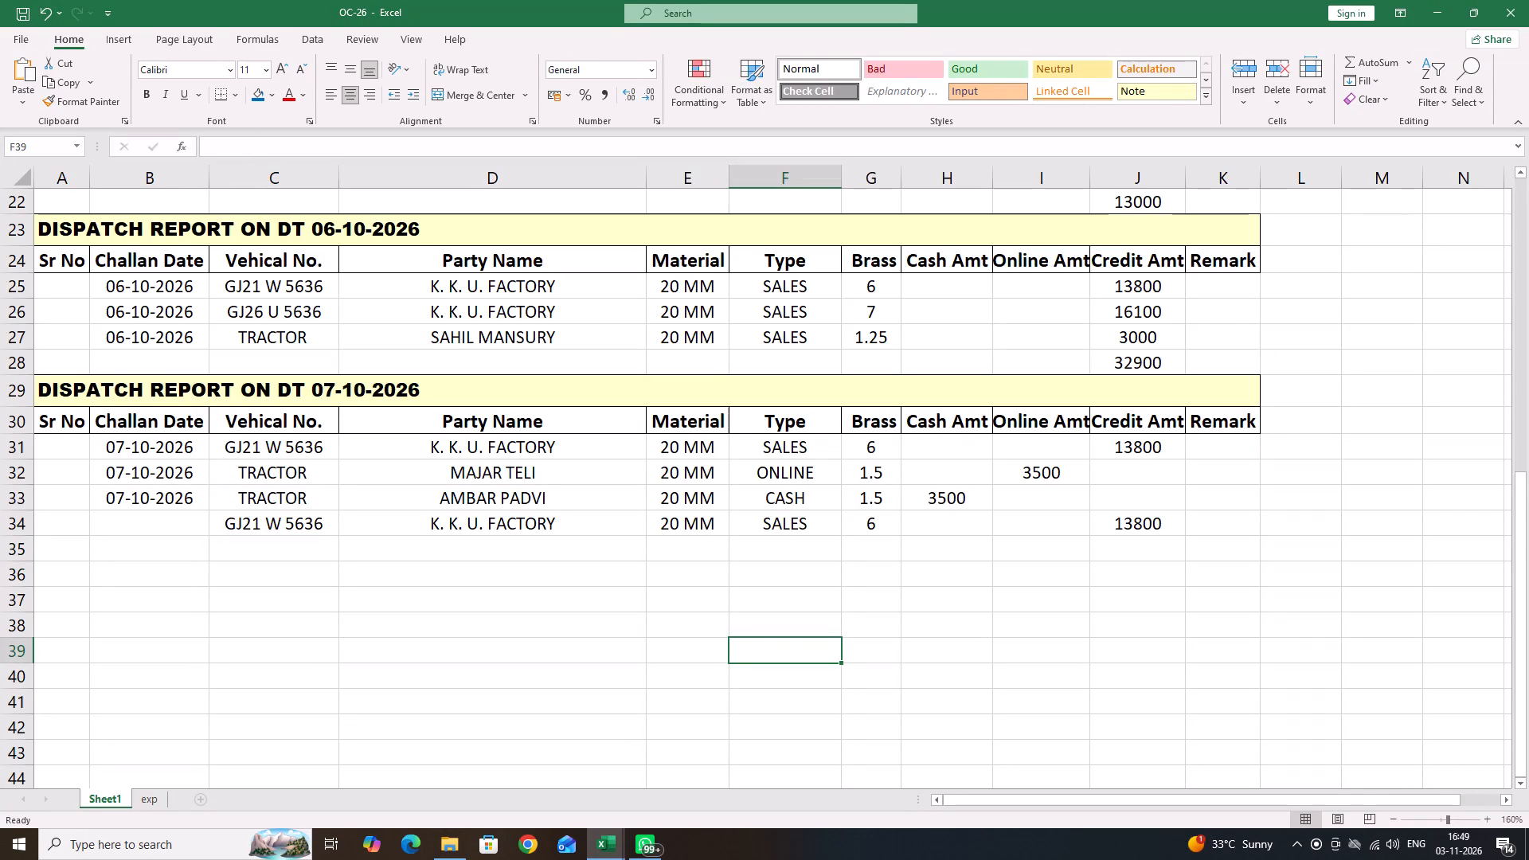
Fill the missing challan date in row 34 with 07-10-2026 from the row above.
left_click(284, 540)
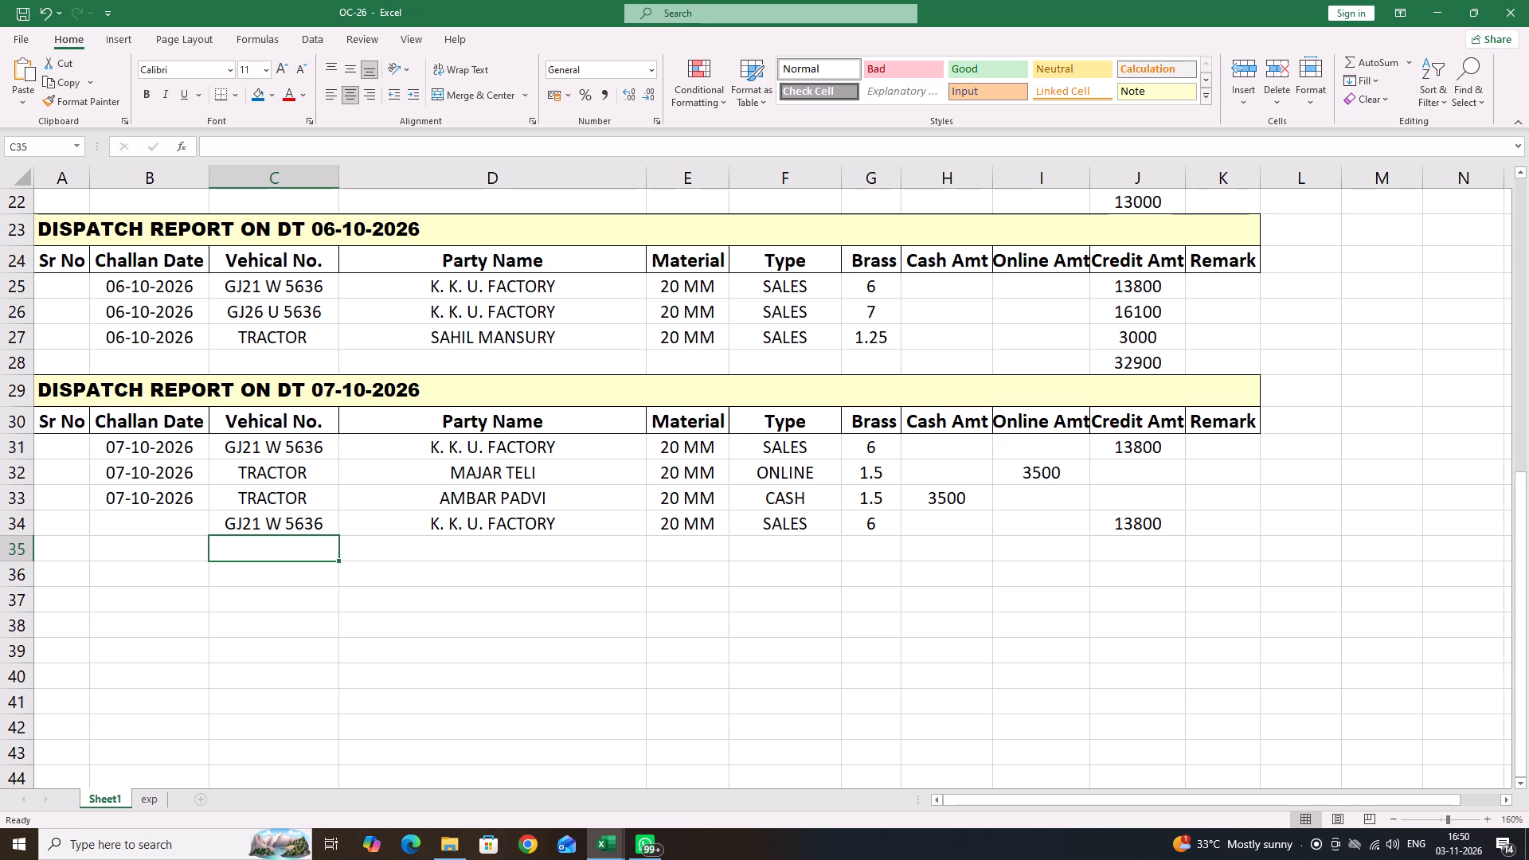
left_click(131, 514)
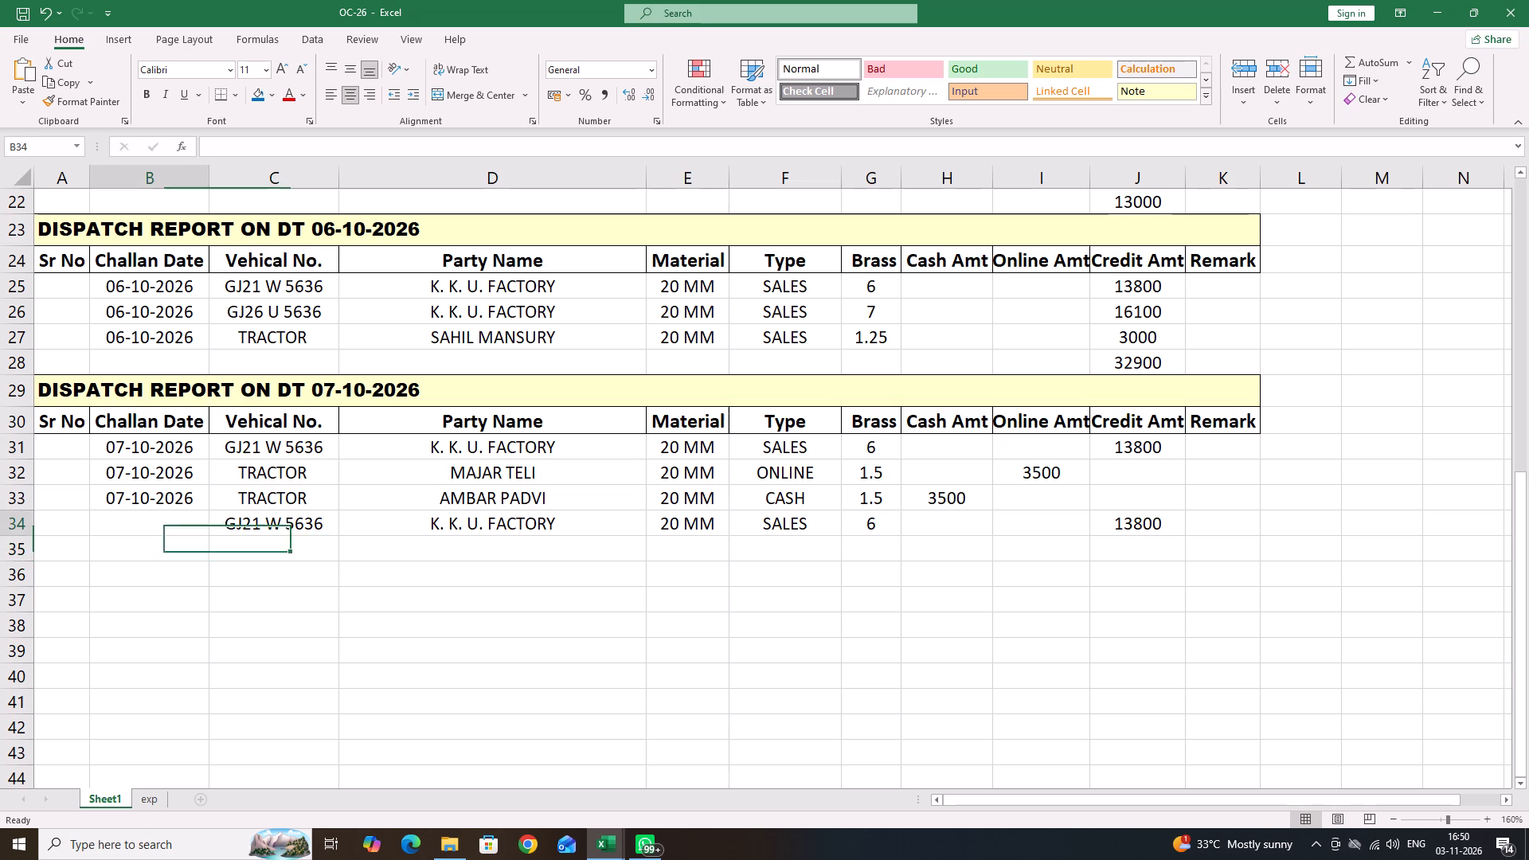
key("ctrl+d")
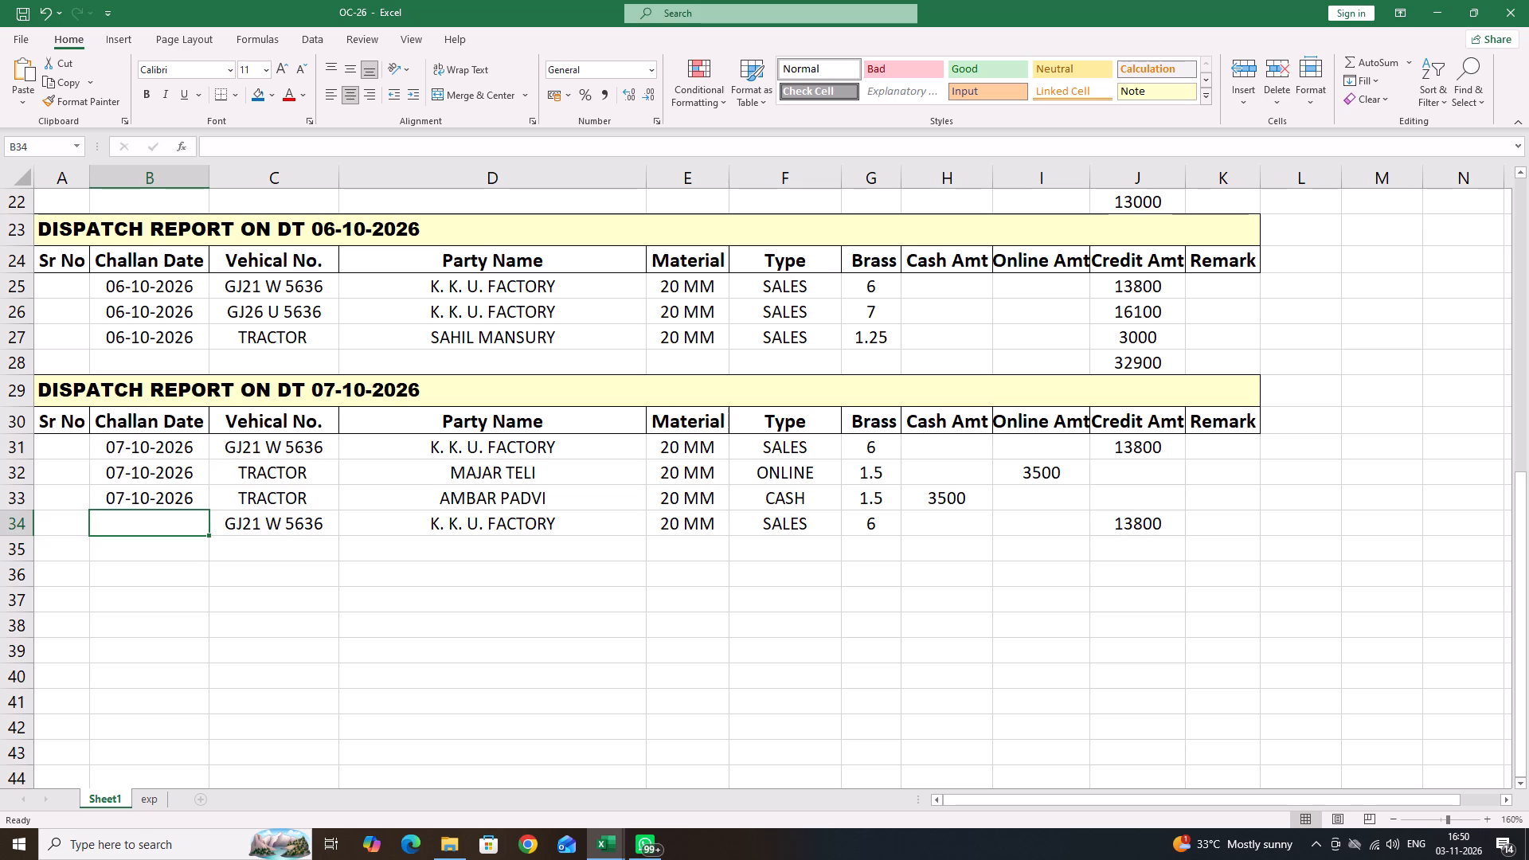
Add a dispatch in row 35: vehicle TRACTOR, same party as row 32, material 20 MM, type CASH, 1.5 brass, cash amount 3500.
left_click(235, 545)
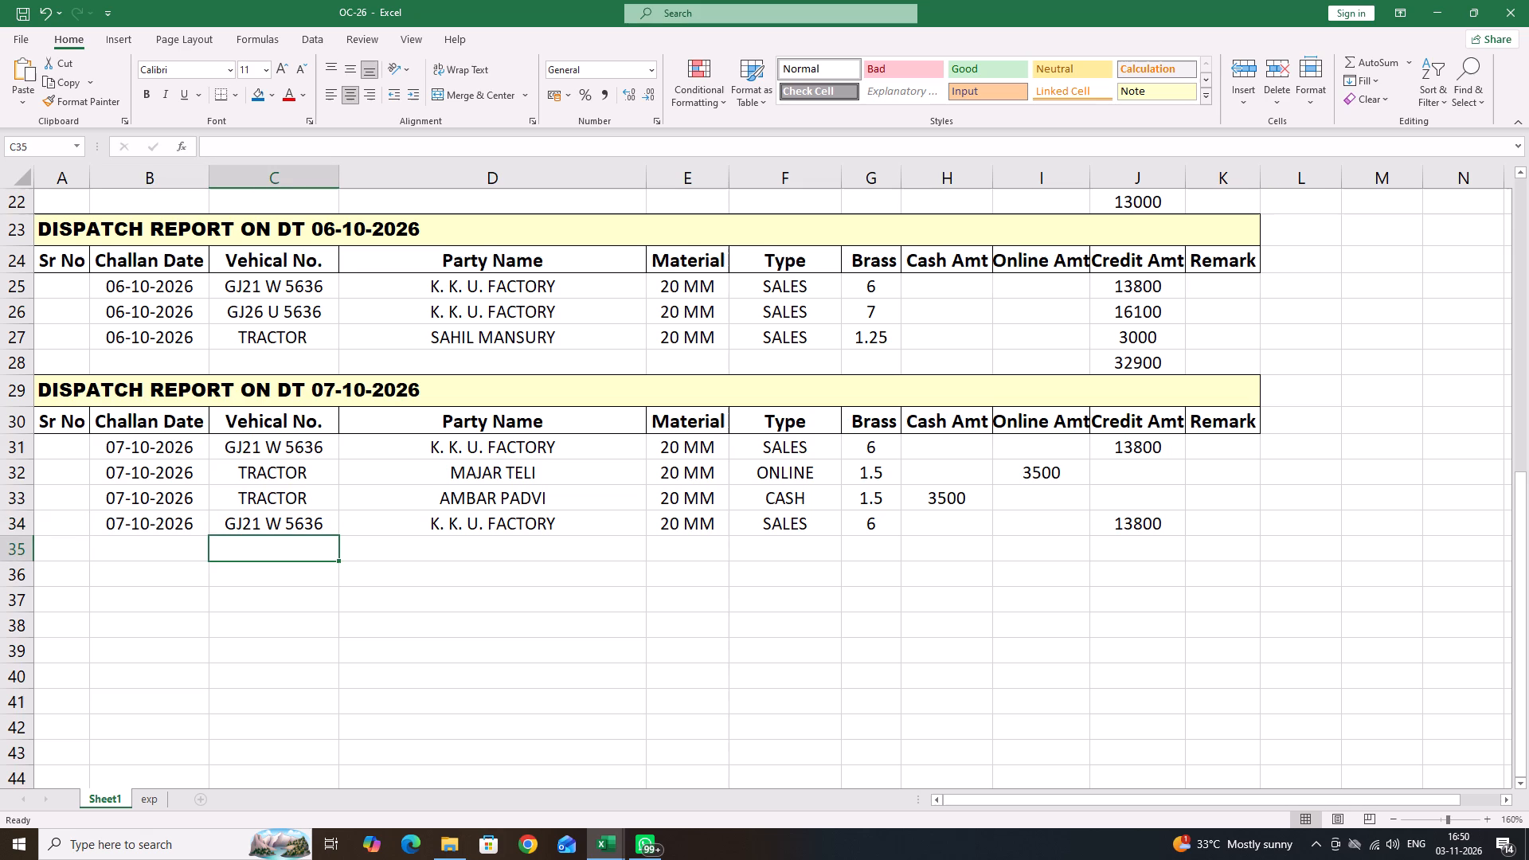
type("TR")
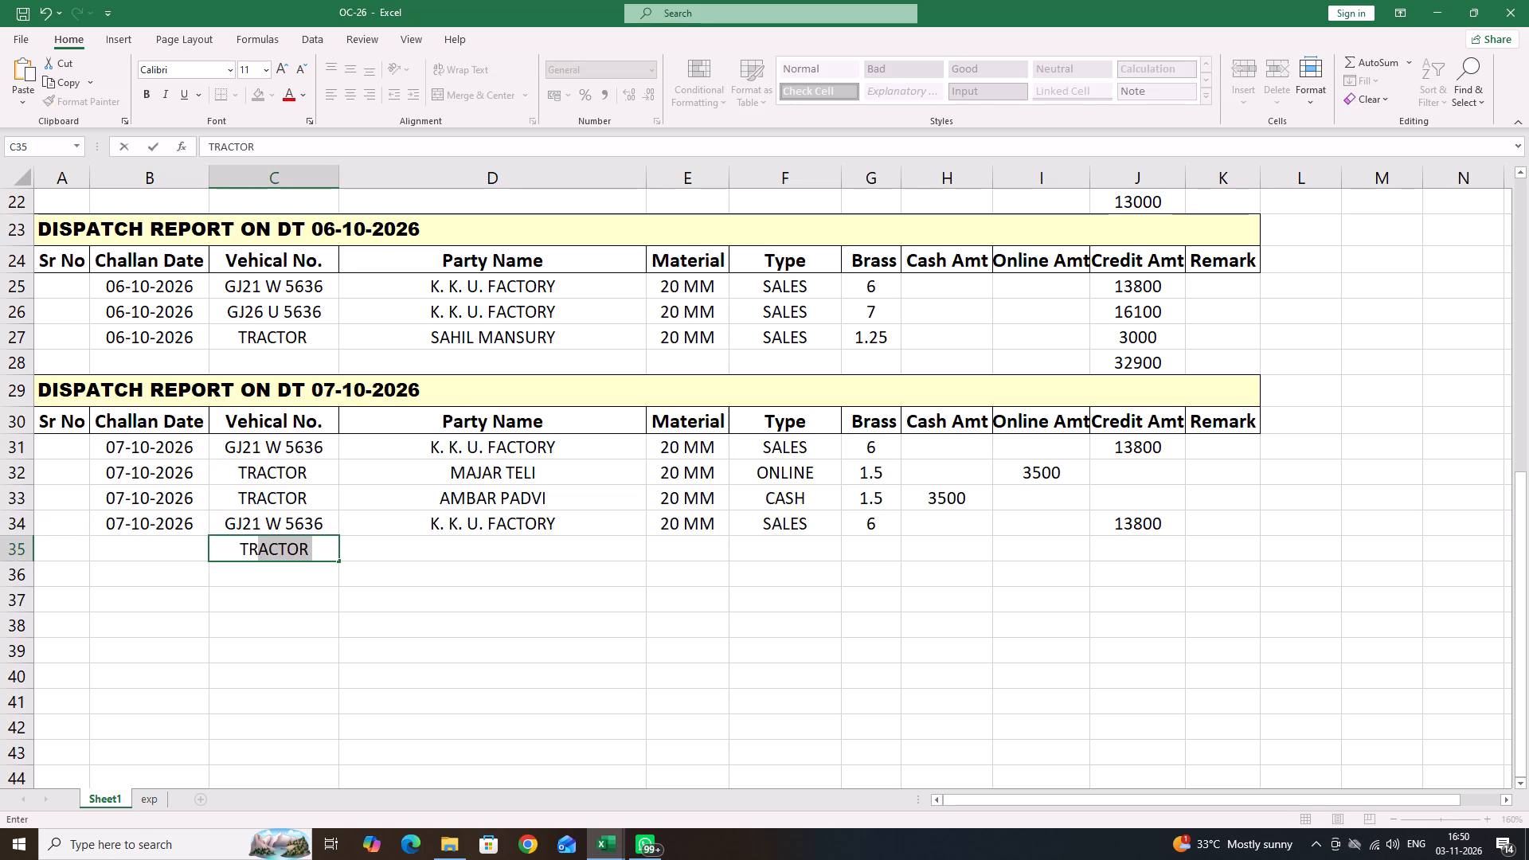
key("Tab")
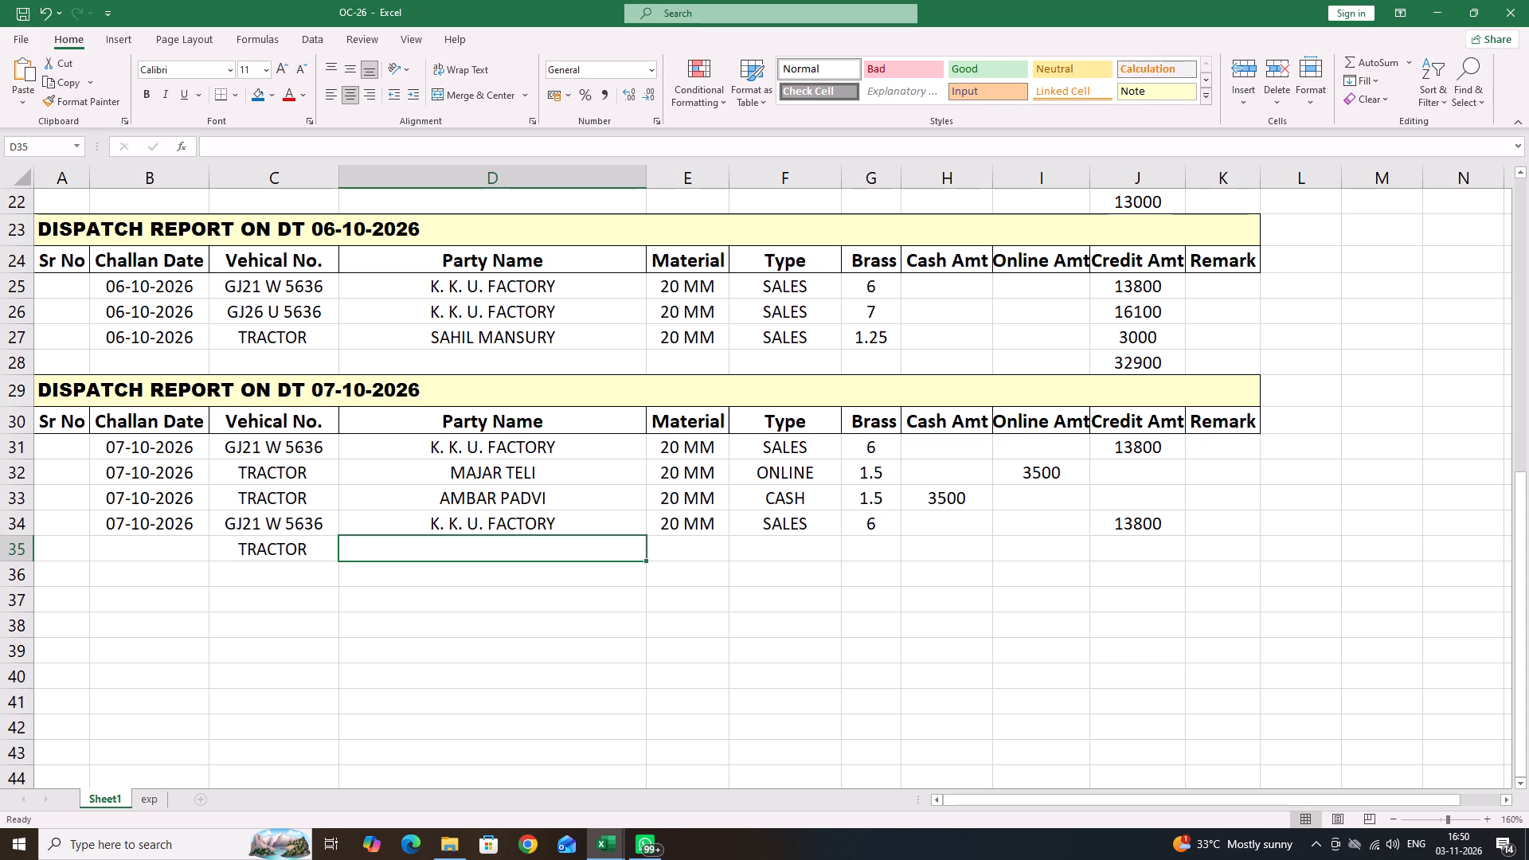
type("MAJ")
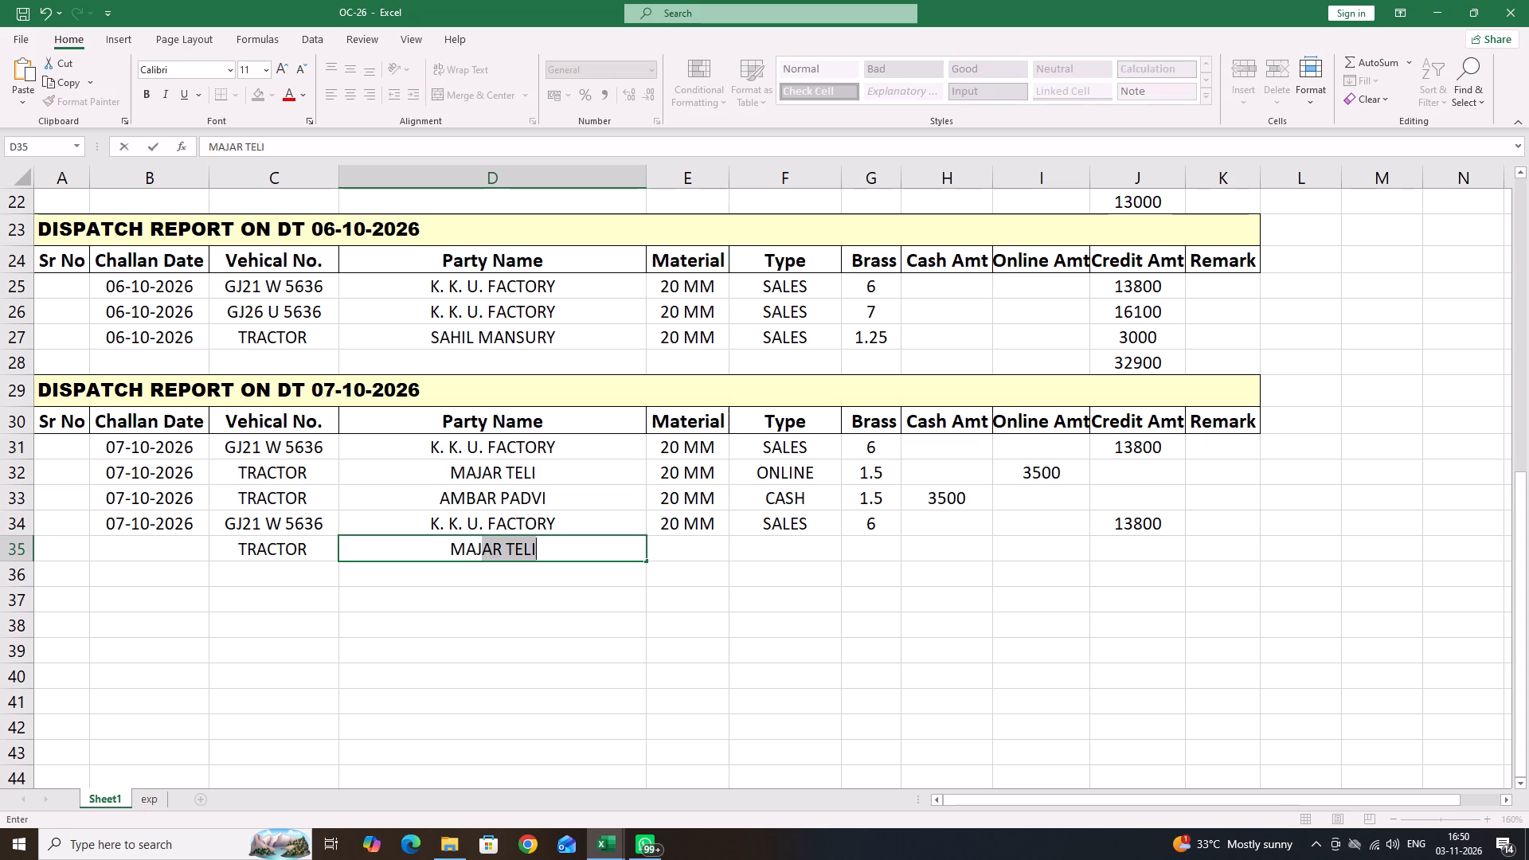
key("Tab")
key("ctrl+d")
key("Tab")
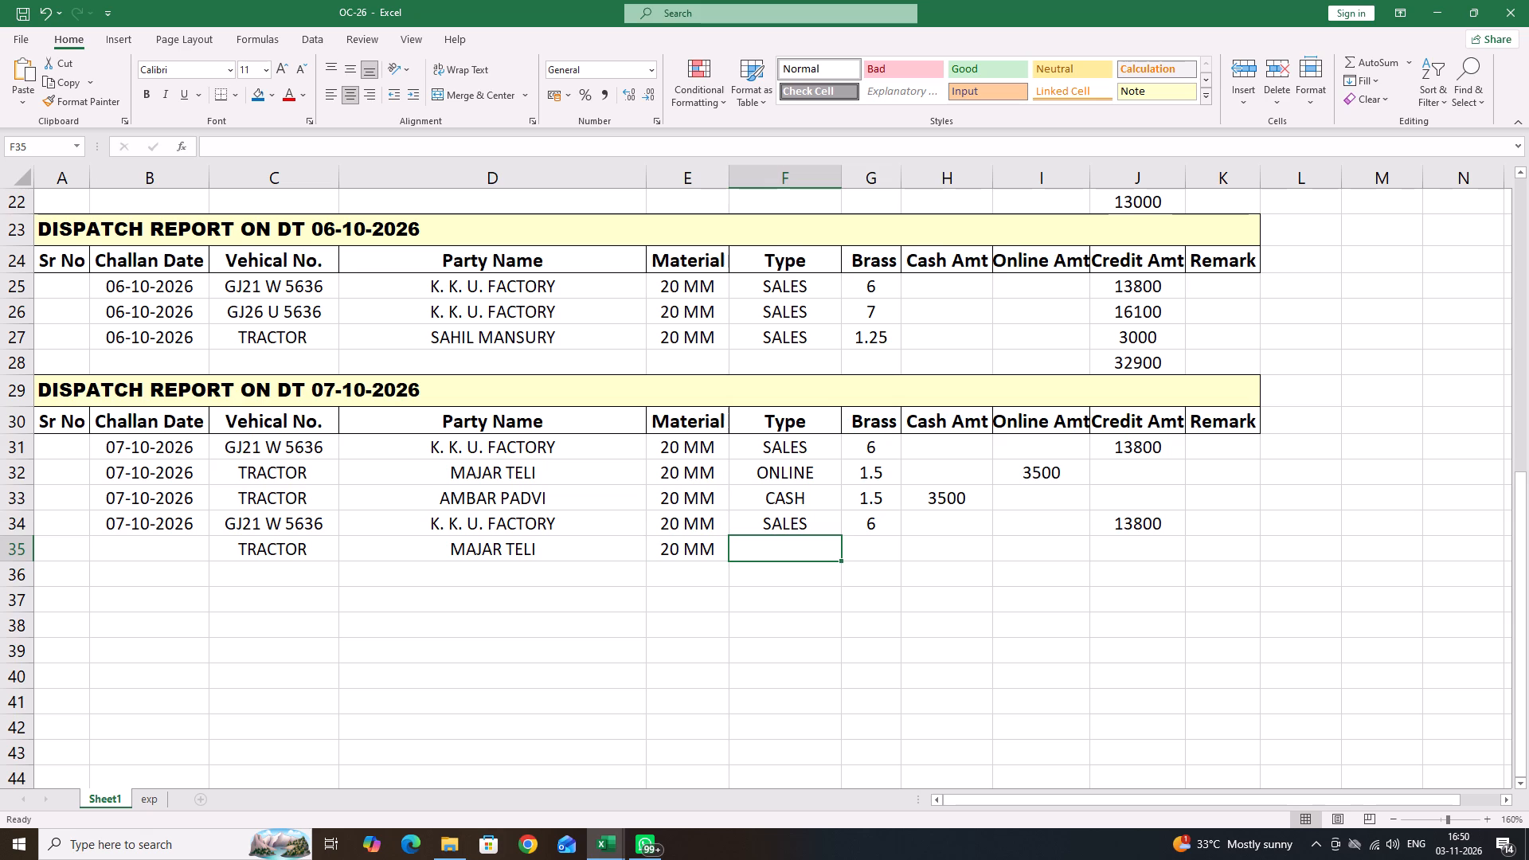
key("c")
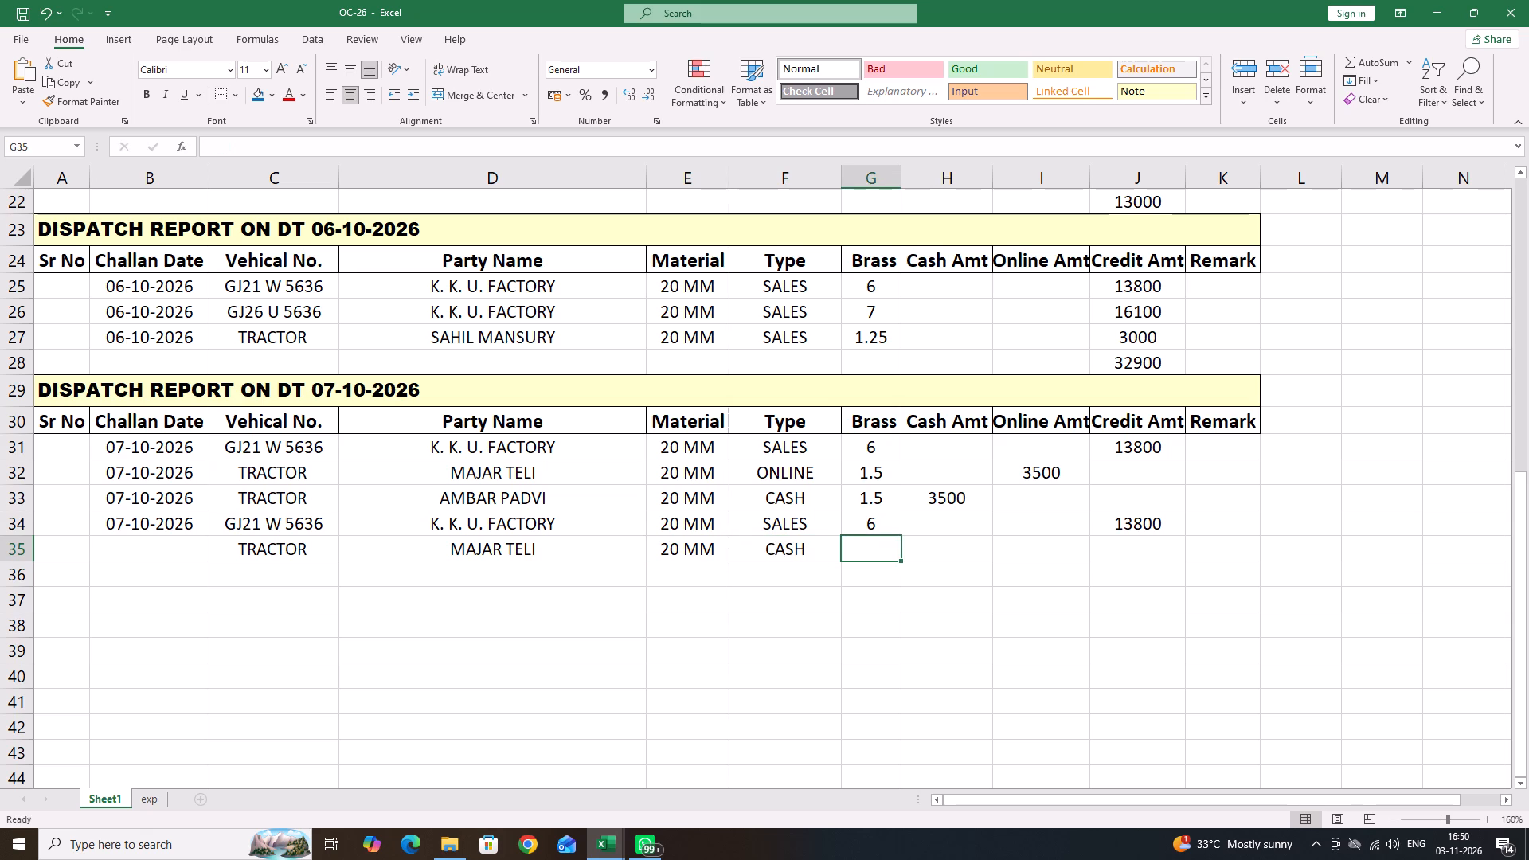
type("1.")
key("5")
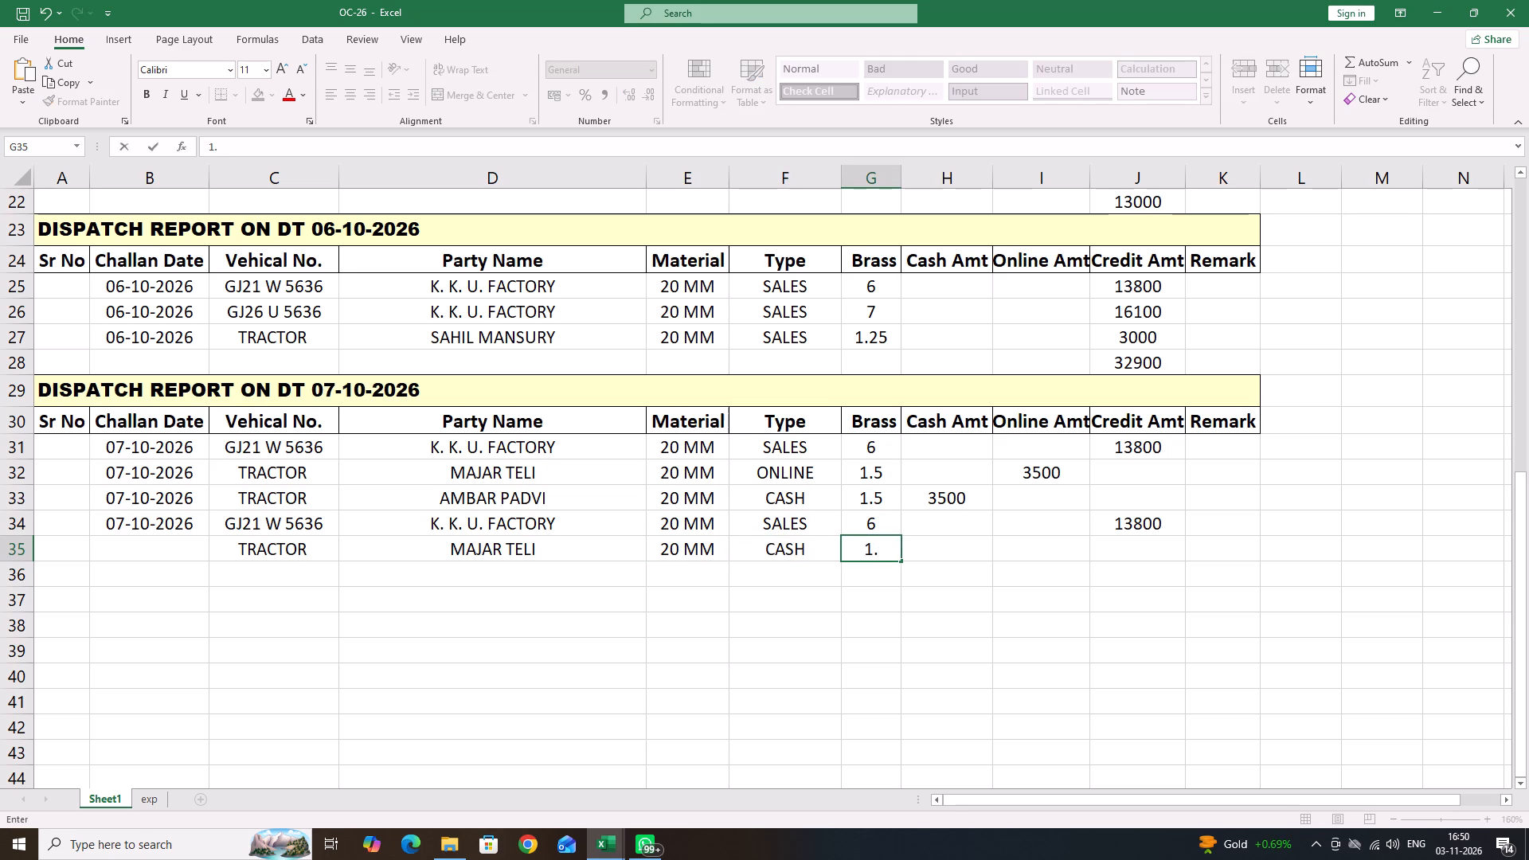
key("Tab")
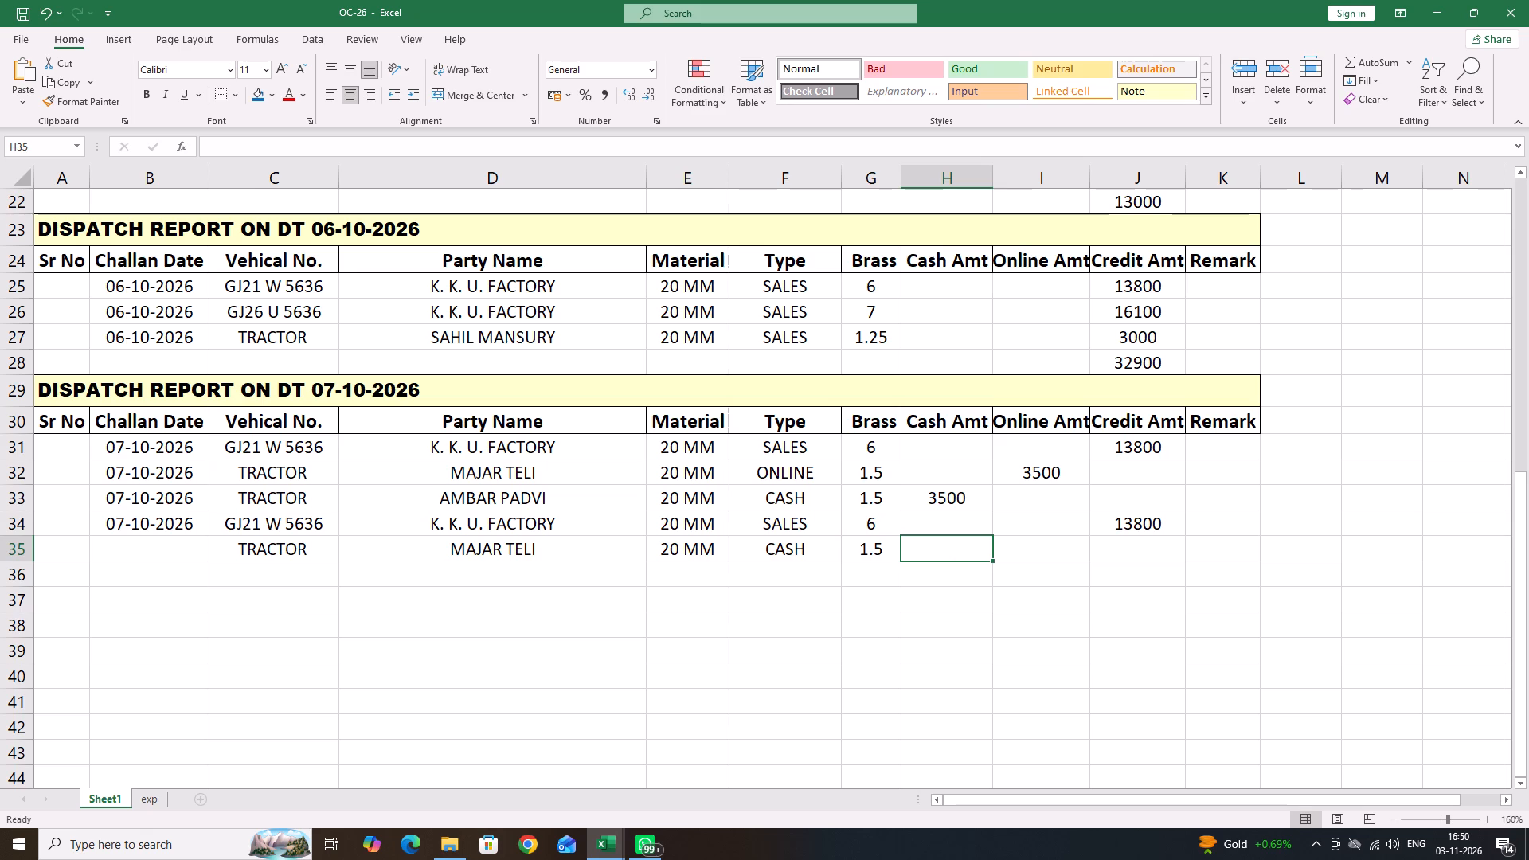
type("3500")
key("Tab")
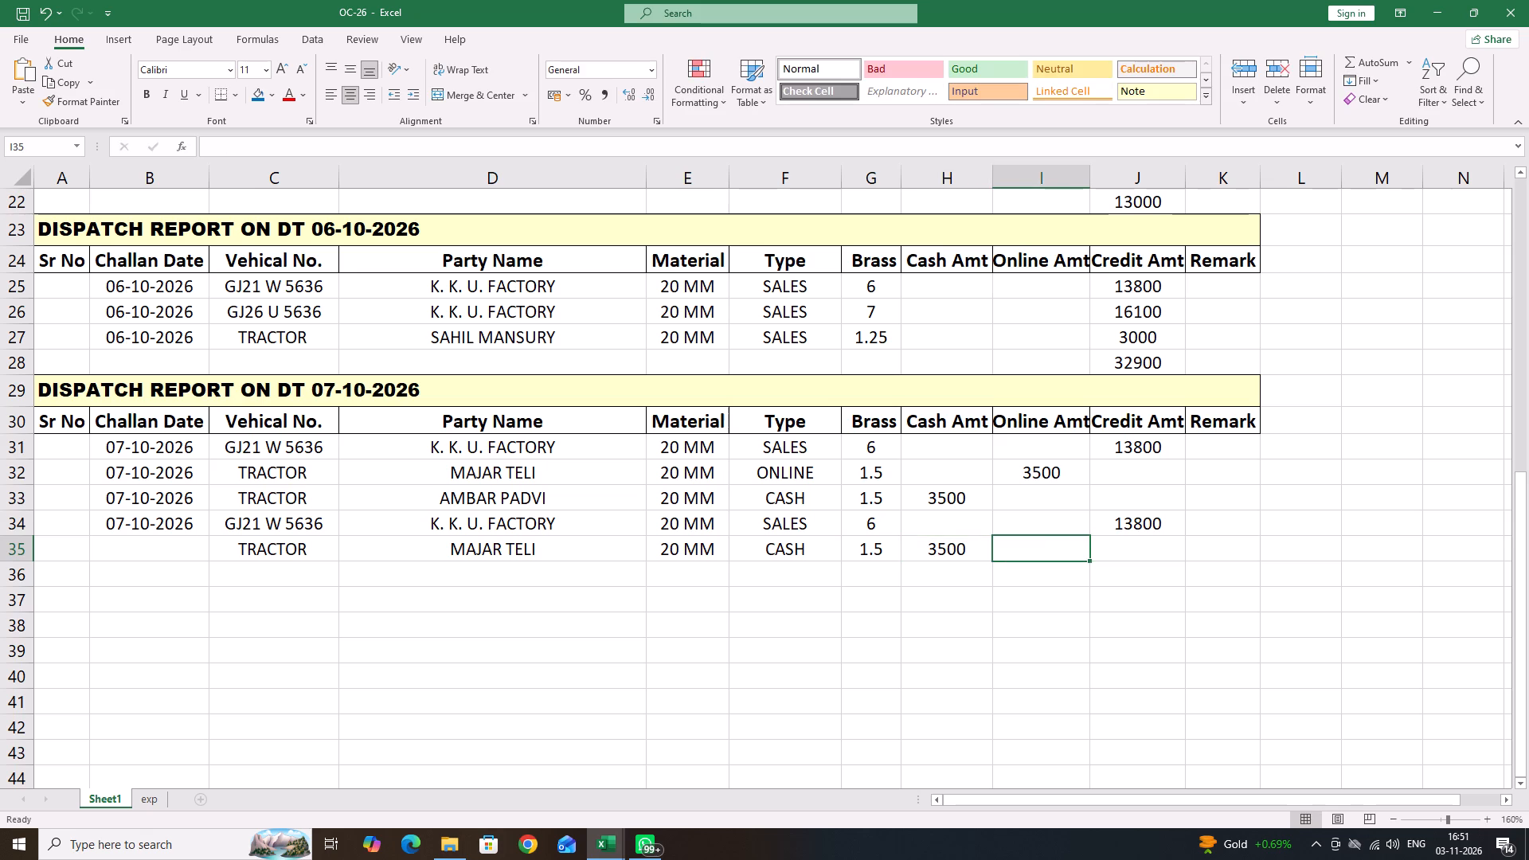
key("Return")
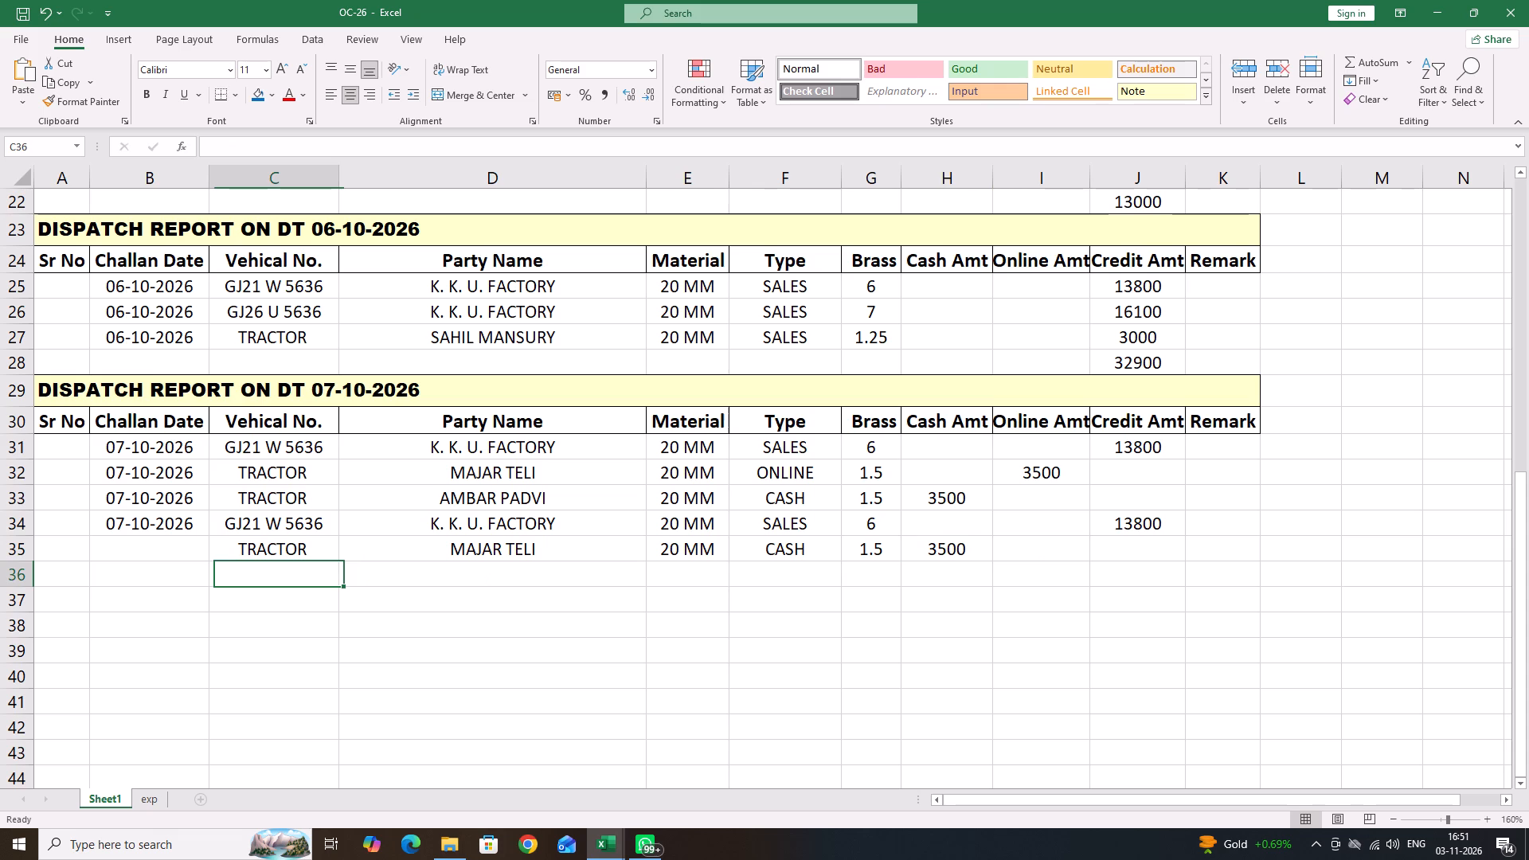
Add a dispatch in row 36: the GJ21 vehicle, party MANOJ BHAI, material 20 MM, type 20 MM, 6 brass, credit amount 13800.
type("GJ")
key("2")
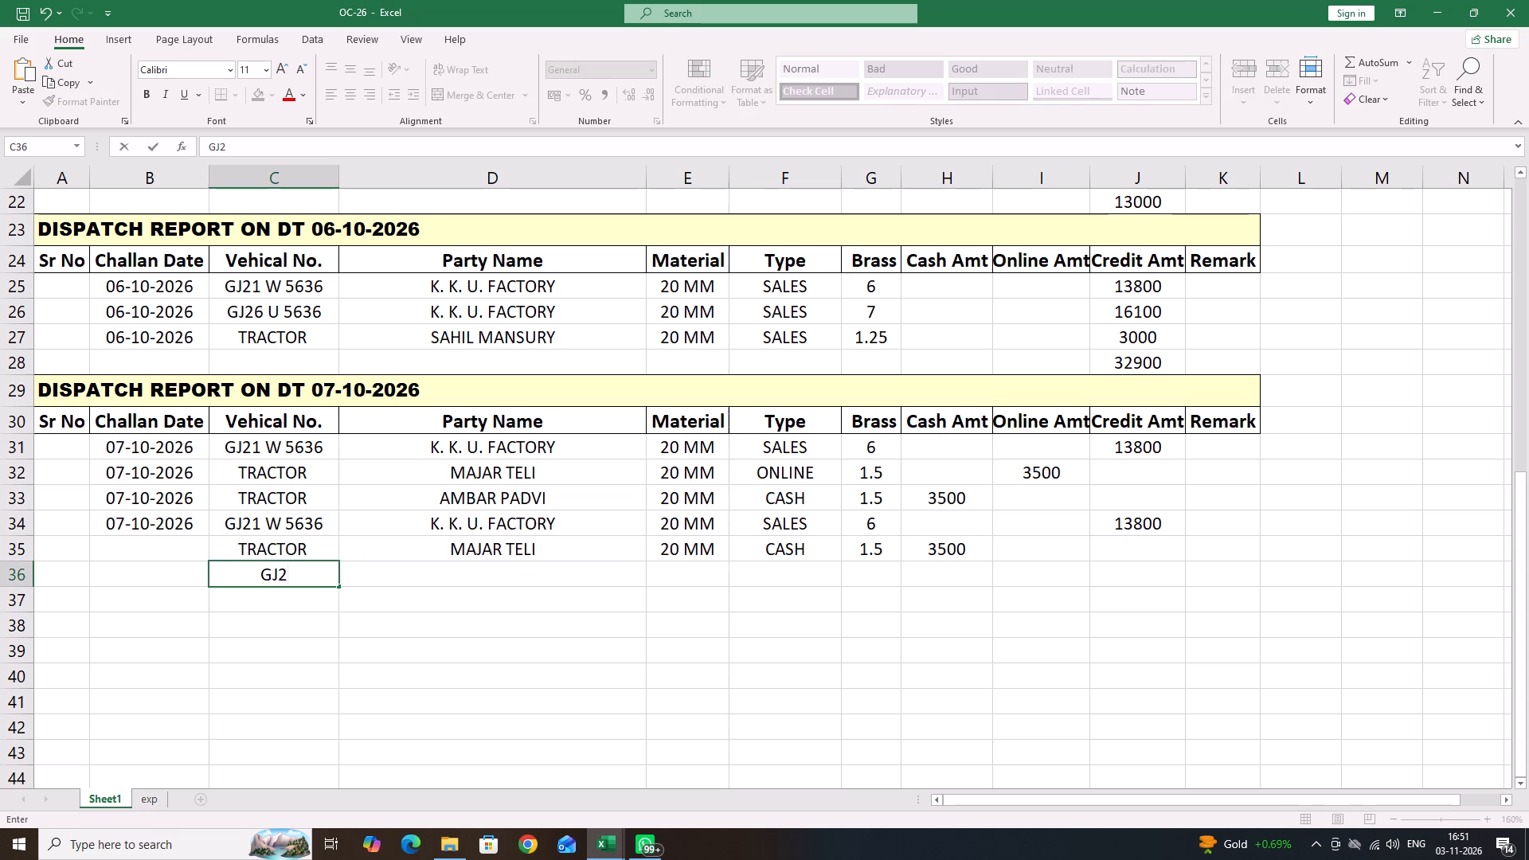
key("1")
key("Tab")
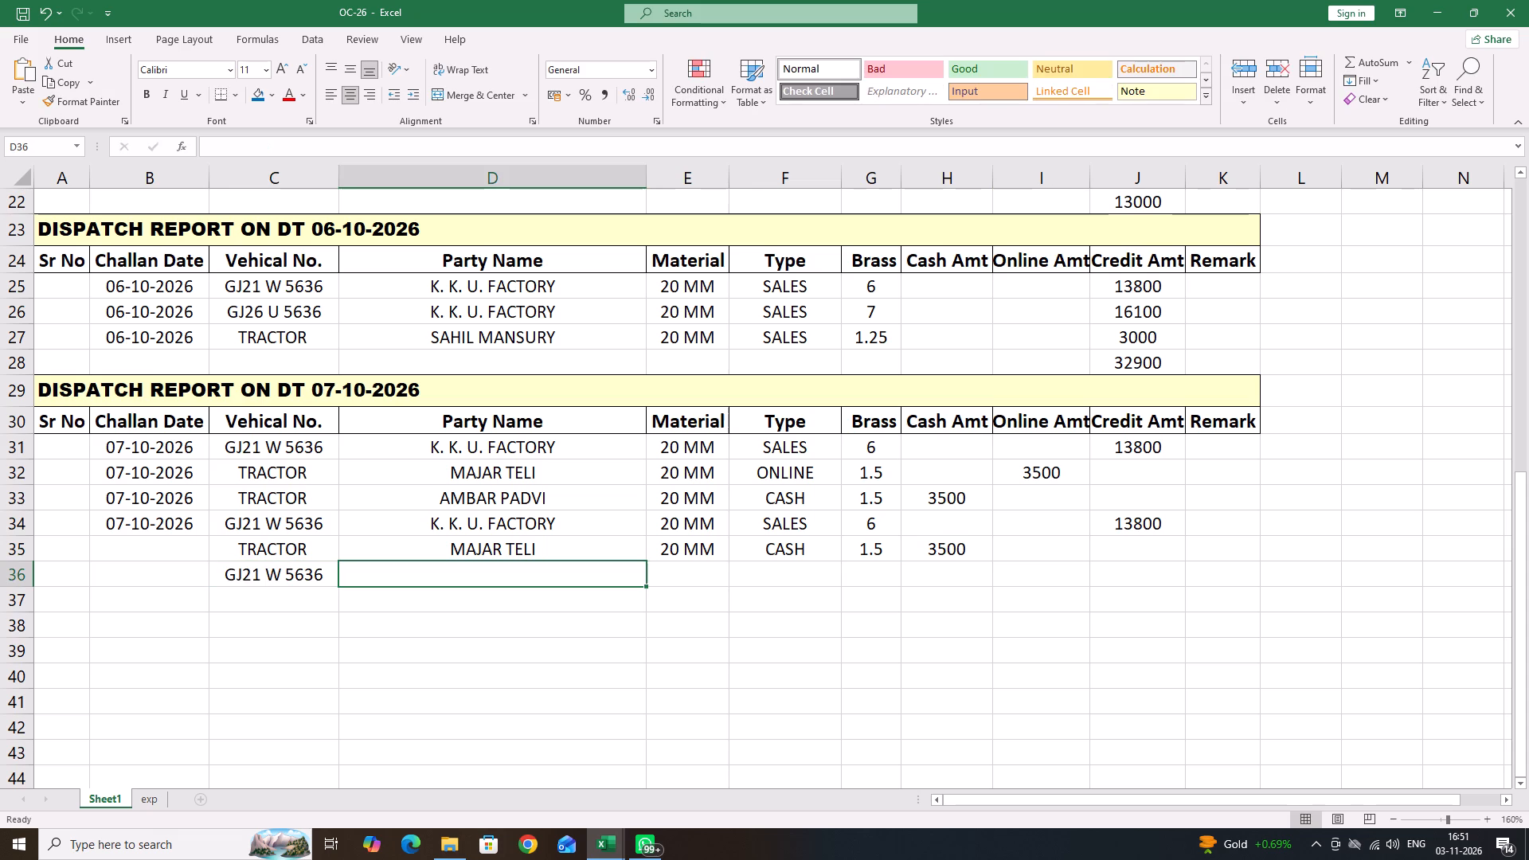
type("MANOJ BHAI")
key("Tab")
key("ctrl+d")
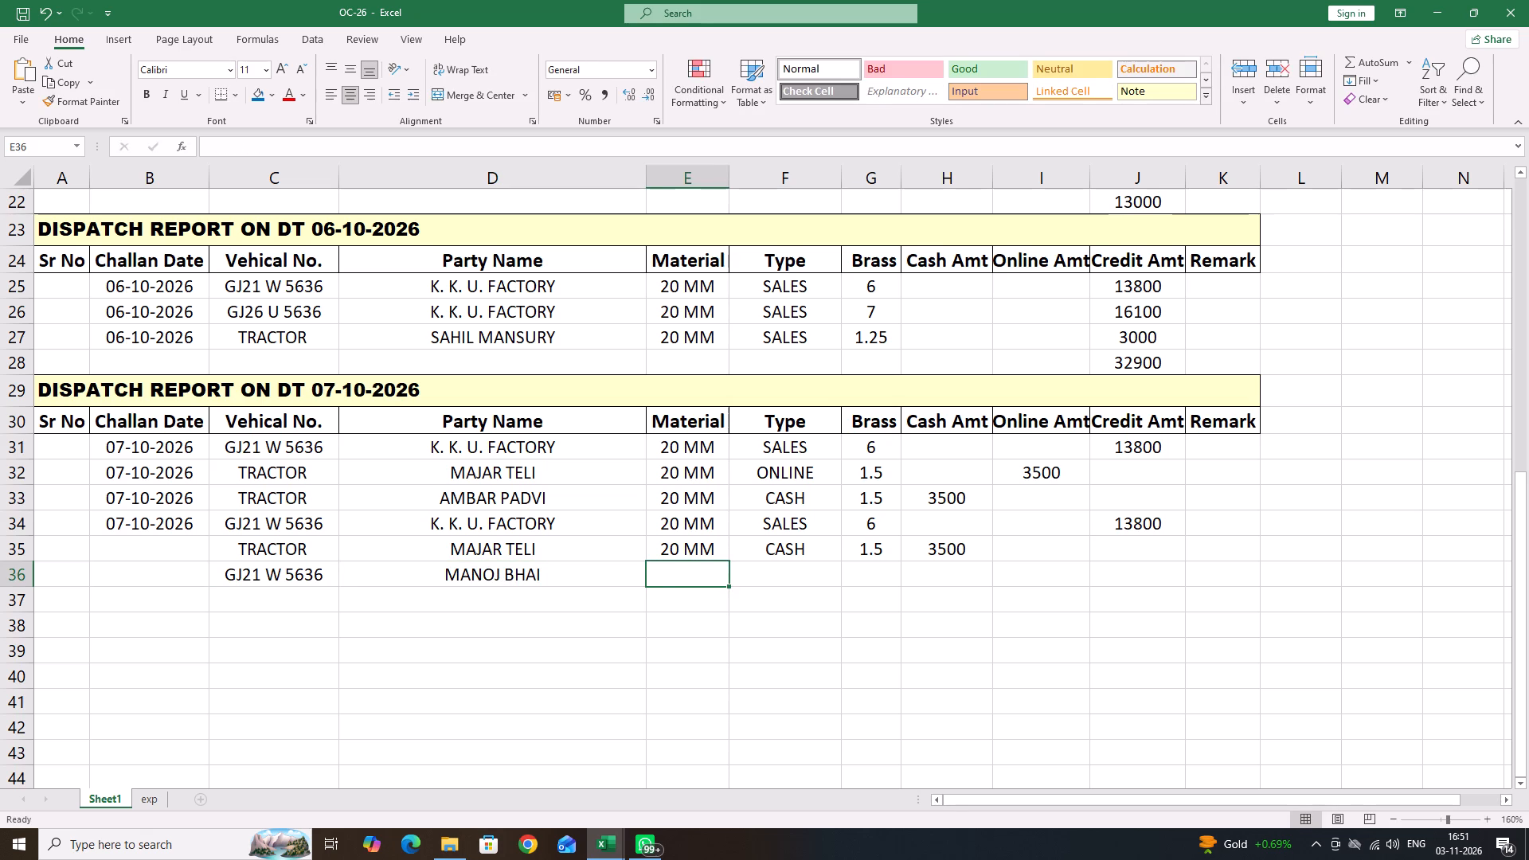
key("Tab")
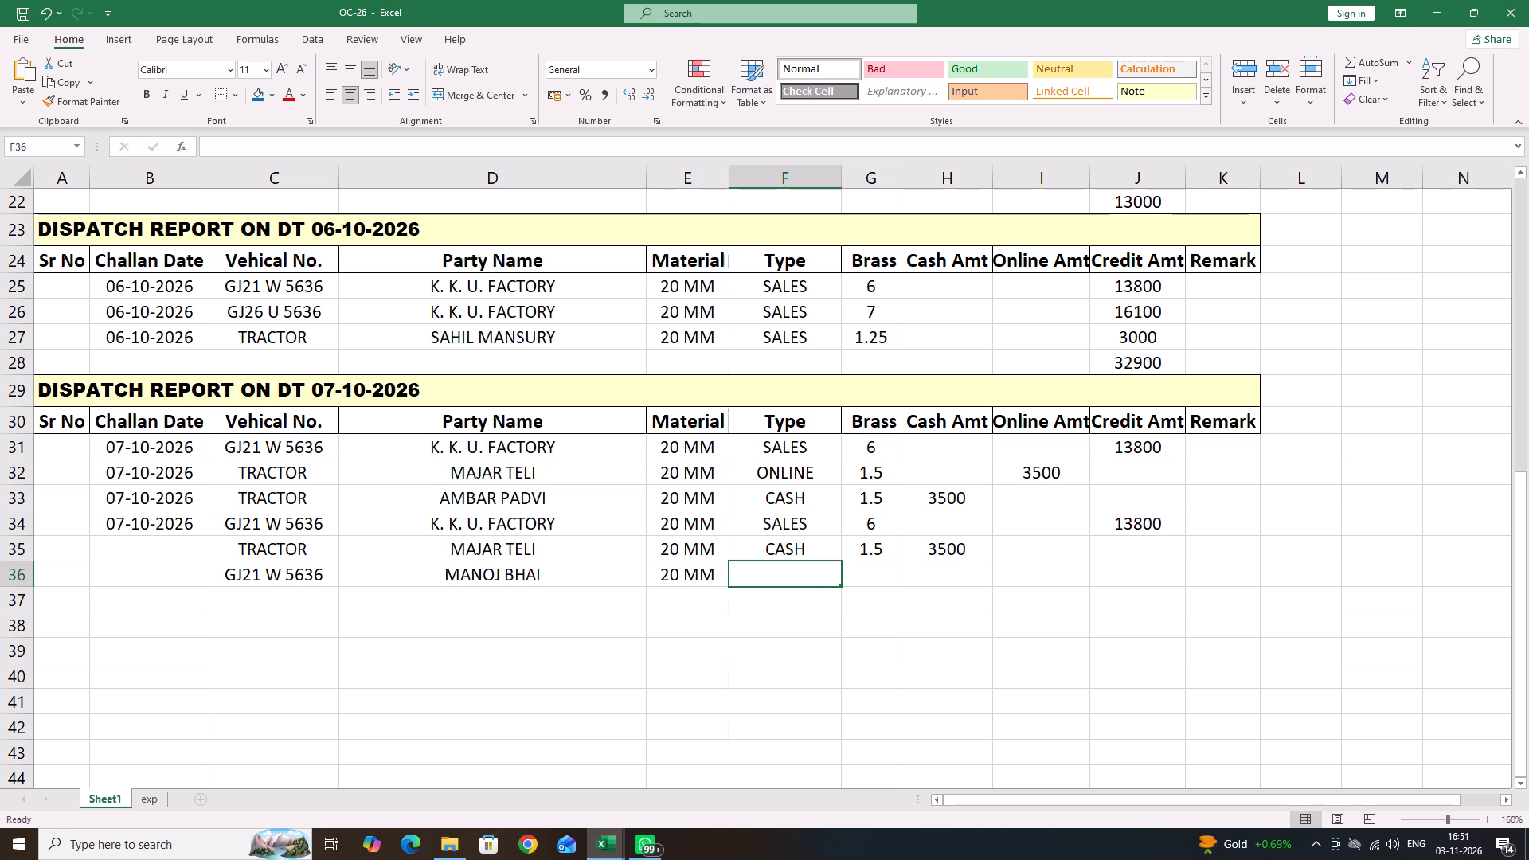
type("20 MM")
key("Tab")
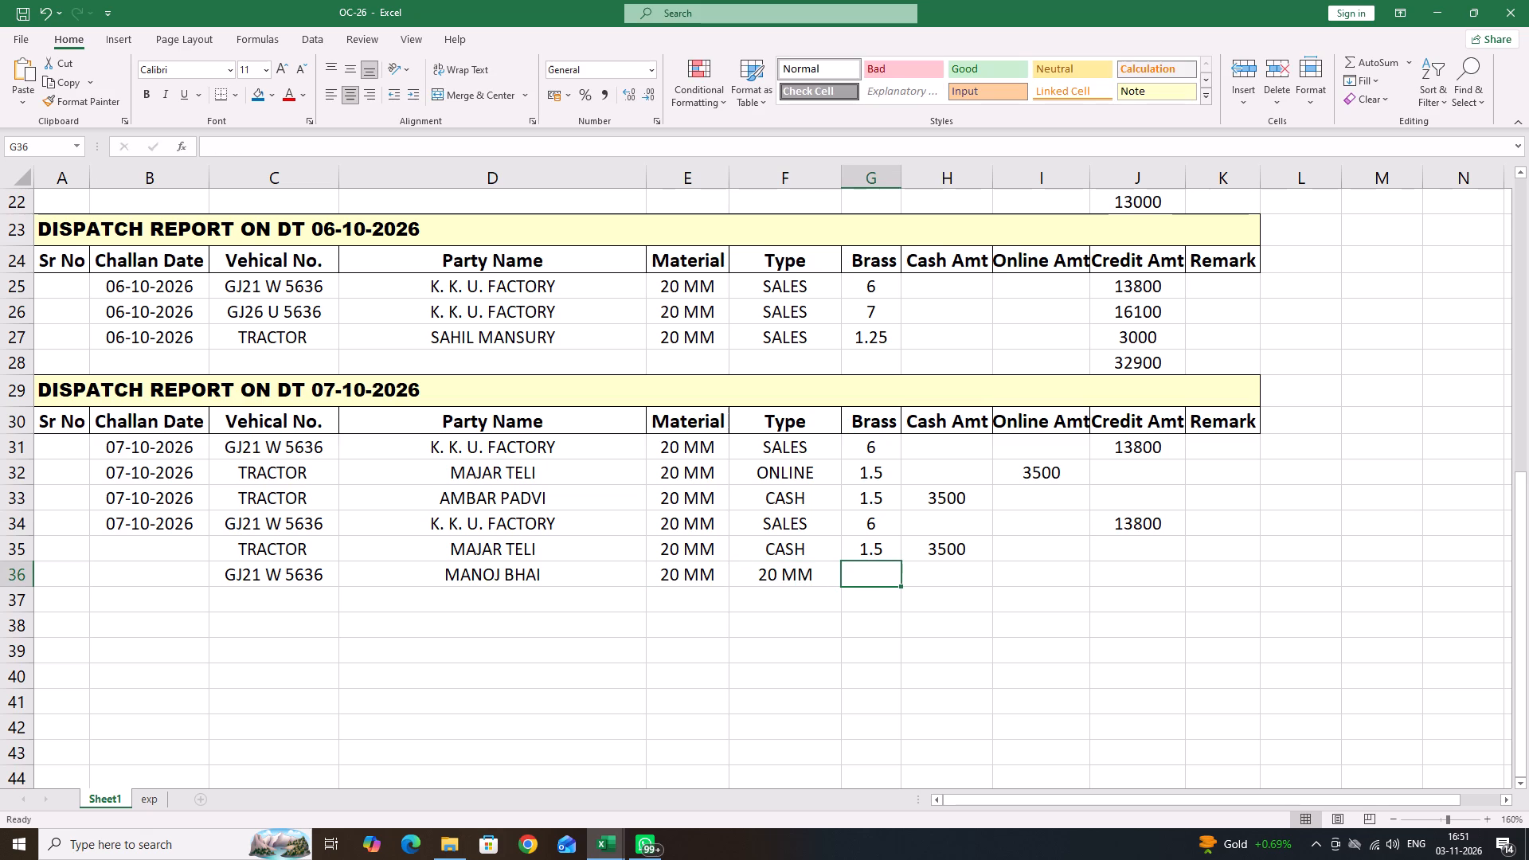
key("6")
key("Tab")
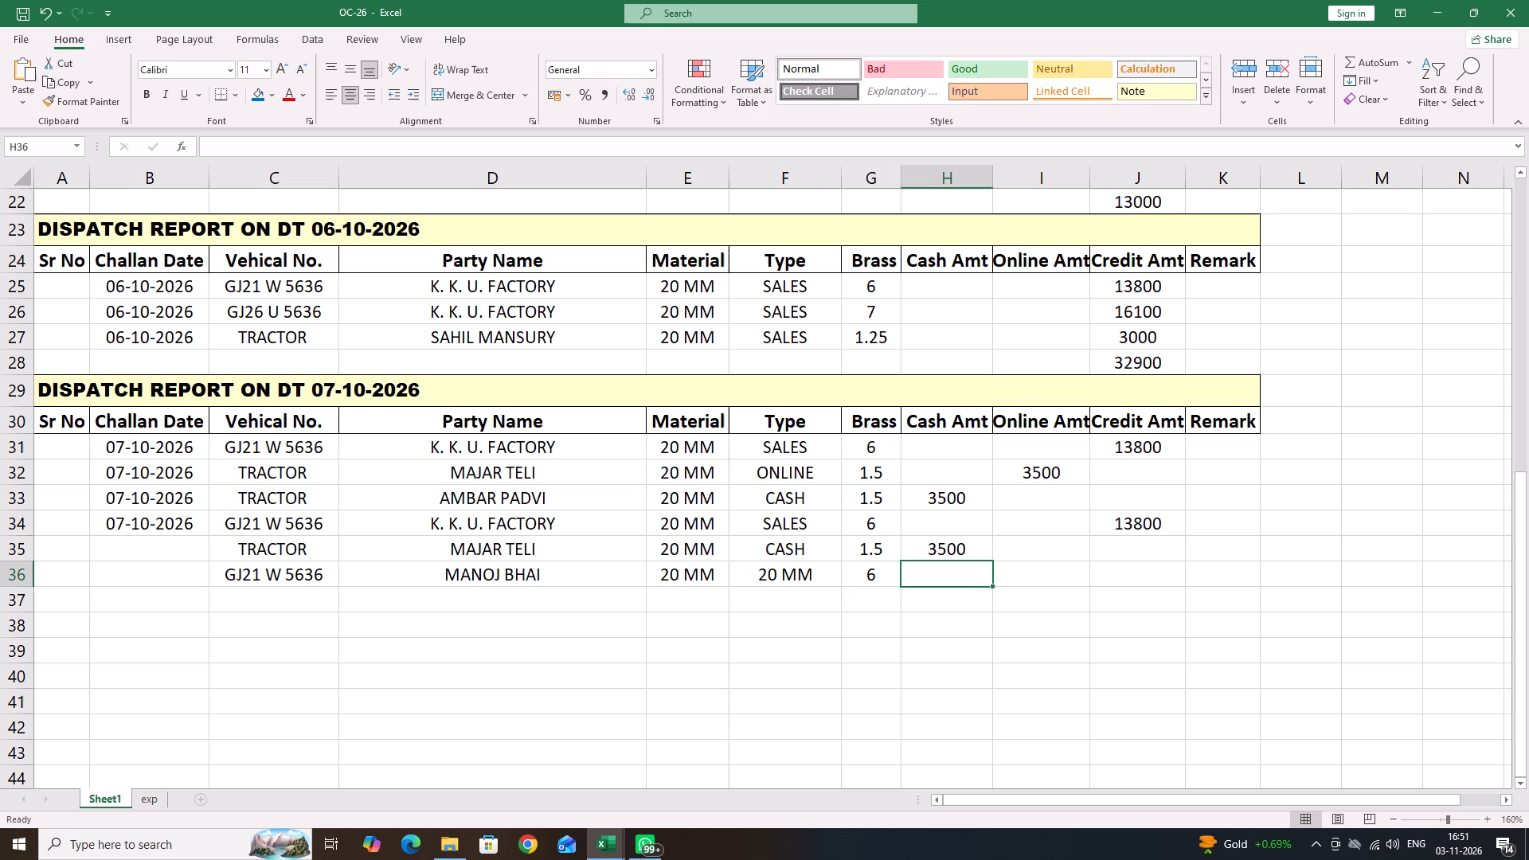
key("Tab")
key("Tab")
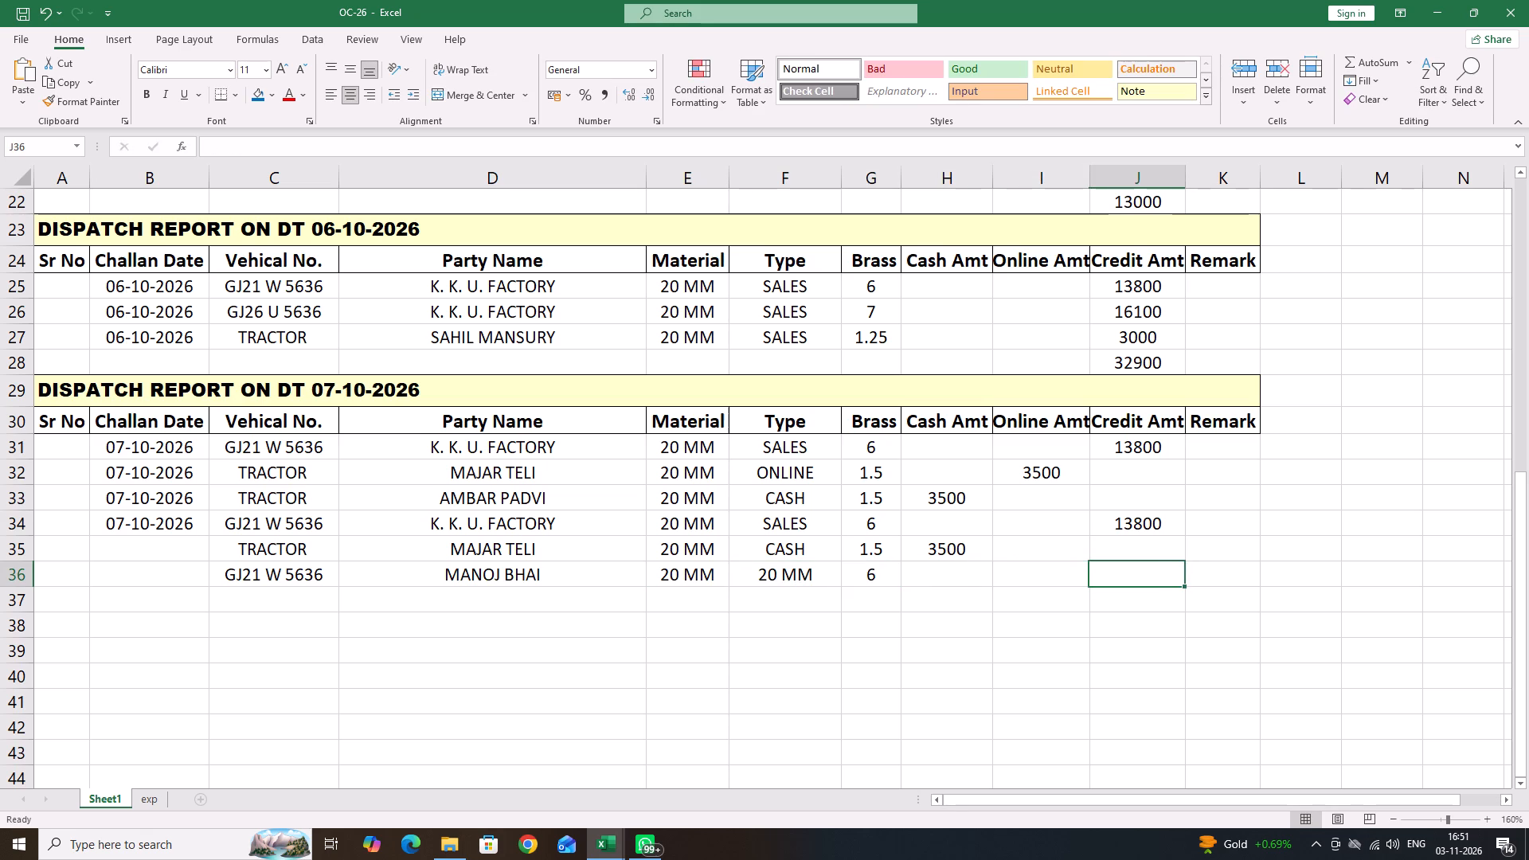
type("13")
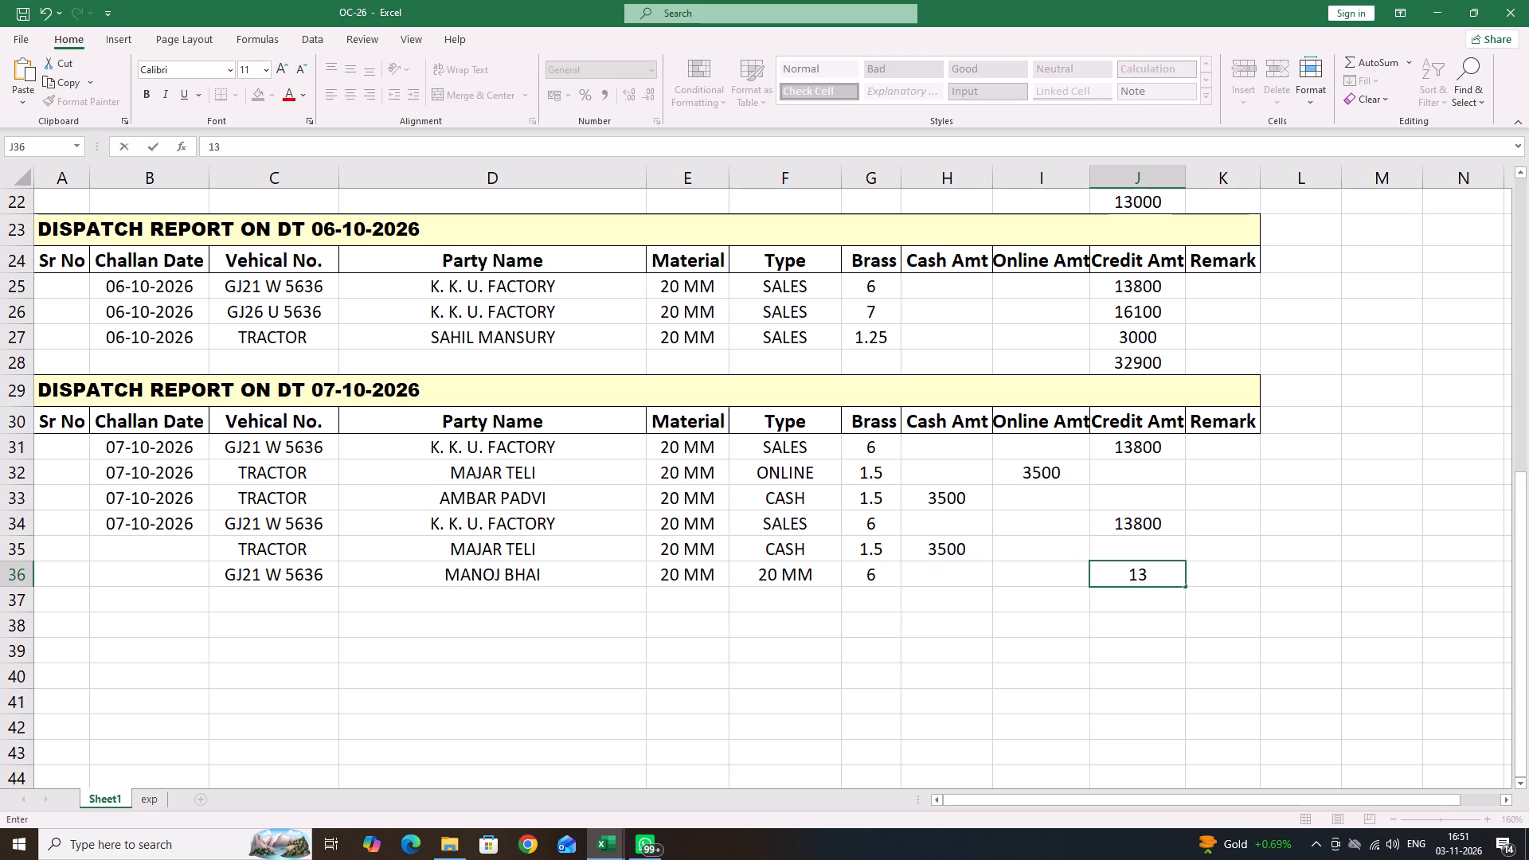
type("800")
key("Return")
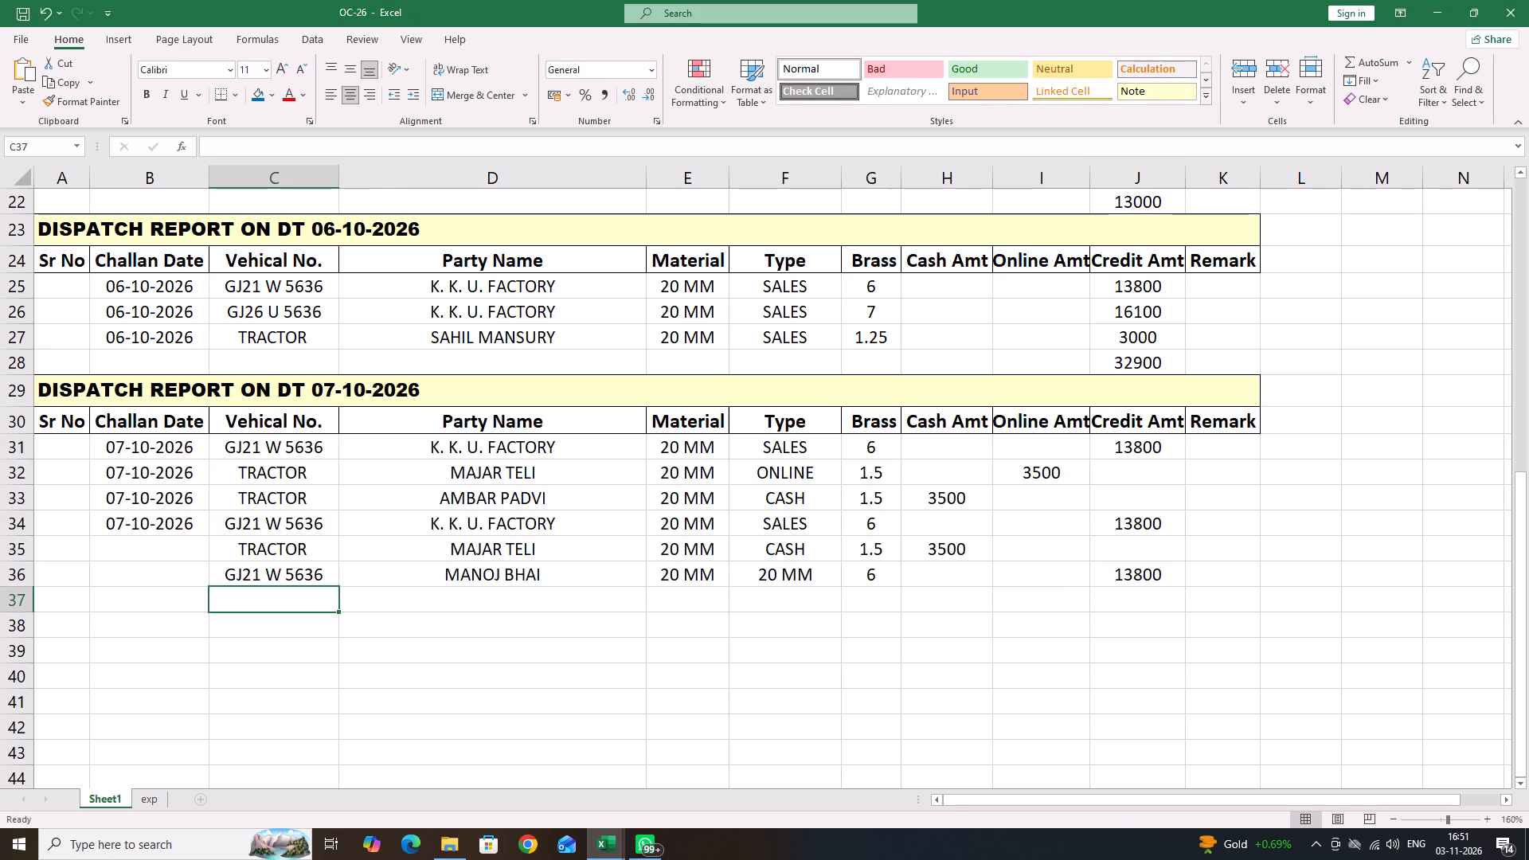
Start the row 37 dispatch with vehicle TRACTOR, the party name with surname PAWAR, and material 20 MM.
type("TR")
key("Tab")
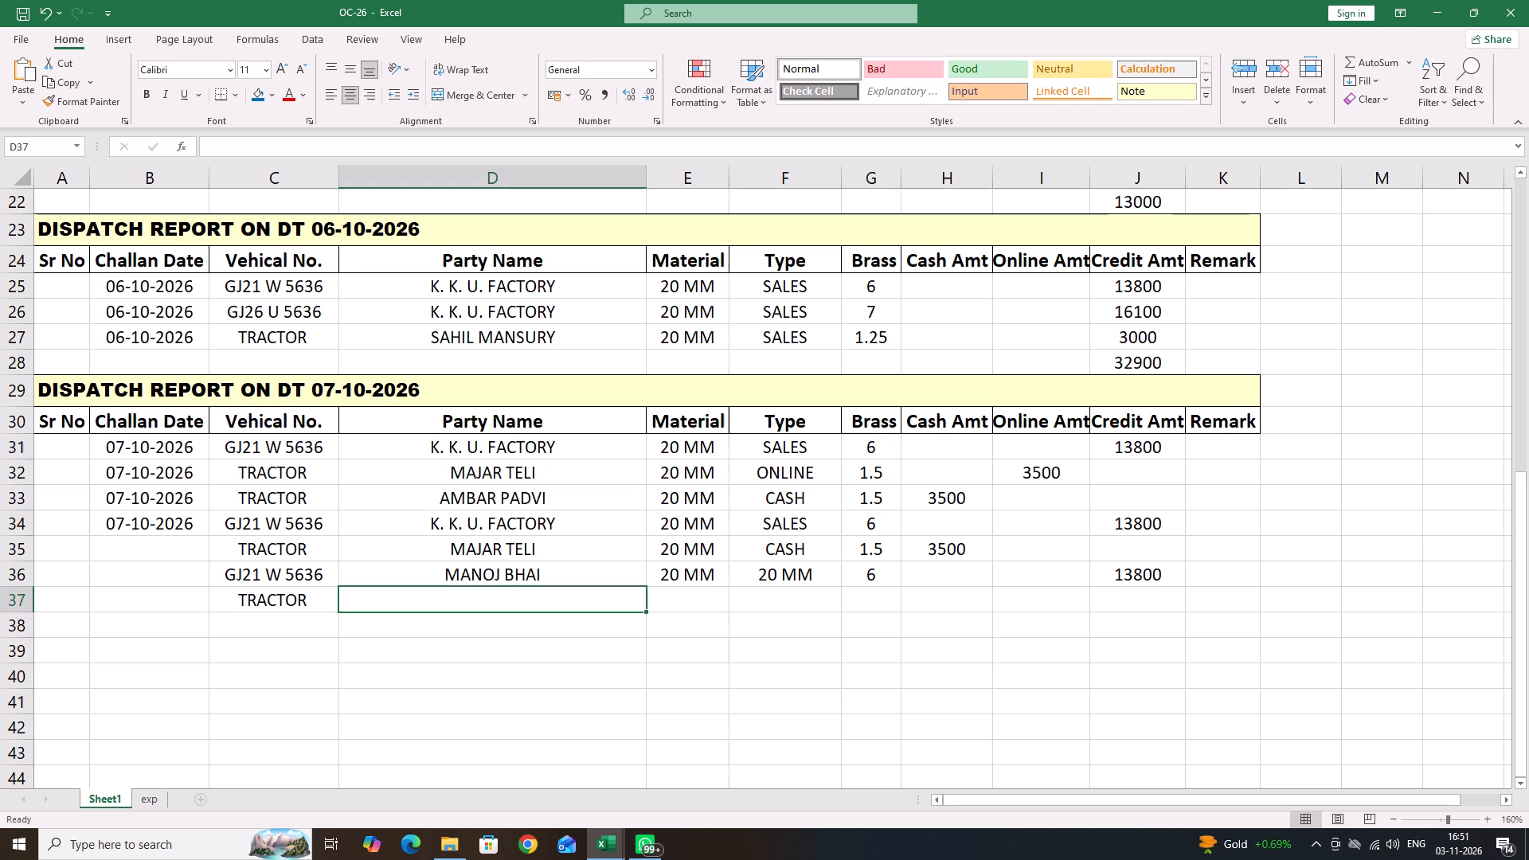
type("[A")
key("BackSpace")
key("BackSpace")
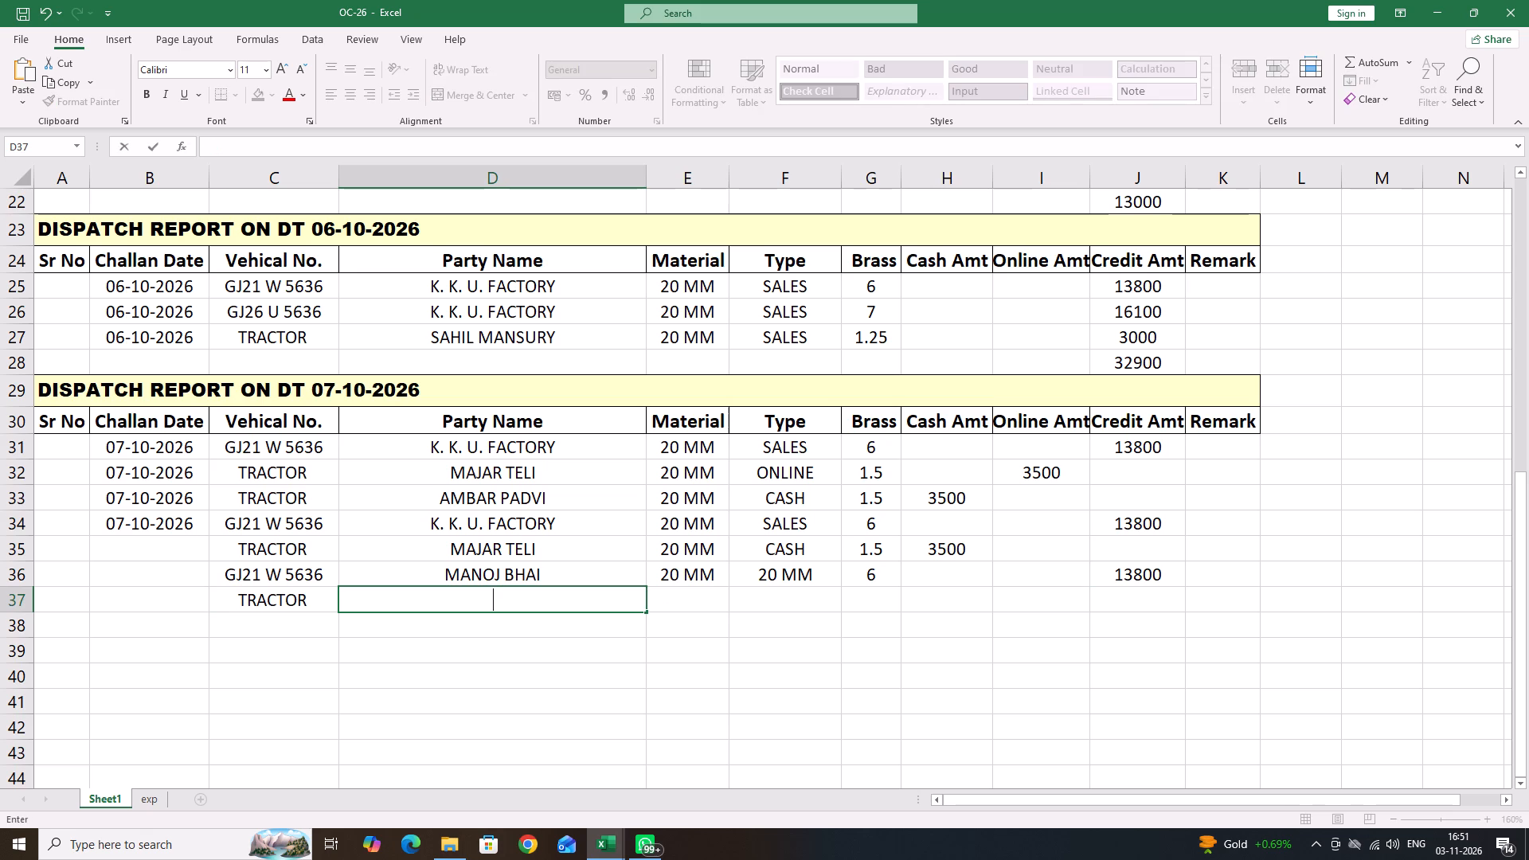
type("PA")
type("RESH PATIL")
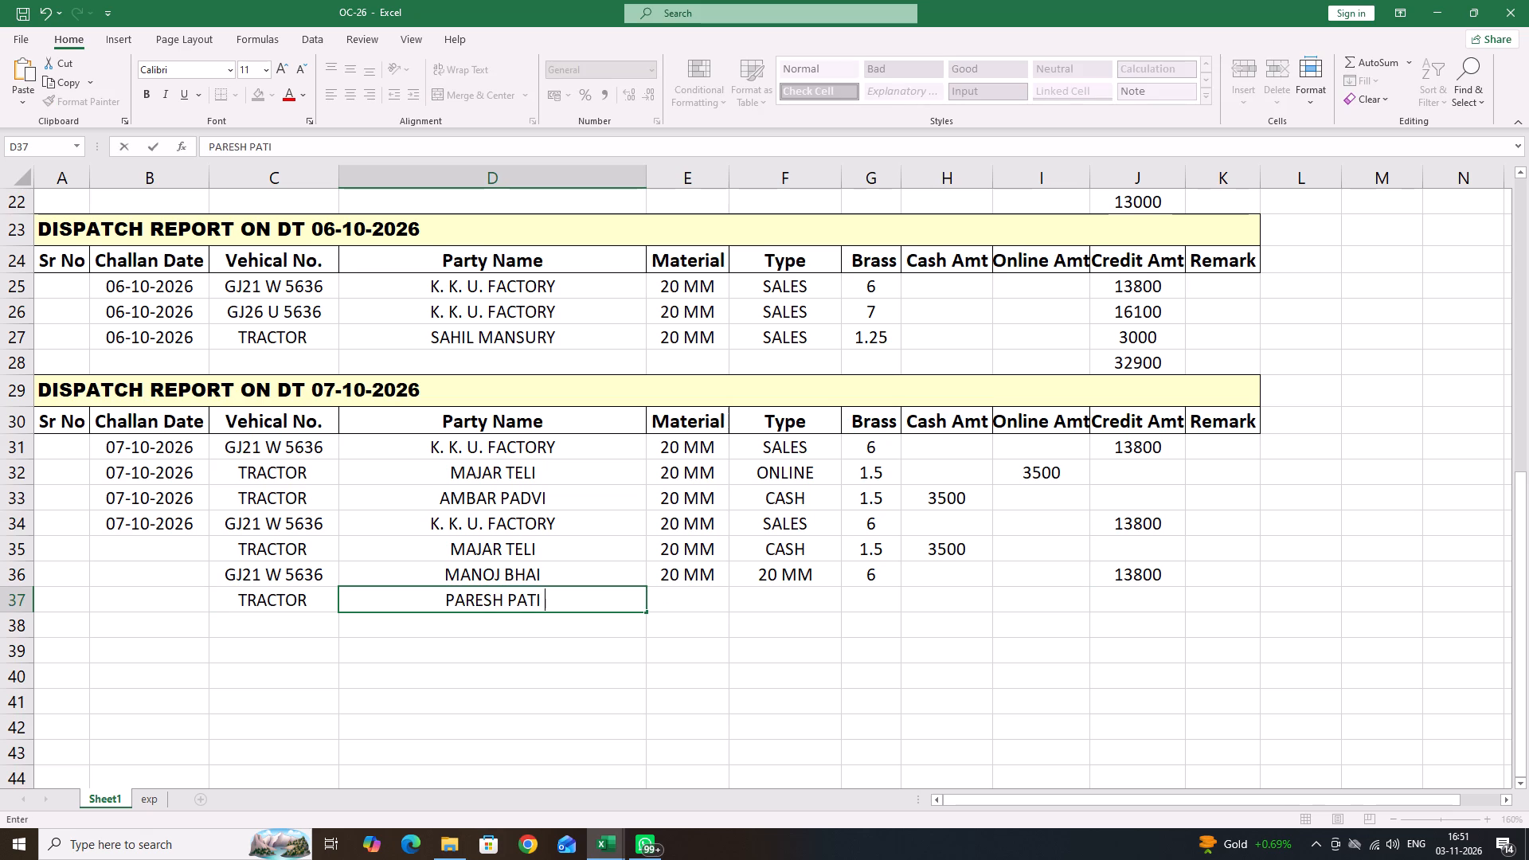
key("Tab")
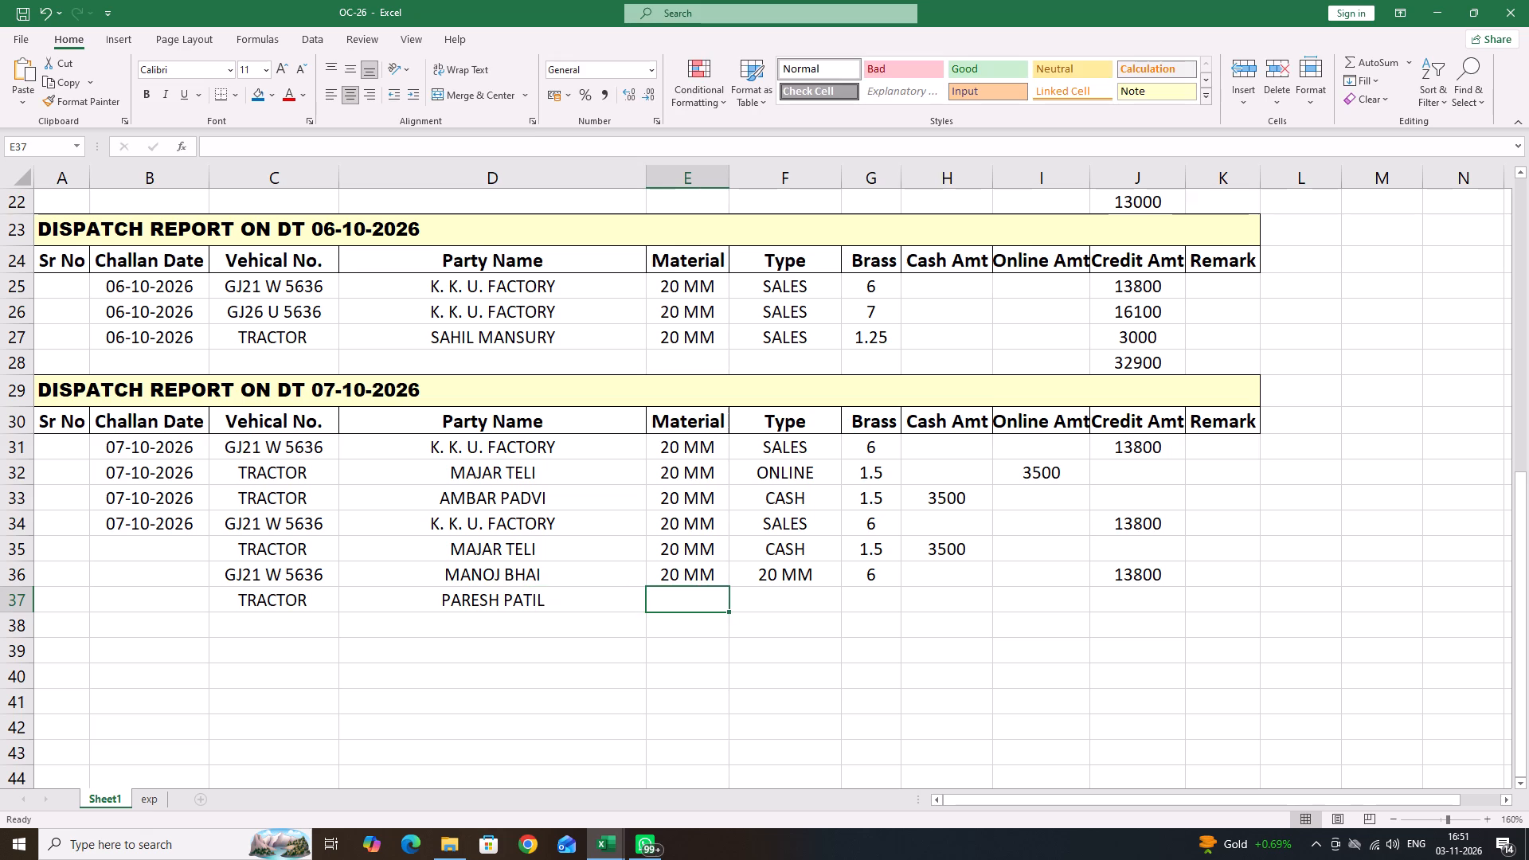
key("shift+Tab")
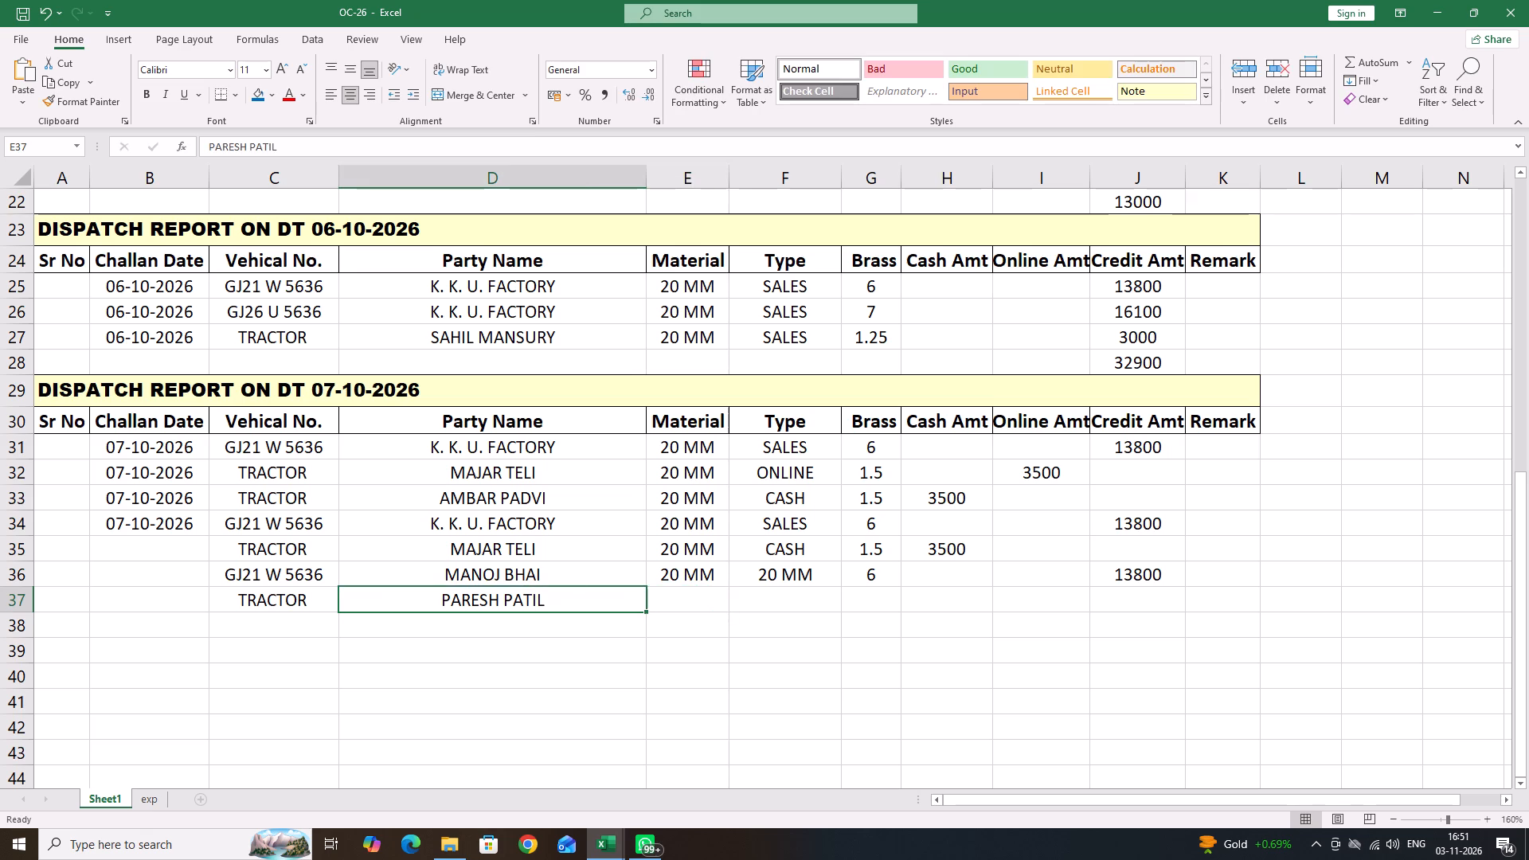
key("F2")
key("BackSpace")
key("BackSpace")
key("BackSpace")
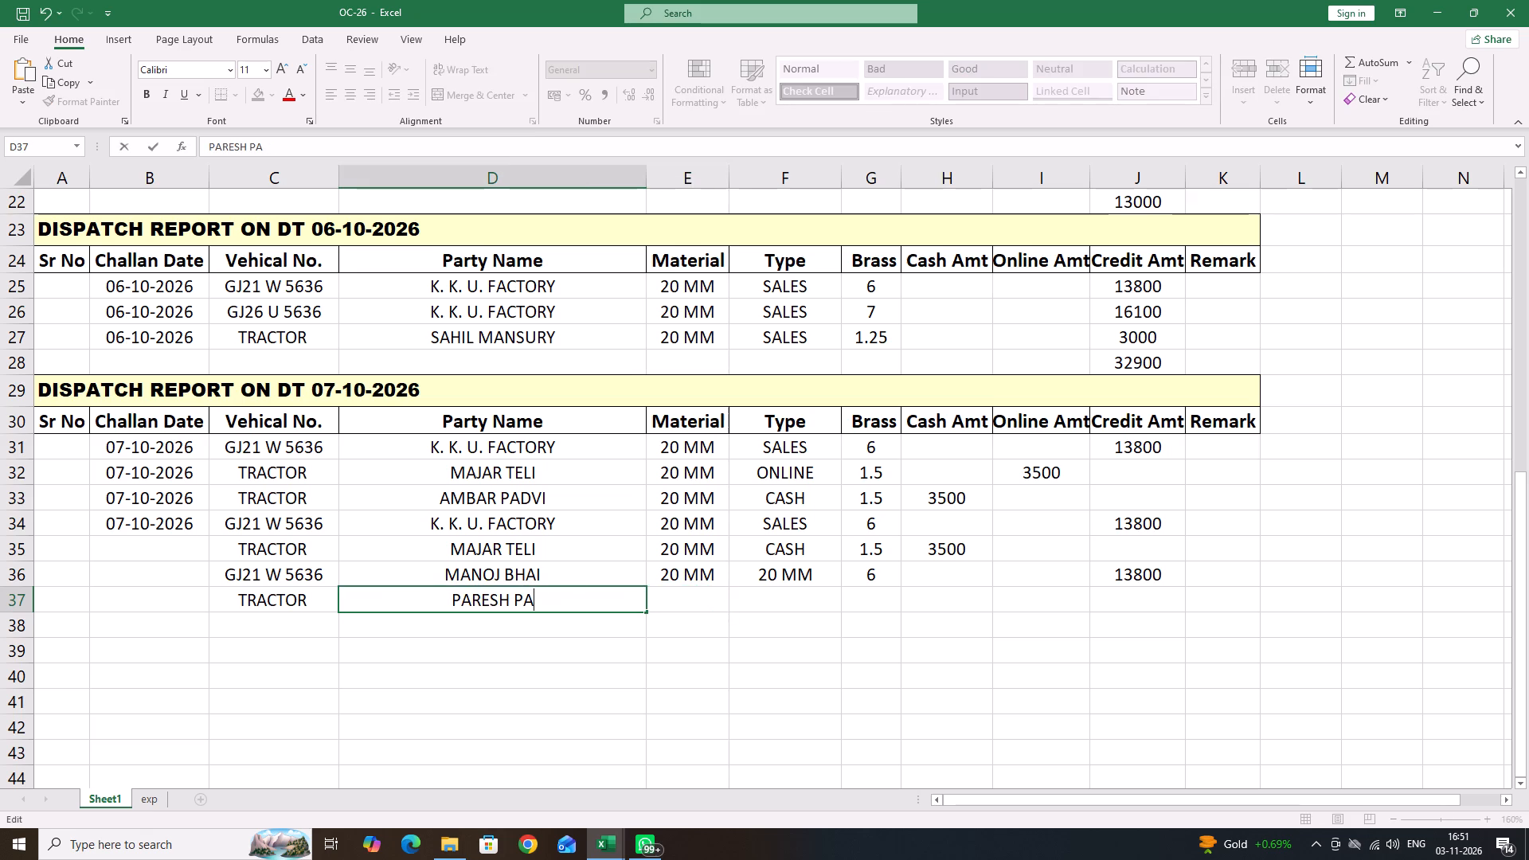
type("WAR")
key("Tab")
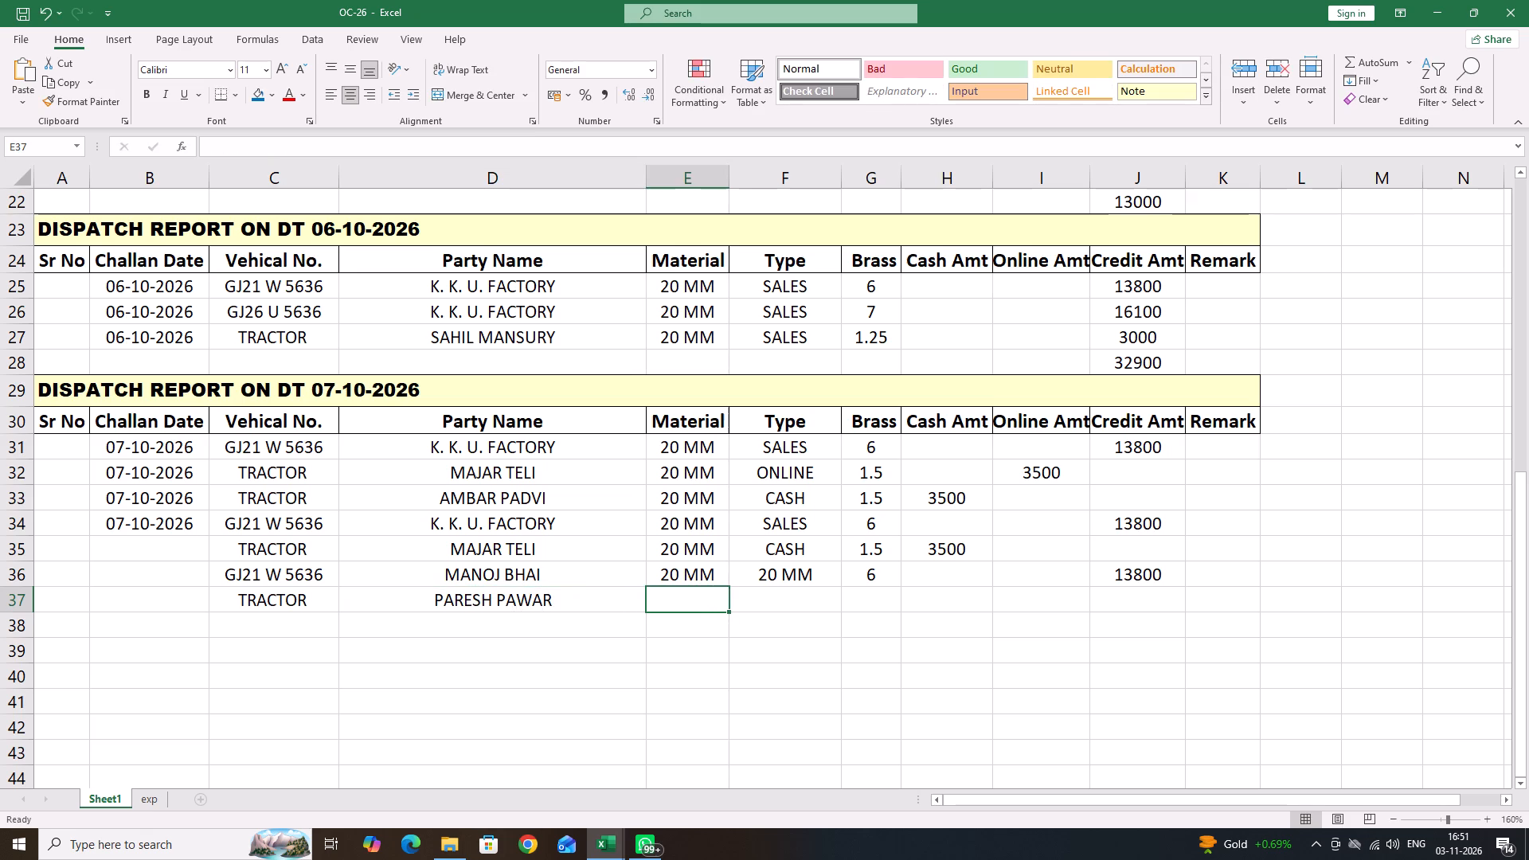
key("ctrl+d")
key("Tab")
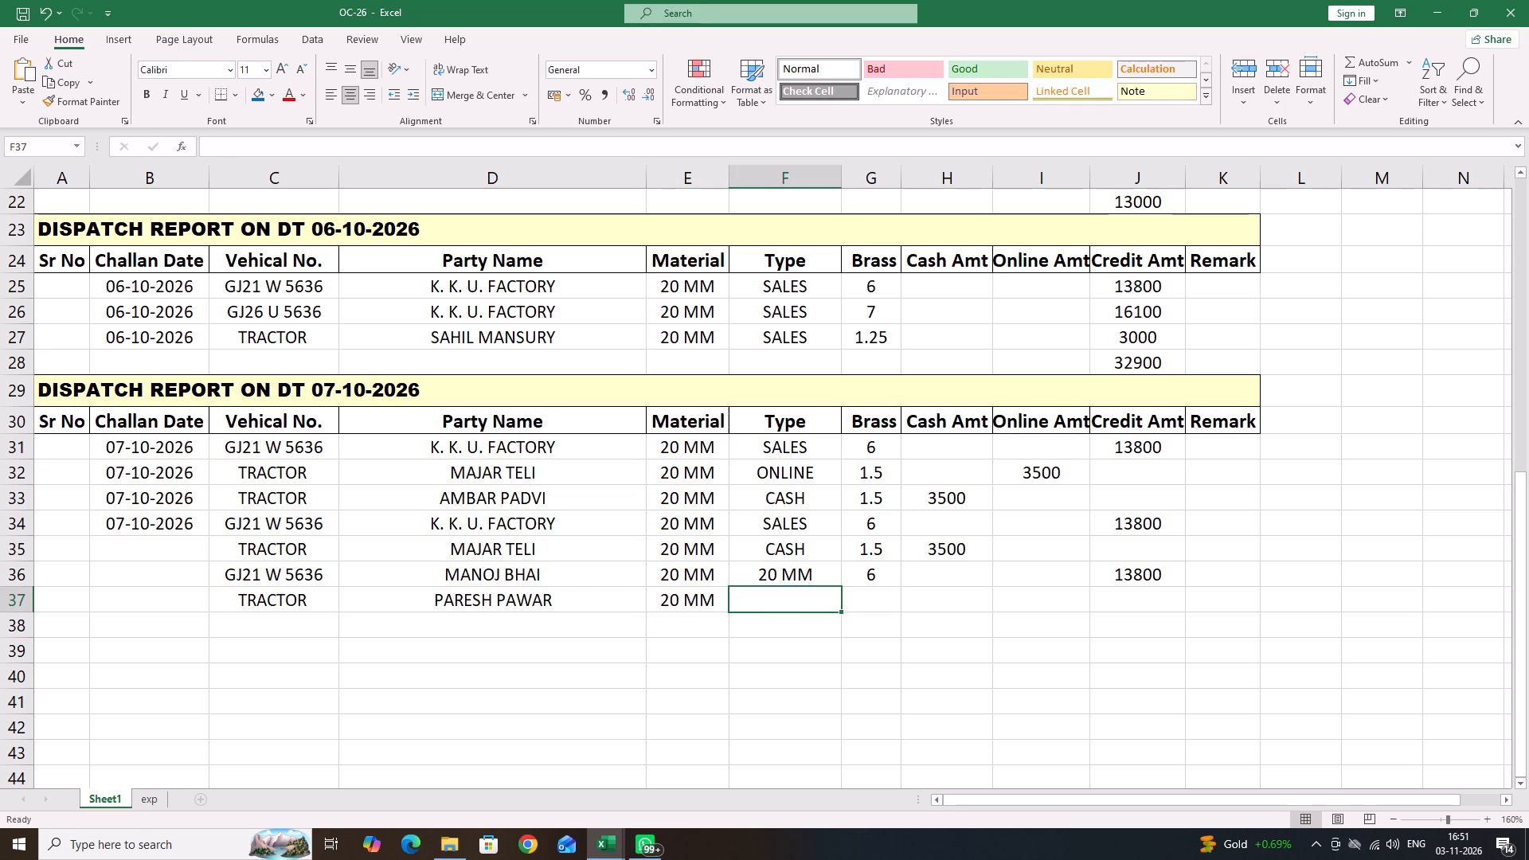
Correct the type of the MANOJ BHAI dispatch in row 36 to SALES.
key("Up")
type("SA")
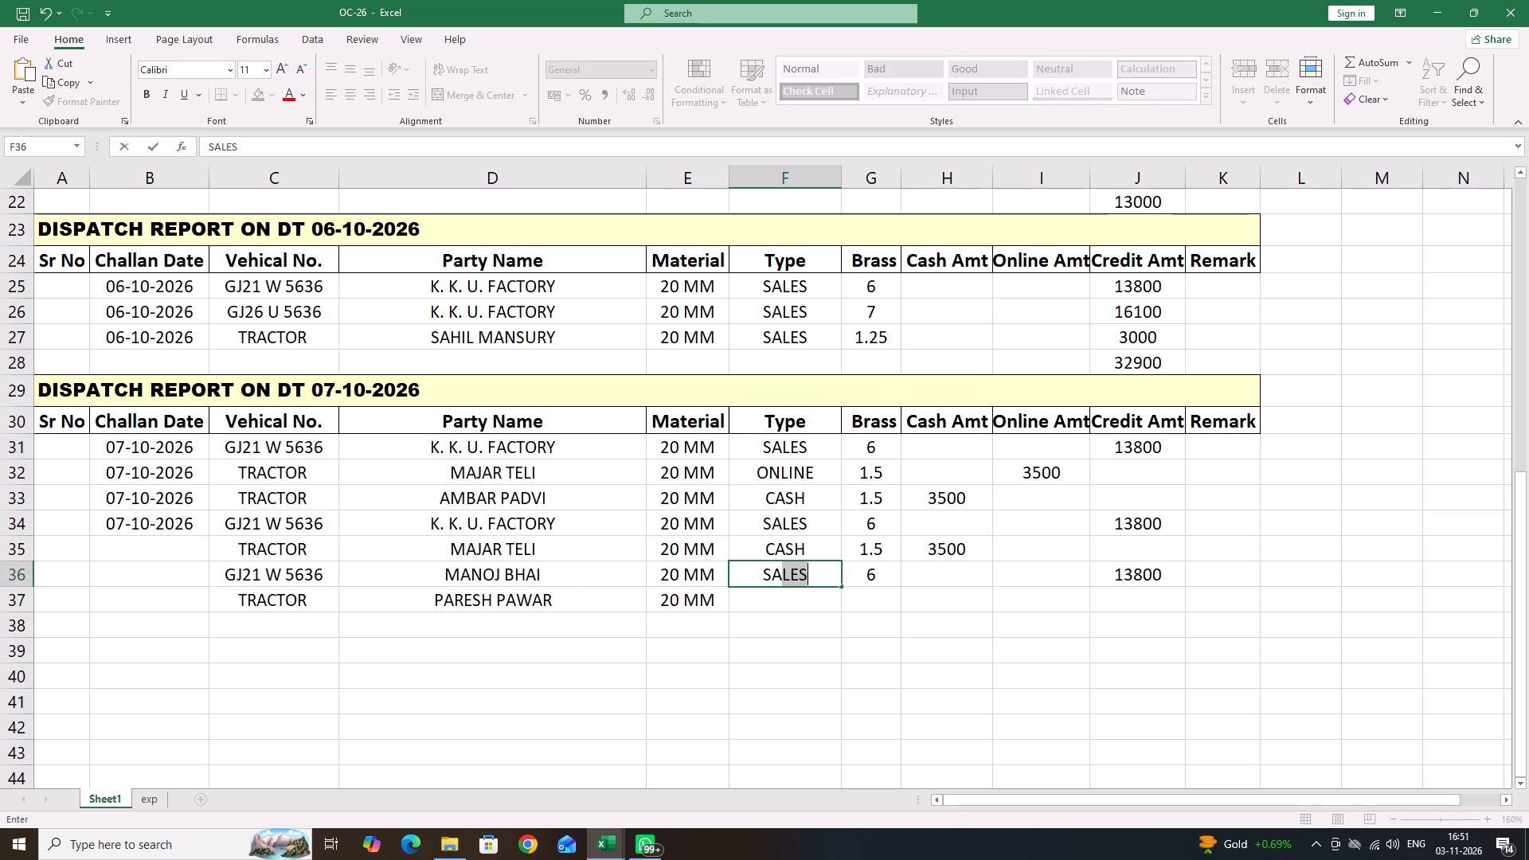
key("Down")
Complete the row 37 dispatch with type CASH, 1 brass and cash amount 2500.
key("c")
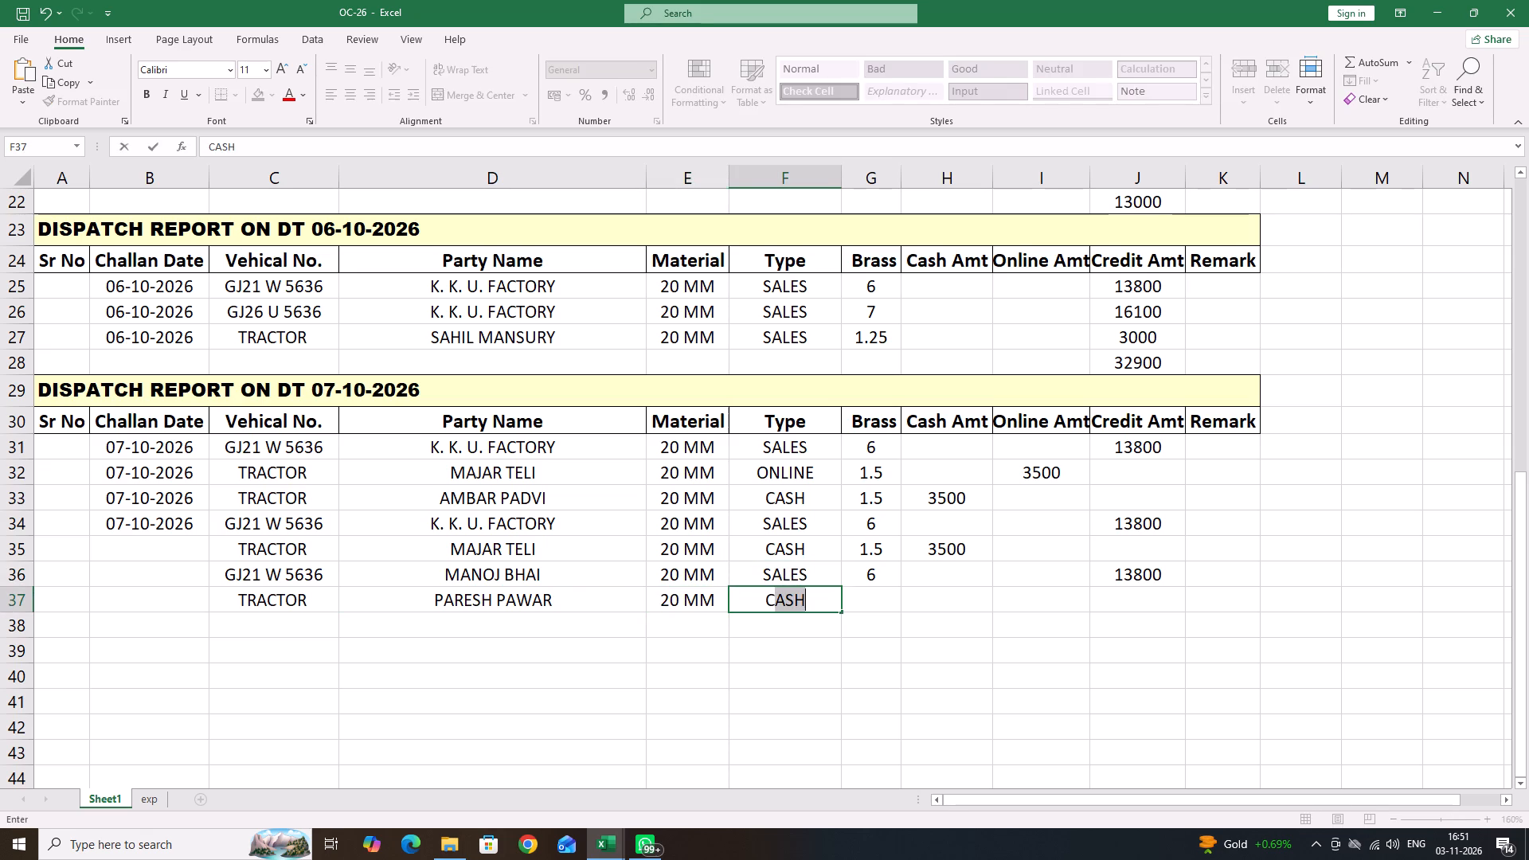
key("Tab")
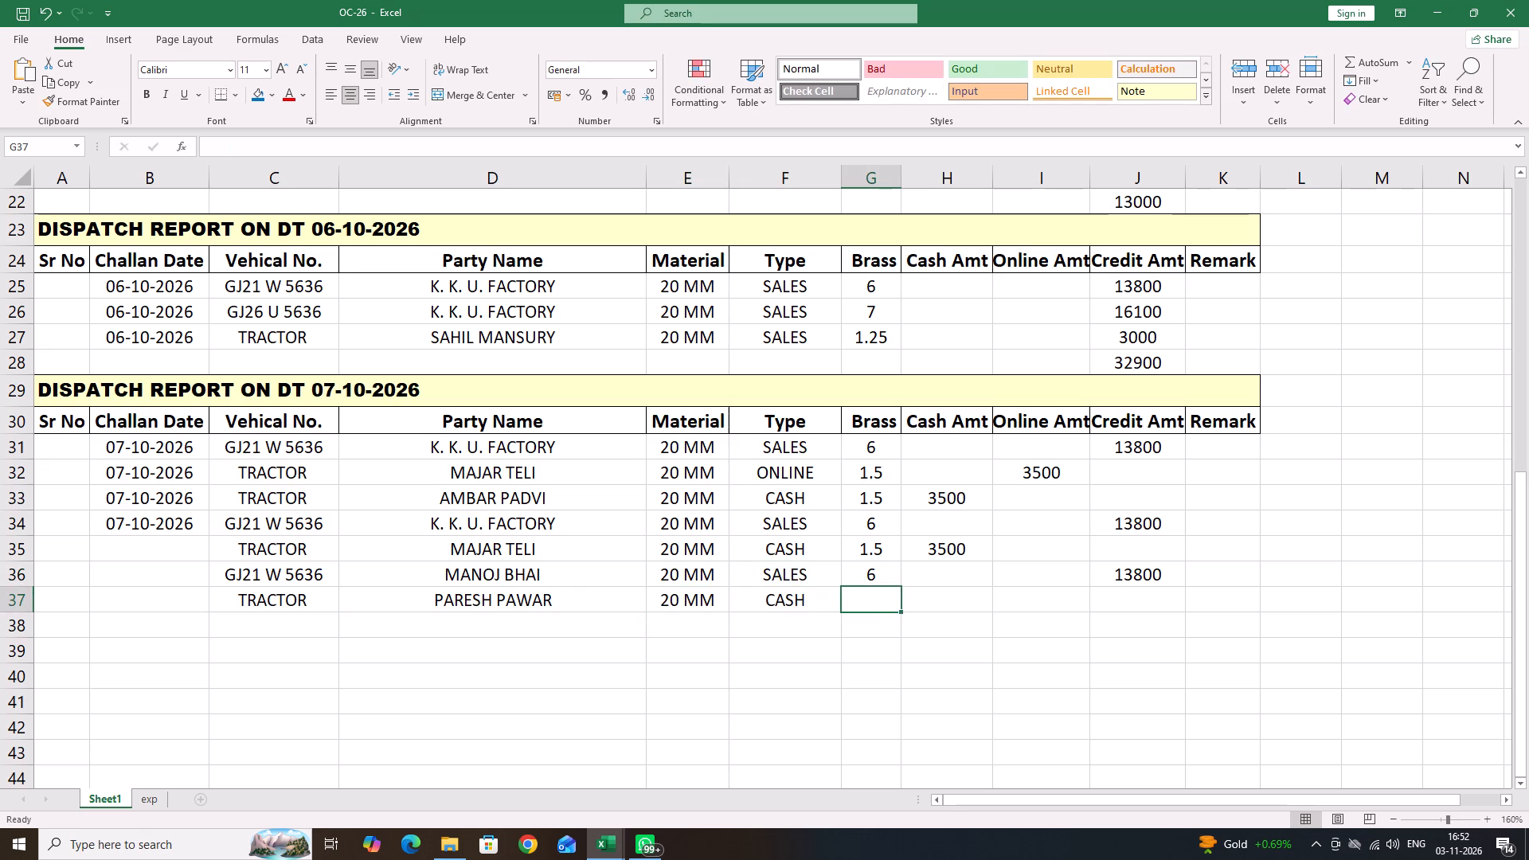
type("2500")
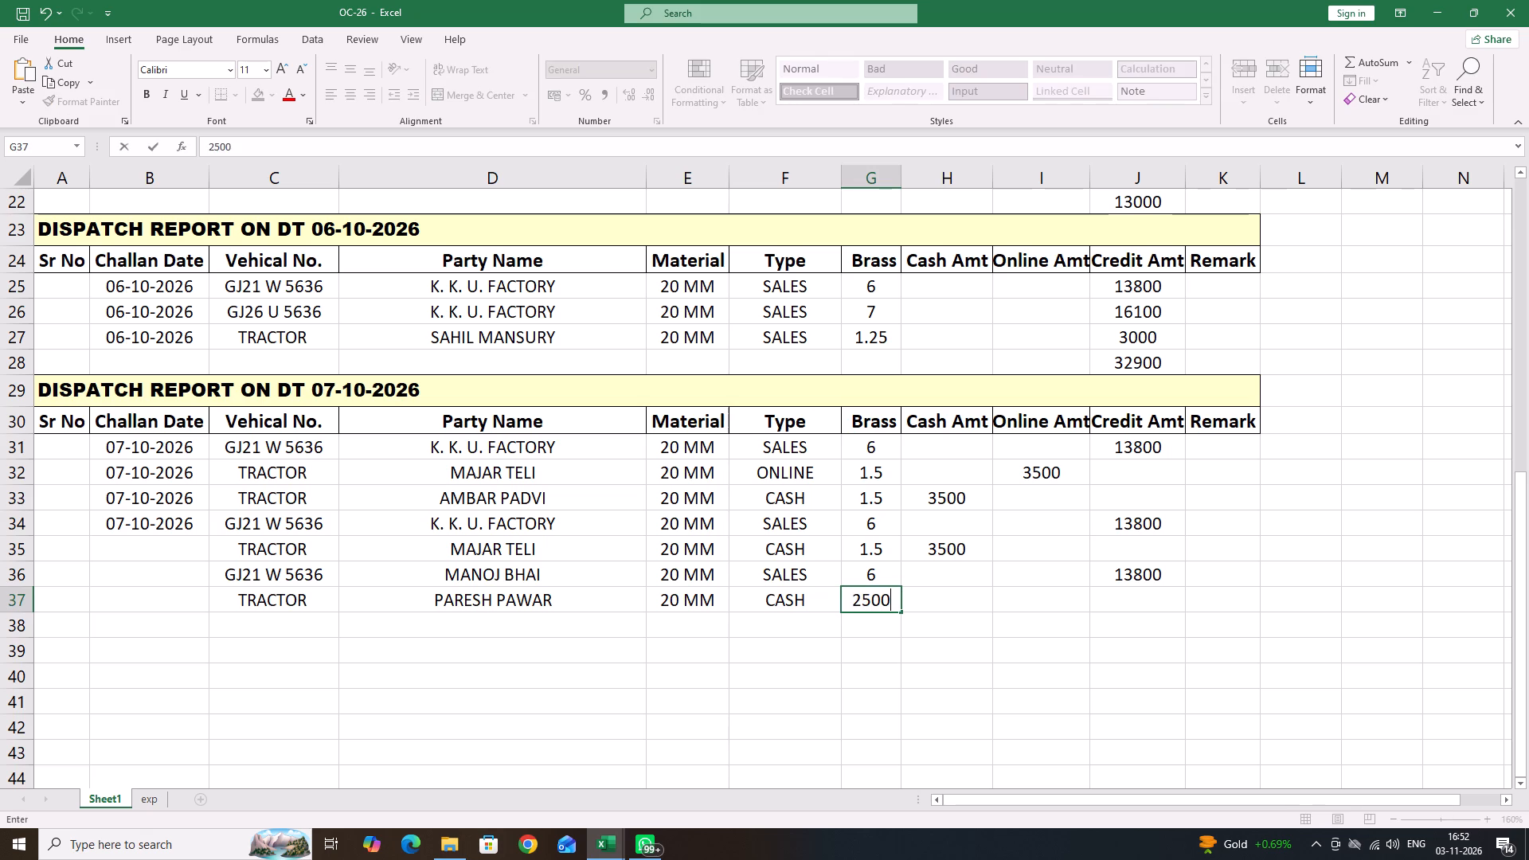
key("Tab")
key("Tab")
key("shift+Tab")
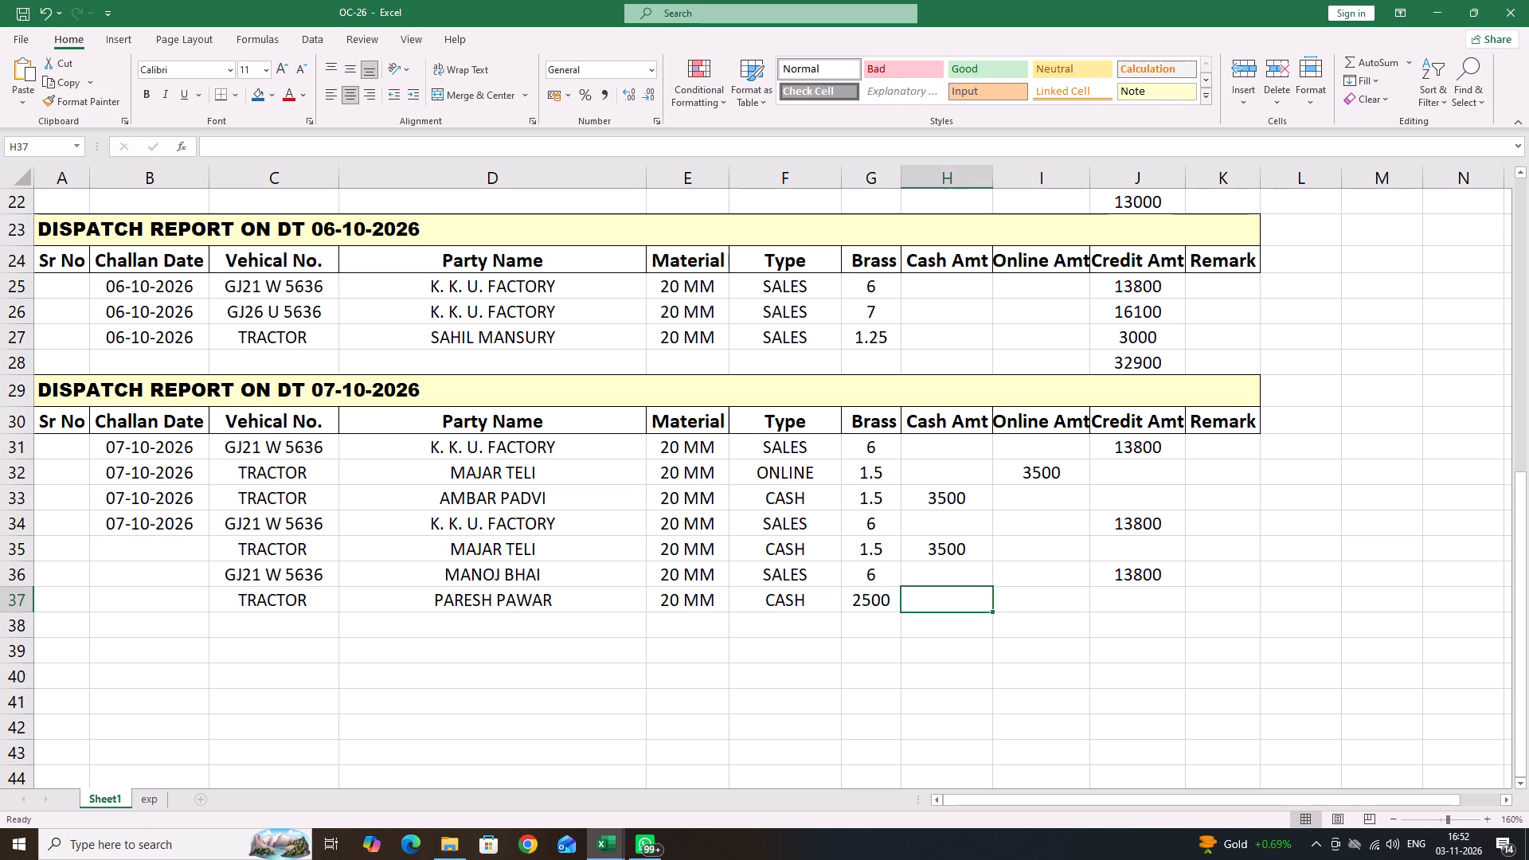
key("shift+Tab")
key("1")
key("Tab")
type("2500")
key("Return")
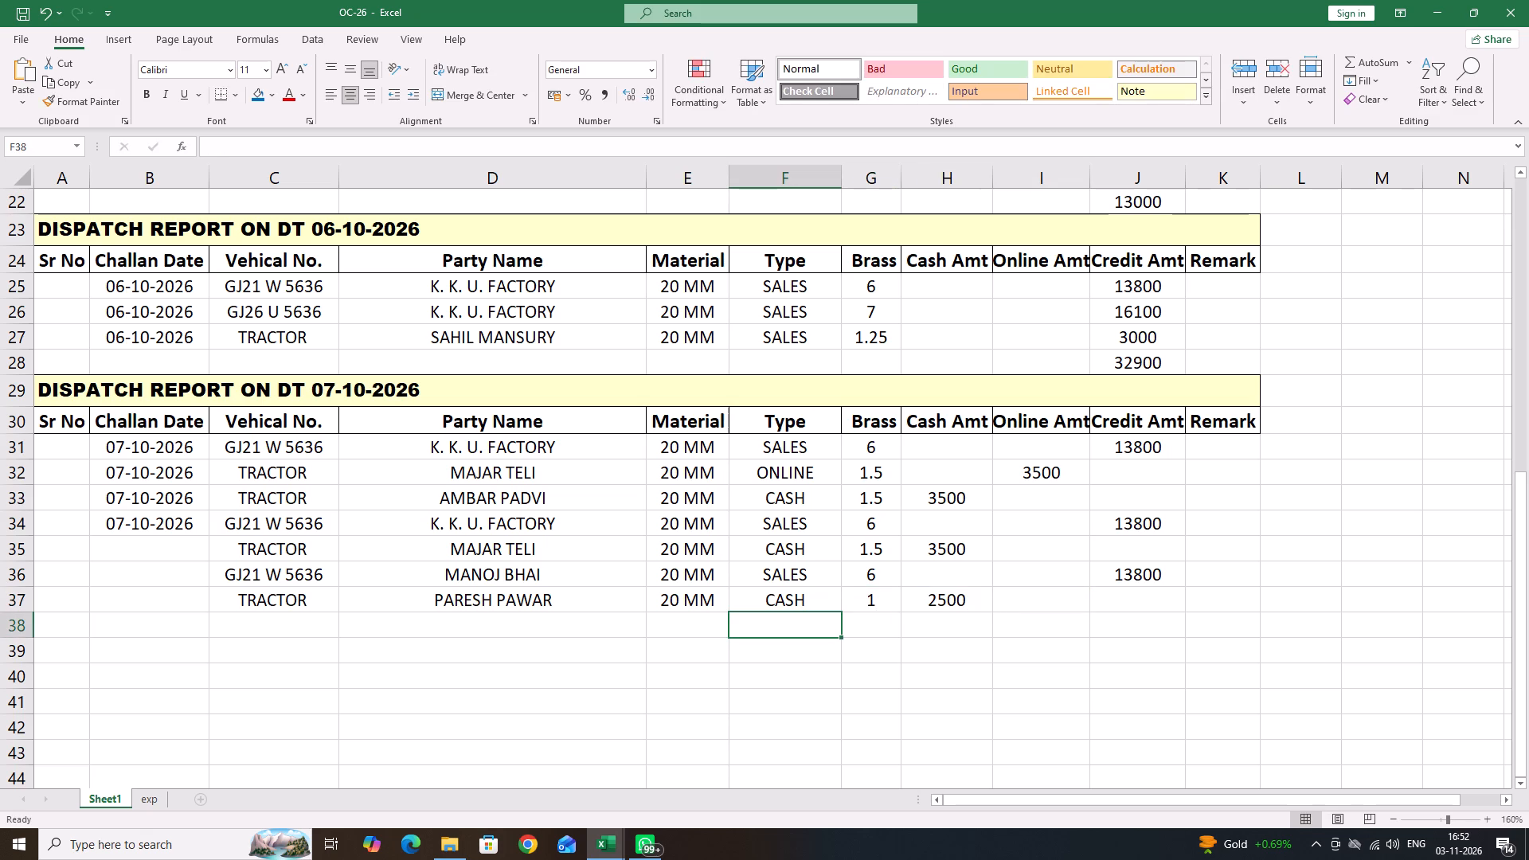
Fill the challan date 07-10-2026 down into rows 35 to 37.
left_click(154, 543)
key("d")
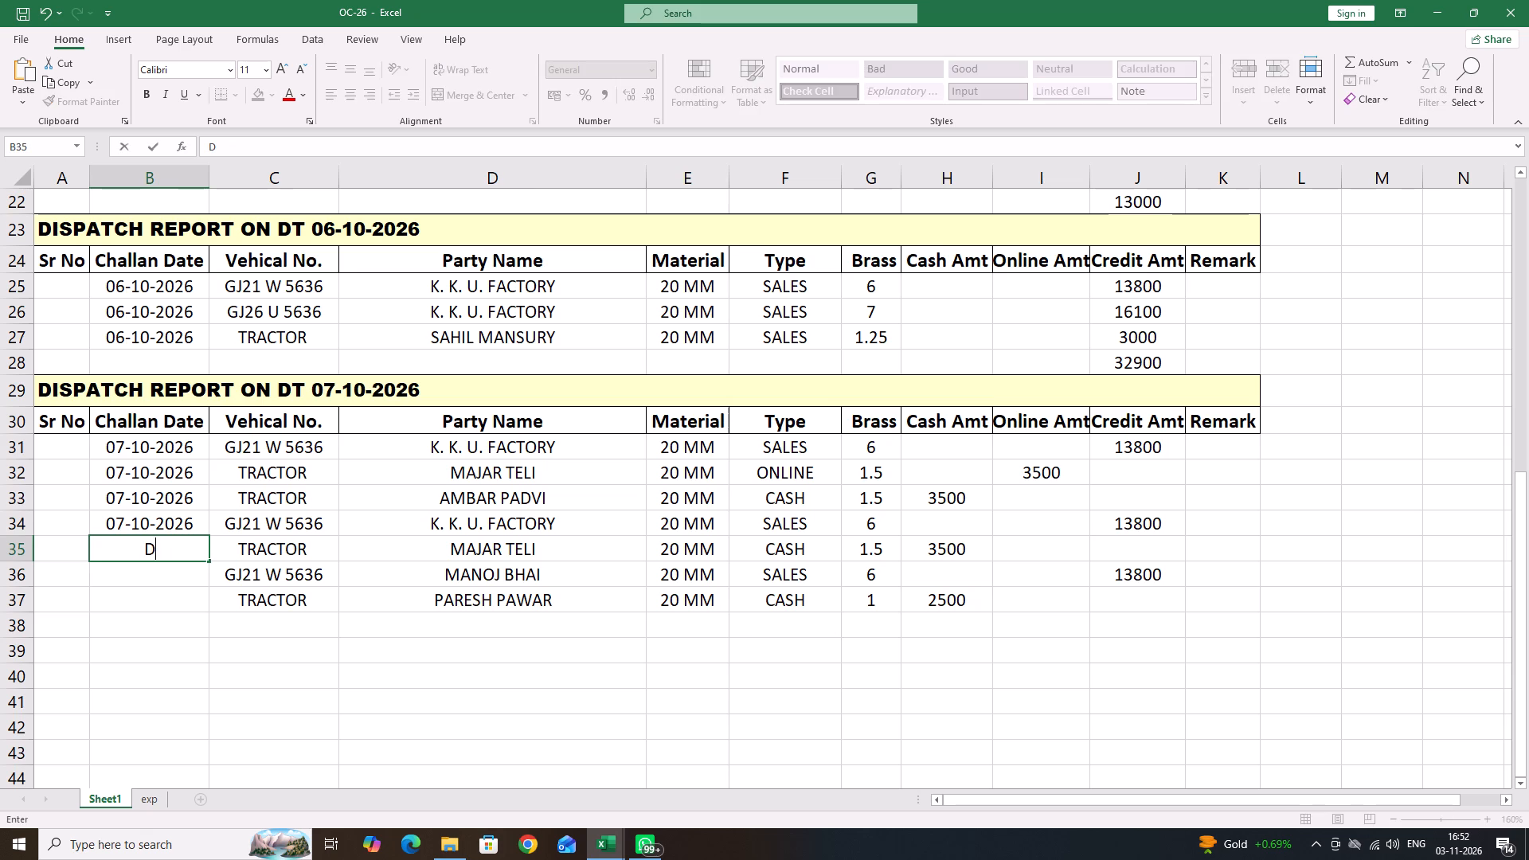
left_click(154, 571)
left_click(154, 555)
key("ctrl+d")
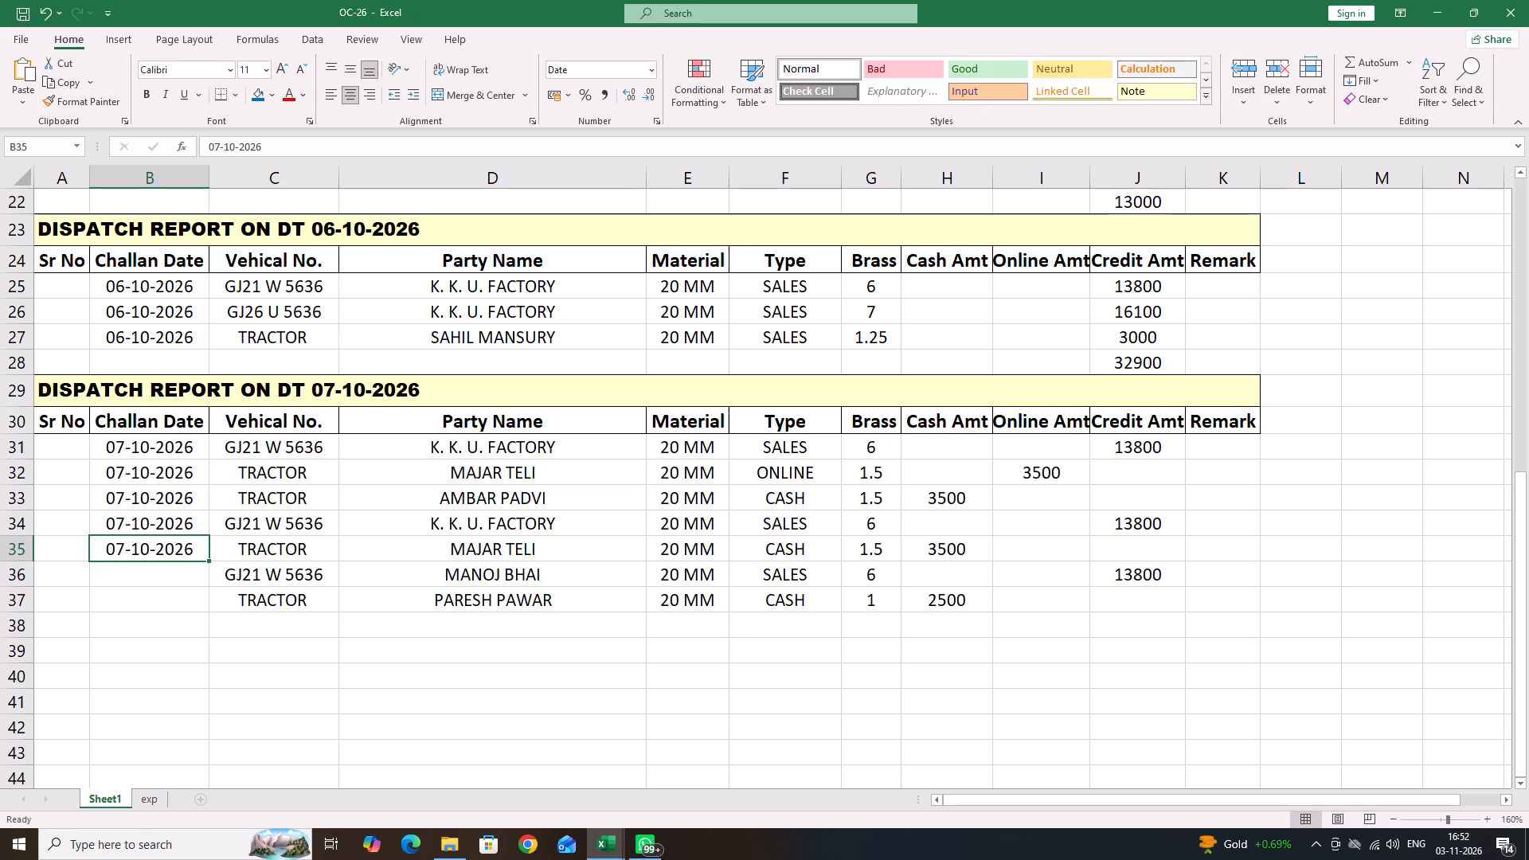
left_click(153, 577)
key("ctrl+d")
left_click(155, 603)
key("ctrl+d")
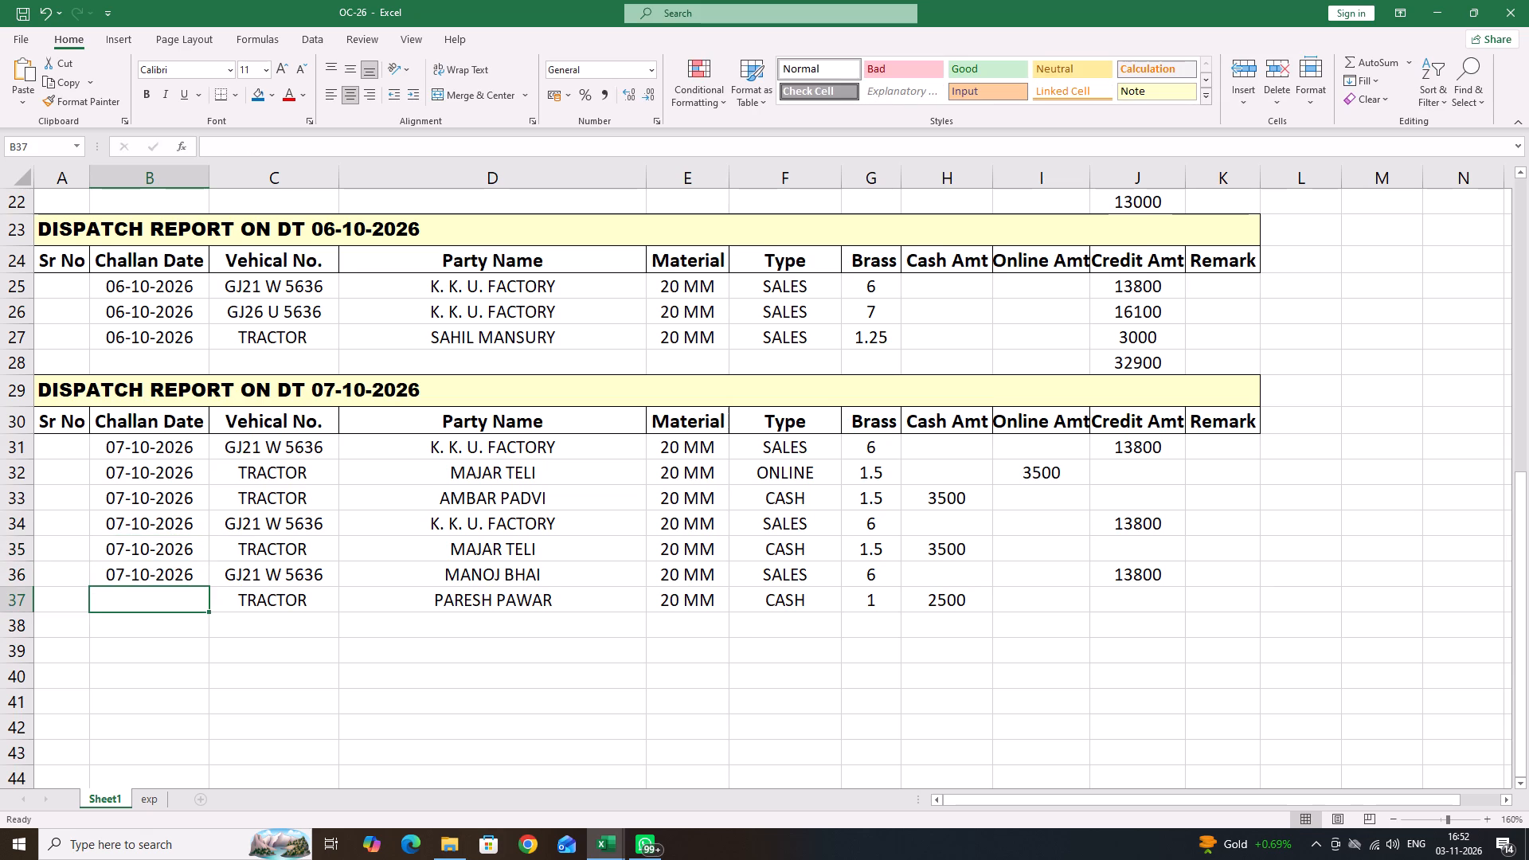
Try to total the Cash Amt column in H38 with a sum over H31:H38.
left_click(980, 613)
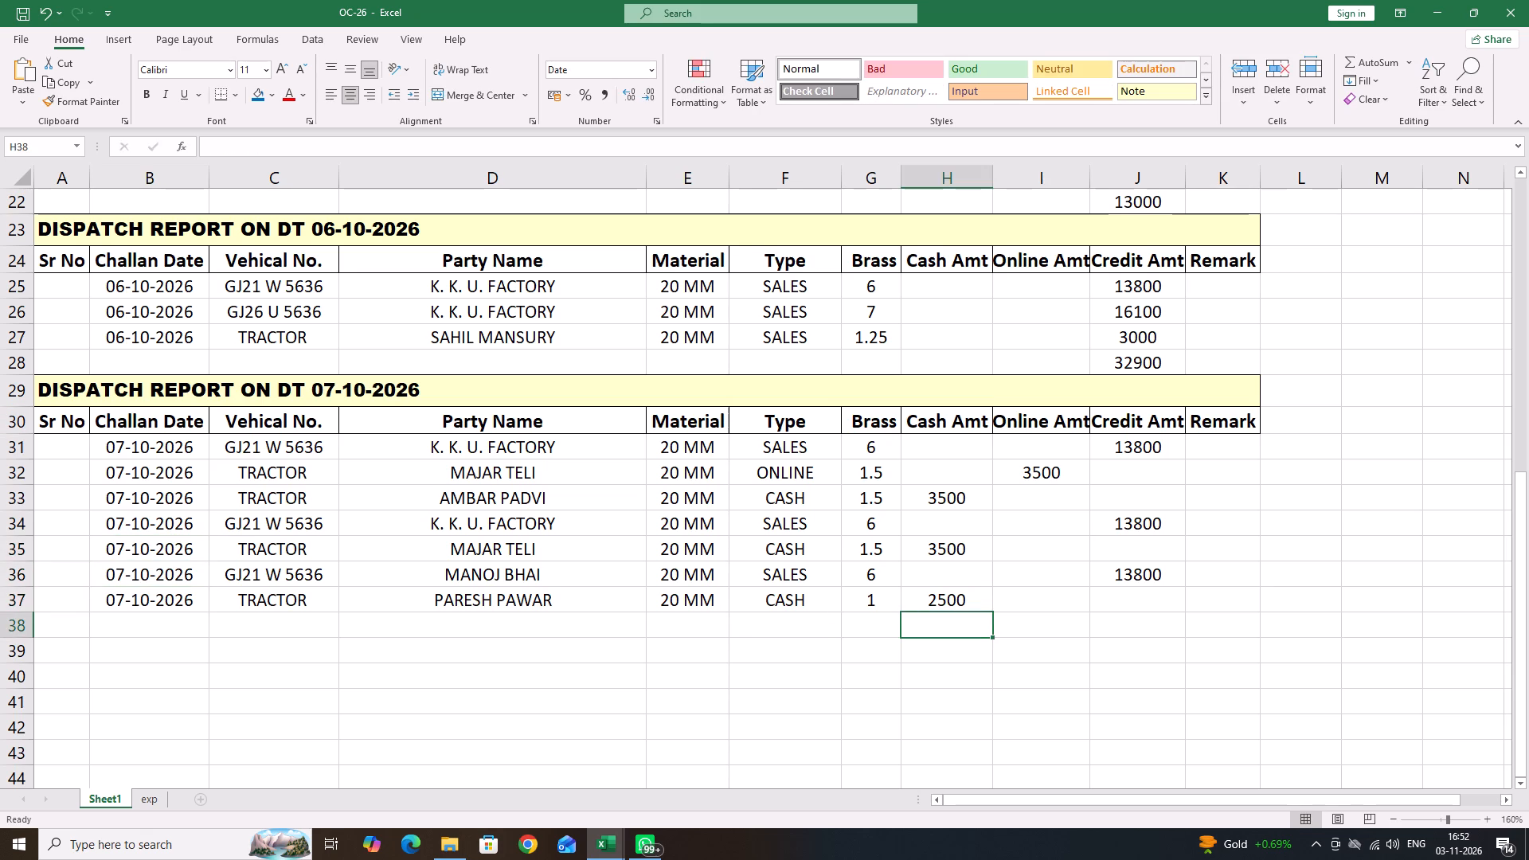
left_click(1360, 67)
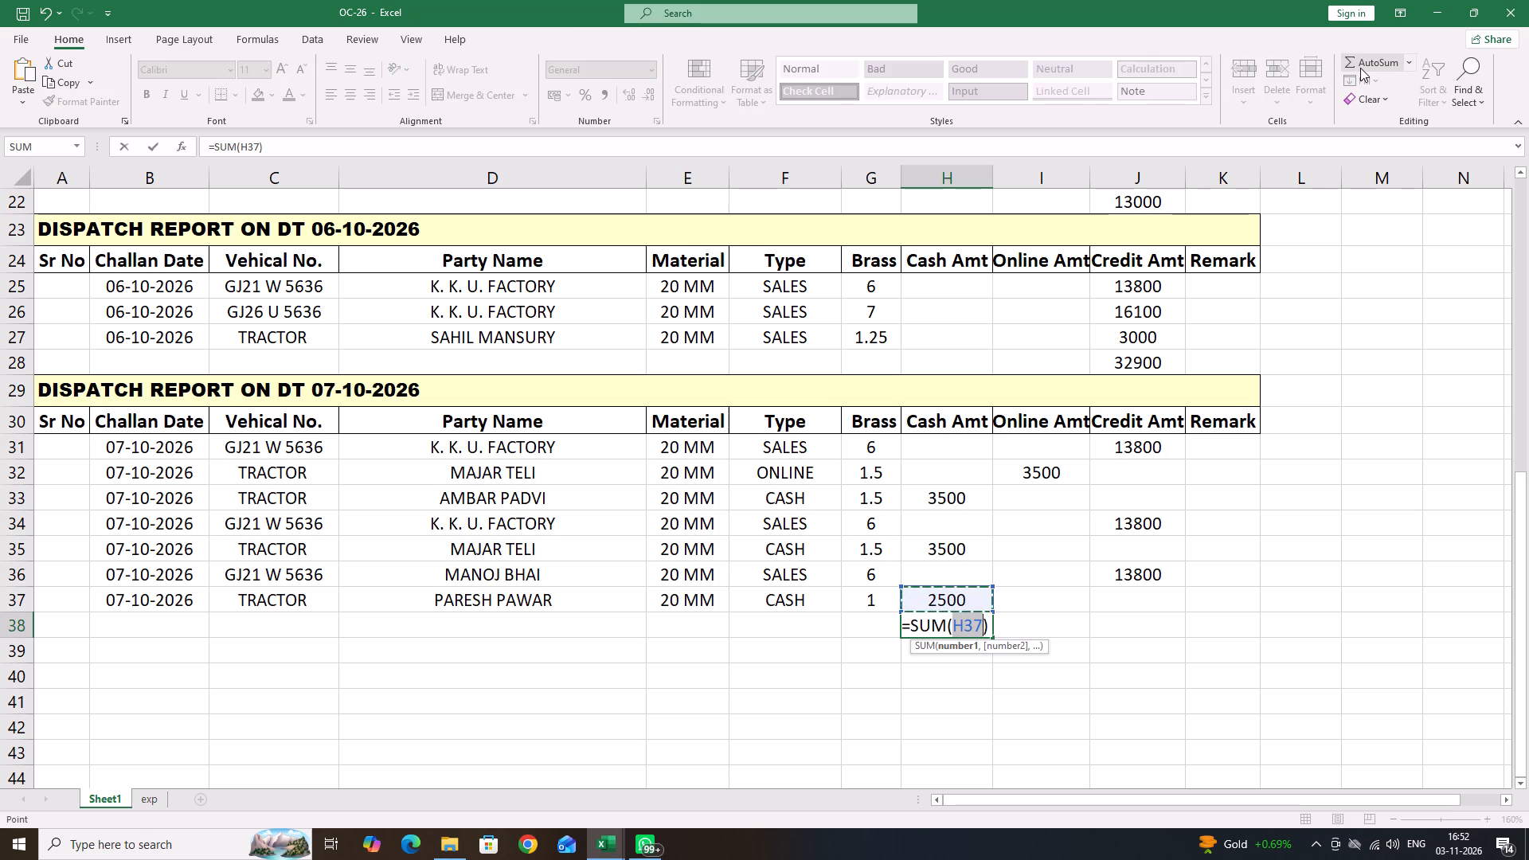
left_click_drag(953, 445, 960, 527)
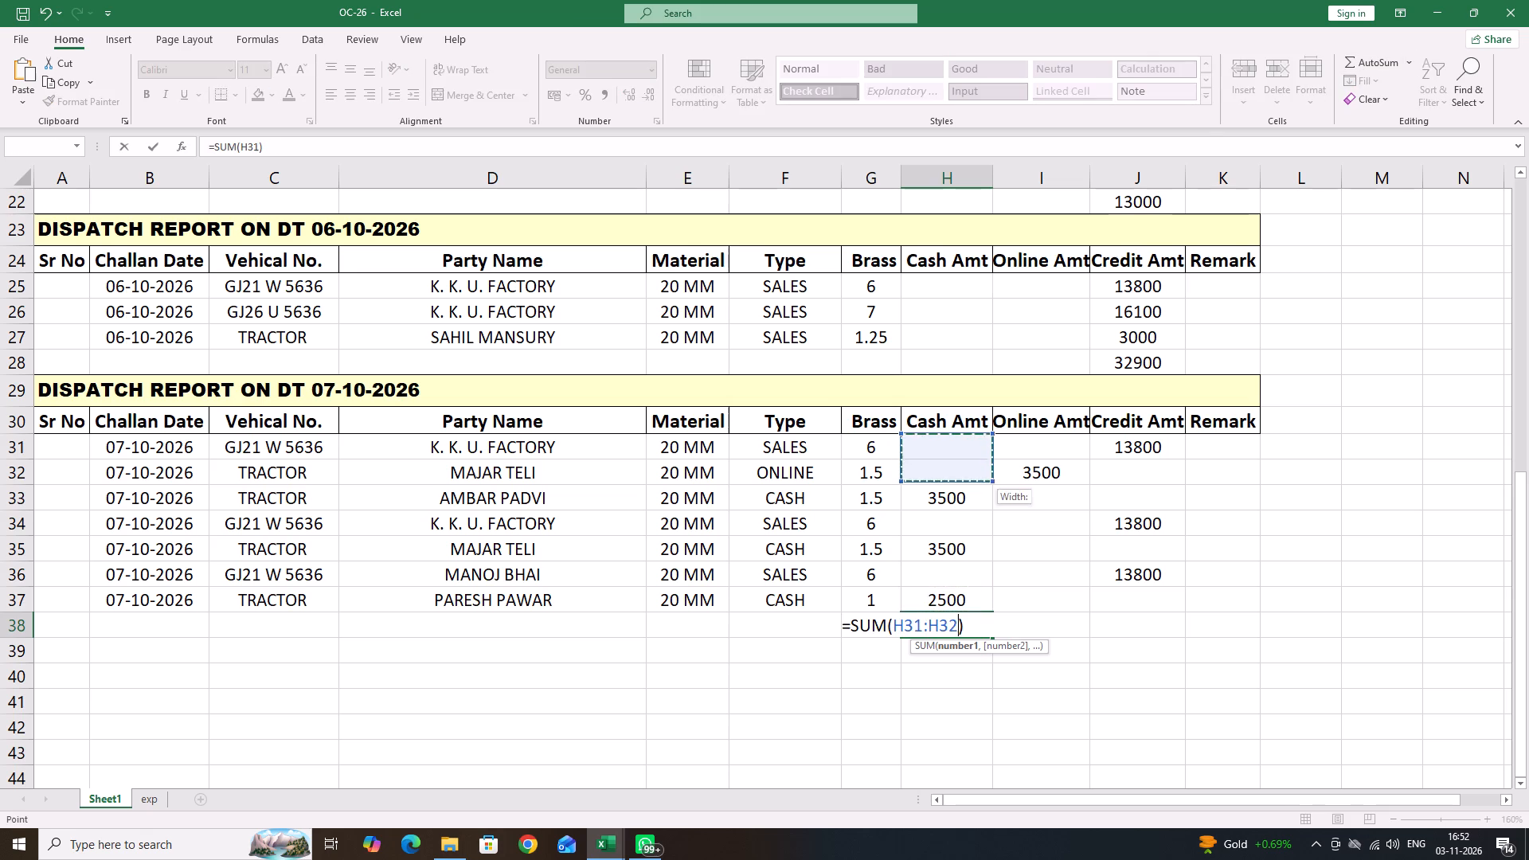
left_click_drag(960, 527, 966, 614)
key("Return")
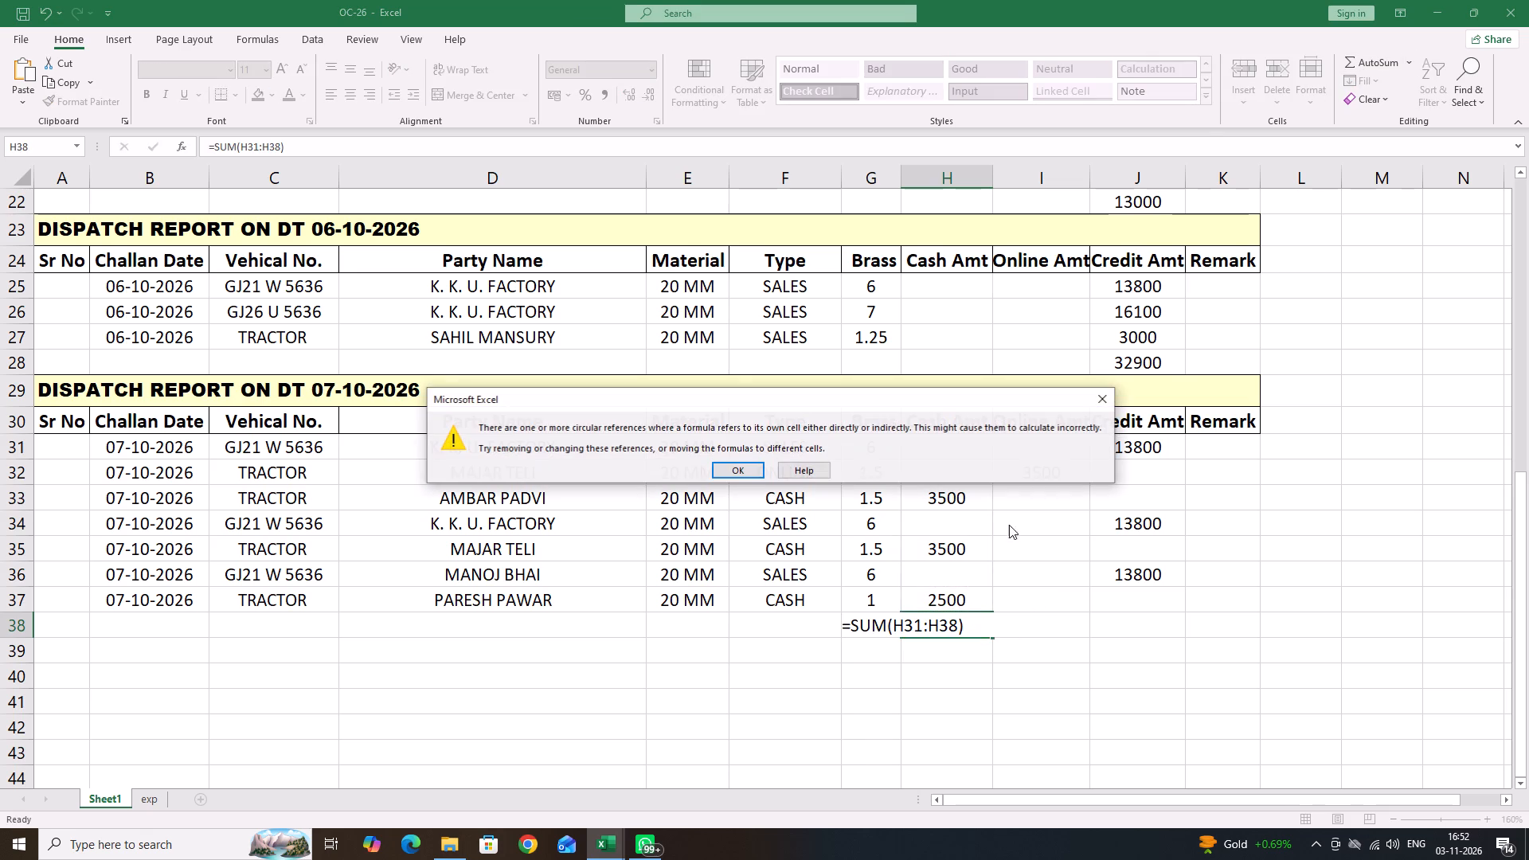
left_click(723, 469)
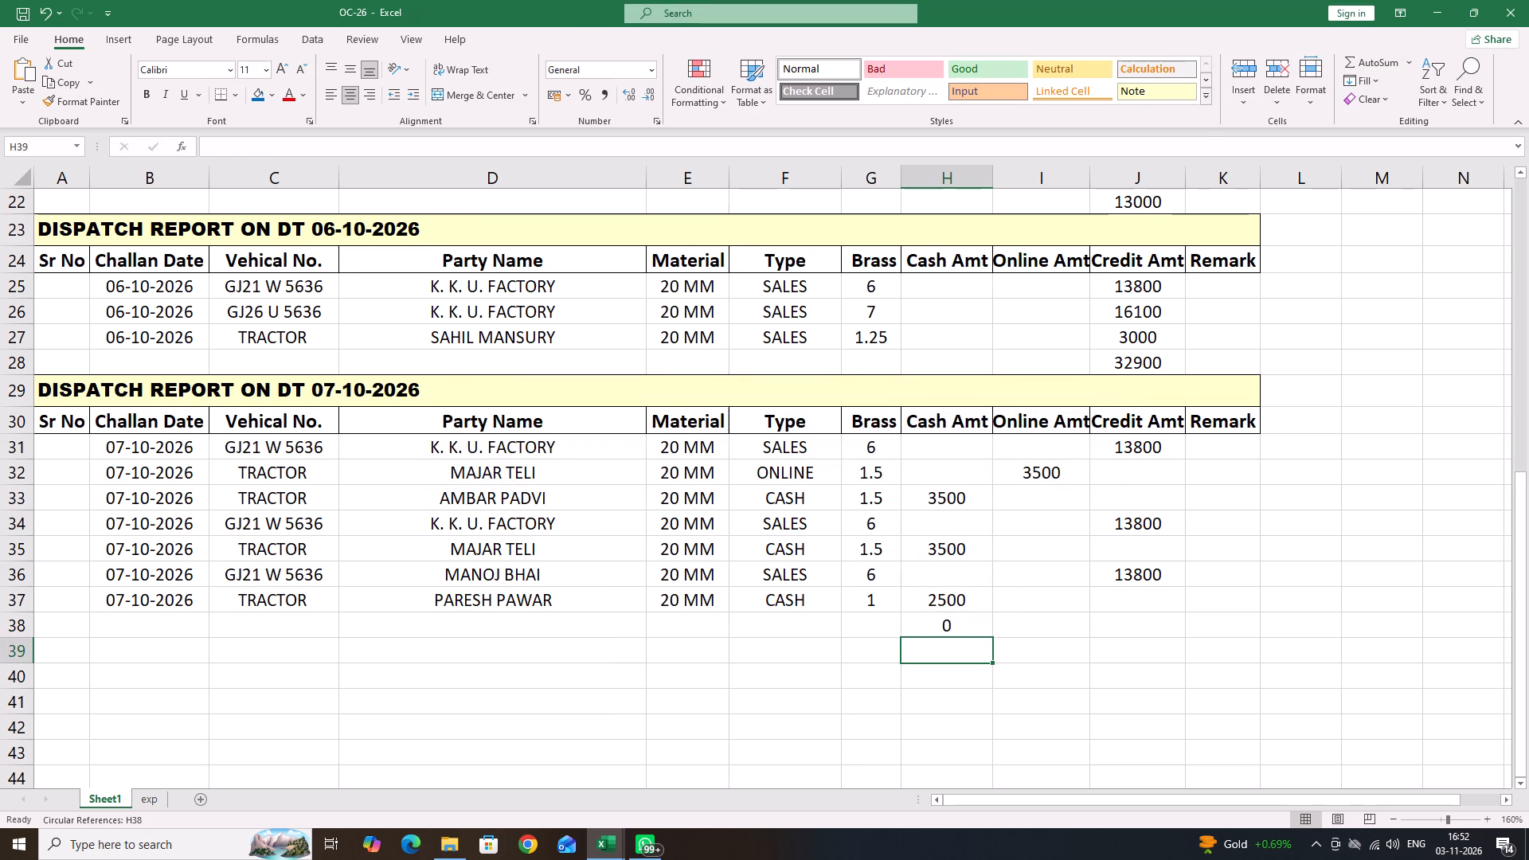
Total the cash amounts H31:H37 in H38 and copy the sum across to Online Amt and Credit Amt.
left_click(958, 622)
left_click(1346, 64)
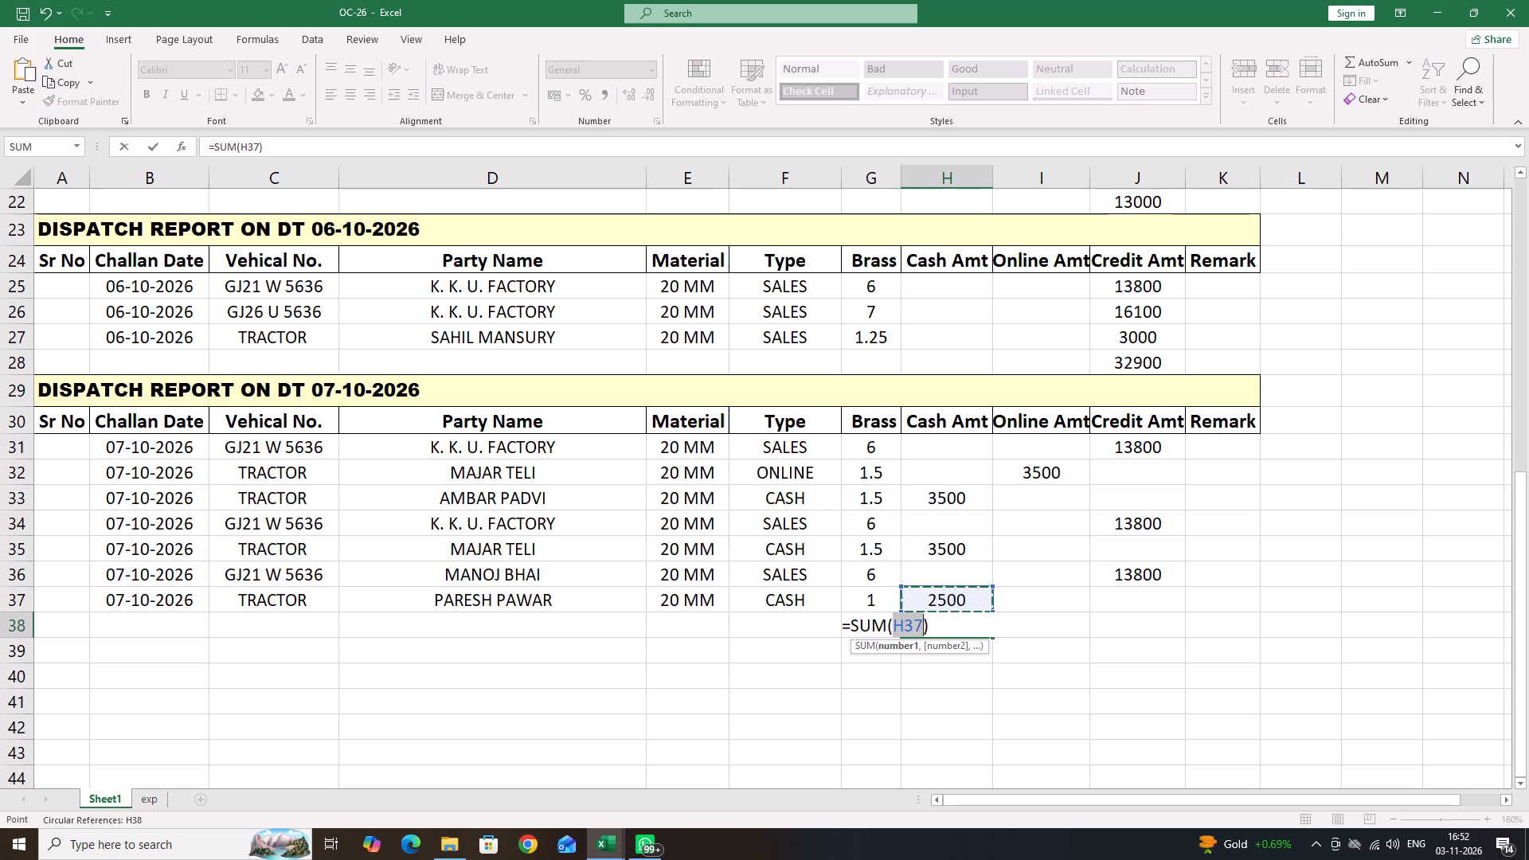
left_click_drag(965, 456, 985, 594)
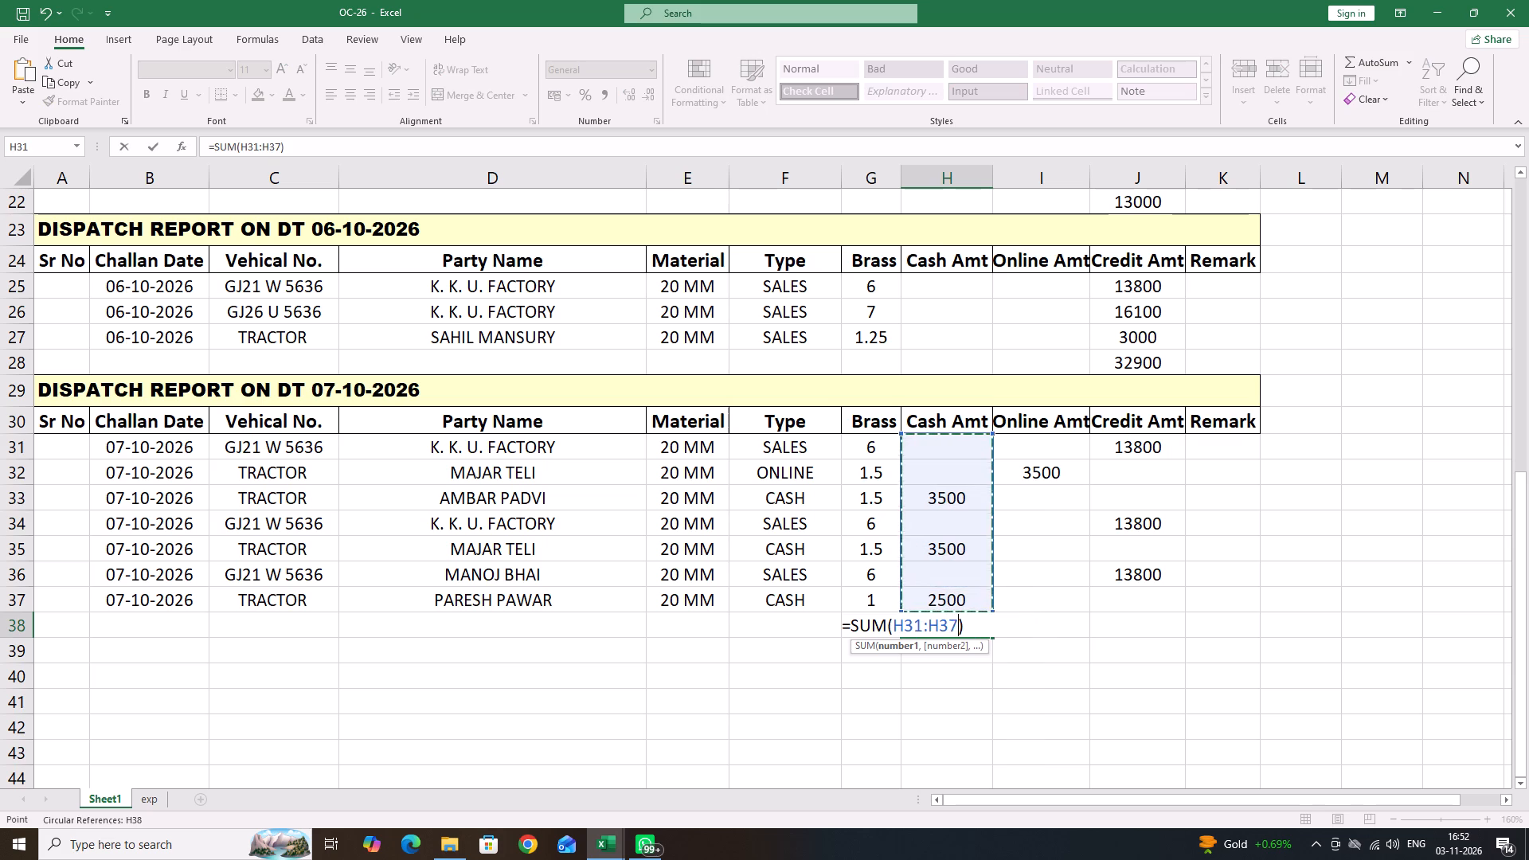
key("Return")
left_click(969, 623)
key("ctrl+c")
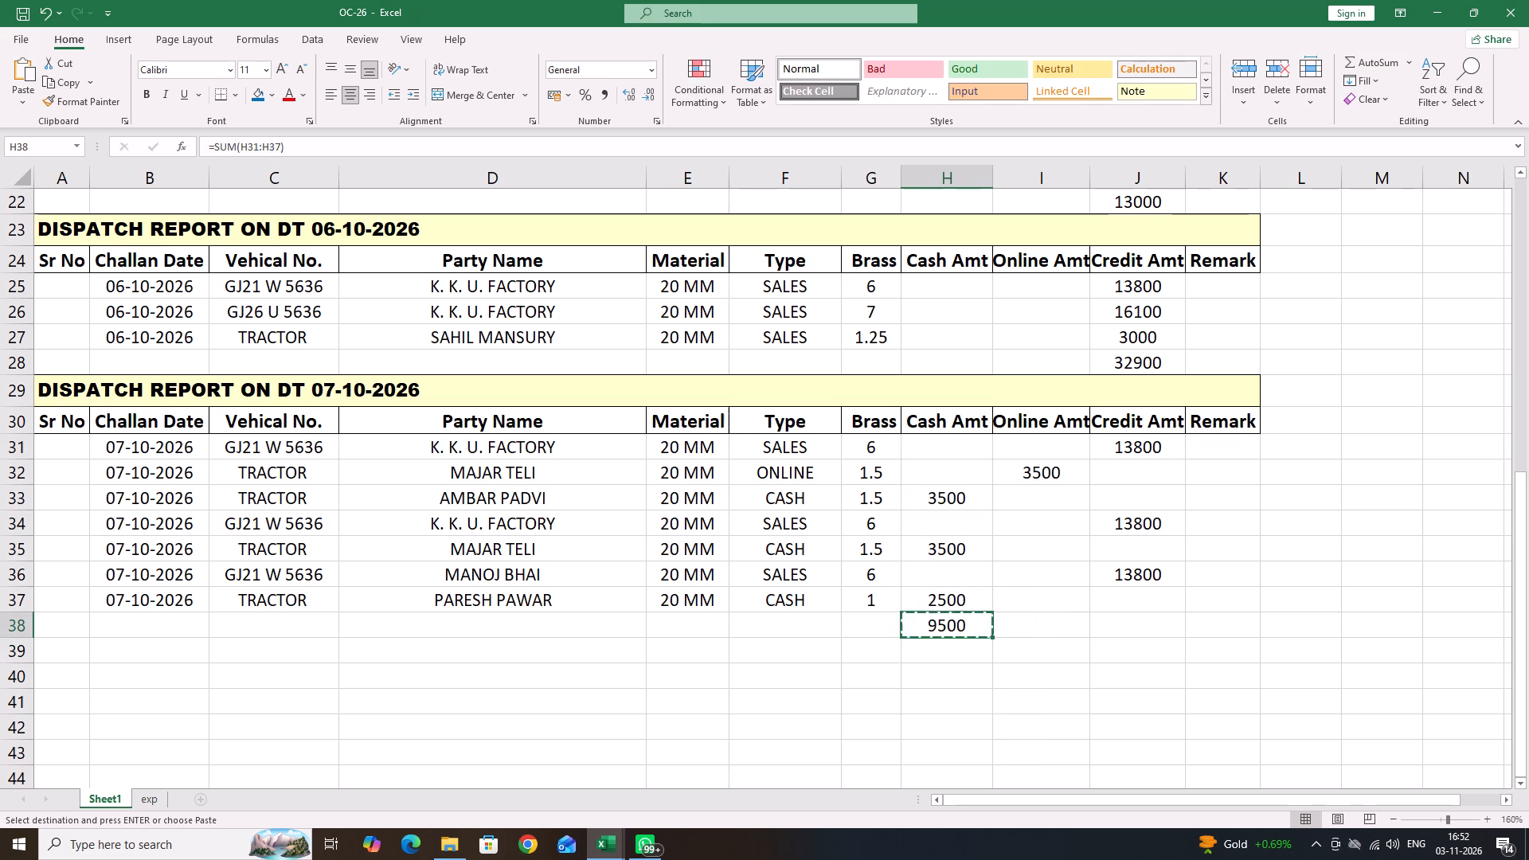
left_click_drag(999, 628, 1106, 627)
key("ctrl+v")
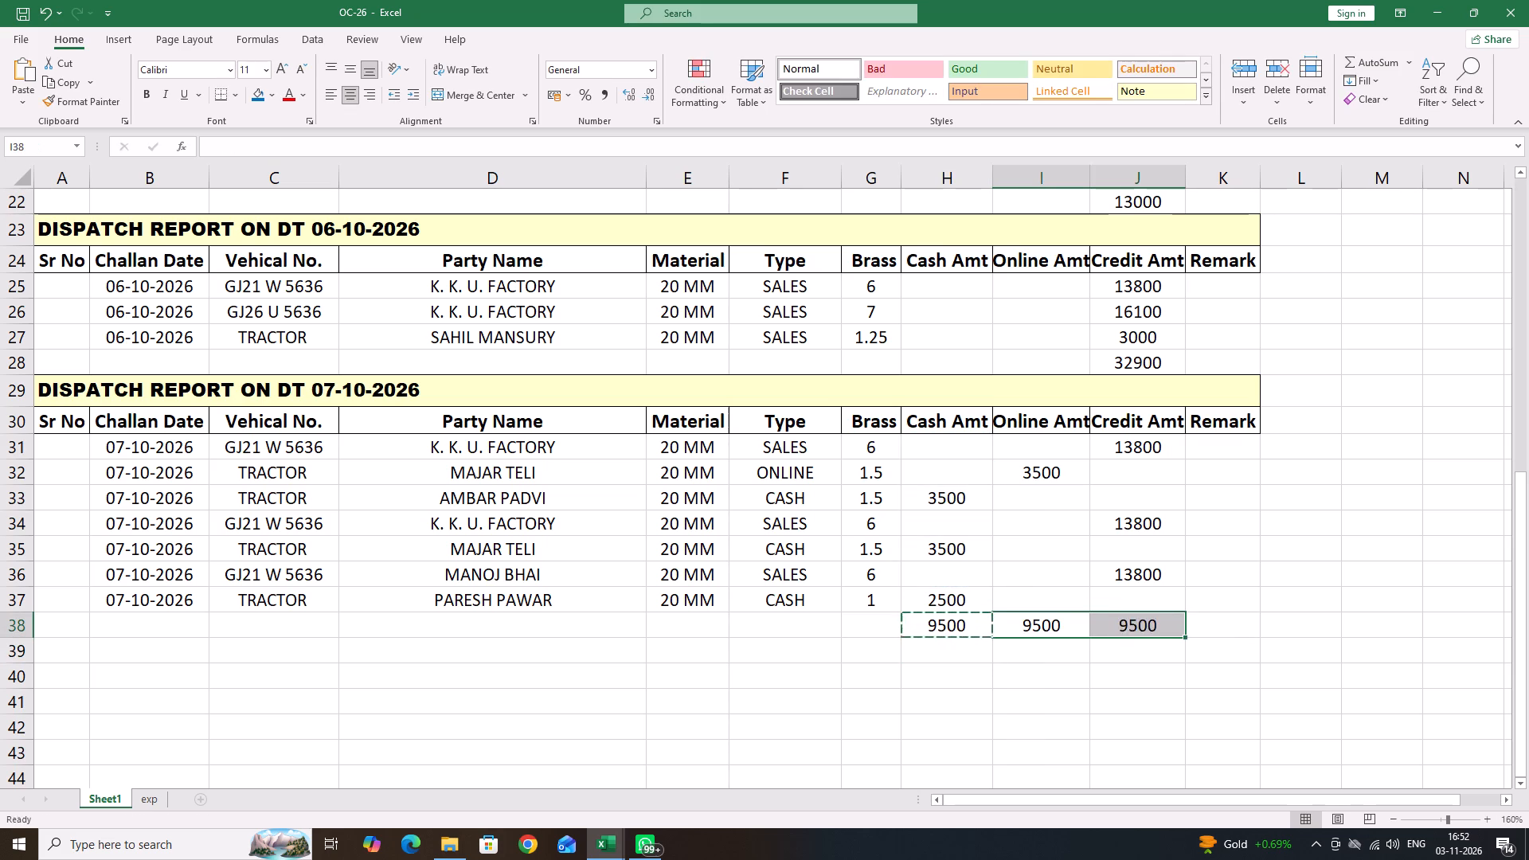
left_click(944, 630)
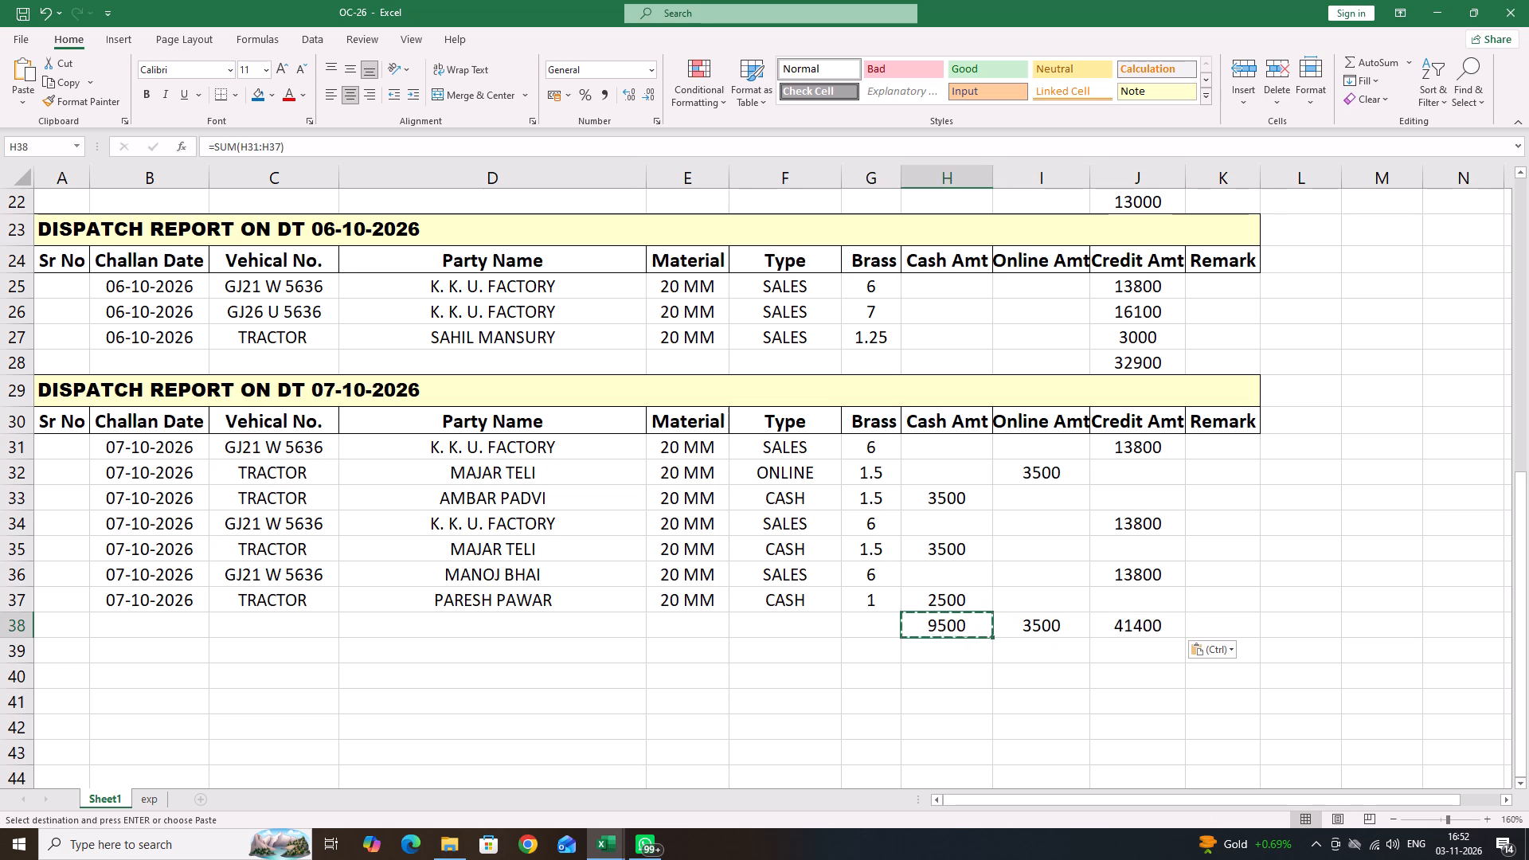
Copy the 07-10-2026 report title and column header rows to row 39 and change the title date to 08-10-2026.
left_click_drag(25, 397, 29, 418)
right_click(29, 418)
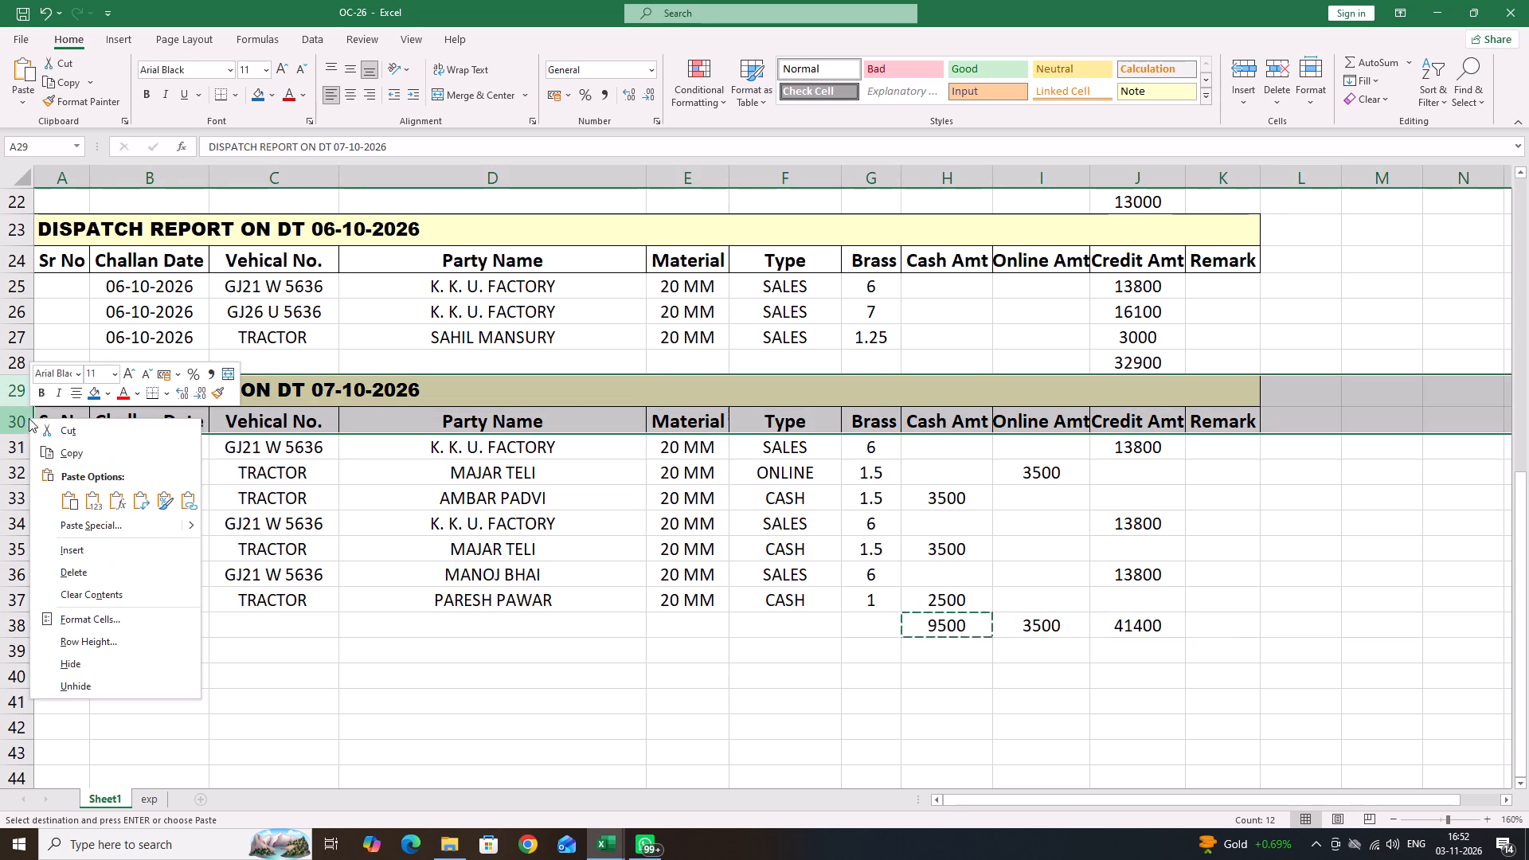
left_click(98, 459)
scroll(125, 449, "down", 2)
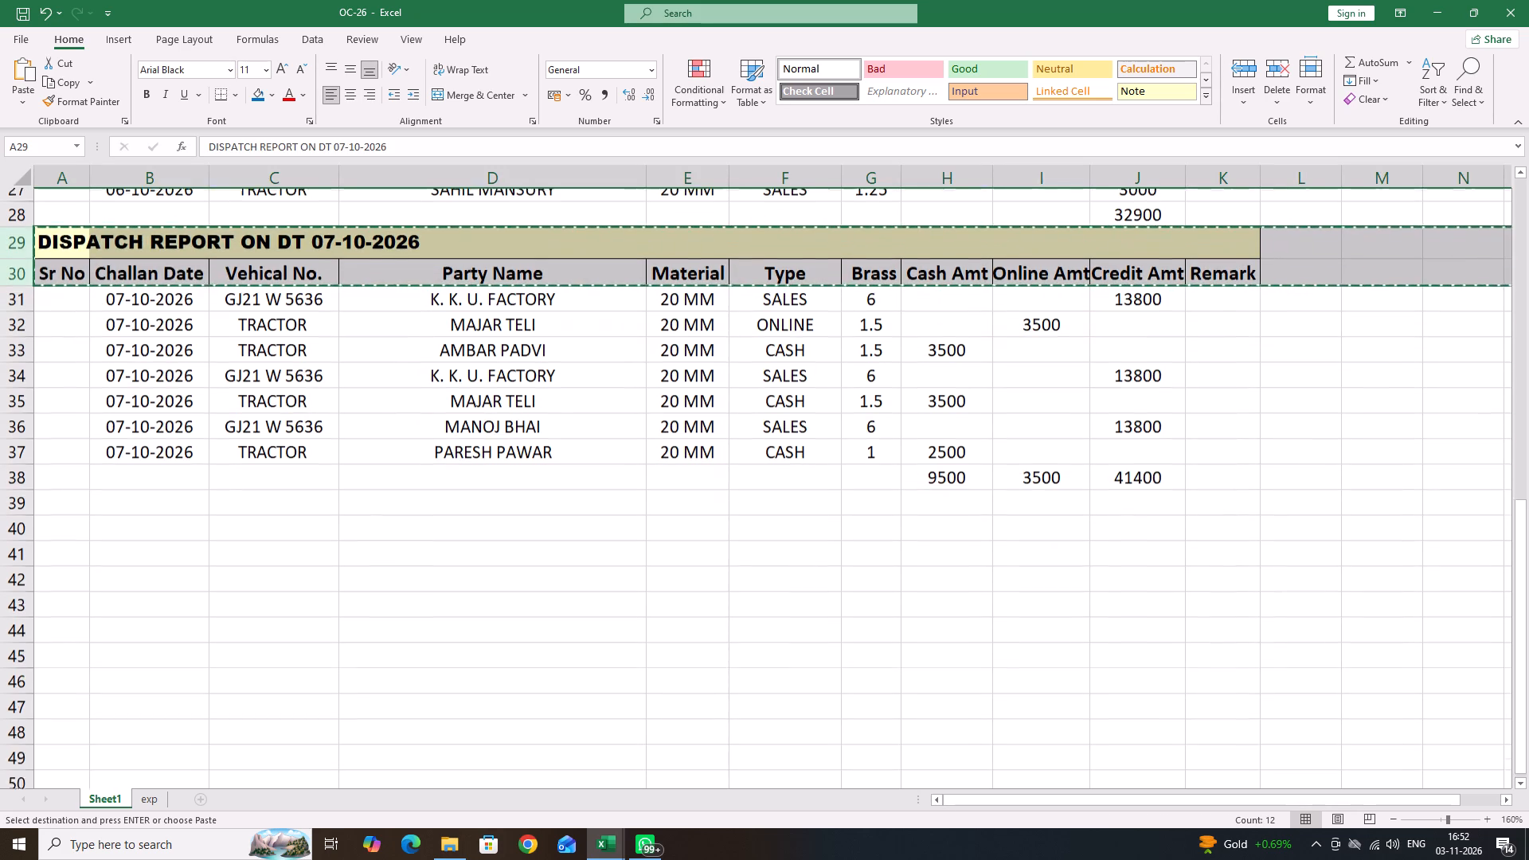
left_click(62, 492)
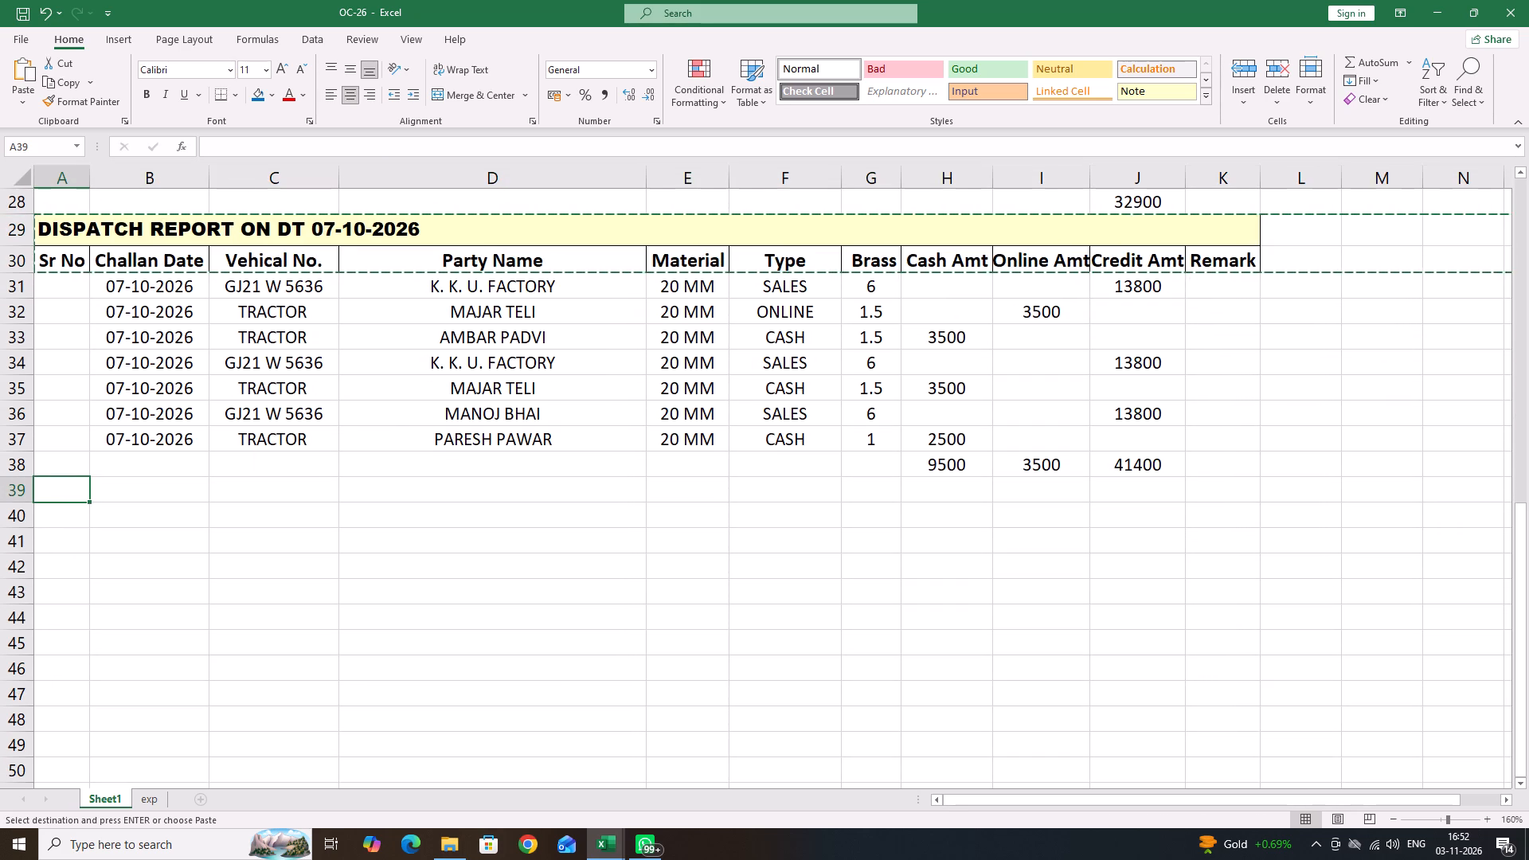
key("ctrl+v")
key("F2")
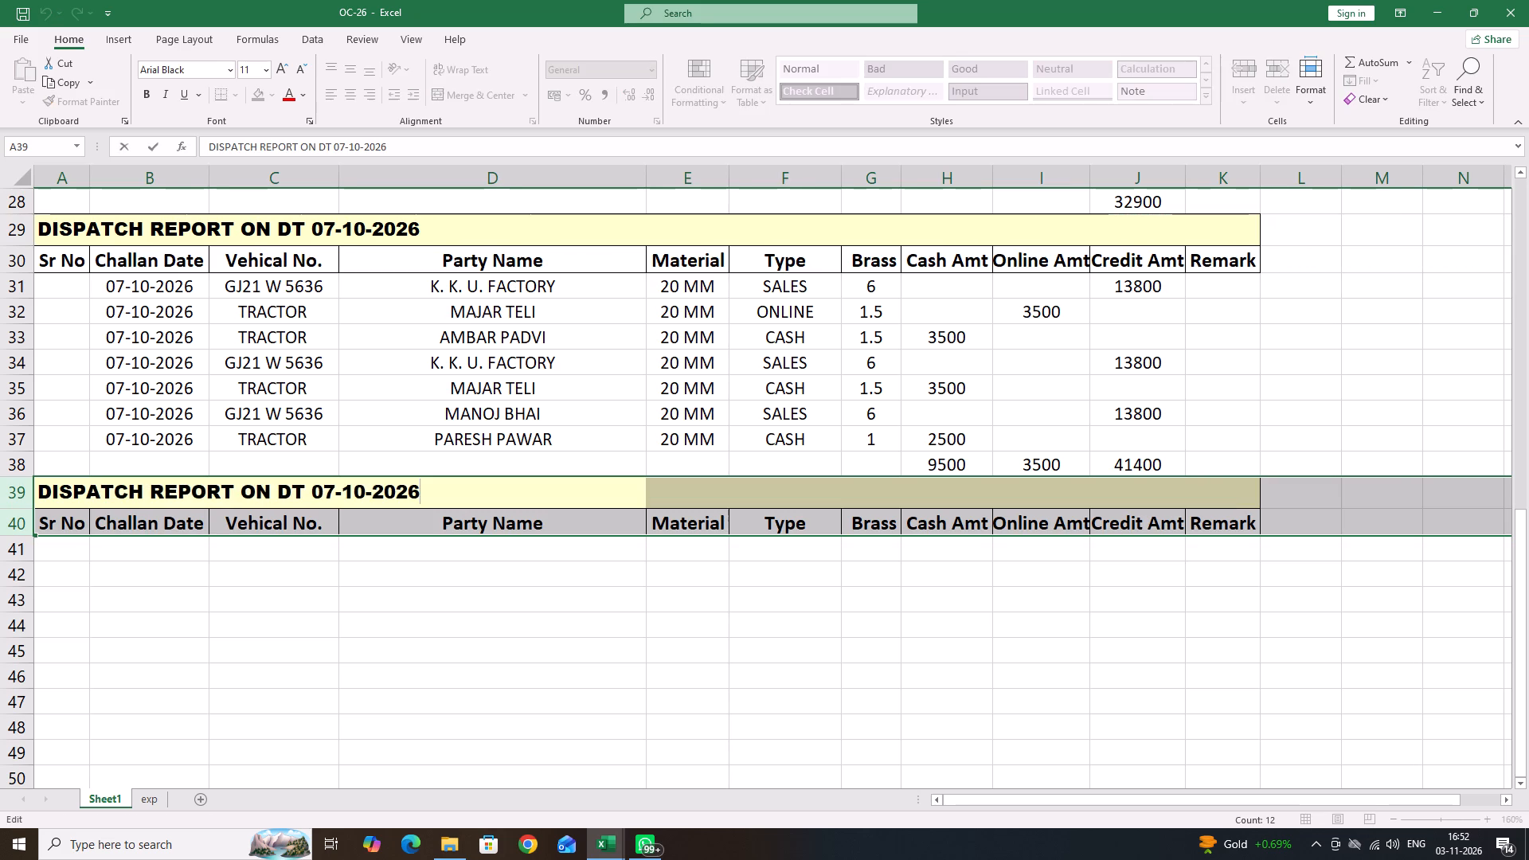
left_click(335, 483)
key("BackSpace")
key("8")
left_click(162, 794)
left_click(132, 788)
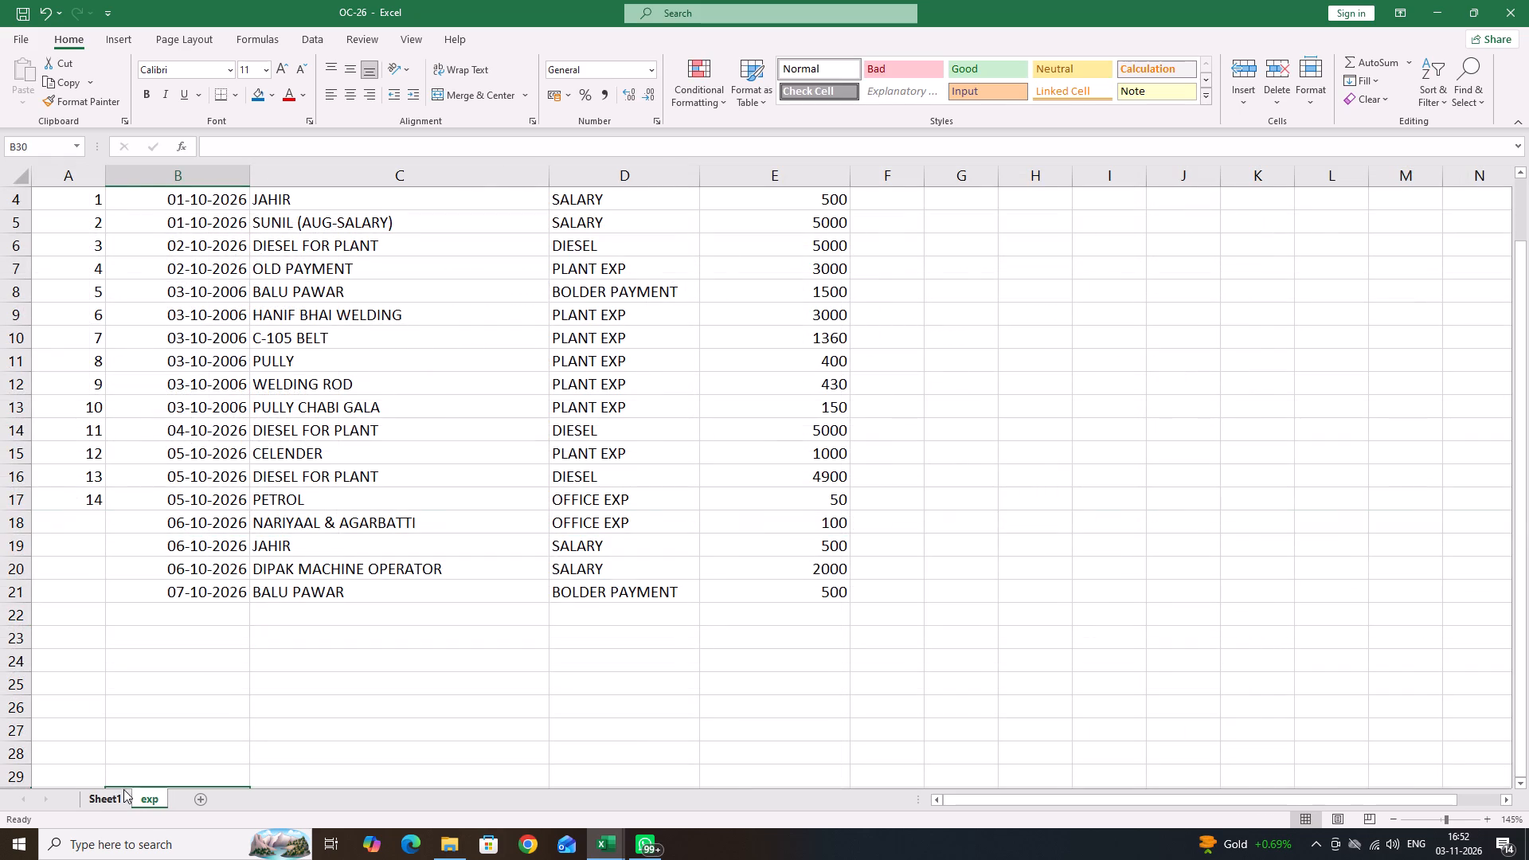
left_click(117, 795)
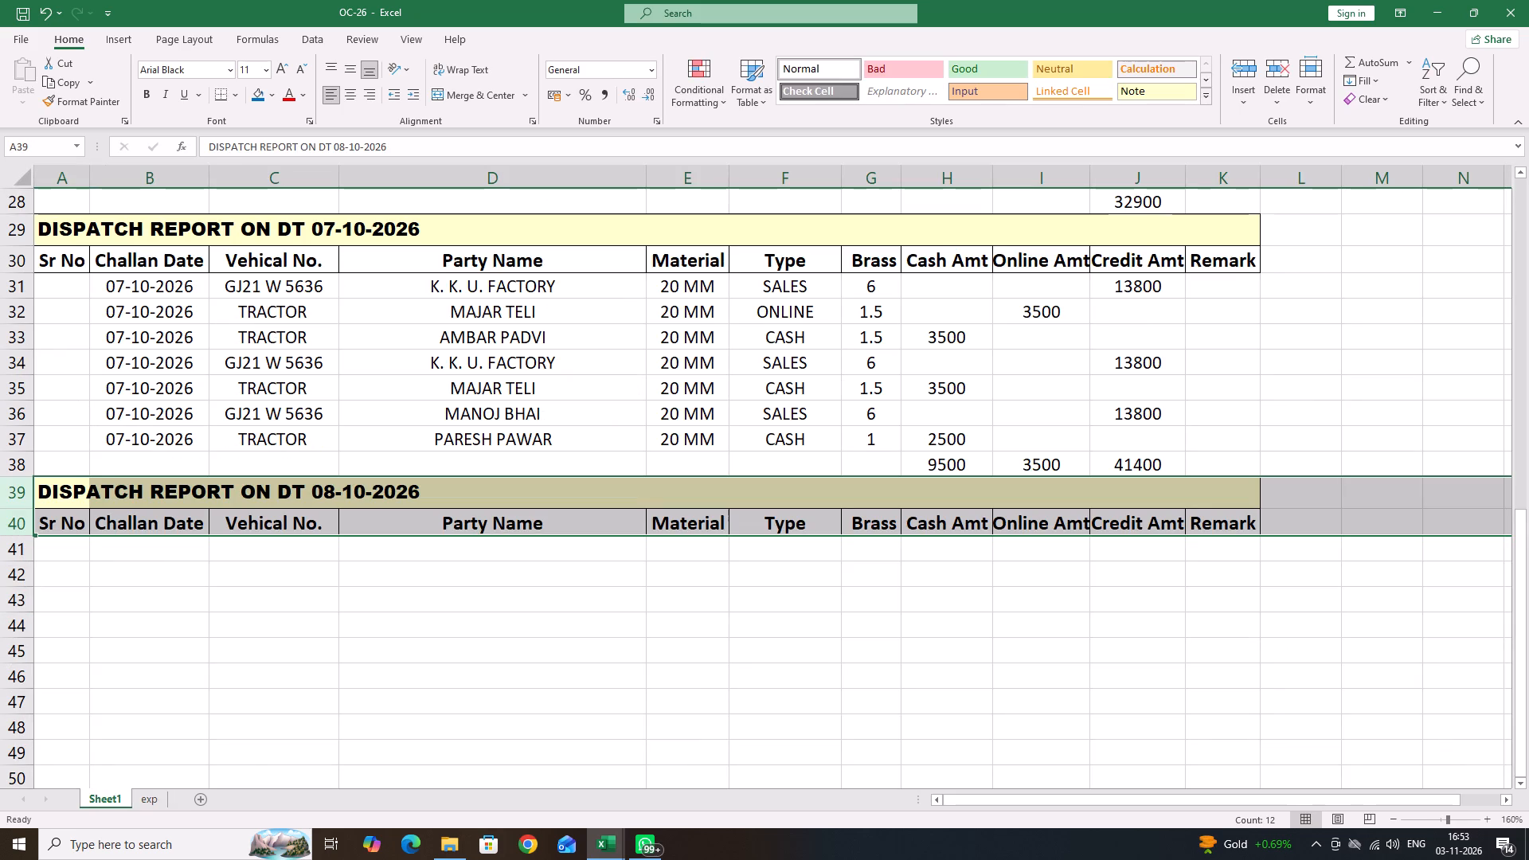
Copy the date 08-10-2026 from the new report title into the Challan Date cell of row 41.
key("F2")
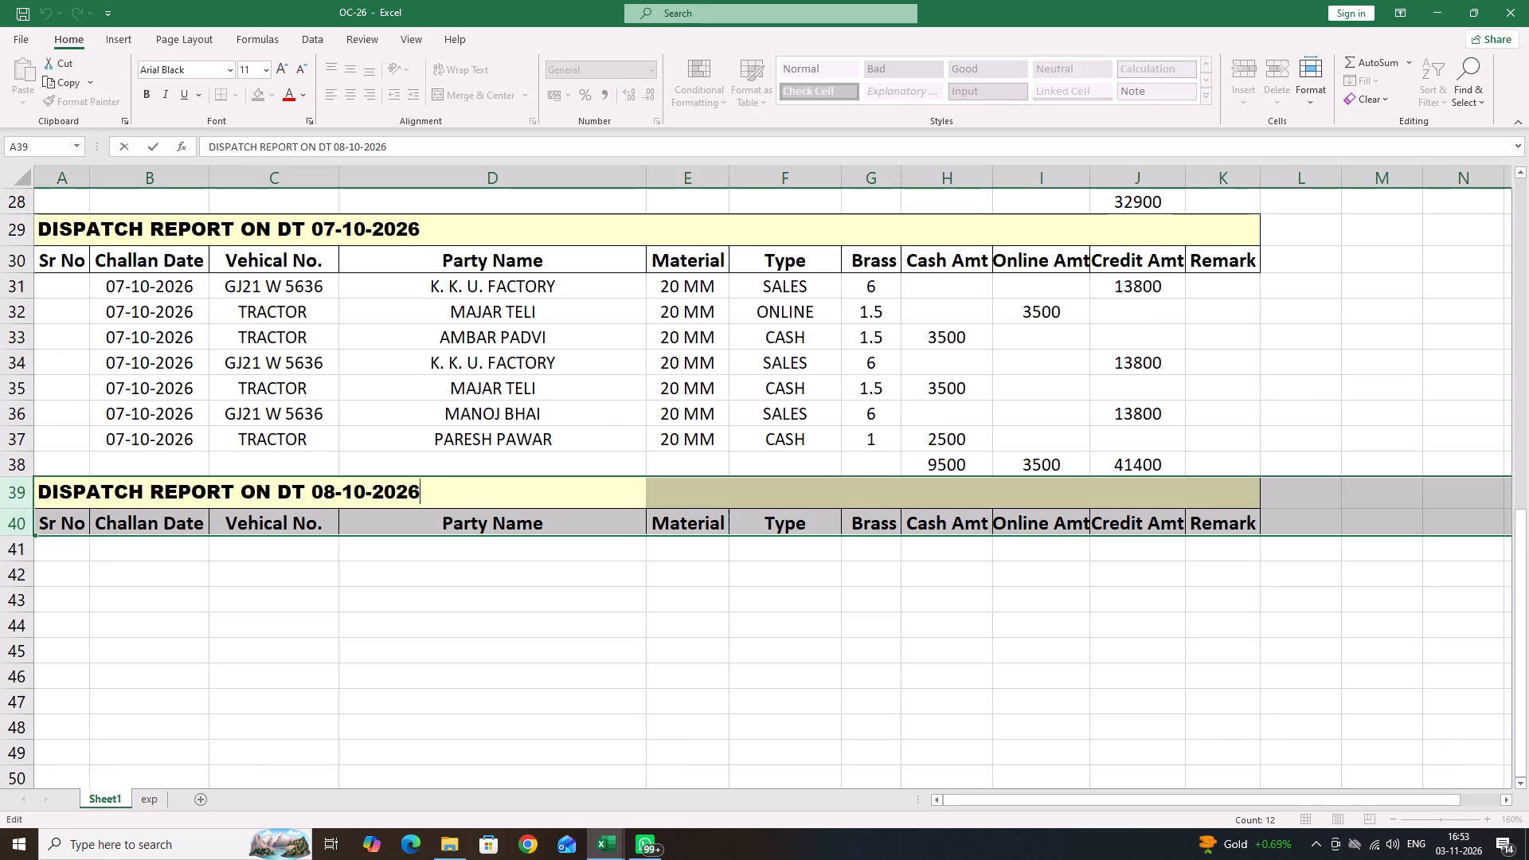
left_click_drag(313, 495, 416, 491)
right_click(413, 491)
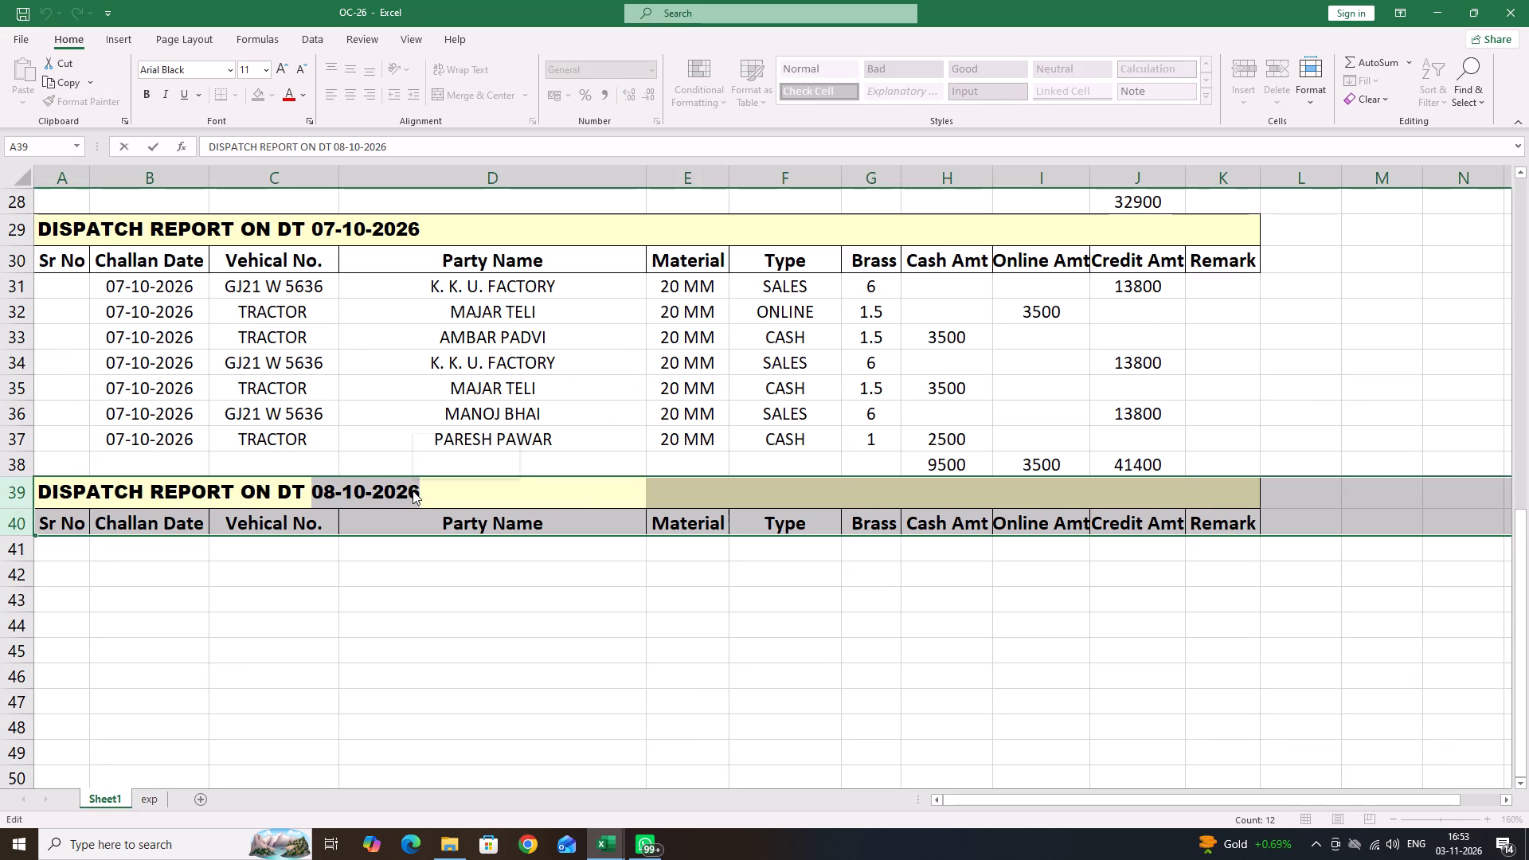
left_click(432, 522)
left_click(166, 561)
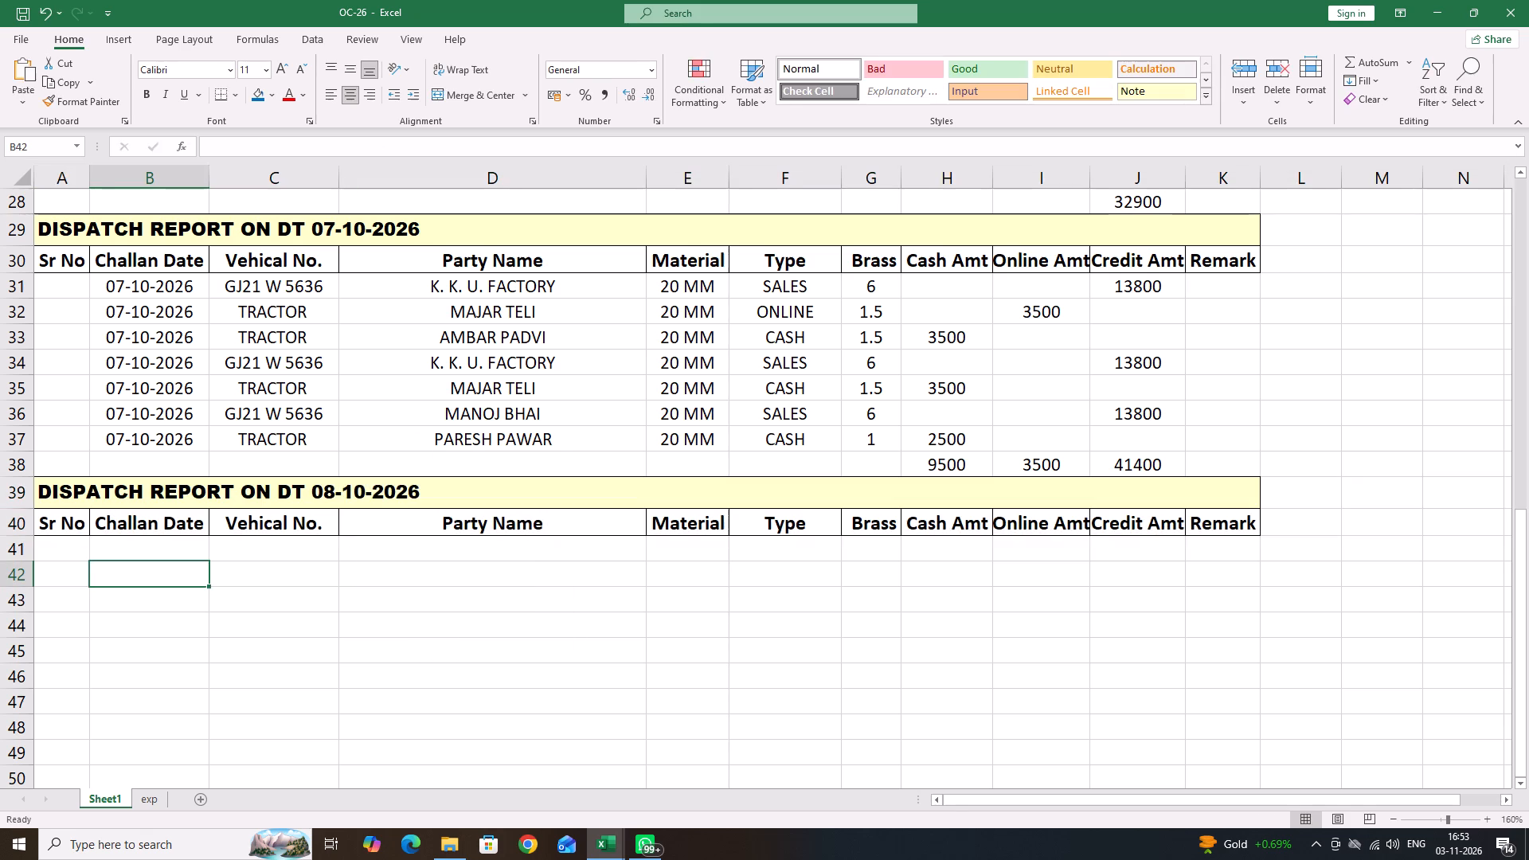
left_click(176, 551)
key("ctrl+v")
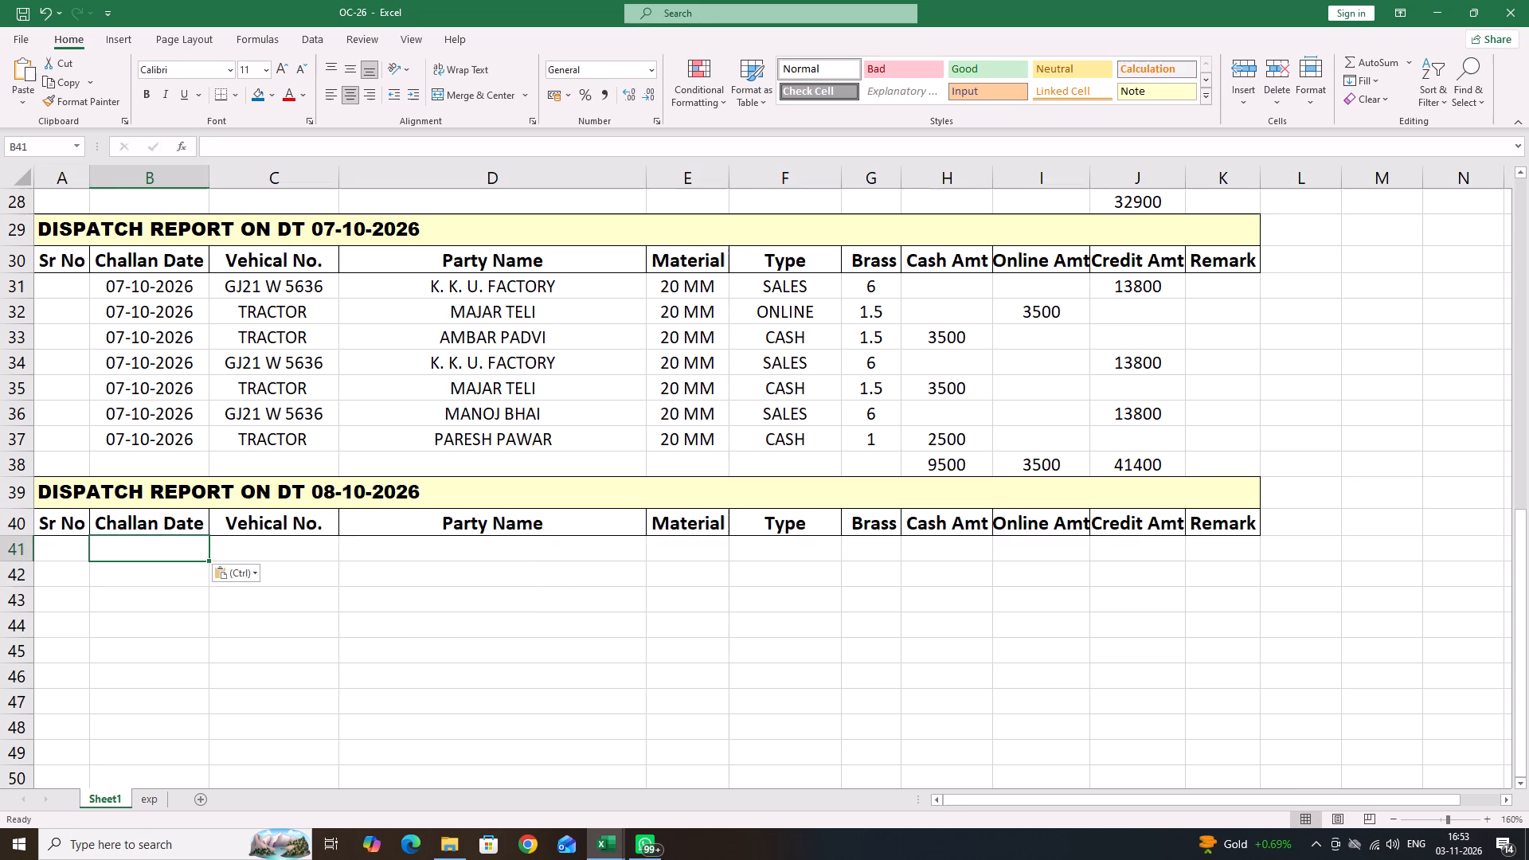
key("Tab")
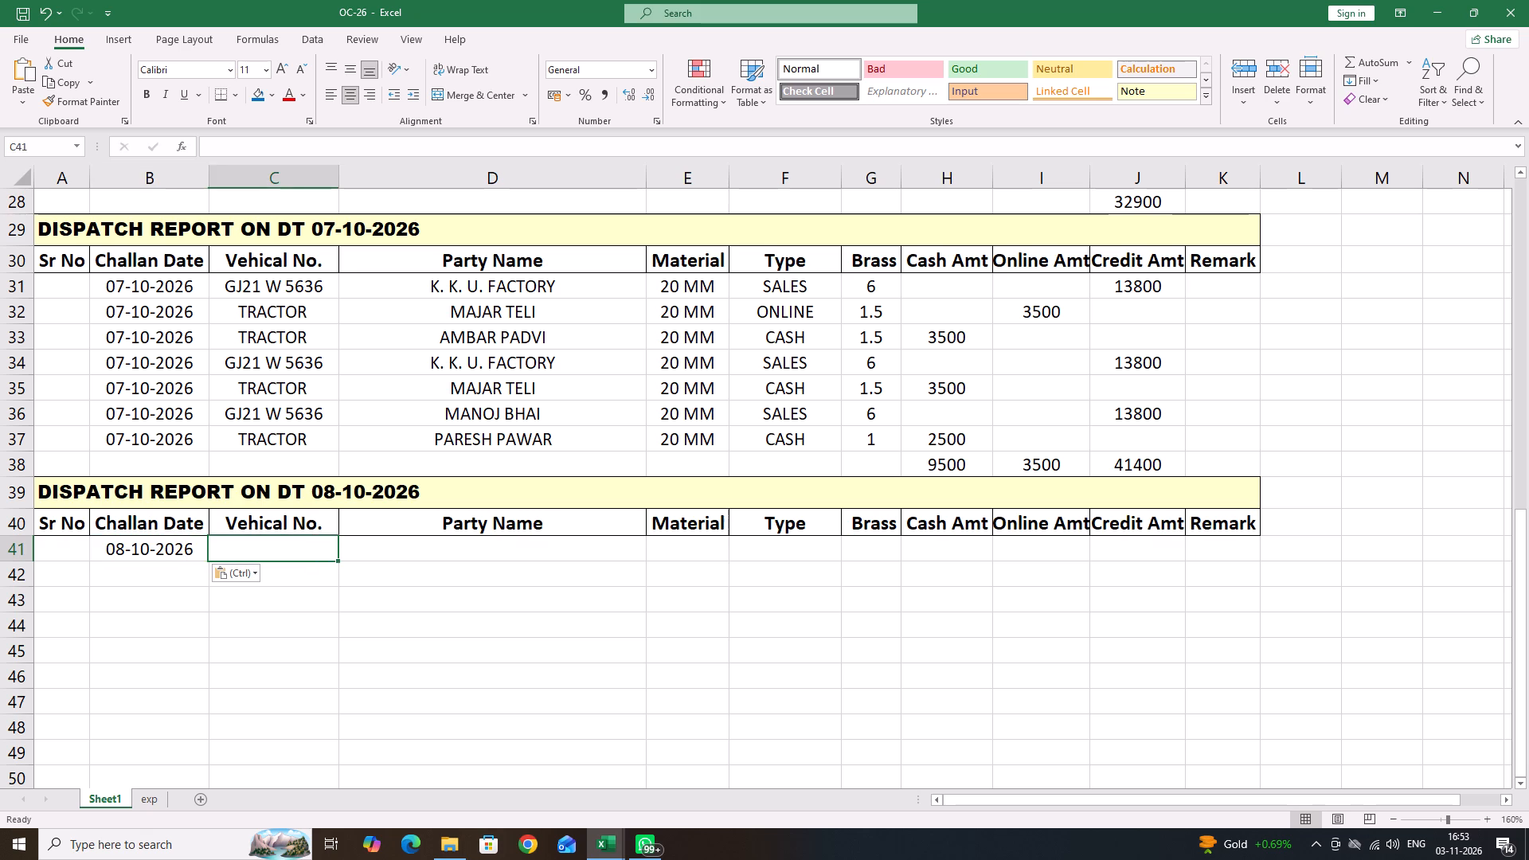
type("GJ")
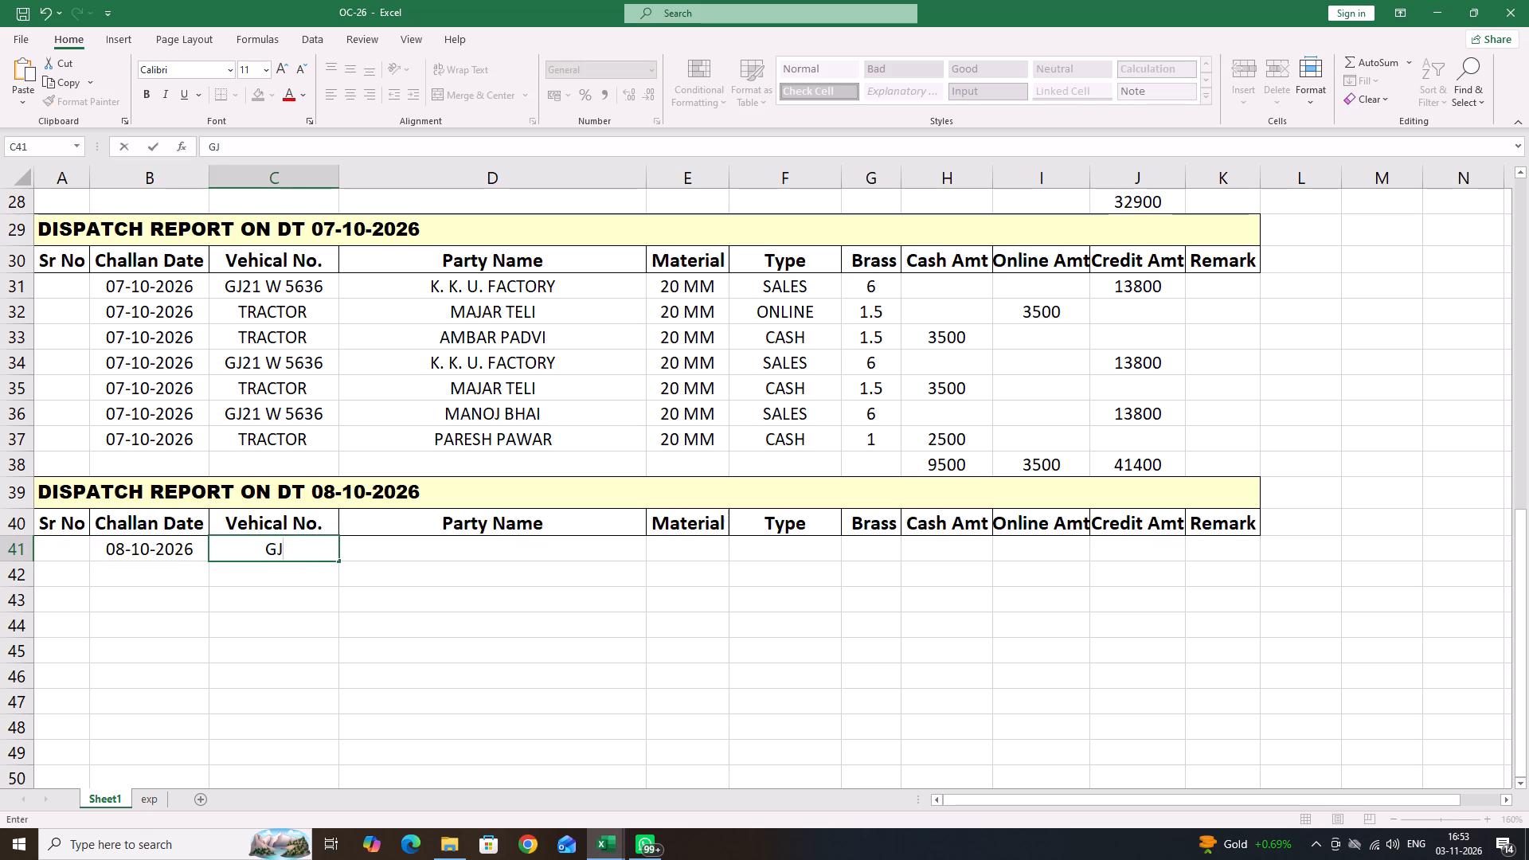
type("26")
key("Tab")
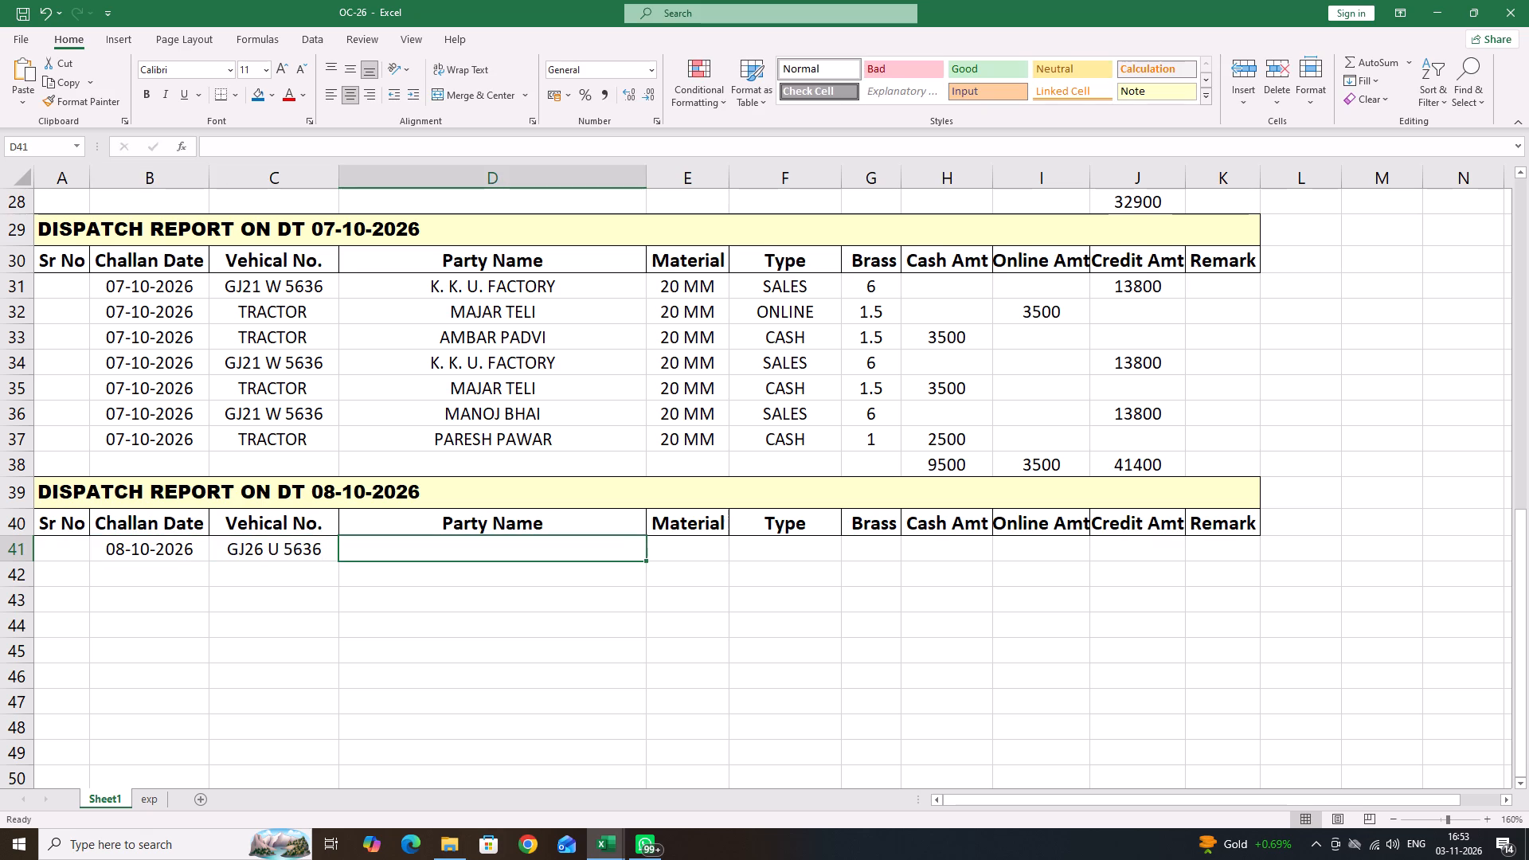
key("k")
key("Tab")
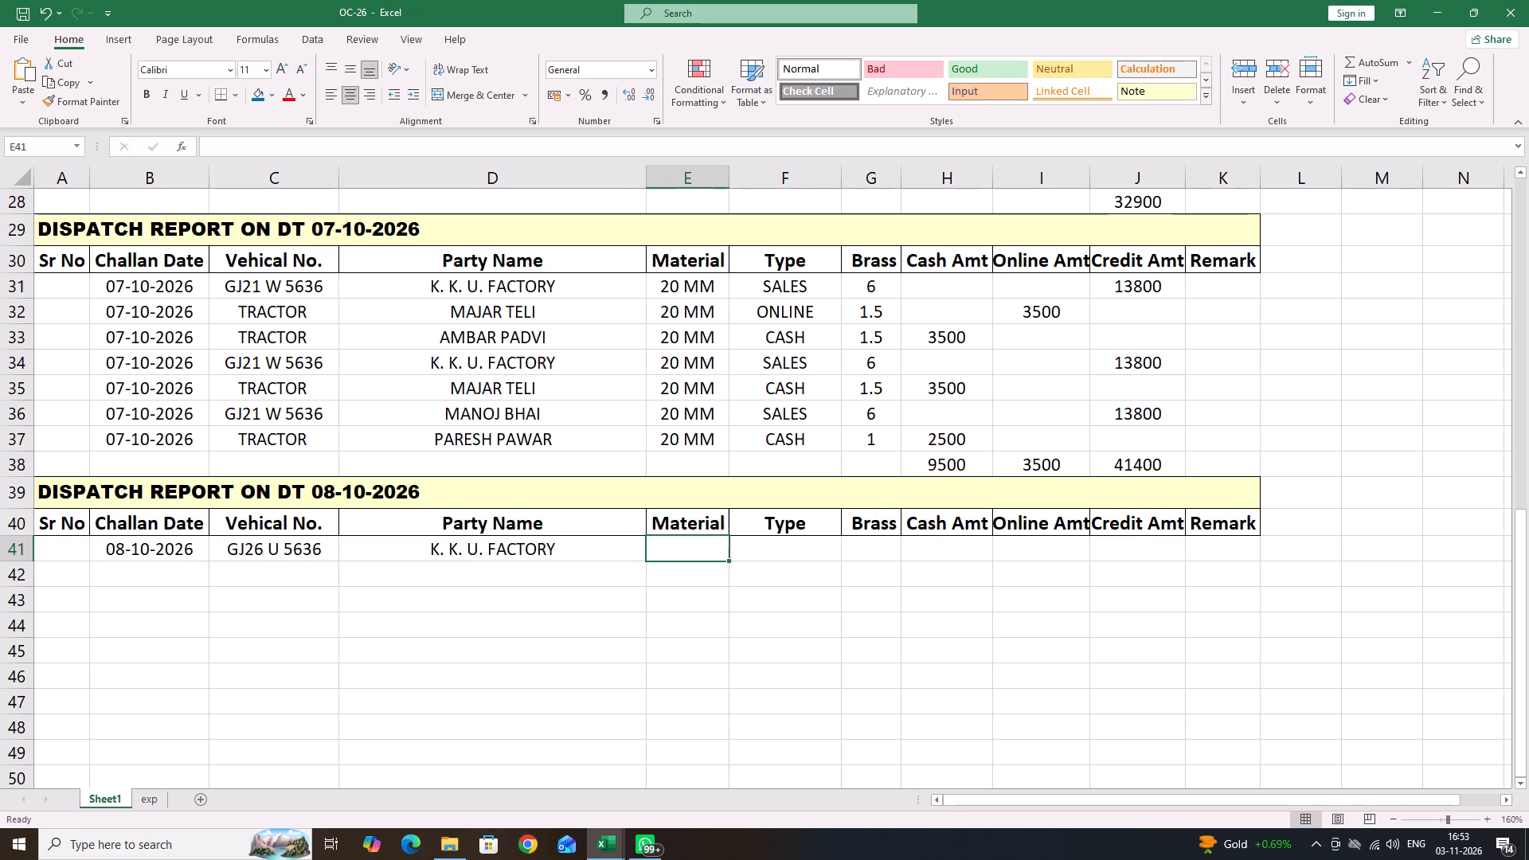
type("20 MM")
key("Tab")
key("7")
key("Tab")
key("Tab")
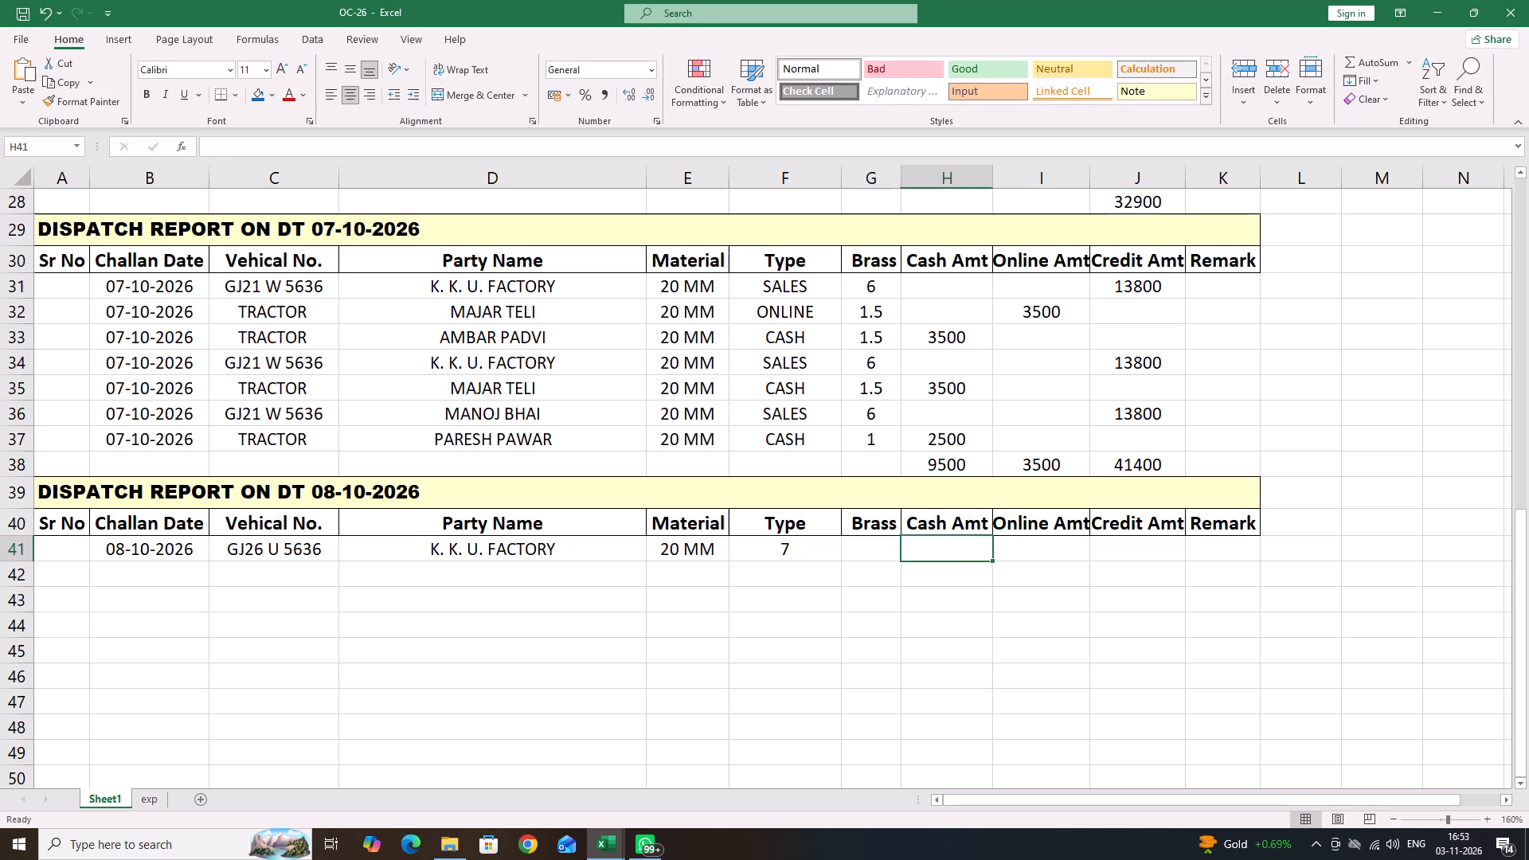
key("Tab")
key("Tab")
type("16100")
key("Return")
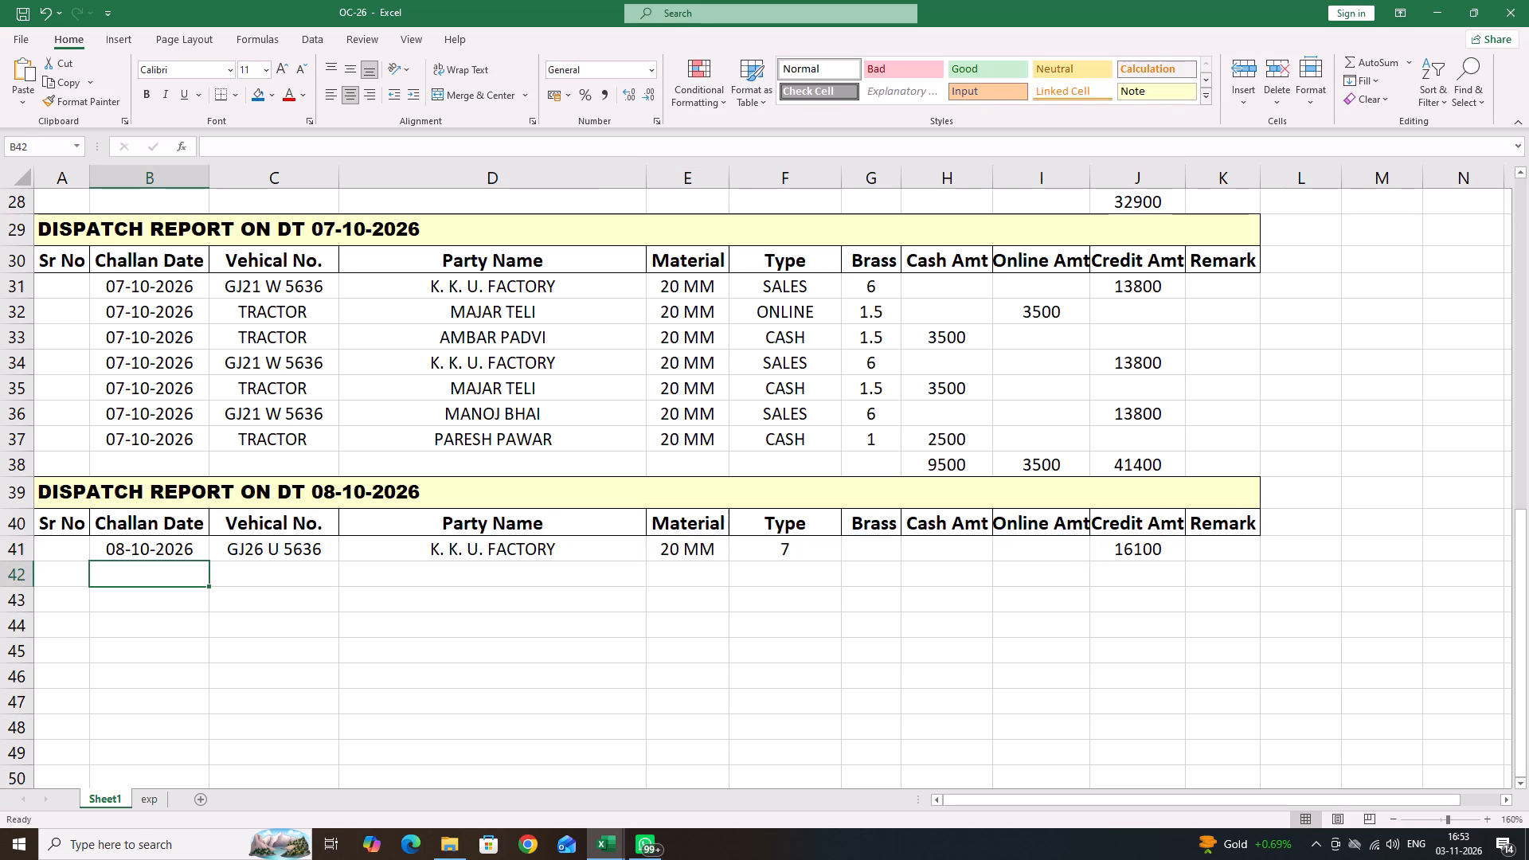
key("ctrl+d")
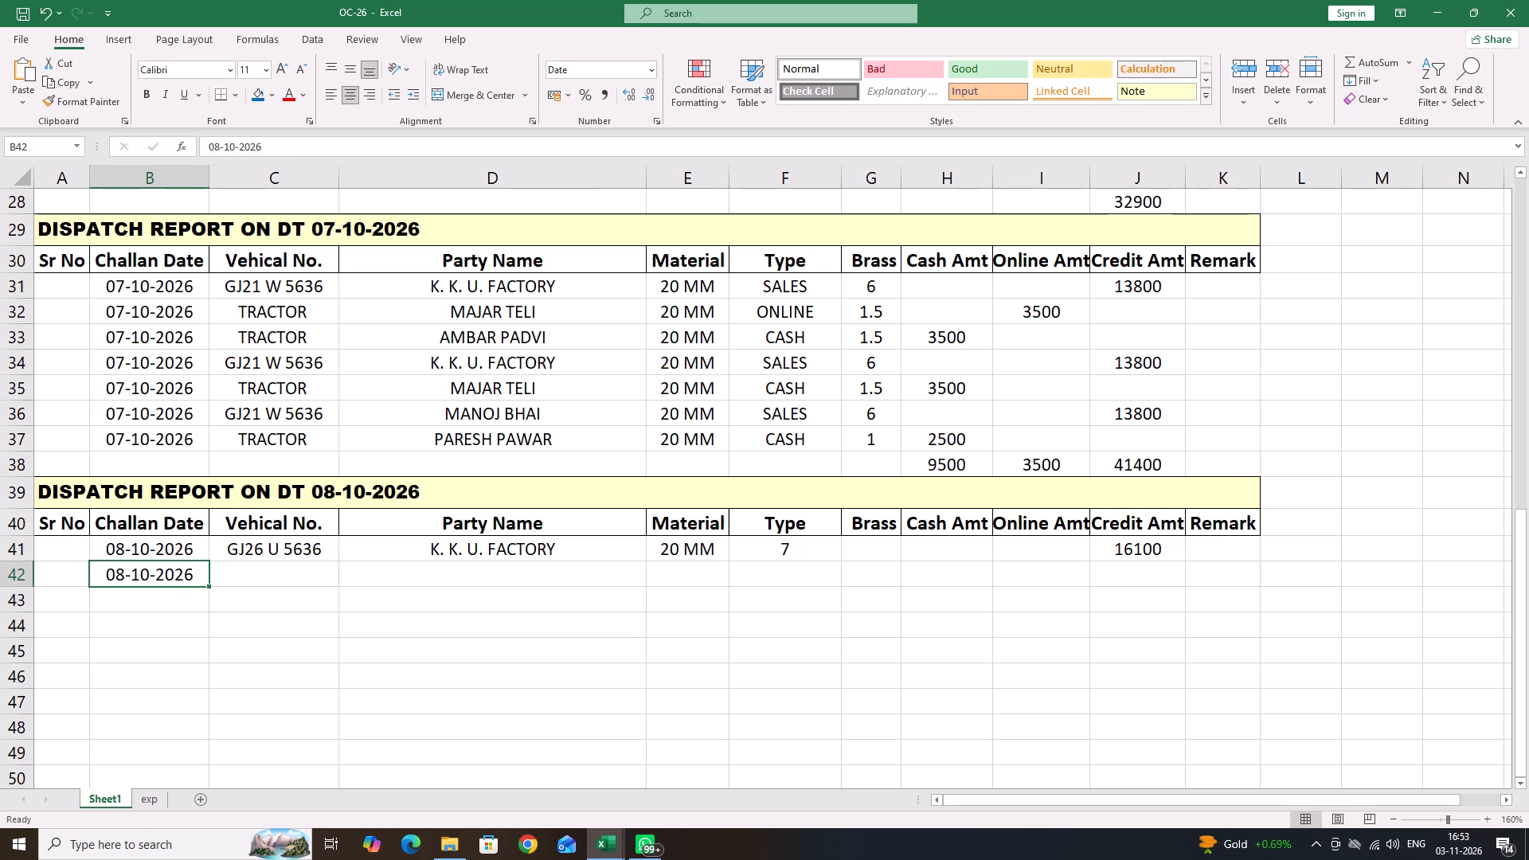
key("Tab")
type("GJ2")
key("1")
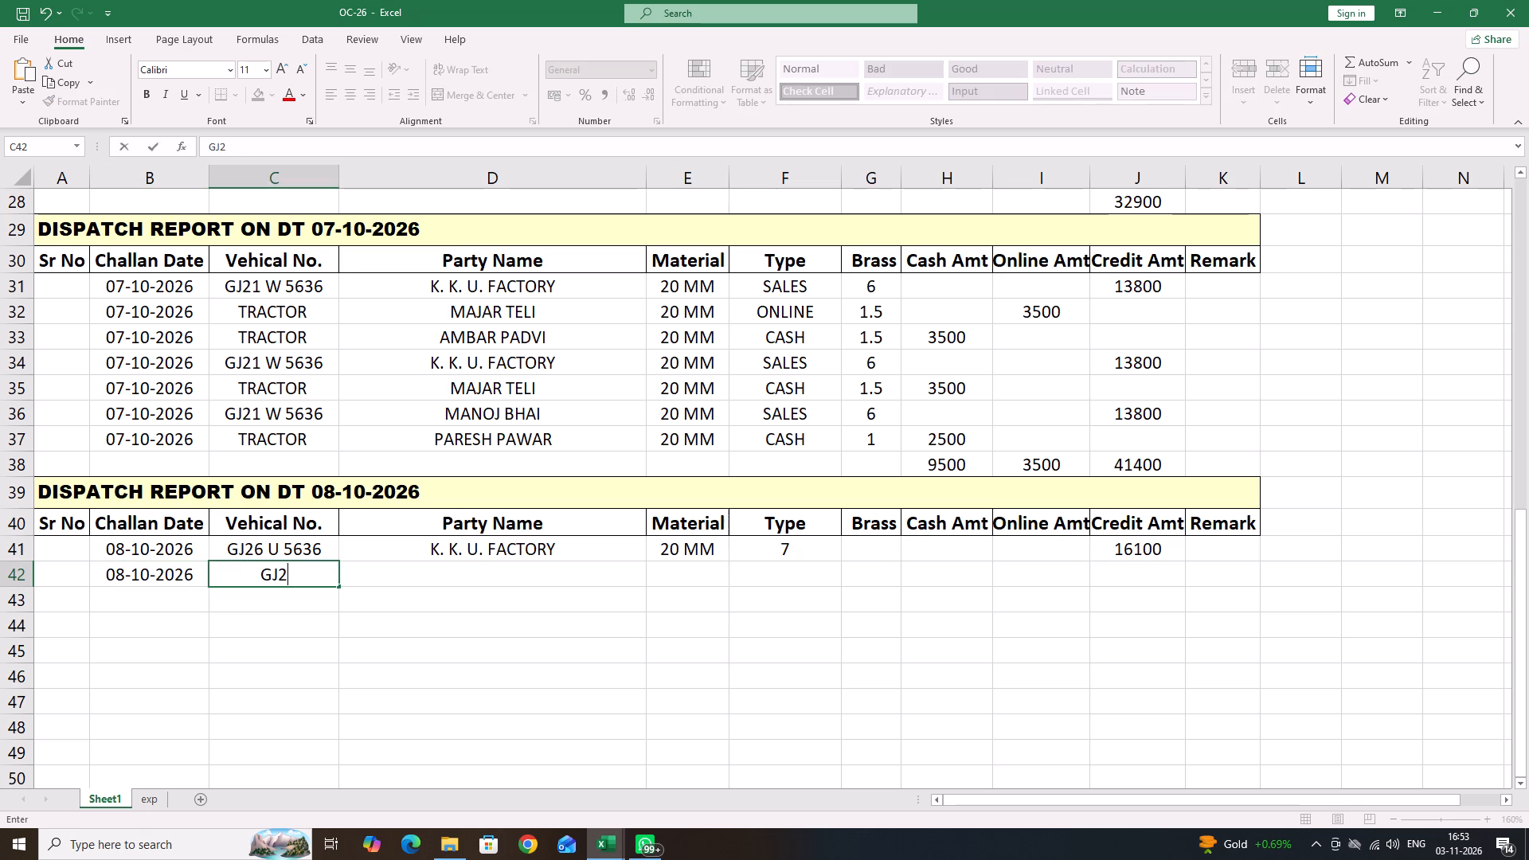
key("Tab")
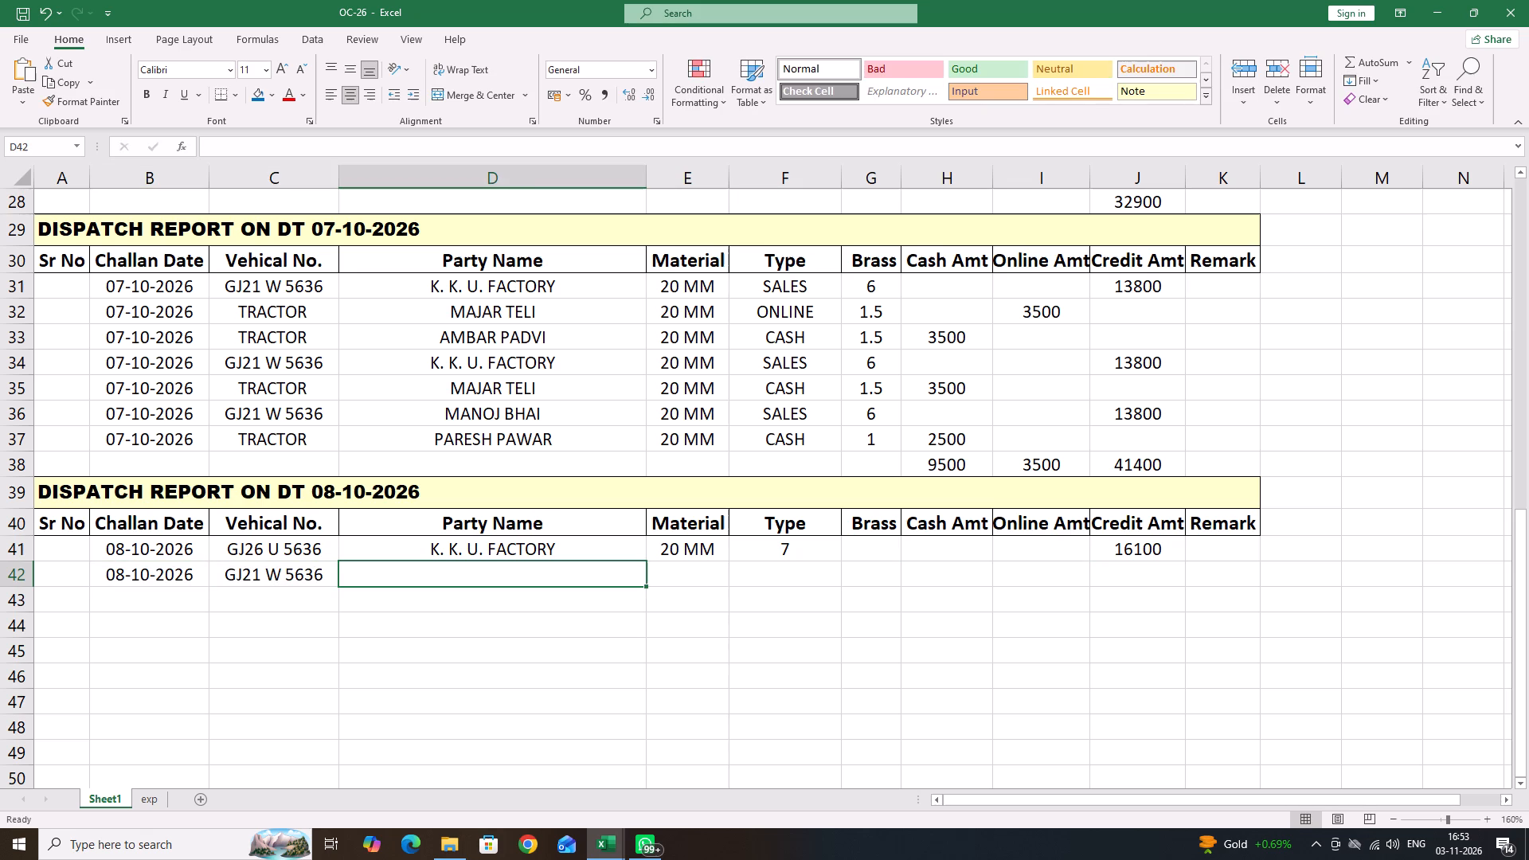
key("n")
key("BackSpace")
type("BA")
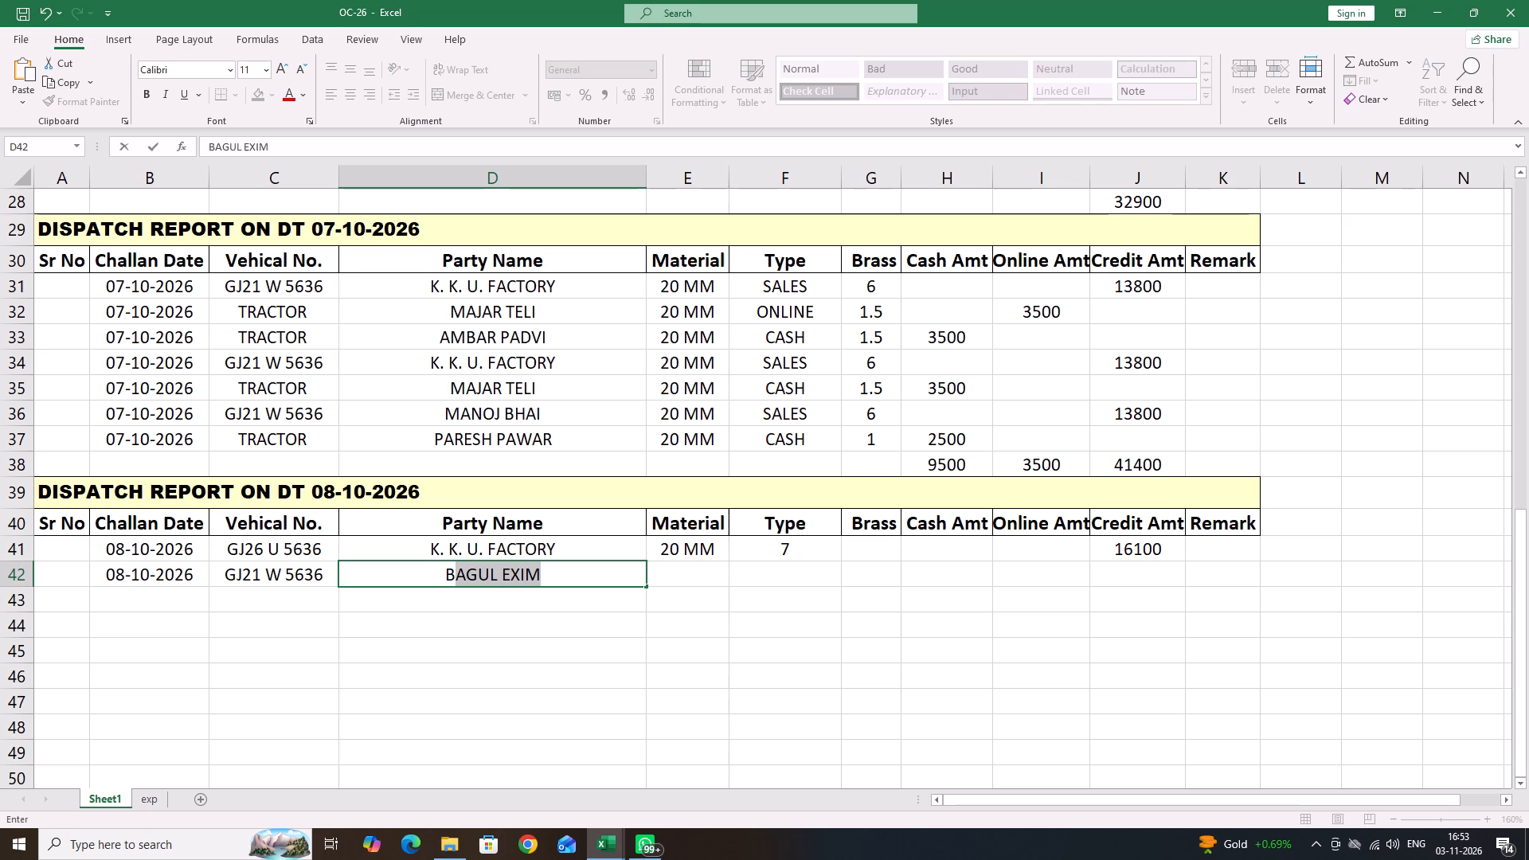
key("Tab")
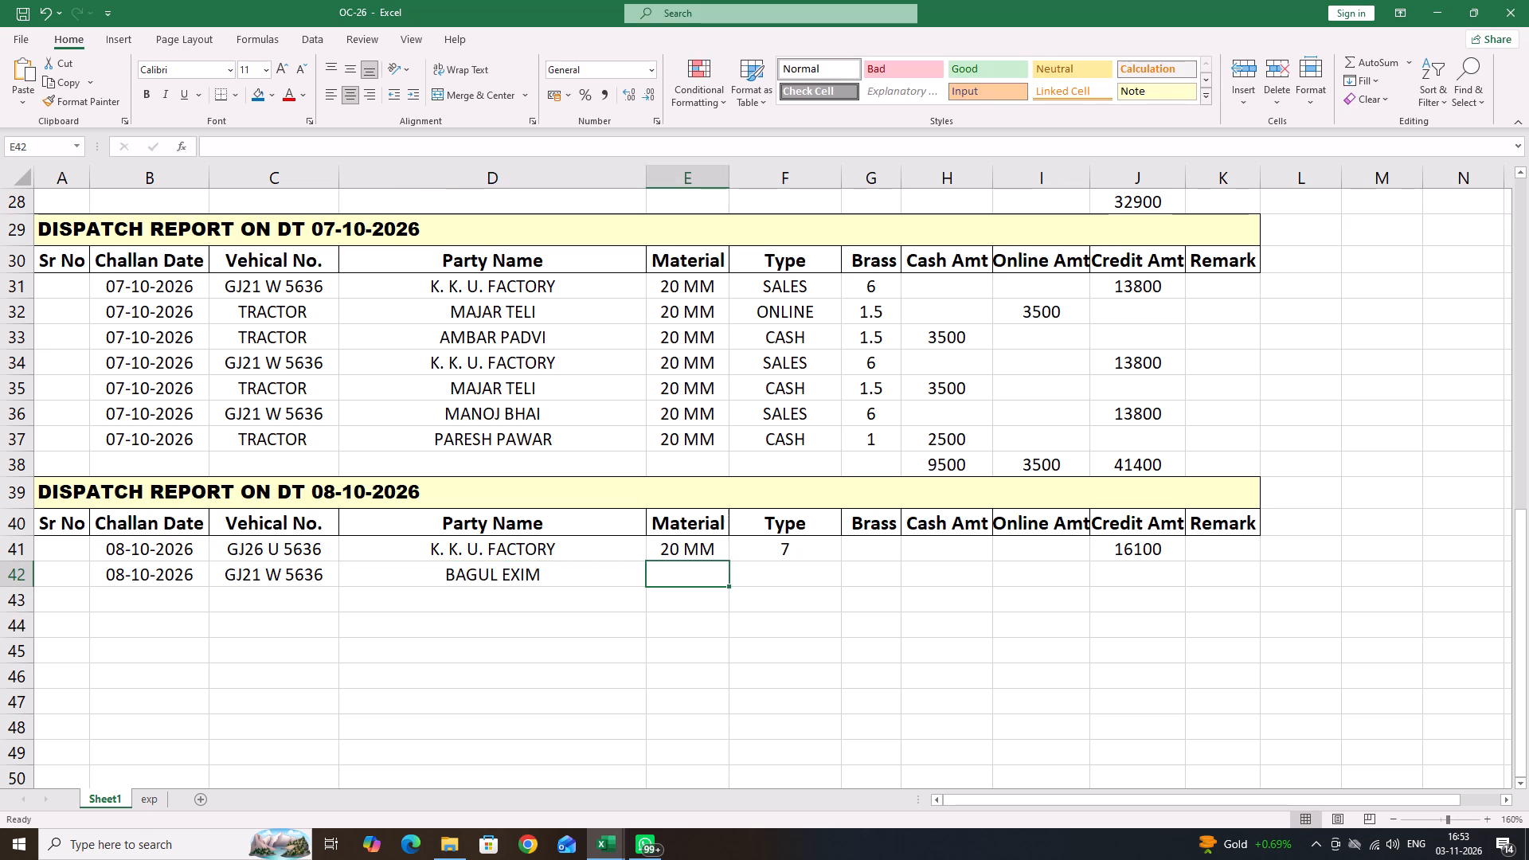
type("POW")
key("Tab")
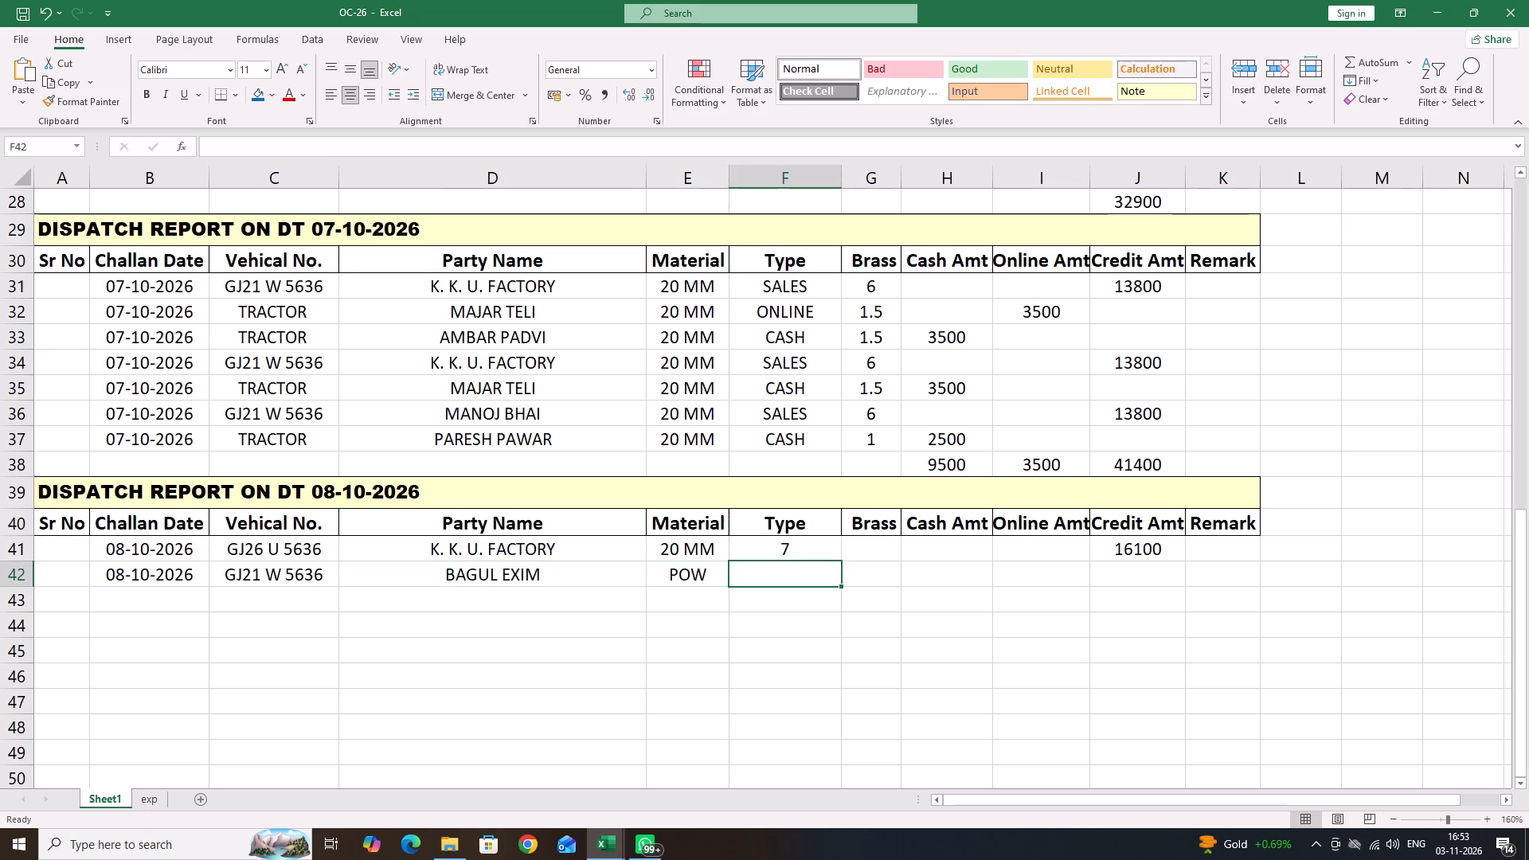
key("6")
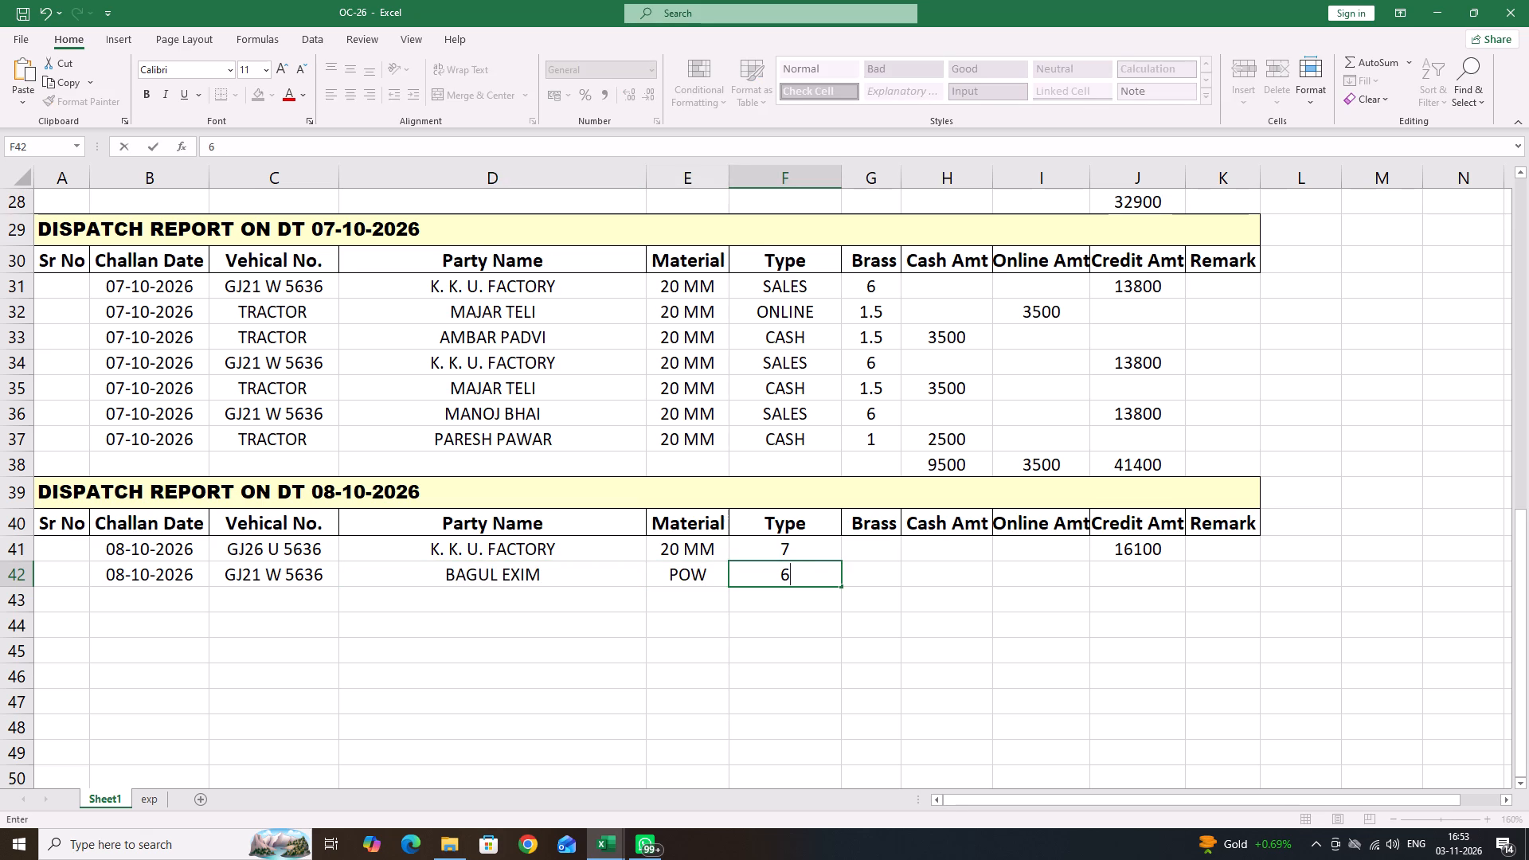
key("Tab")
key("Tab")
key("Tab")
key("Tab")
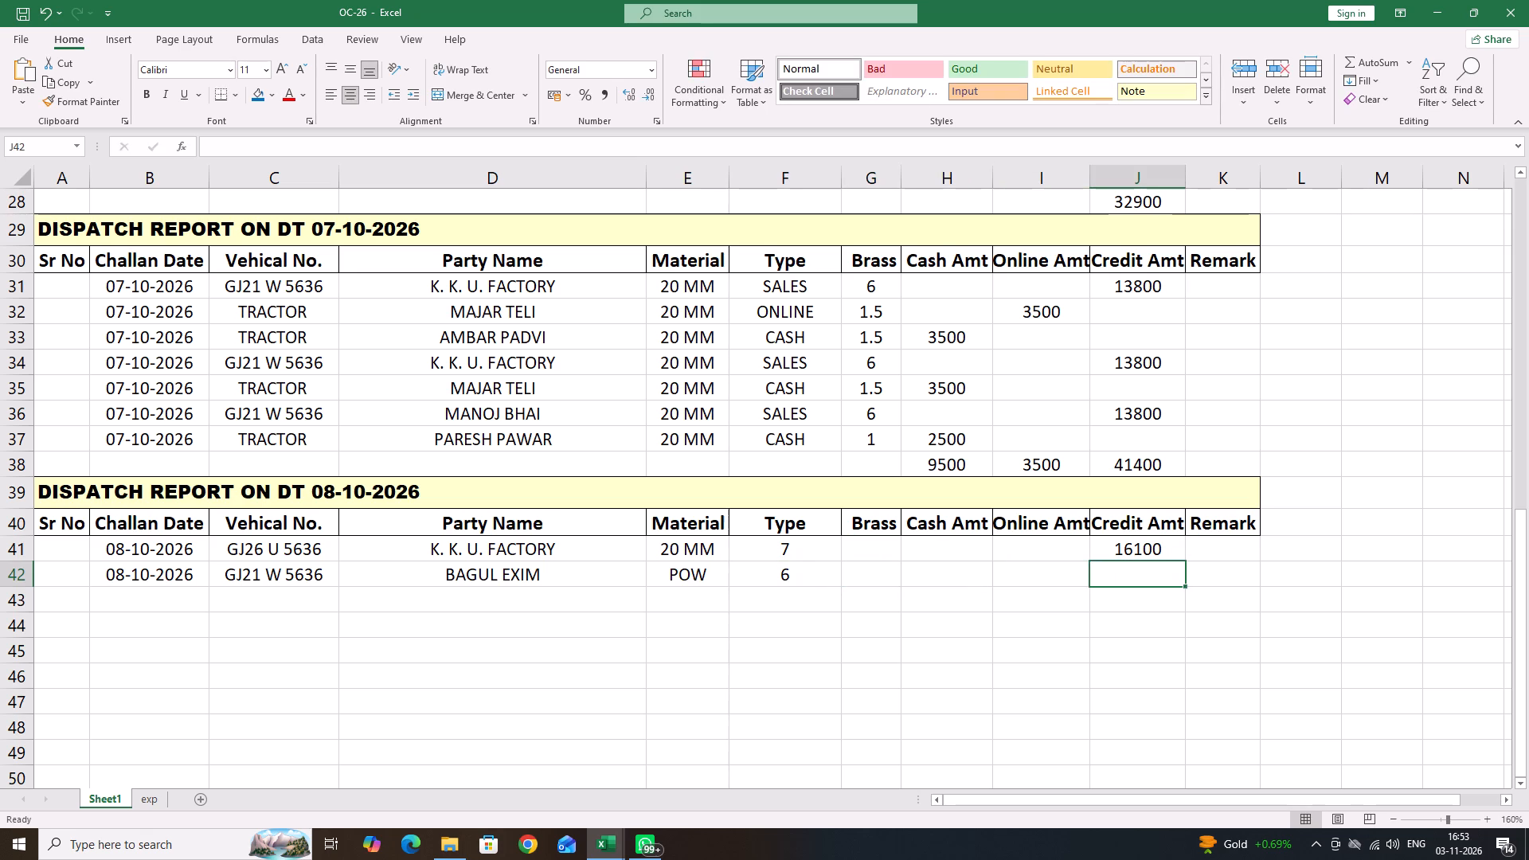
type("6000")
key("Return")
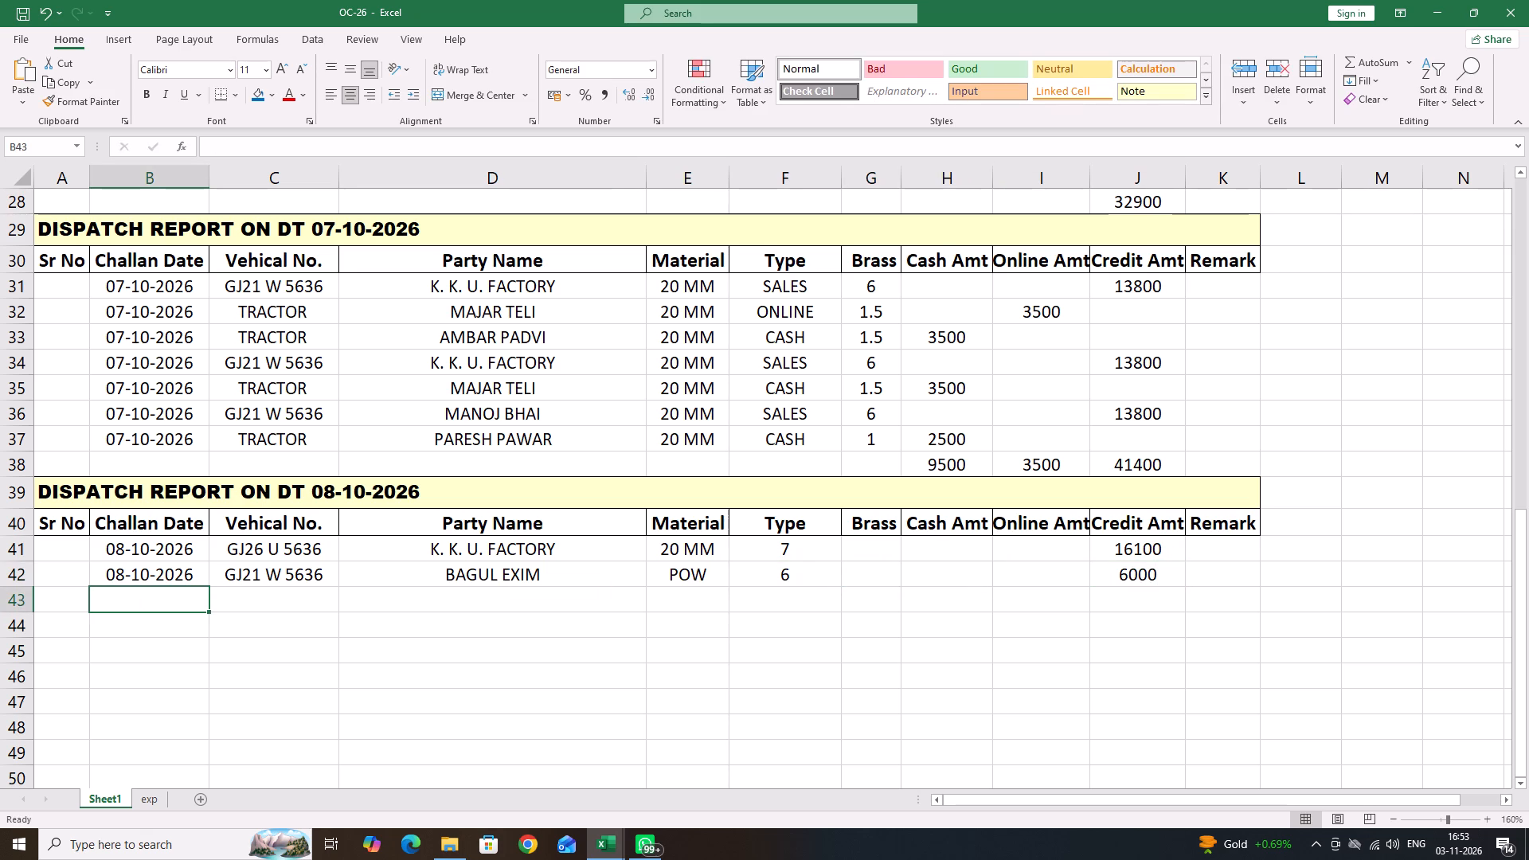
Total the credit amounts J41:J42 in J43.
left_click(1165, 586)
left_click(1165, 596)
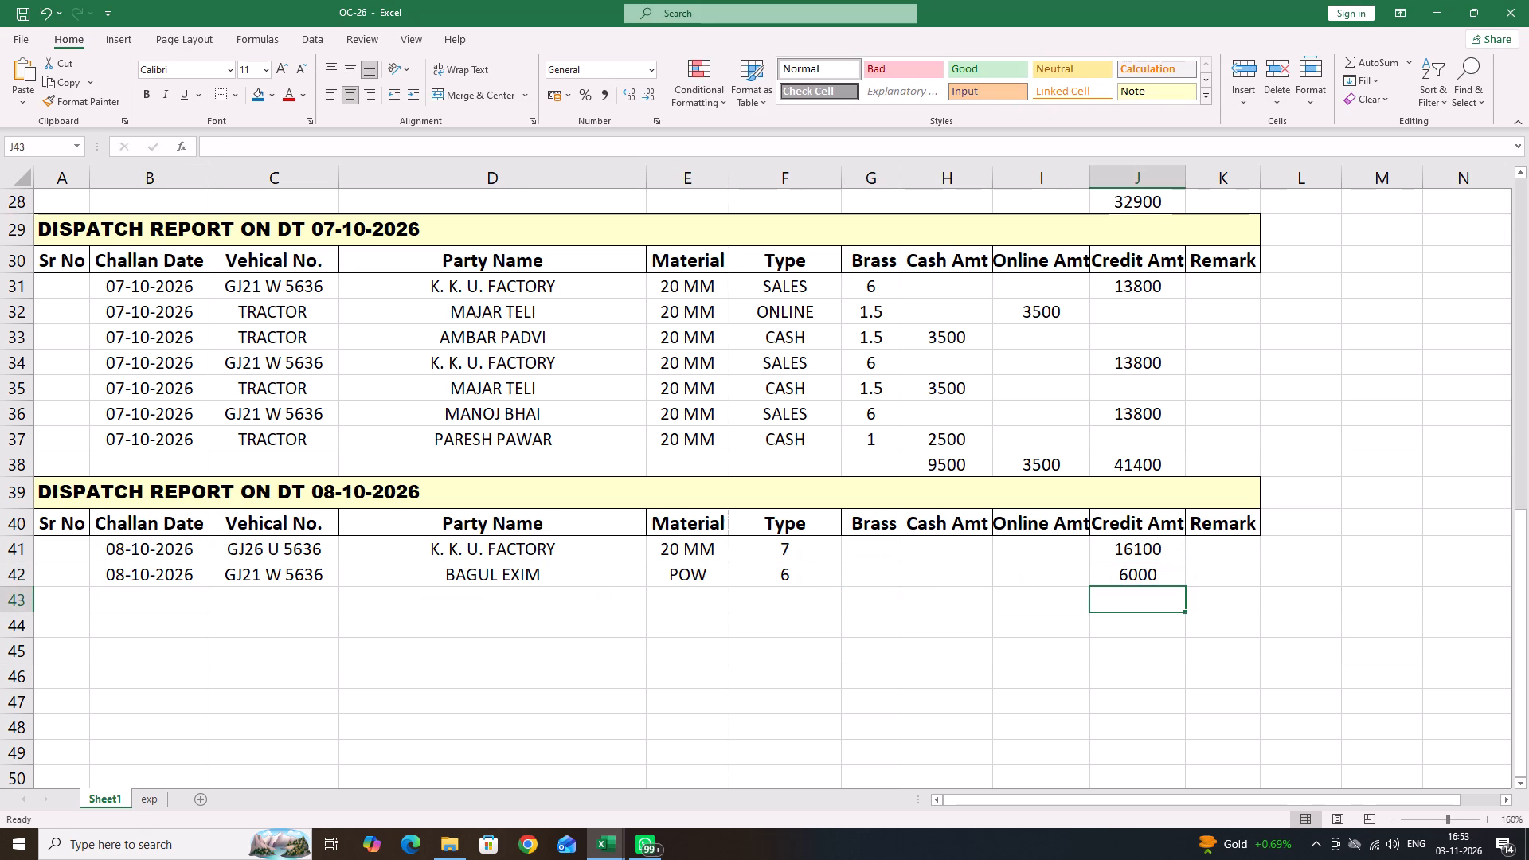
left_click(1373, 66)
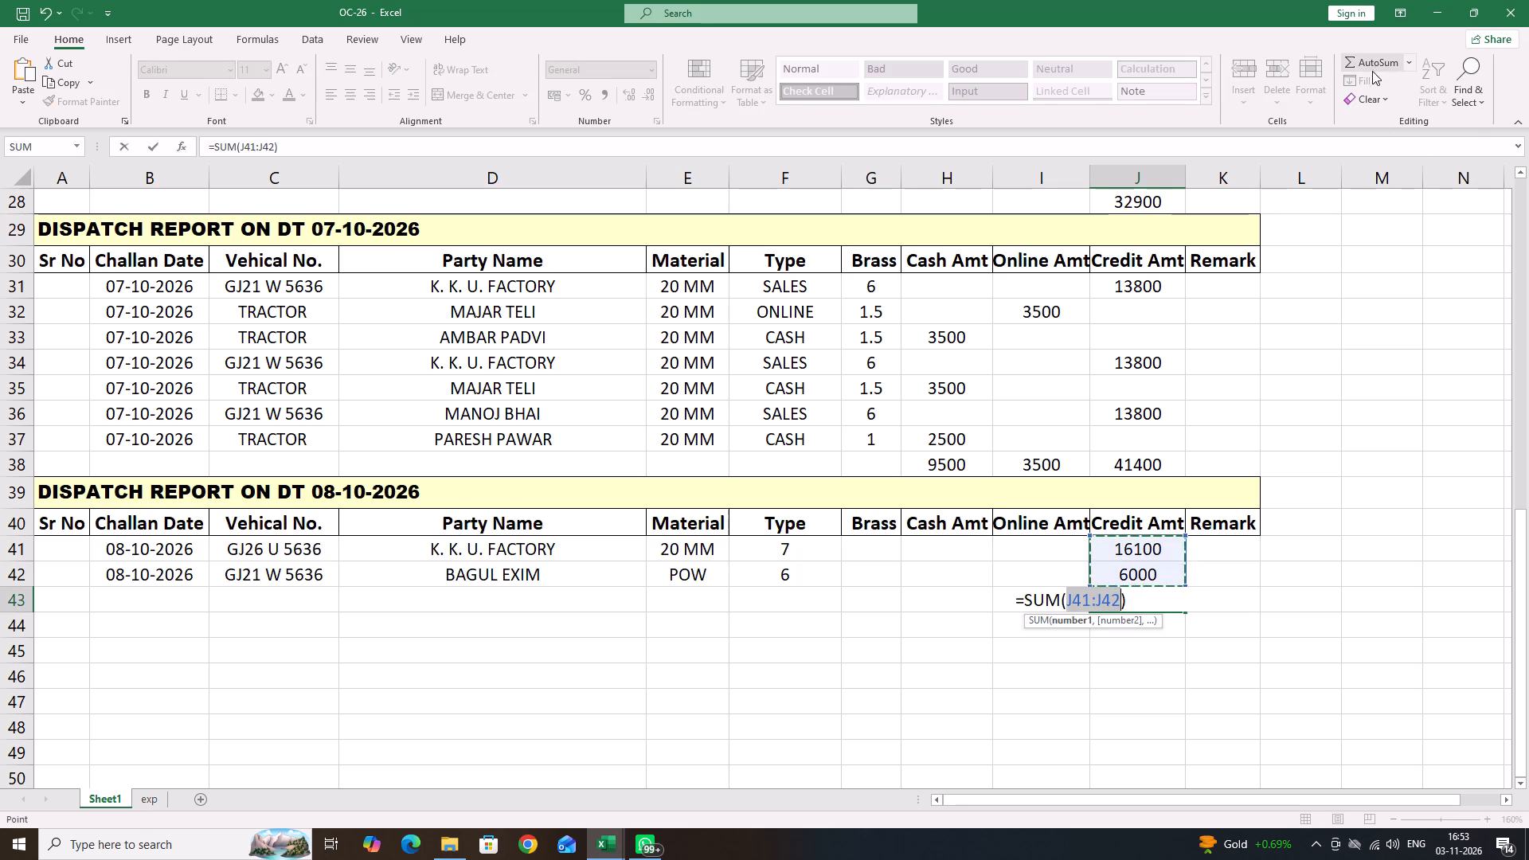
key("Return")
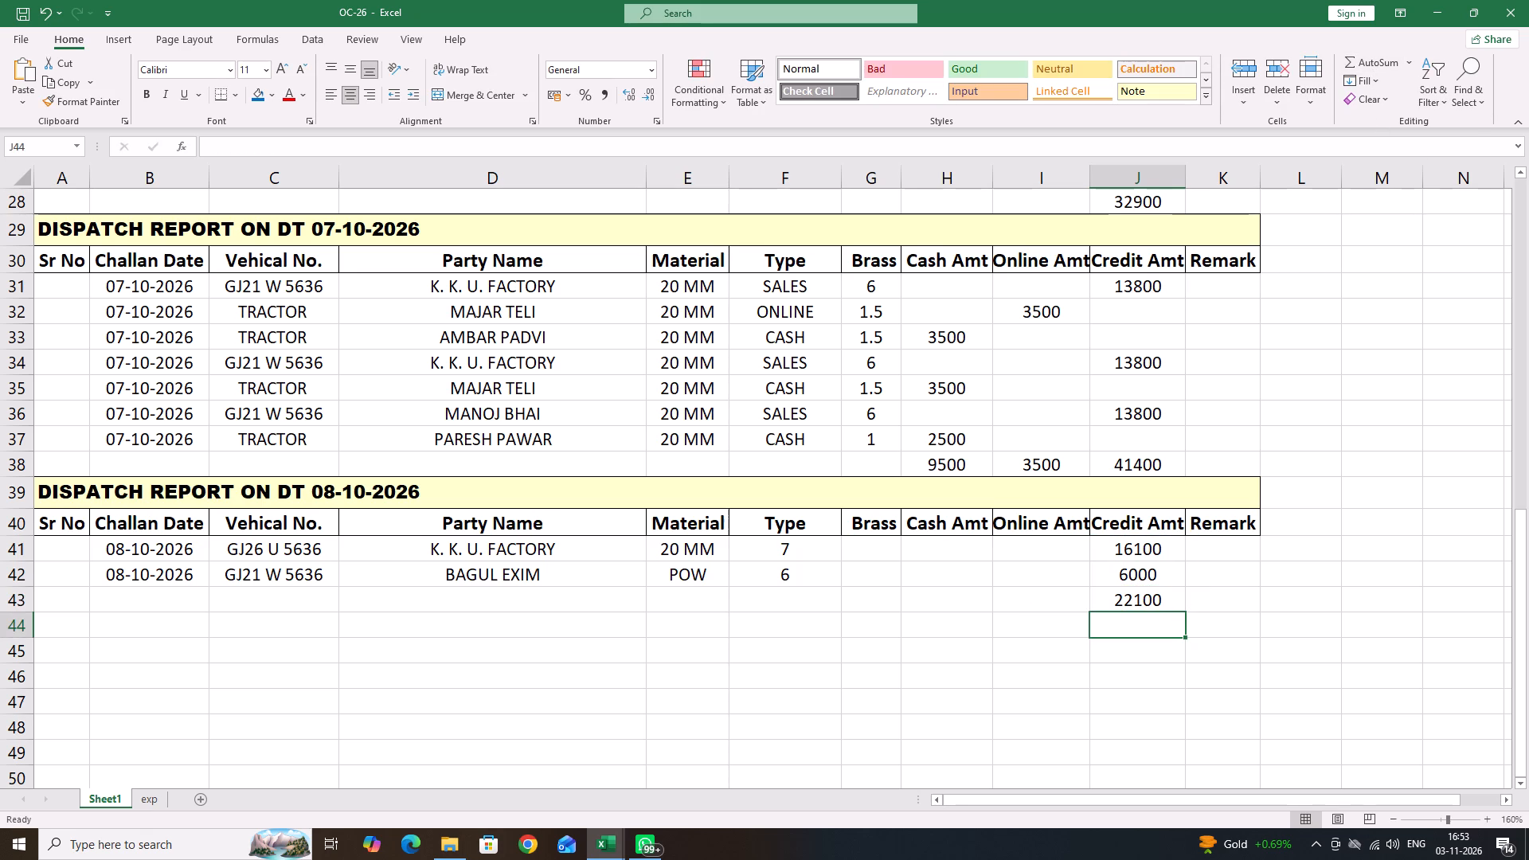
Copy the 08-10-2026 report title and column header rows to row 44 and change the title date to 09-10-2026.
left_click_drag(14, 502, 19, 522)
right_click(19, 522)
left_click(61, 561)
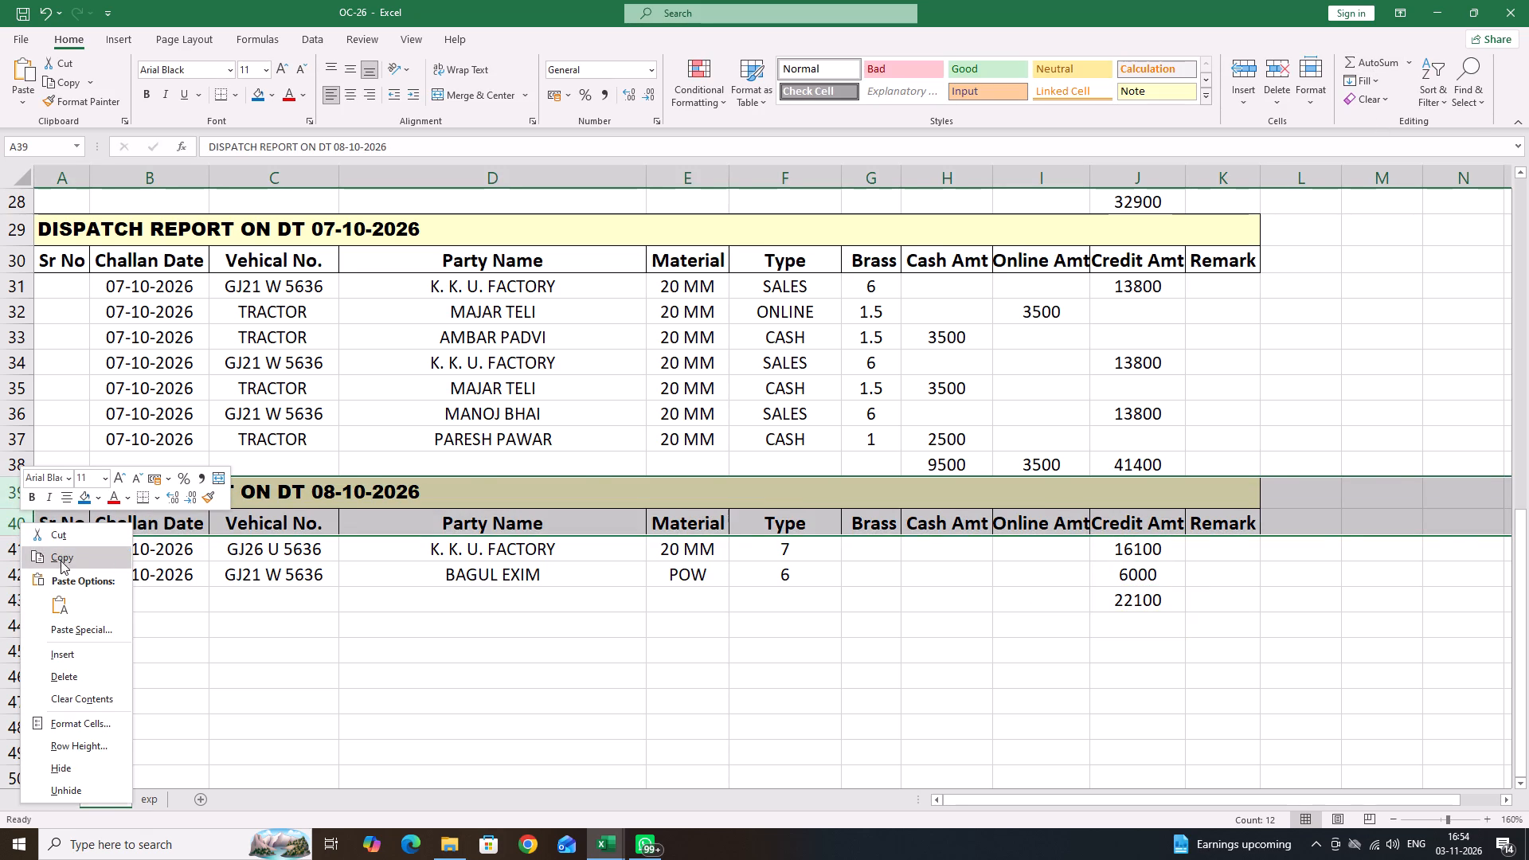
scroll(80, 549, "down", 2)
left_click(62, 436)
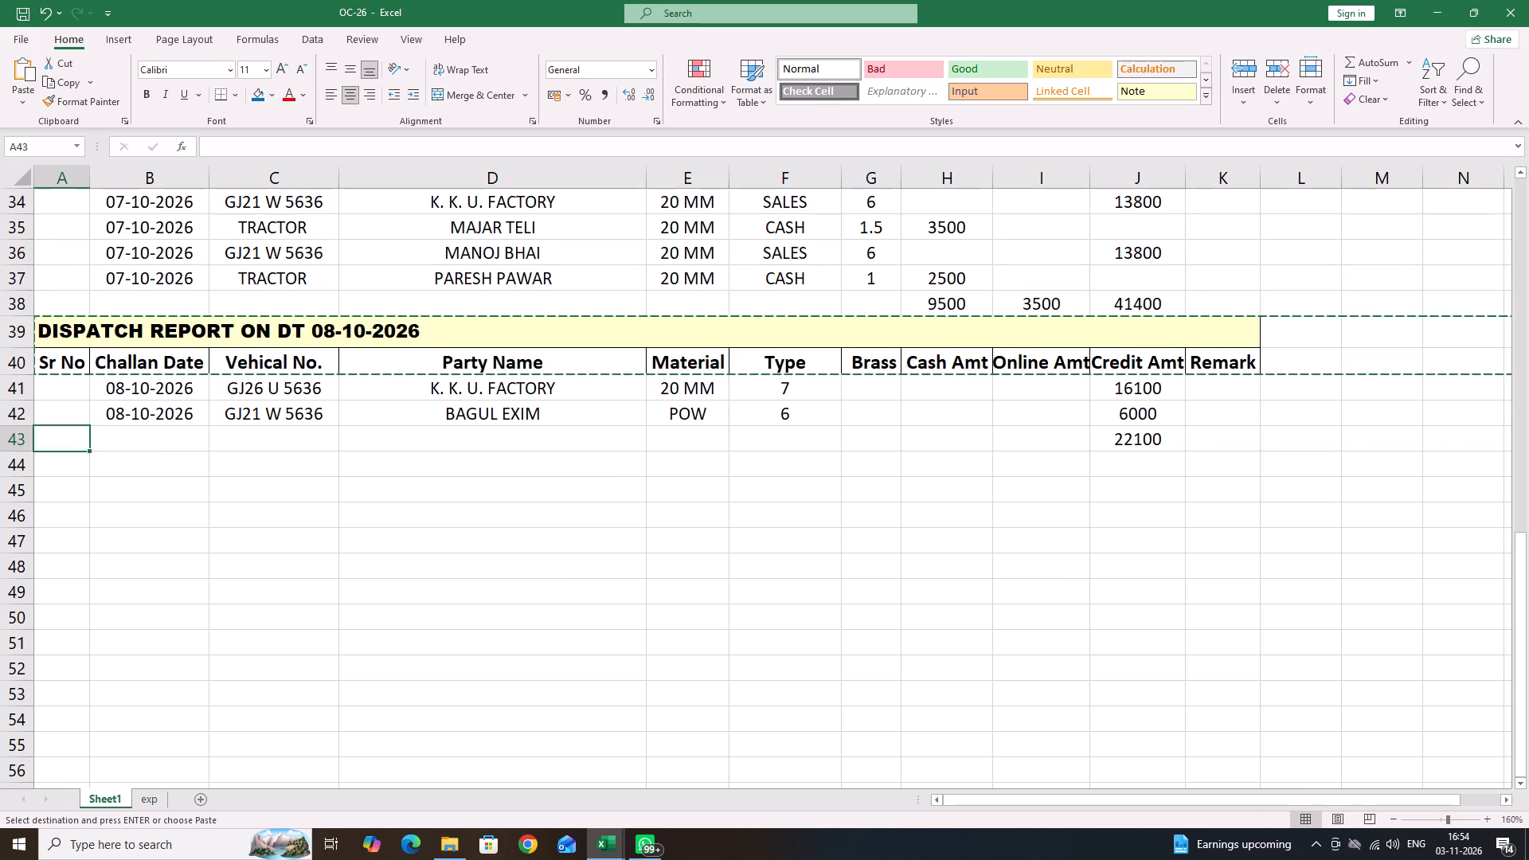
left_click(53, 468)
key("ctrl+v")
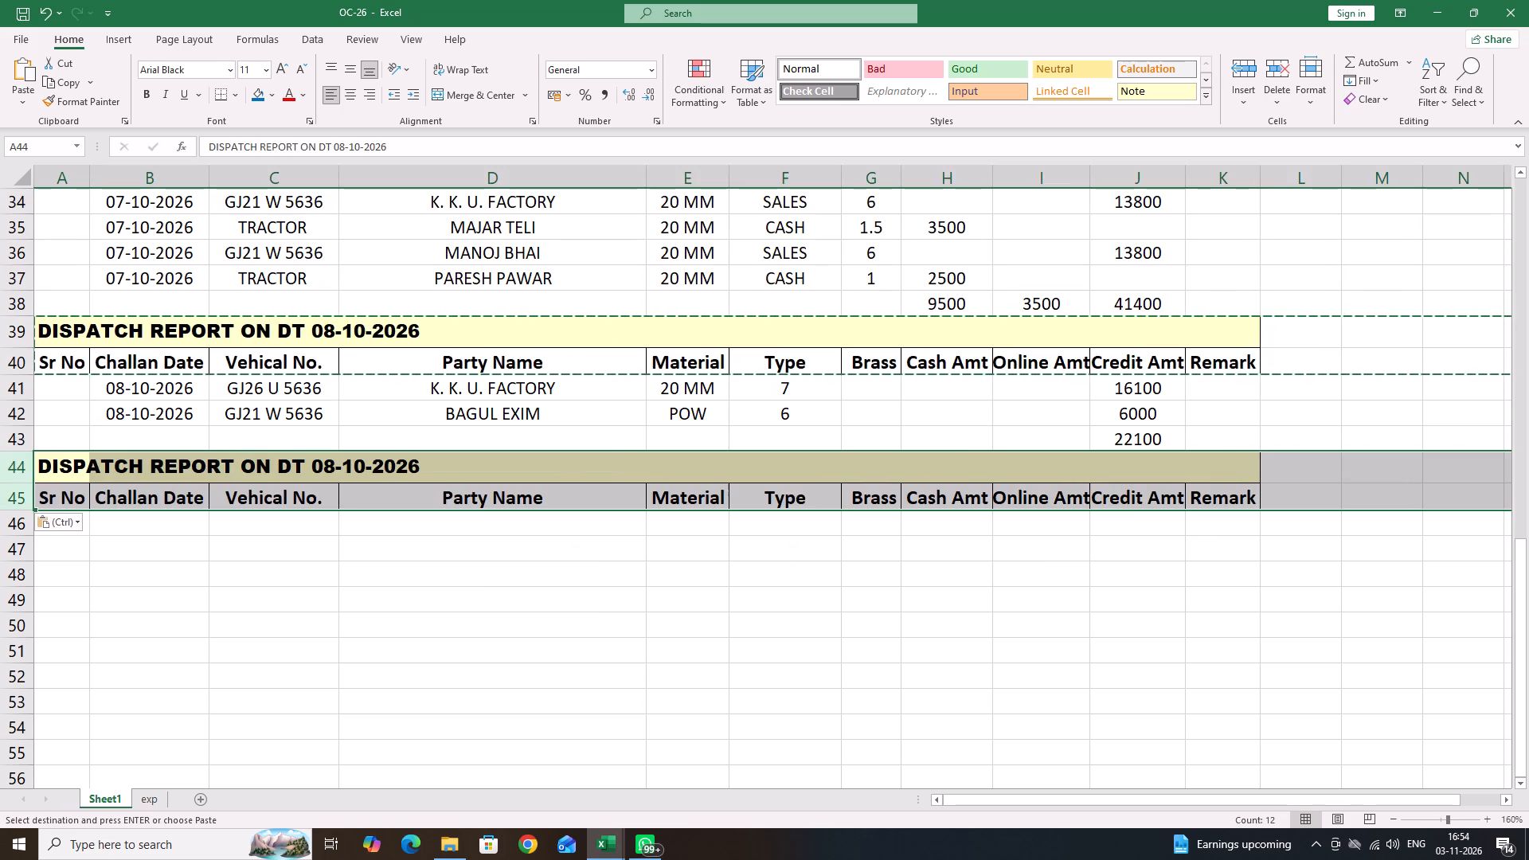
key("F2")
left_click(334, 465)
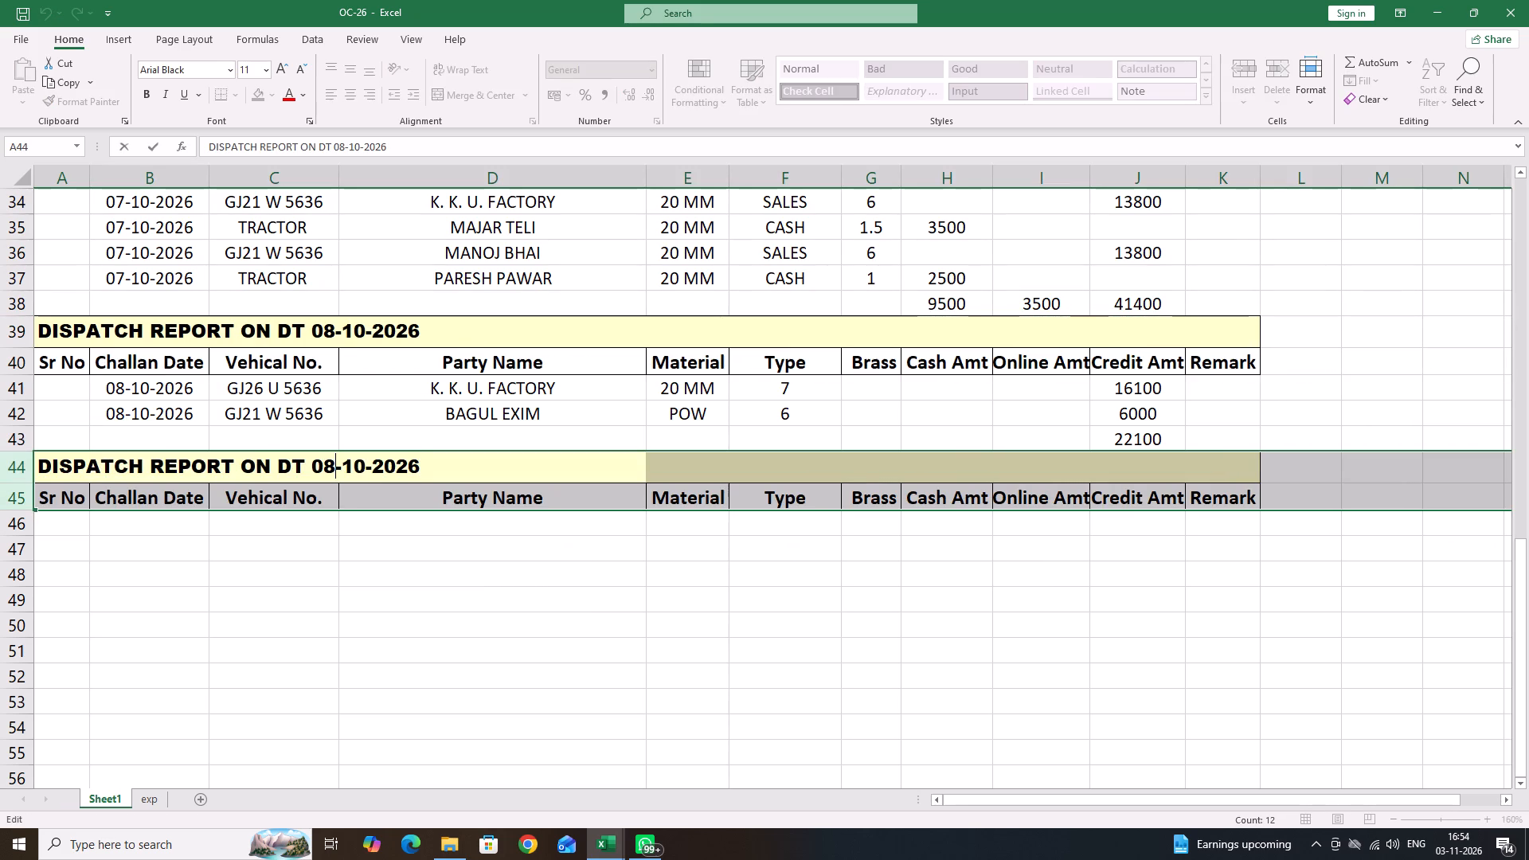
key("BackSpace")
key("BackSpace")
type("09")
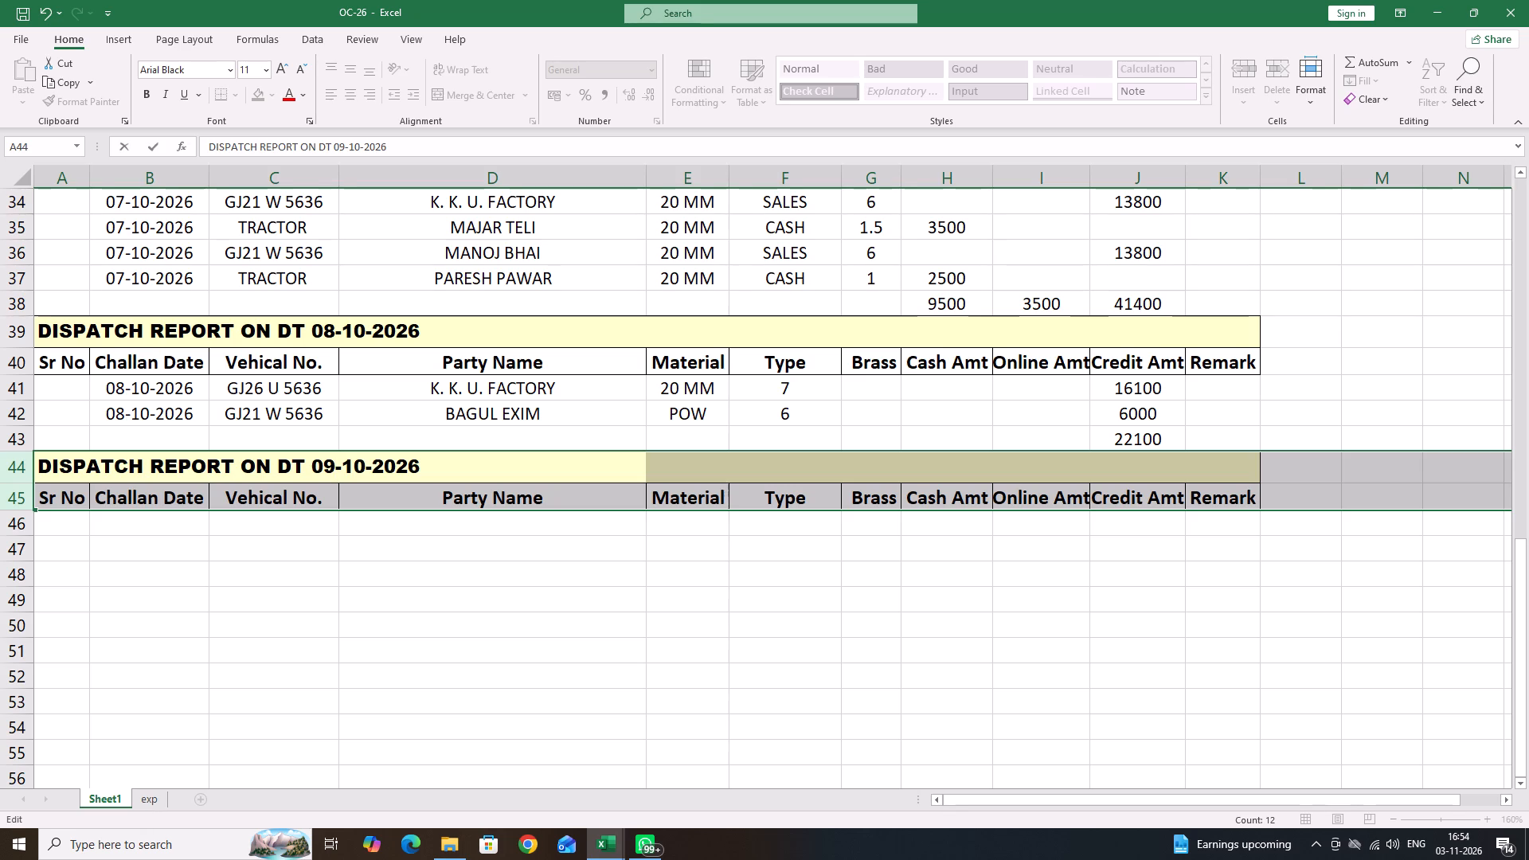
Copy the date 09-10-2026 from the new report title into the Challan Date cells of rows 46 and 47.
left_click_drag(316, 469, 373, 467)
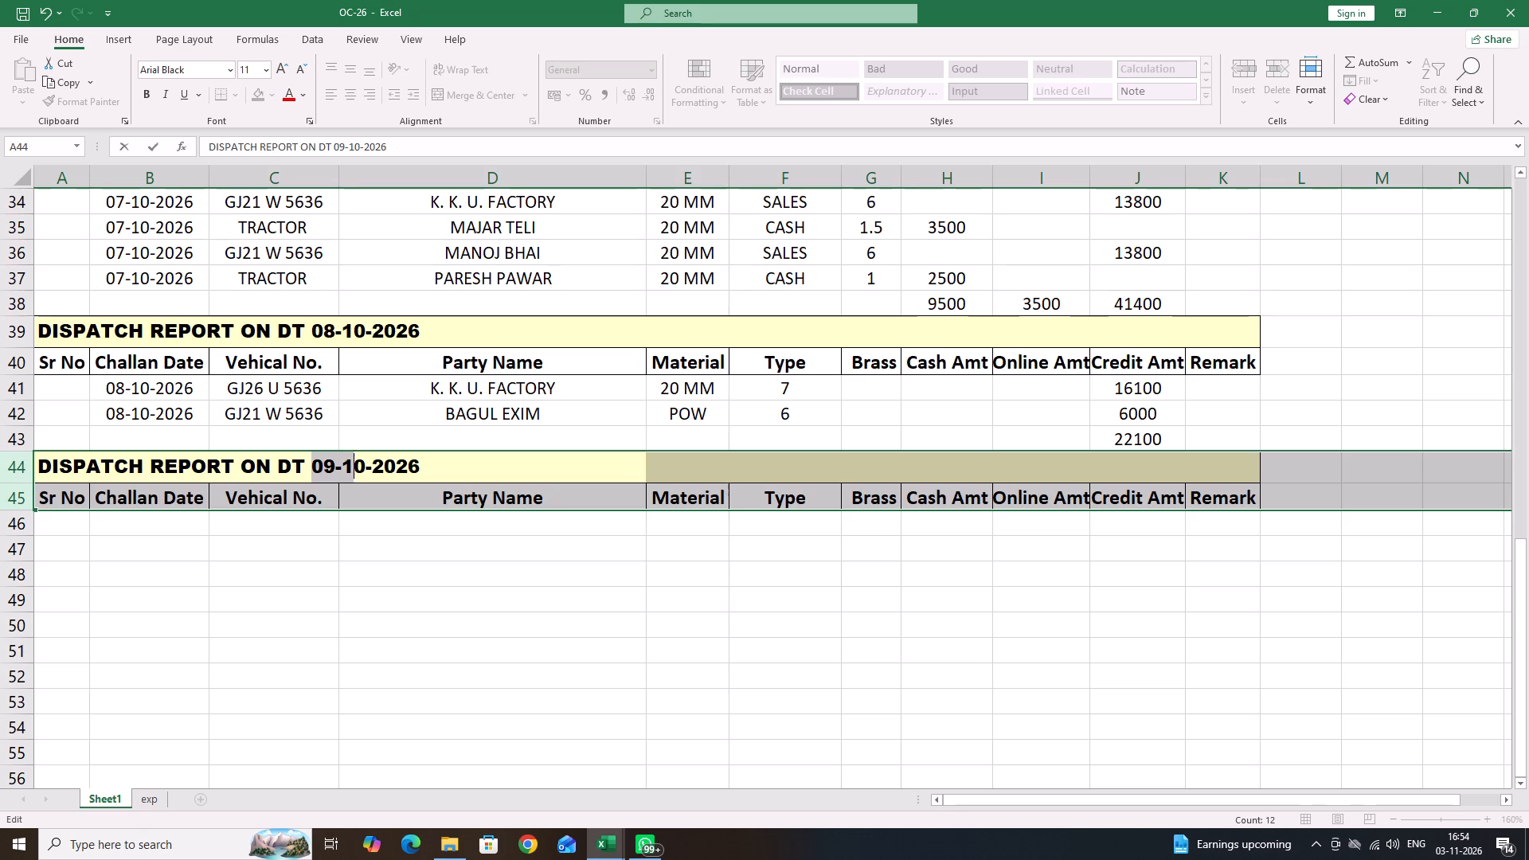
left_click_drag(373, 467, 420, 467)
right_click(405, 465)
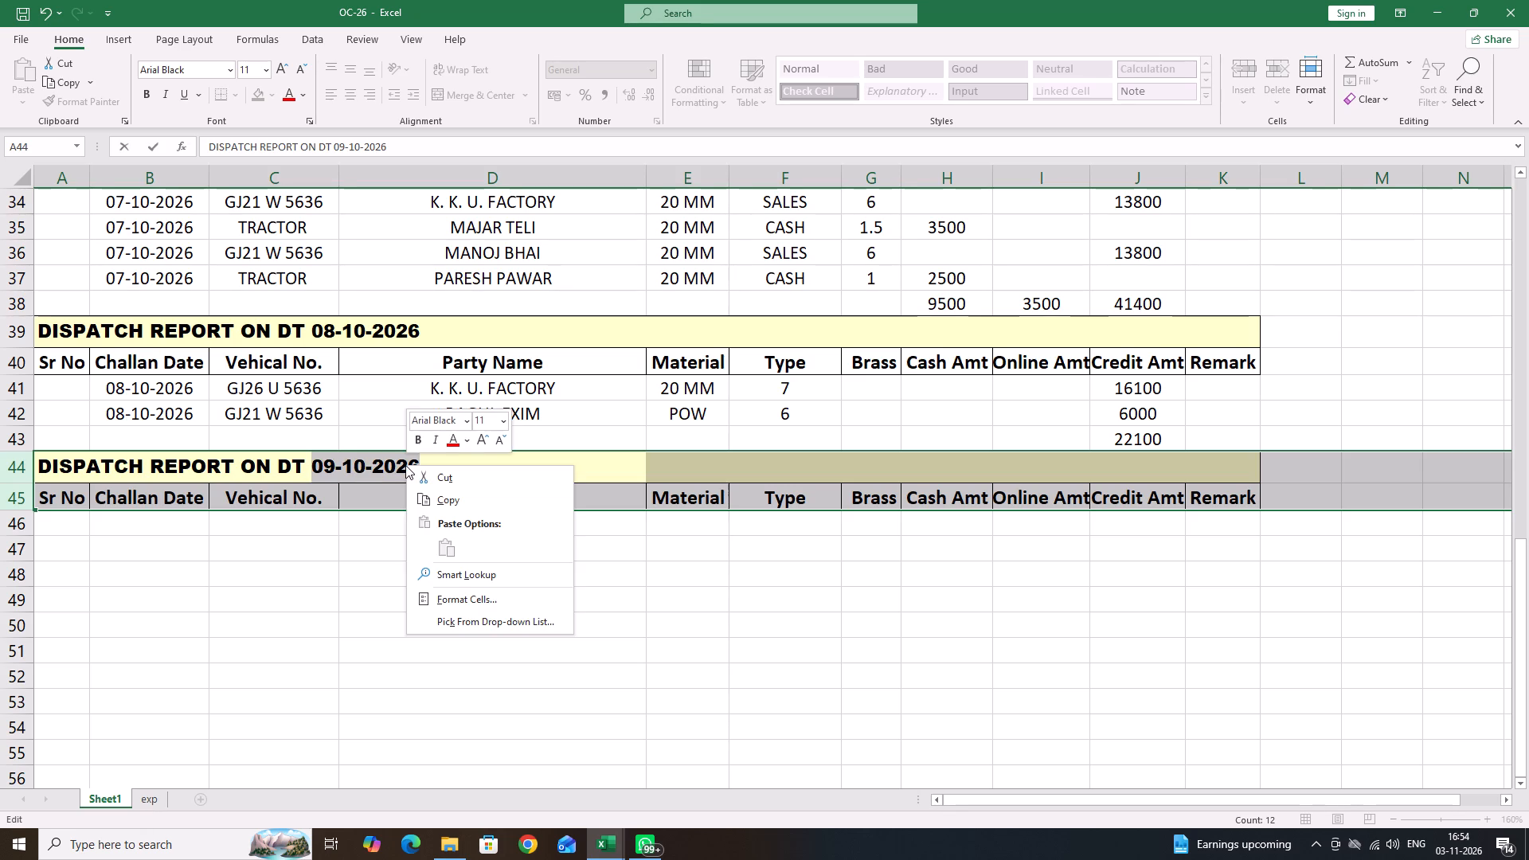
left_click(423, 498)
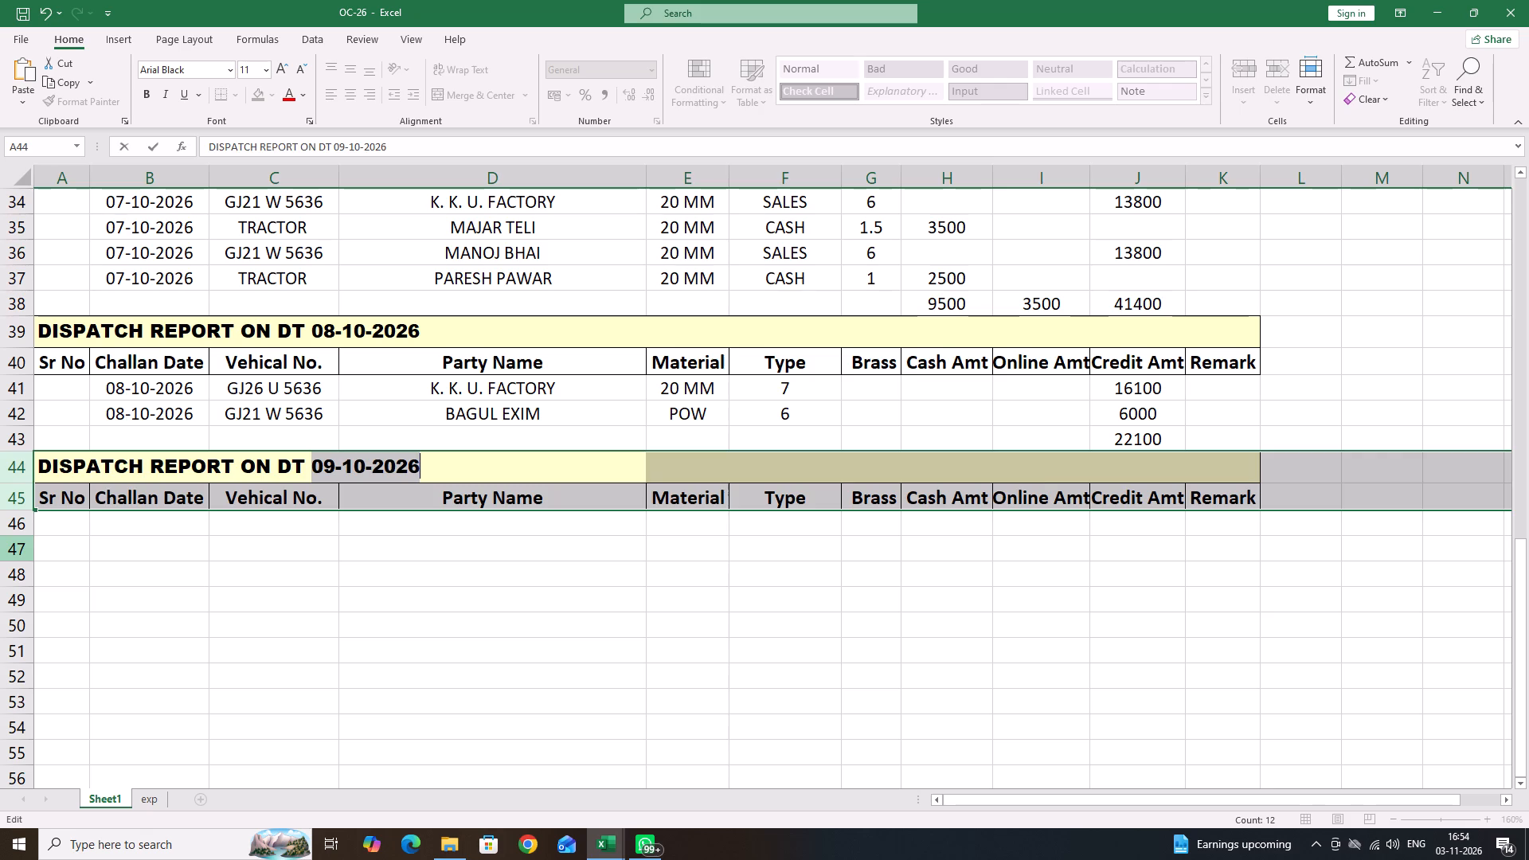
left_click(132, 530)
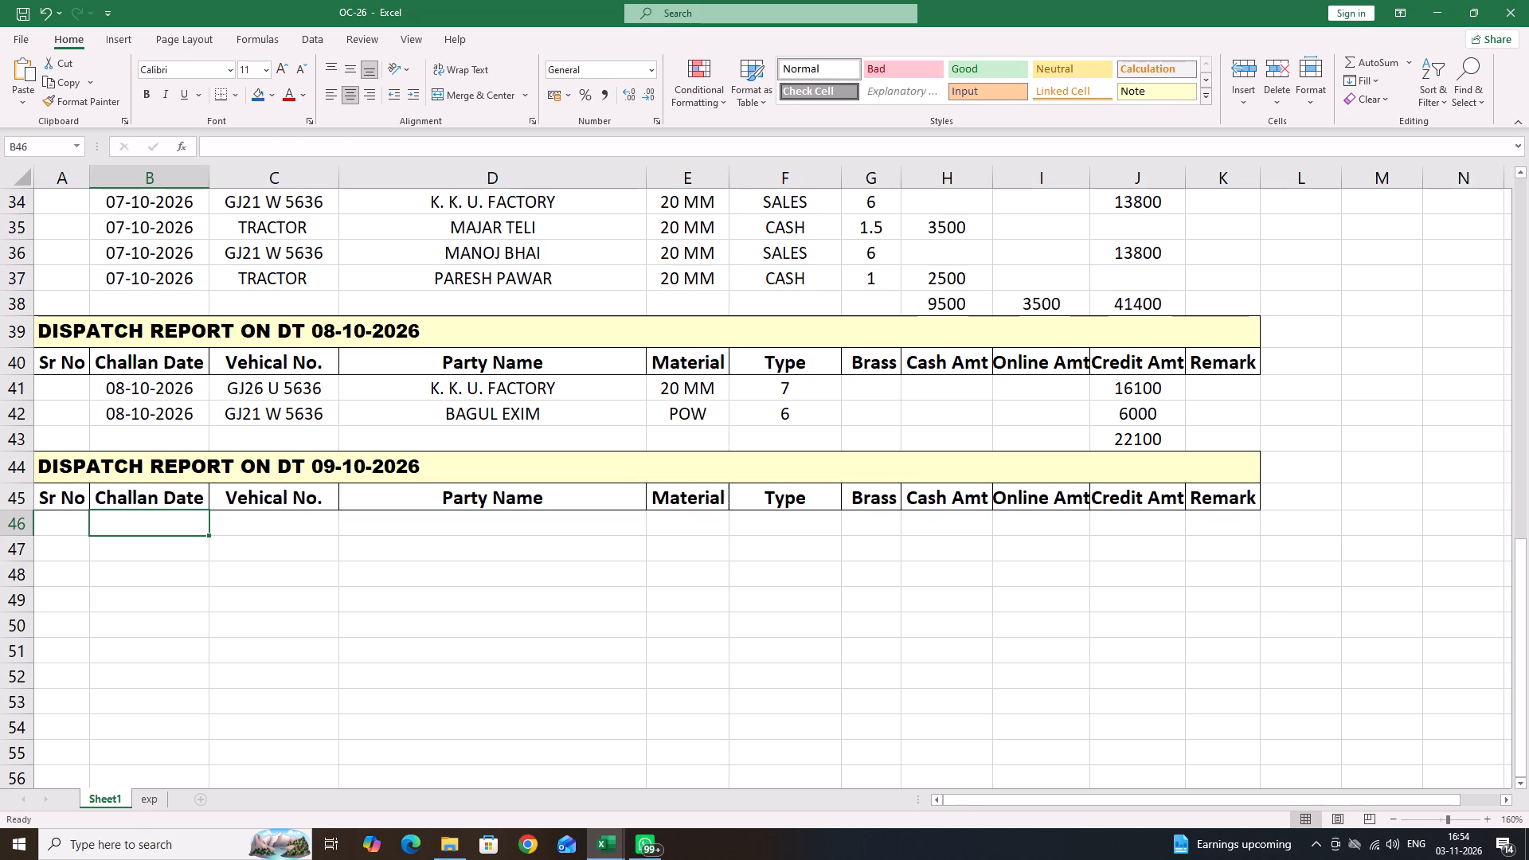
key("ctrl+v")
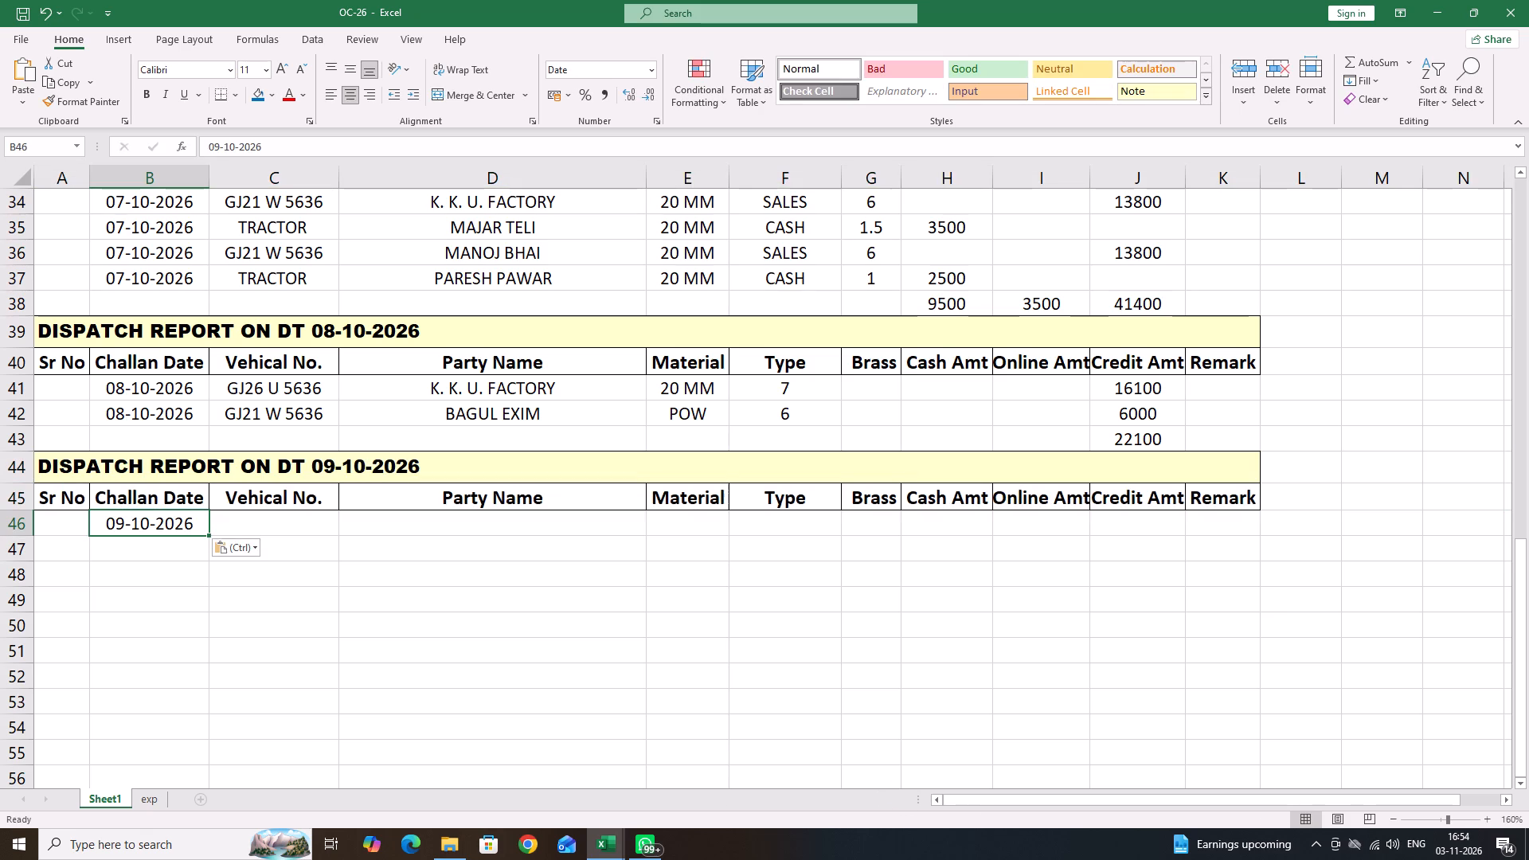
left_click(200, 545)
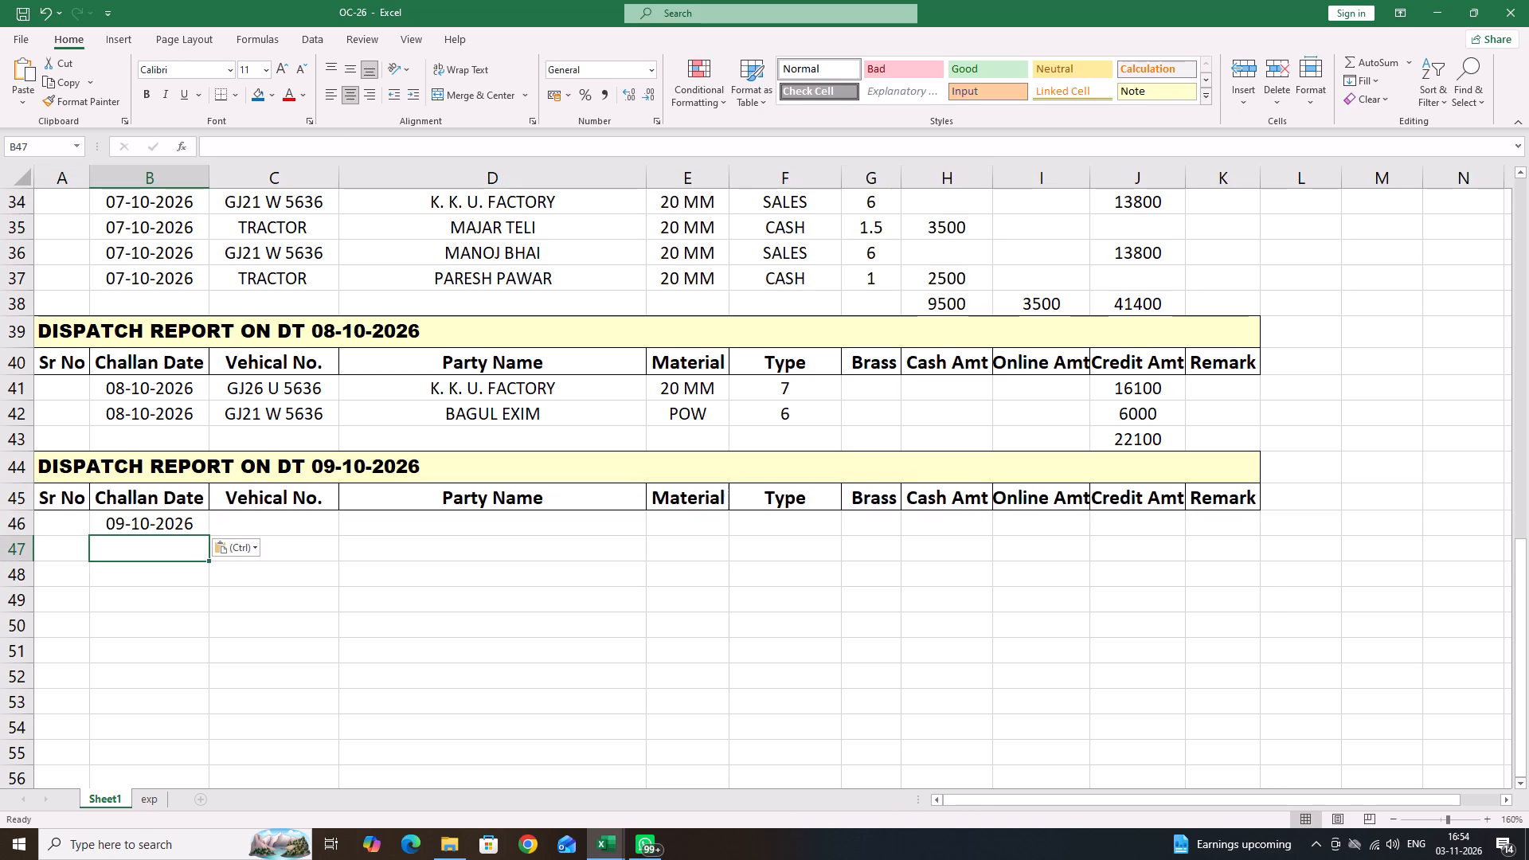
key("ctrl+v")
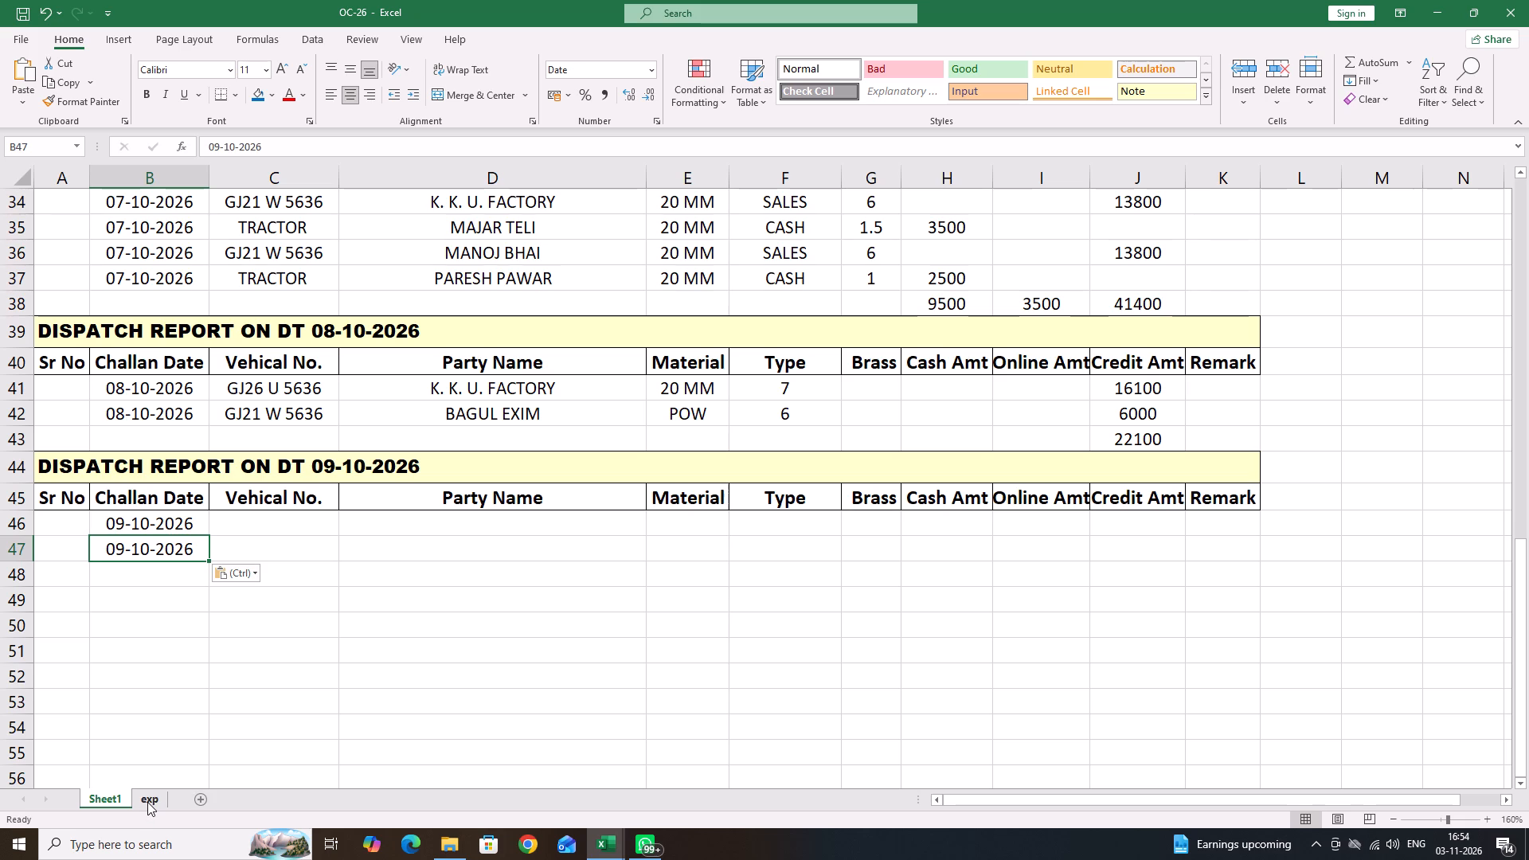
On the exp sheet, fill row 22 with date 08-10-2026, DIESEL FOR PLANT, category DIESEL and amount 4000.
left_click(141, 801)
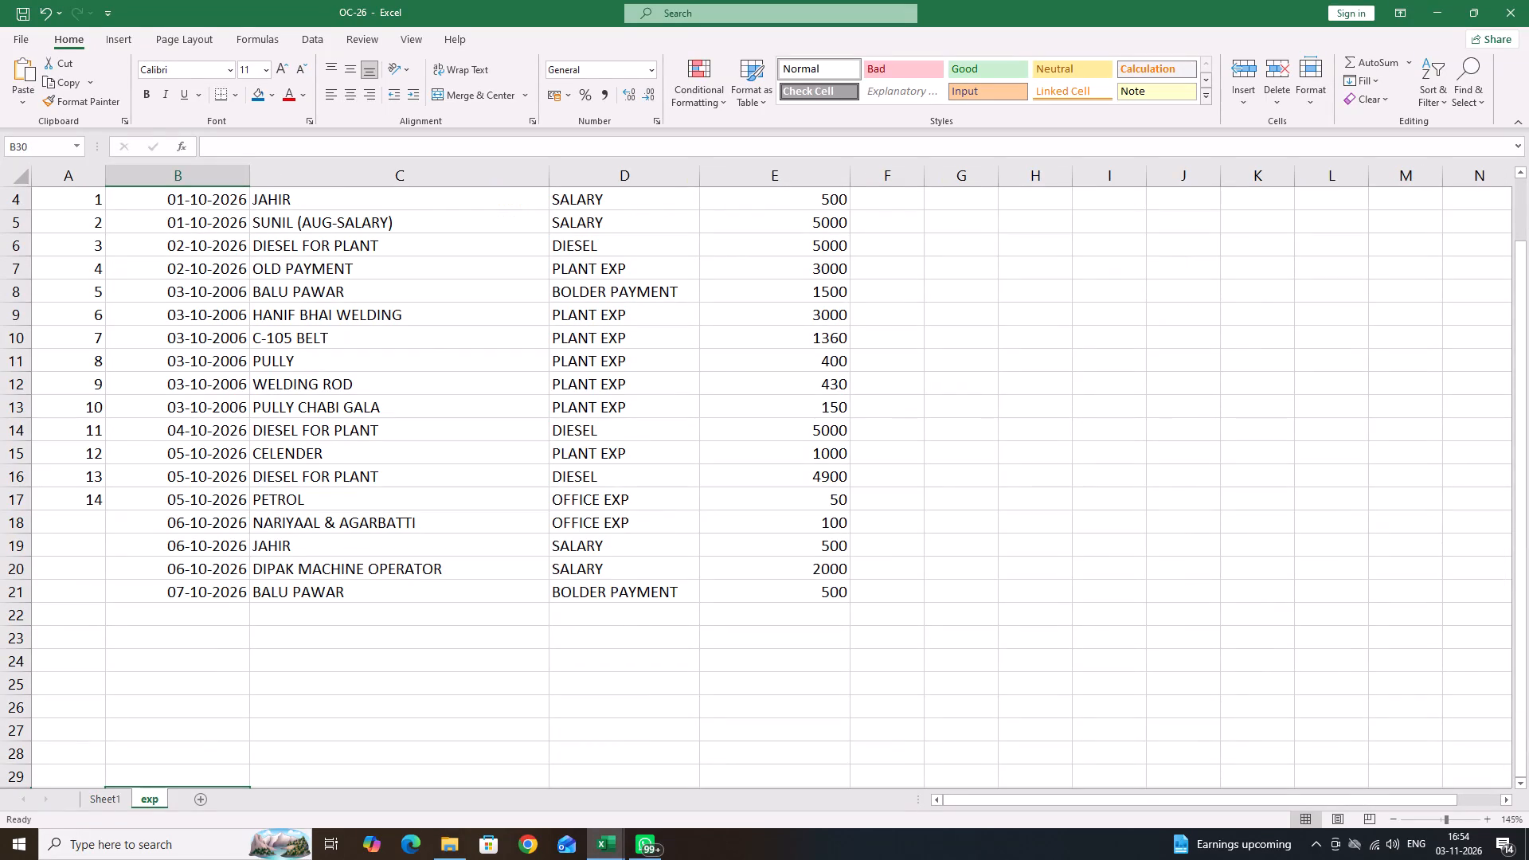
left_click(209, 613)
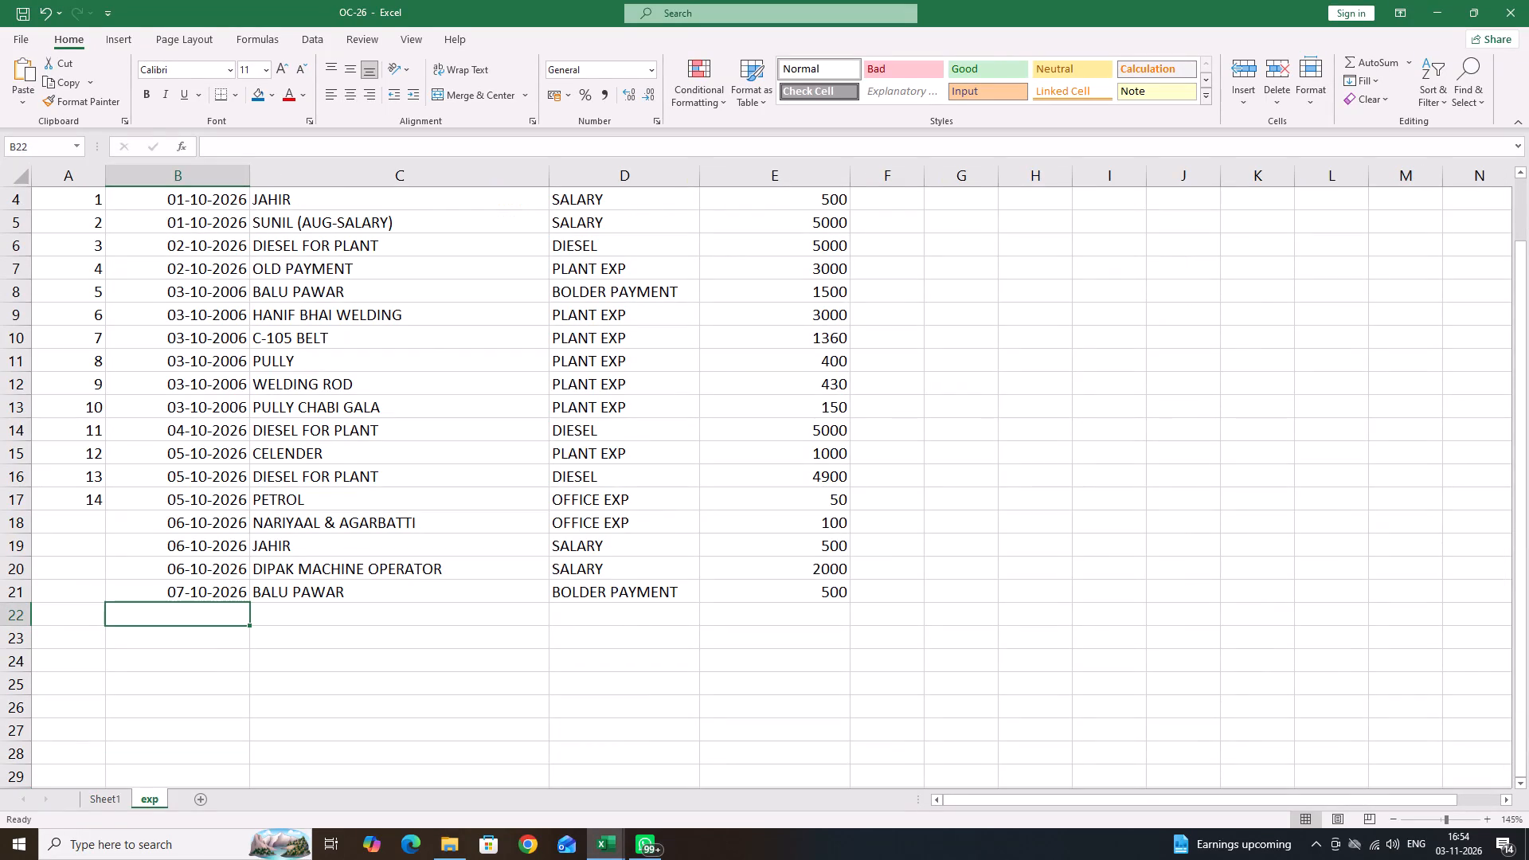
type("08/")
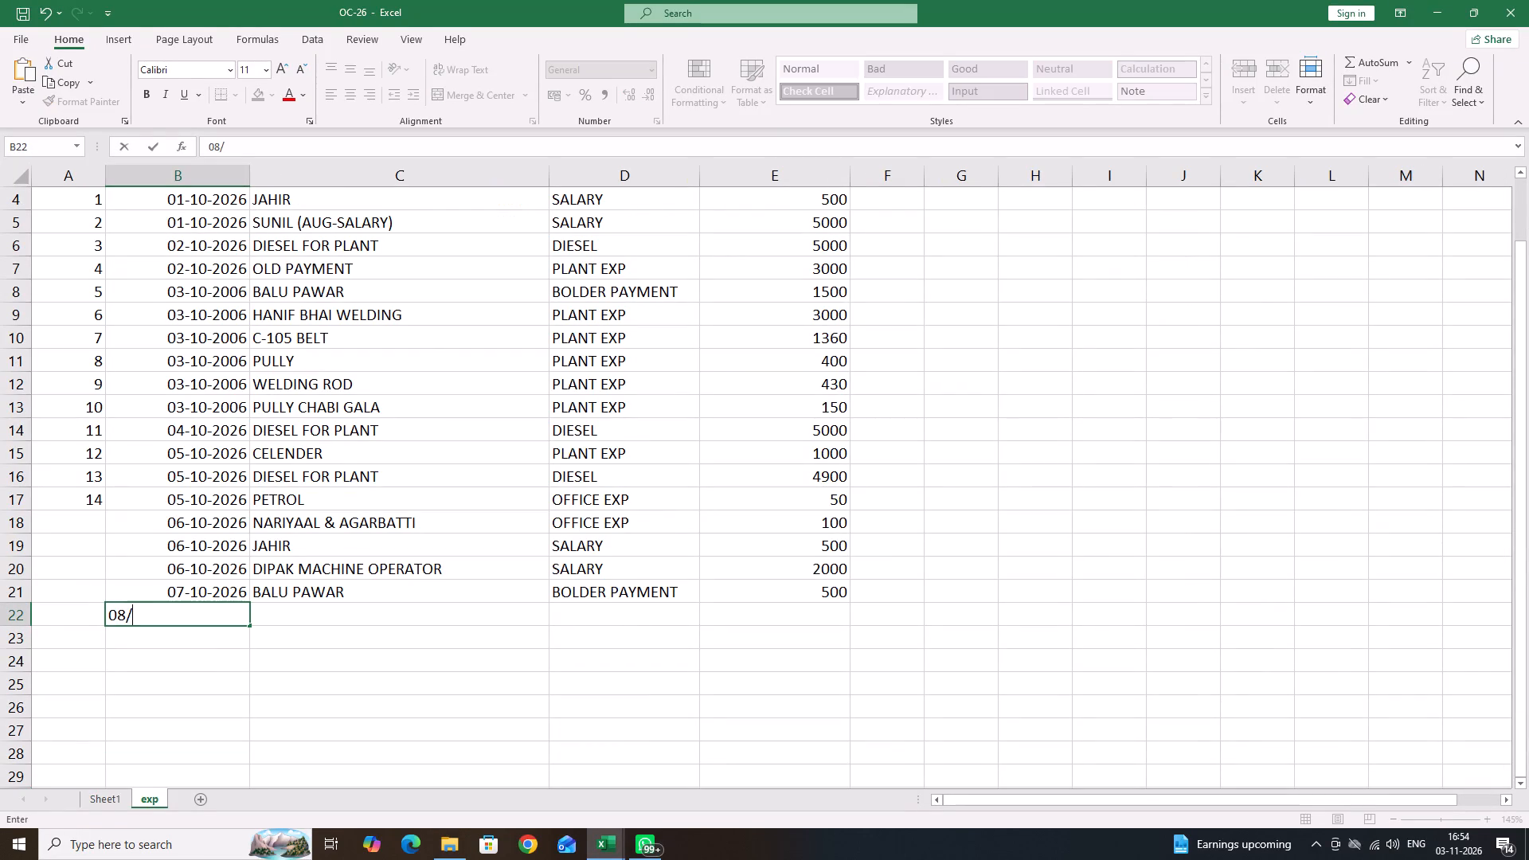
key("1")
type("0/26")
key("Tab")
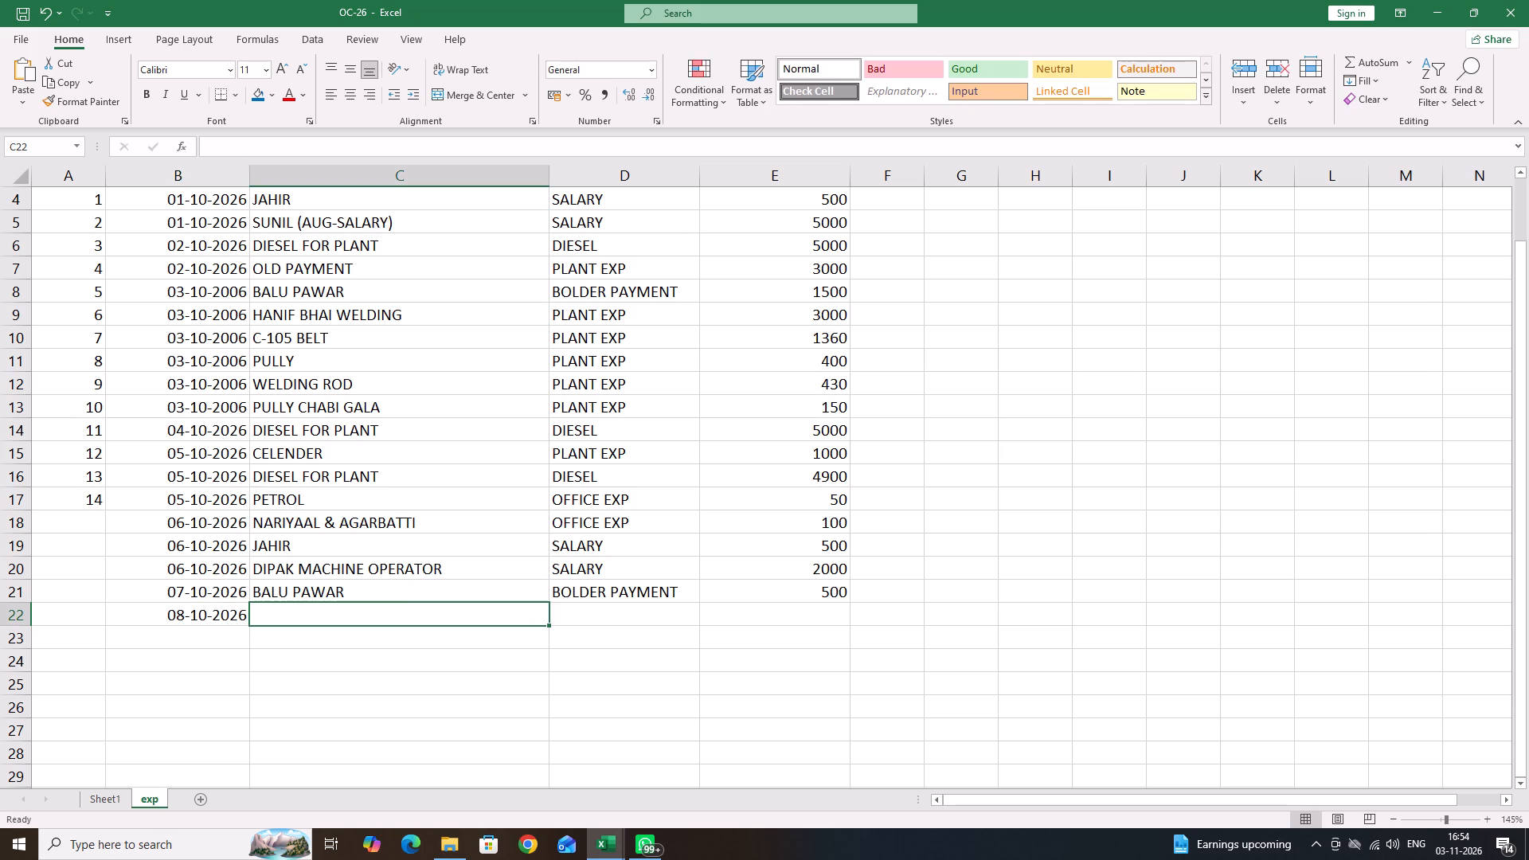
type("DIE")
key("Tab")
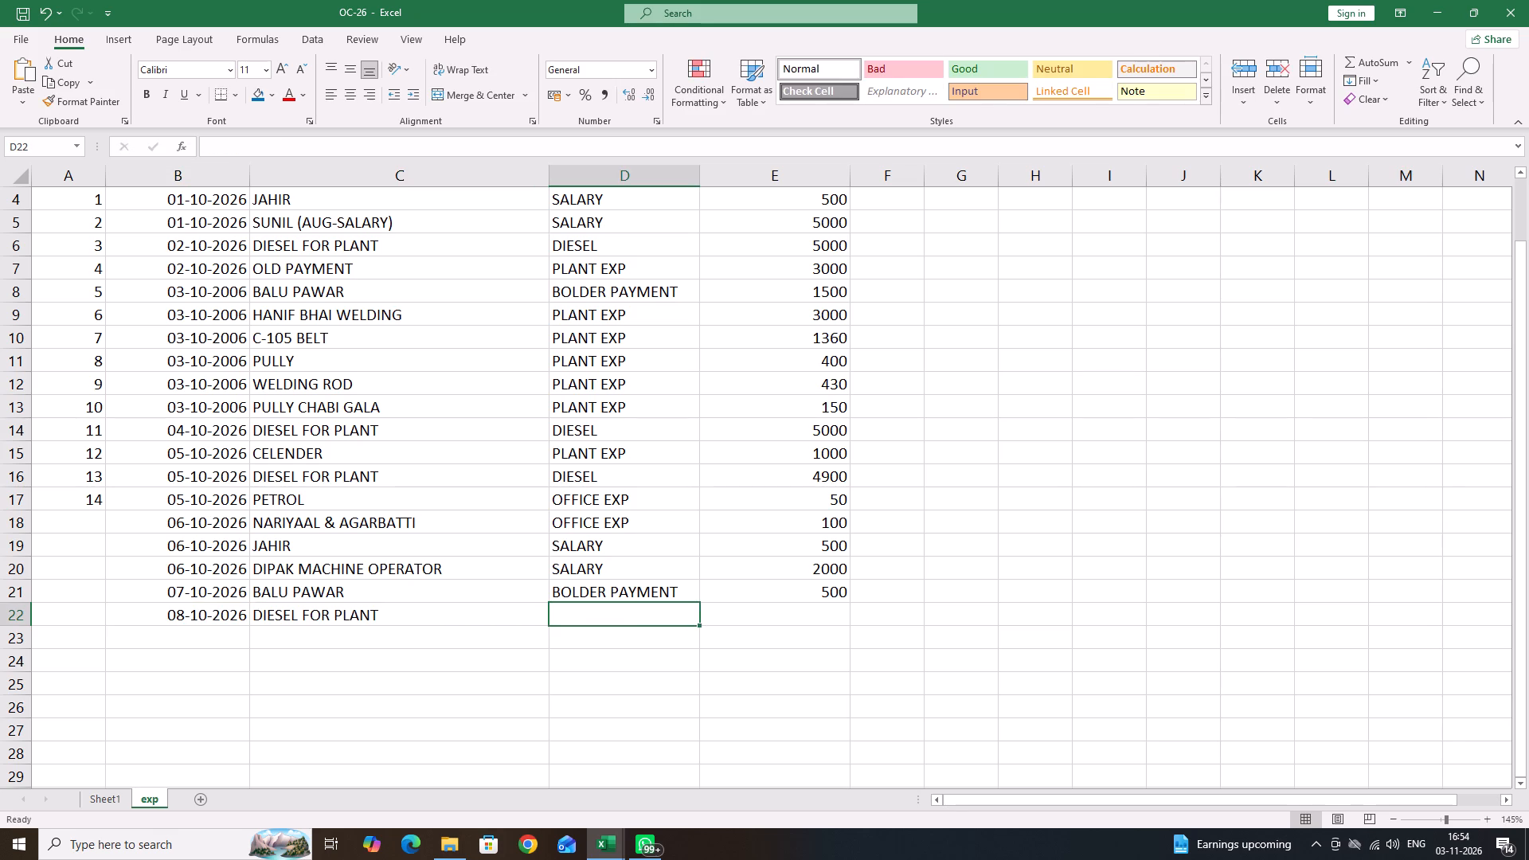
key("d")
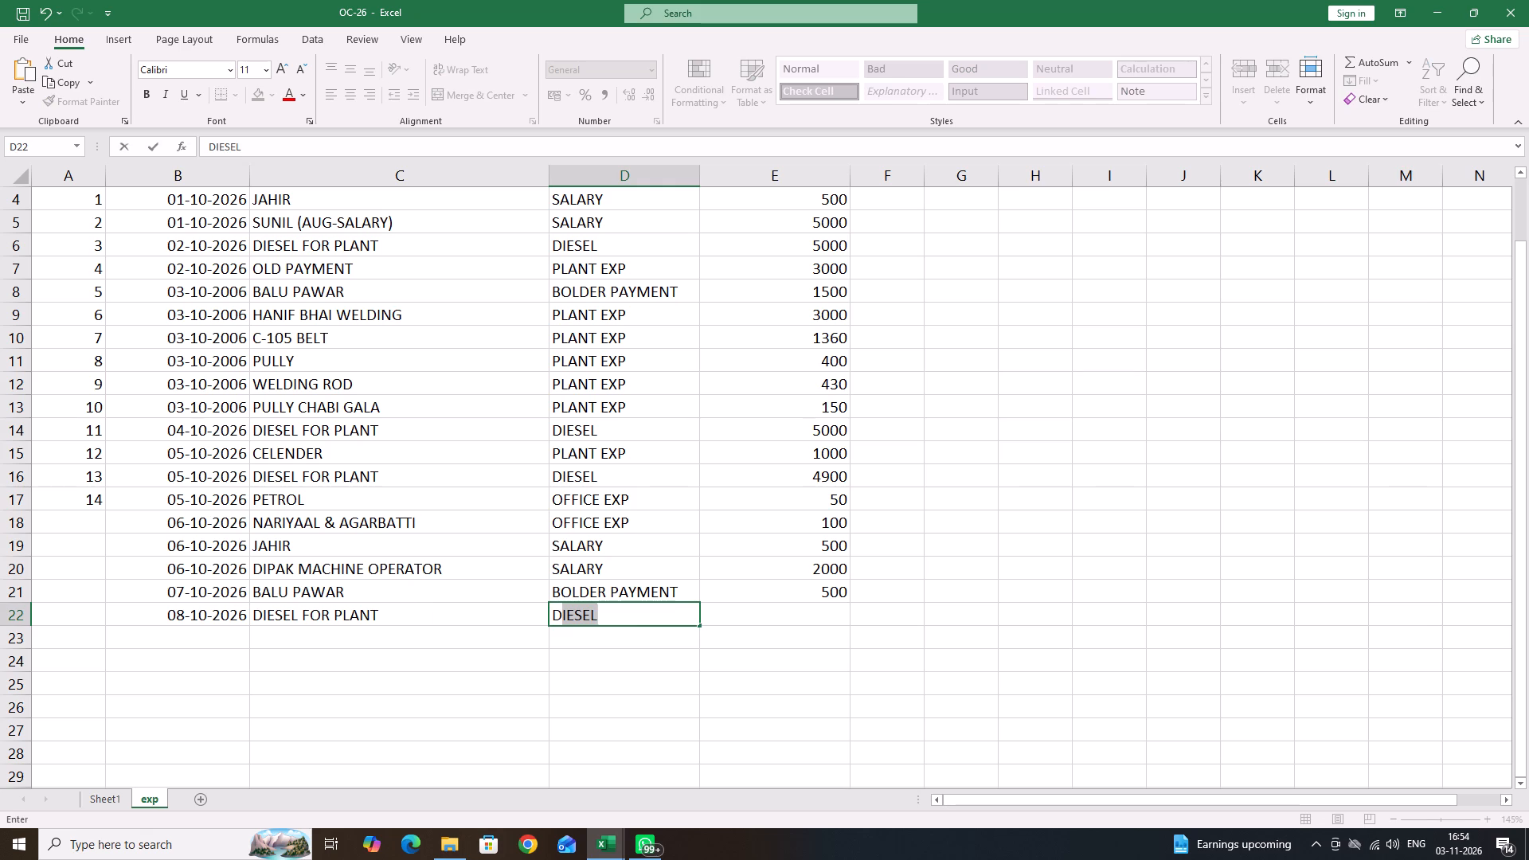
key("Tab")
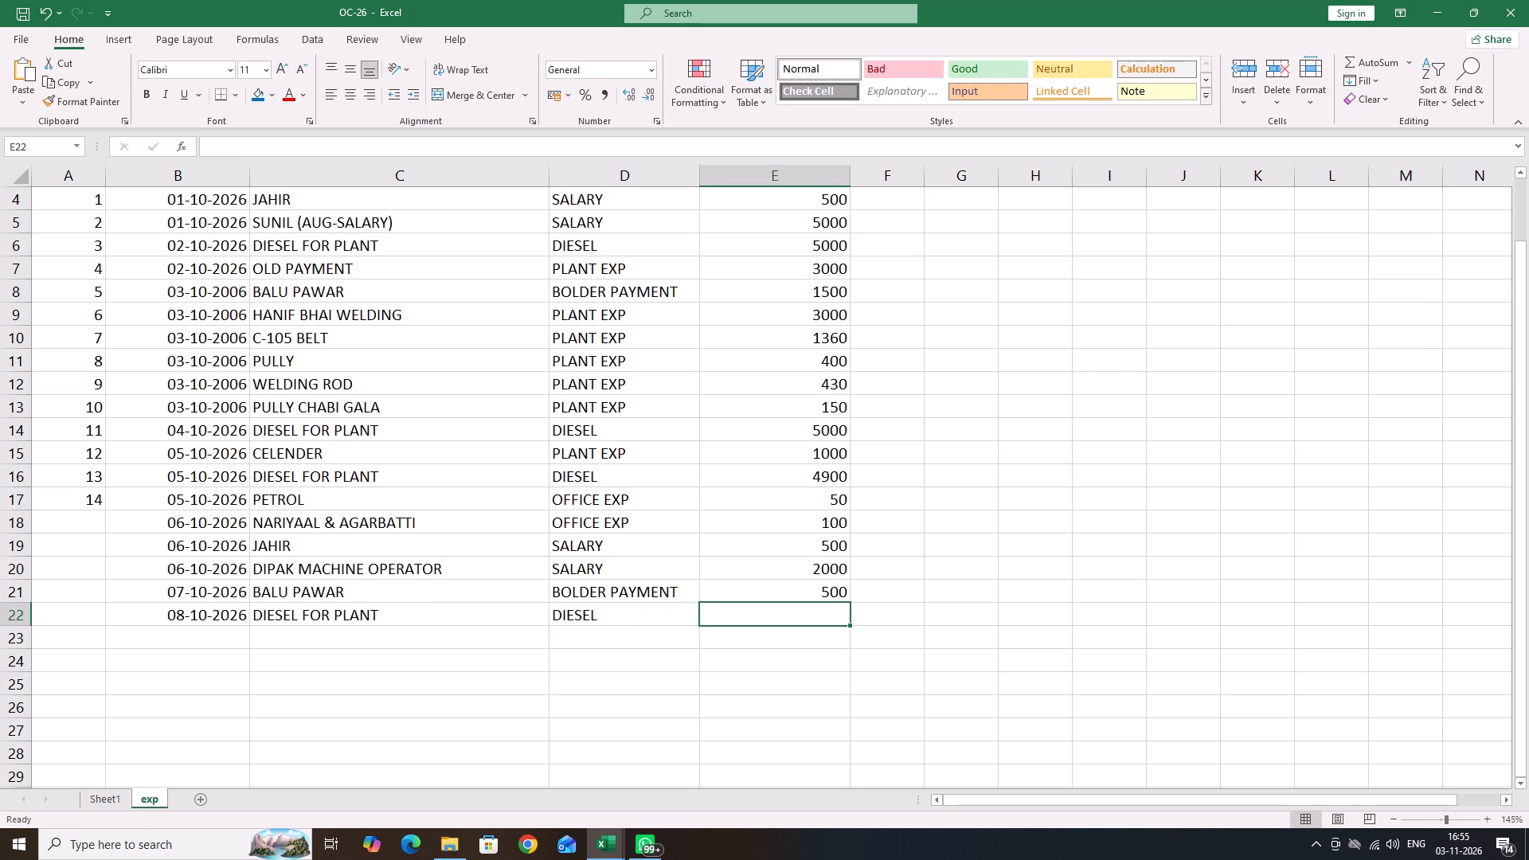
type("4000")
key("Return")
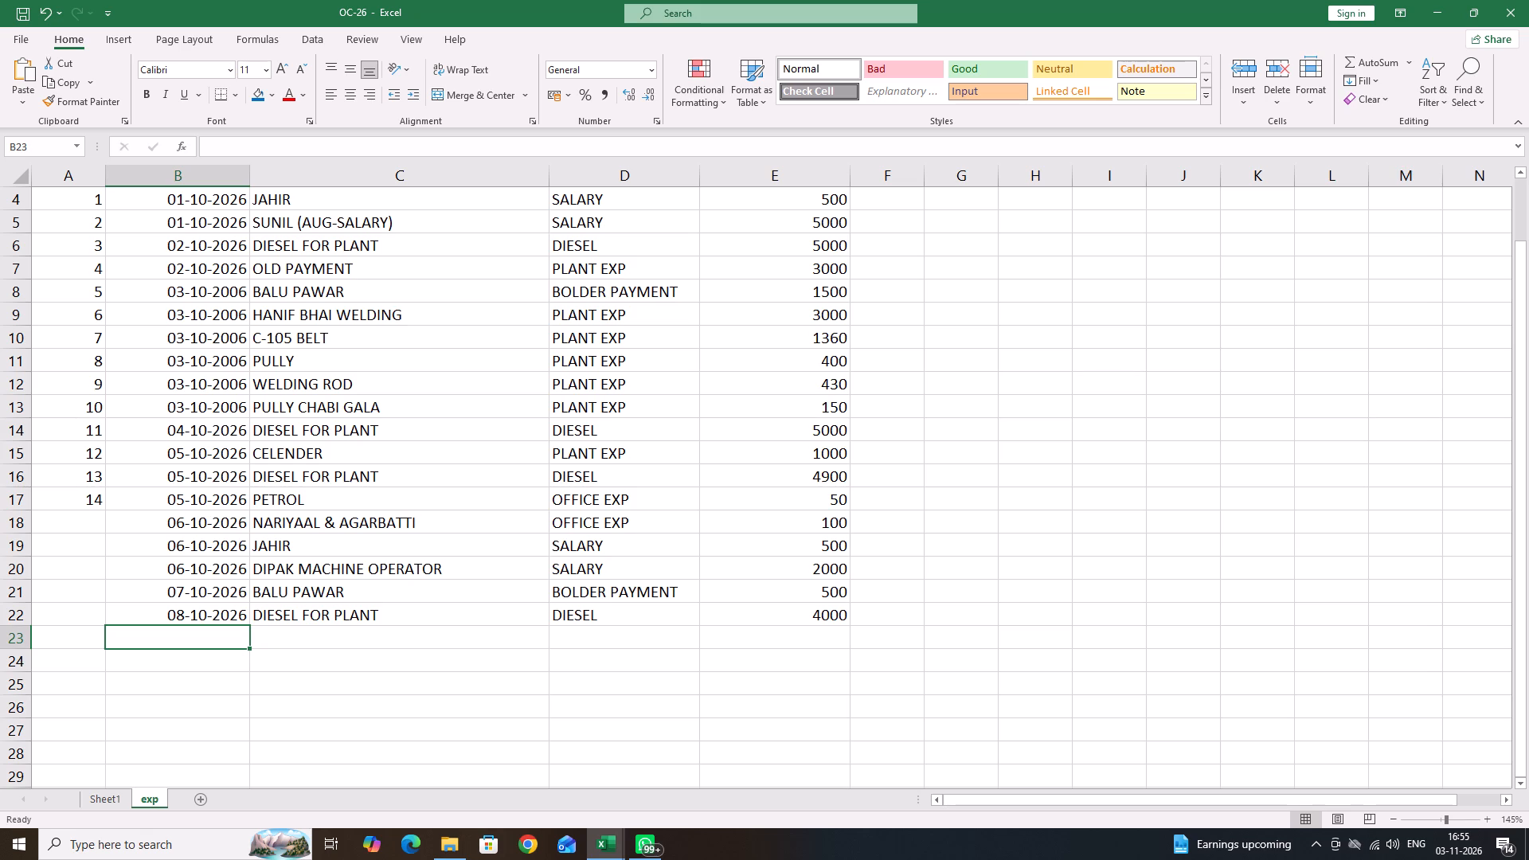
Fill expense row 23 with the date from above, WELDING ROD, category PLANT EXP and amount 1070.
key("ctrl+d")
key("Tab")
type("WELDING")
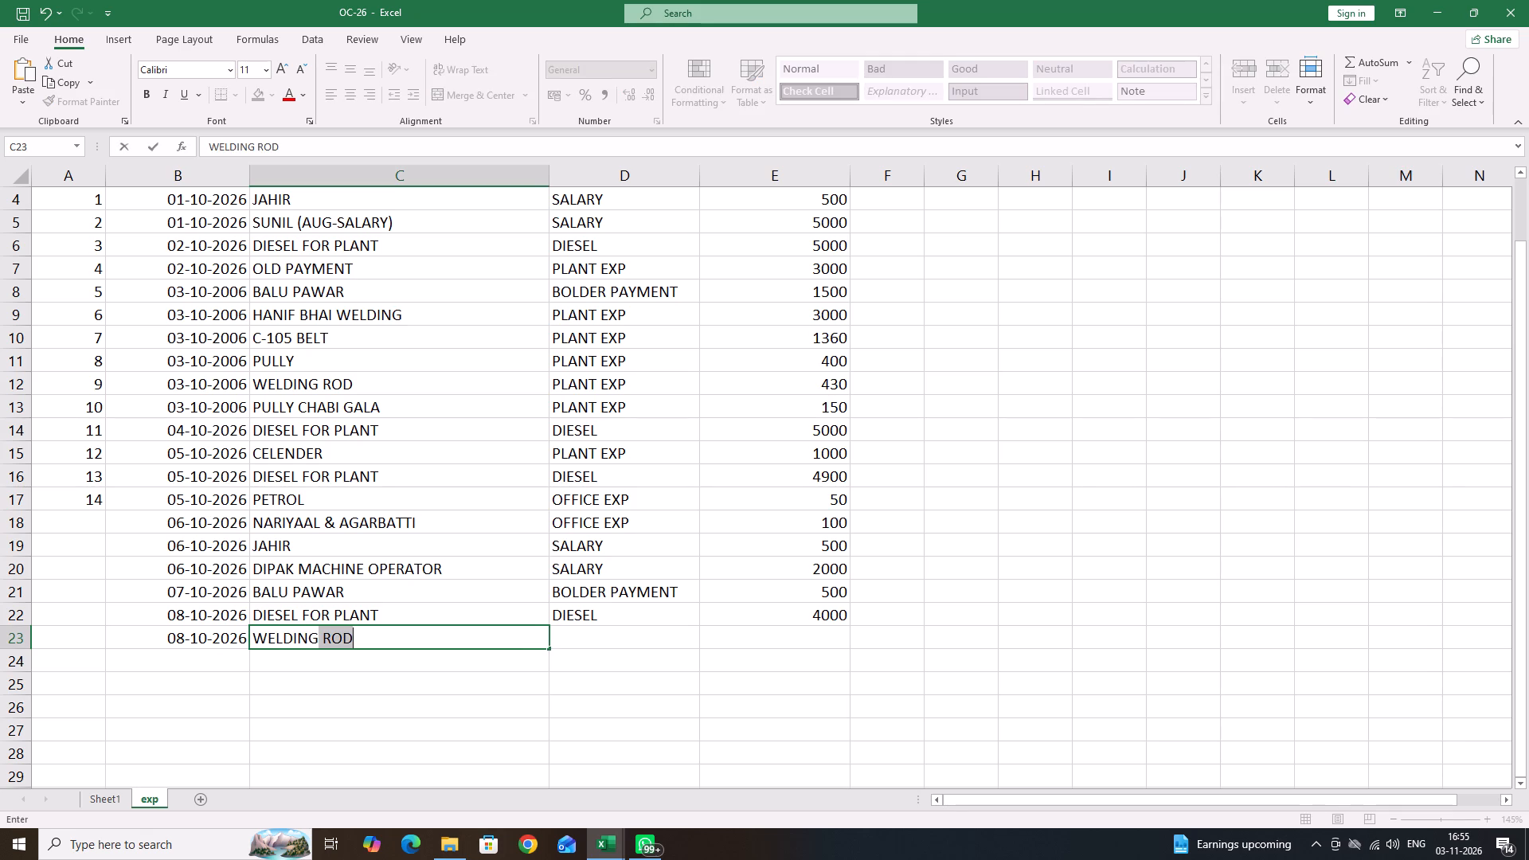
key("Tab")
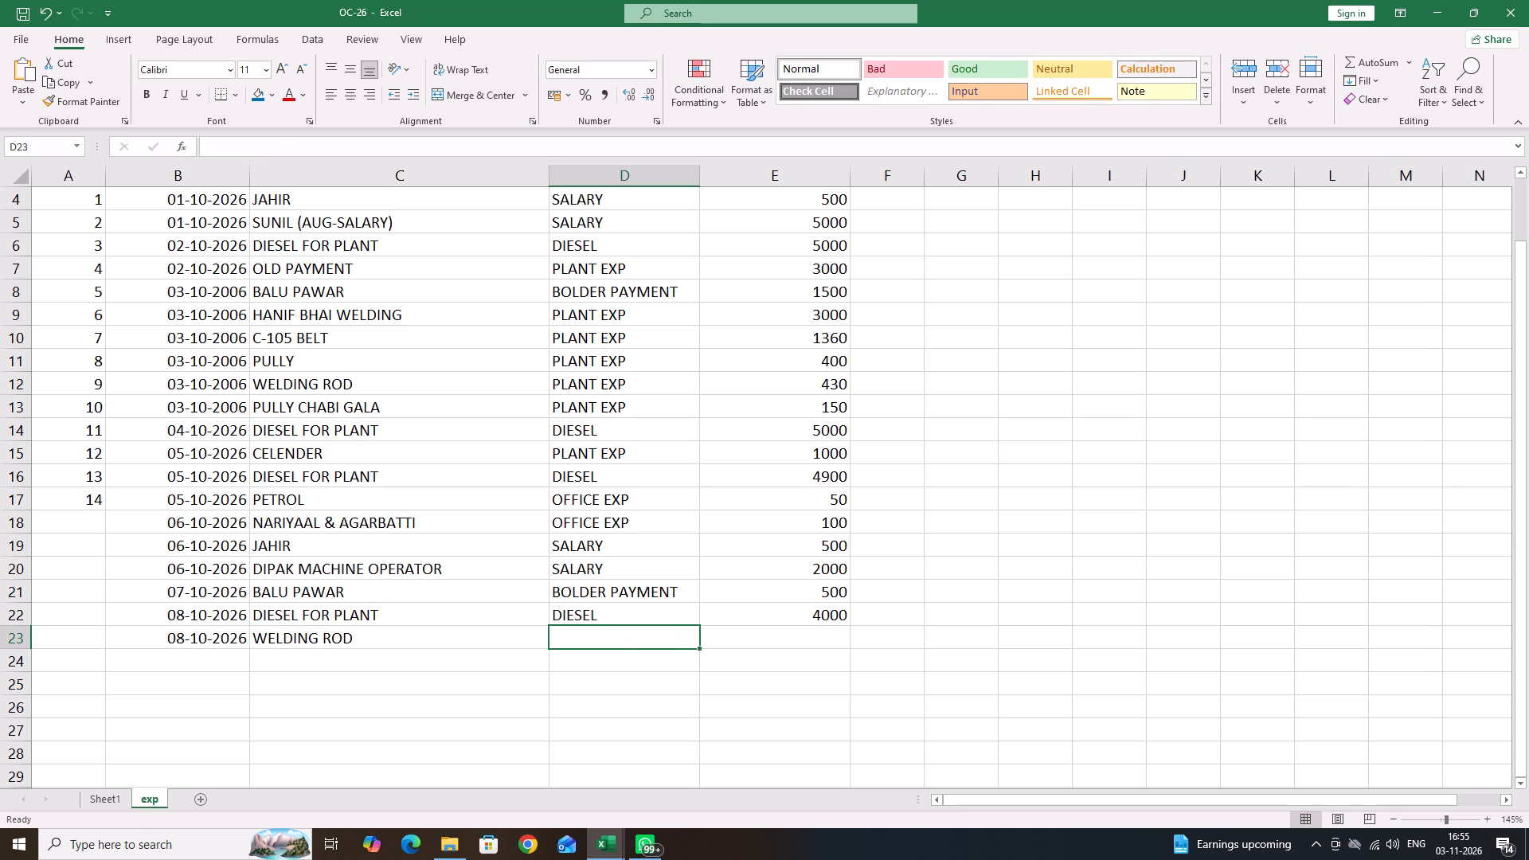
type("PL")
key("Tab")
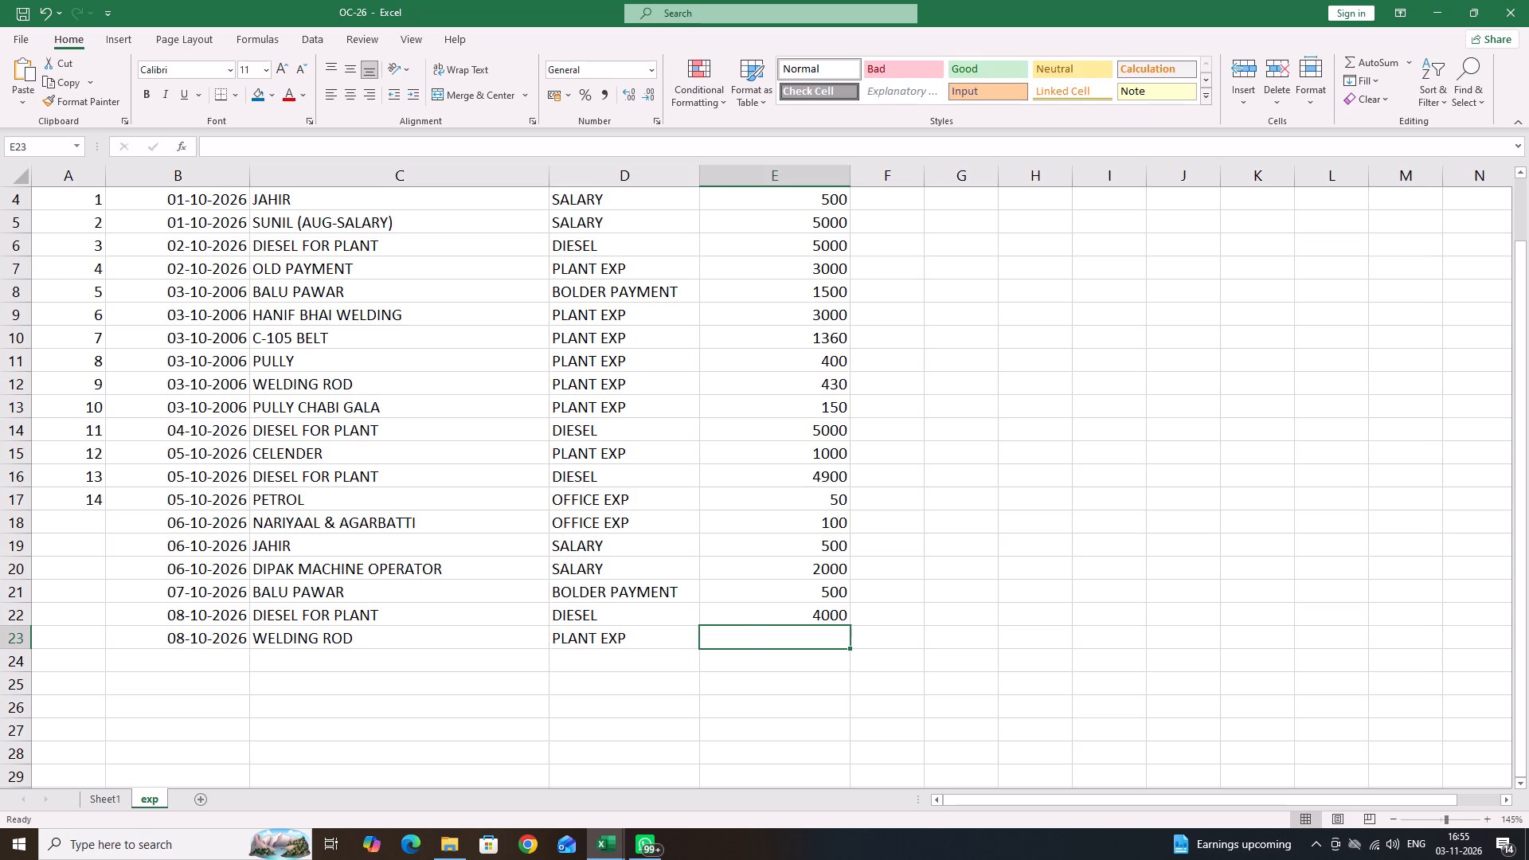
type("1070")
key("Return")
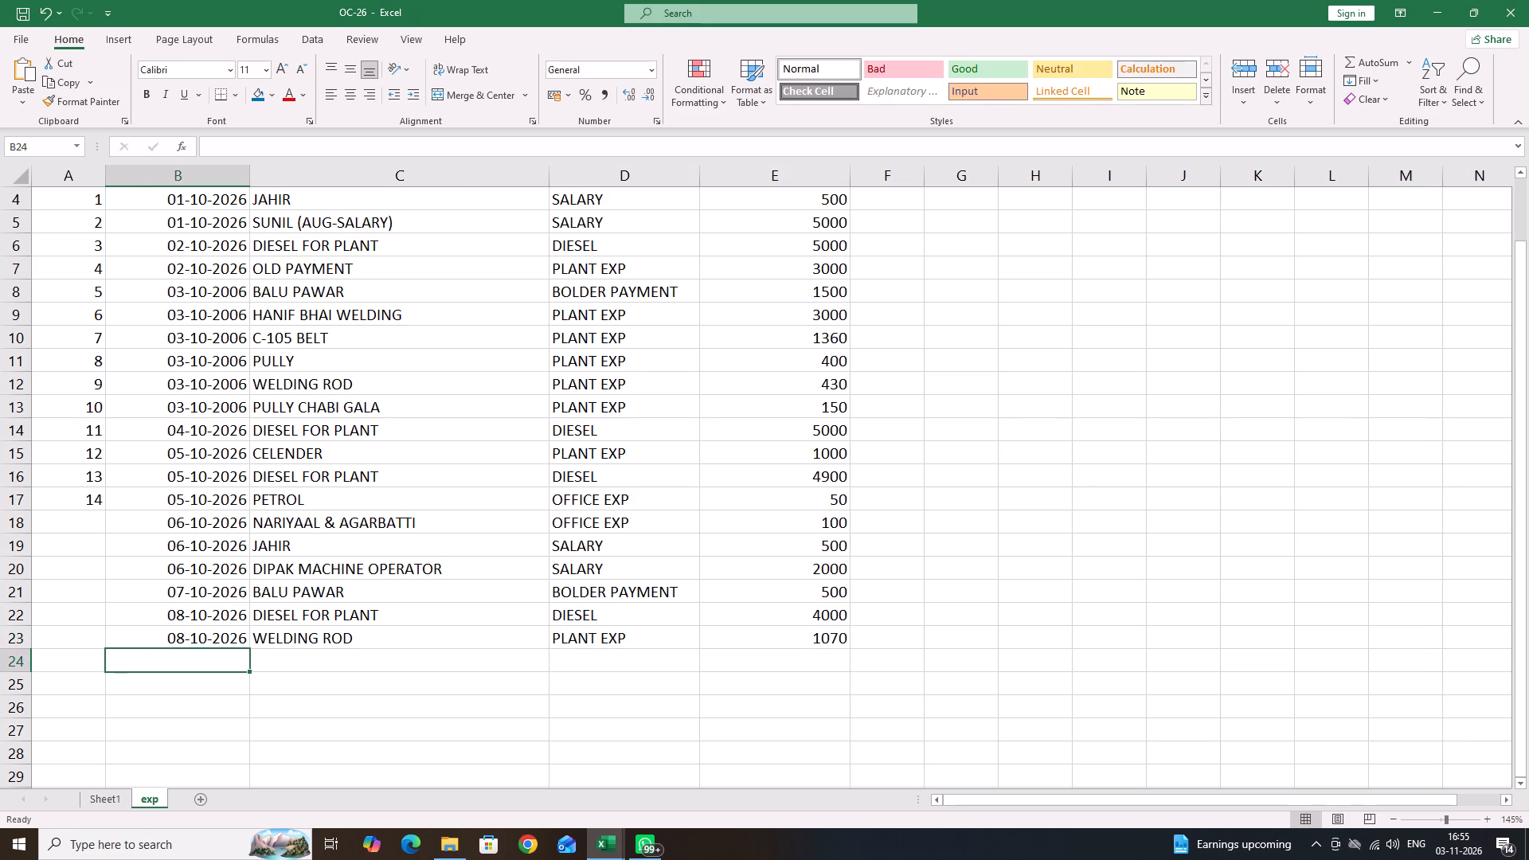
Fill expense row 24 with the date from above, PATTA BOLT, the category from above and amount 800.
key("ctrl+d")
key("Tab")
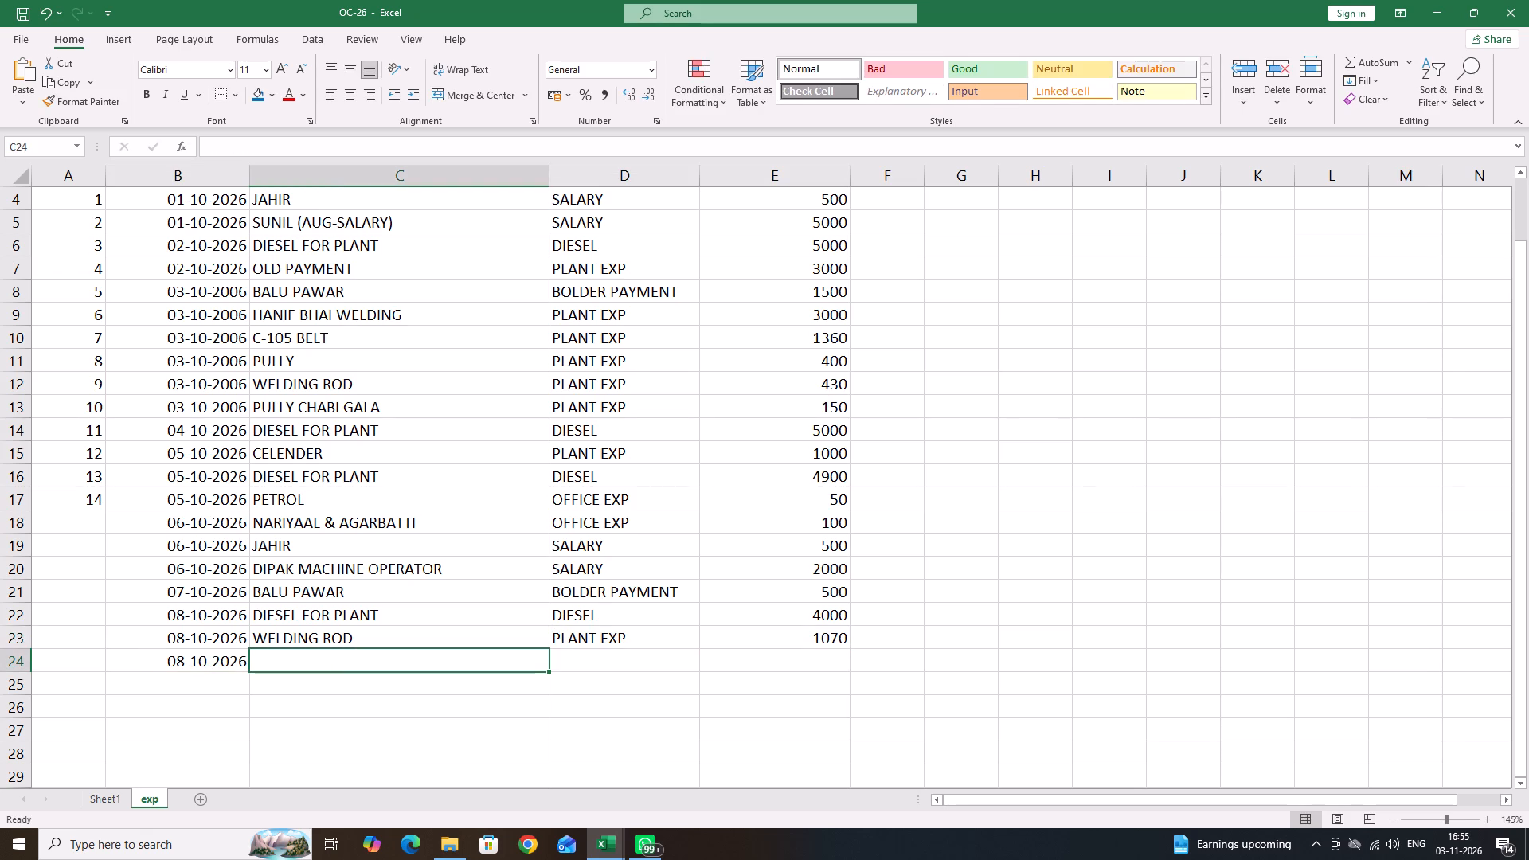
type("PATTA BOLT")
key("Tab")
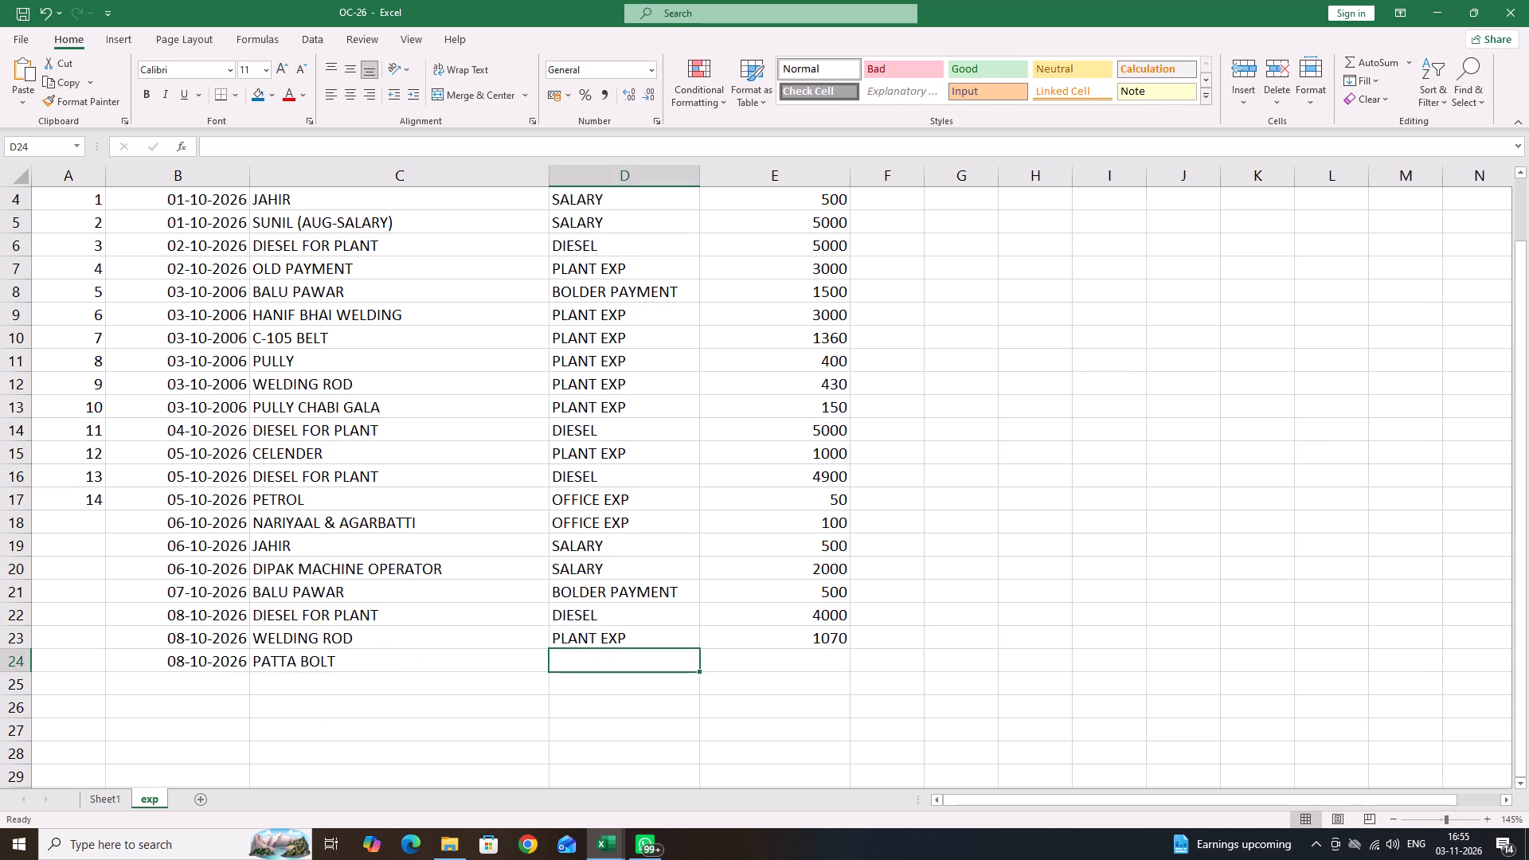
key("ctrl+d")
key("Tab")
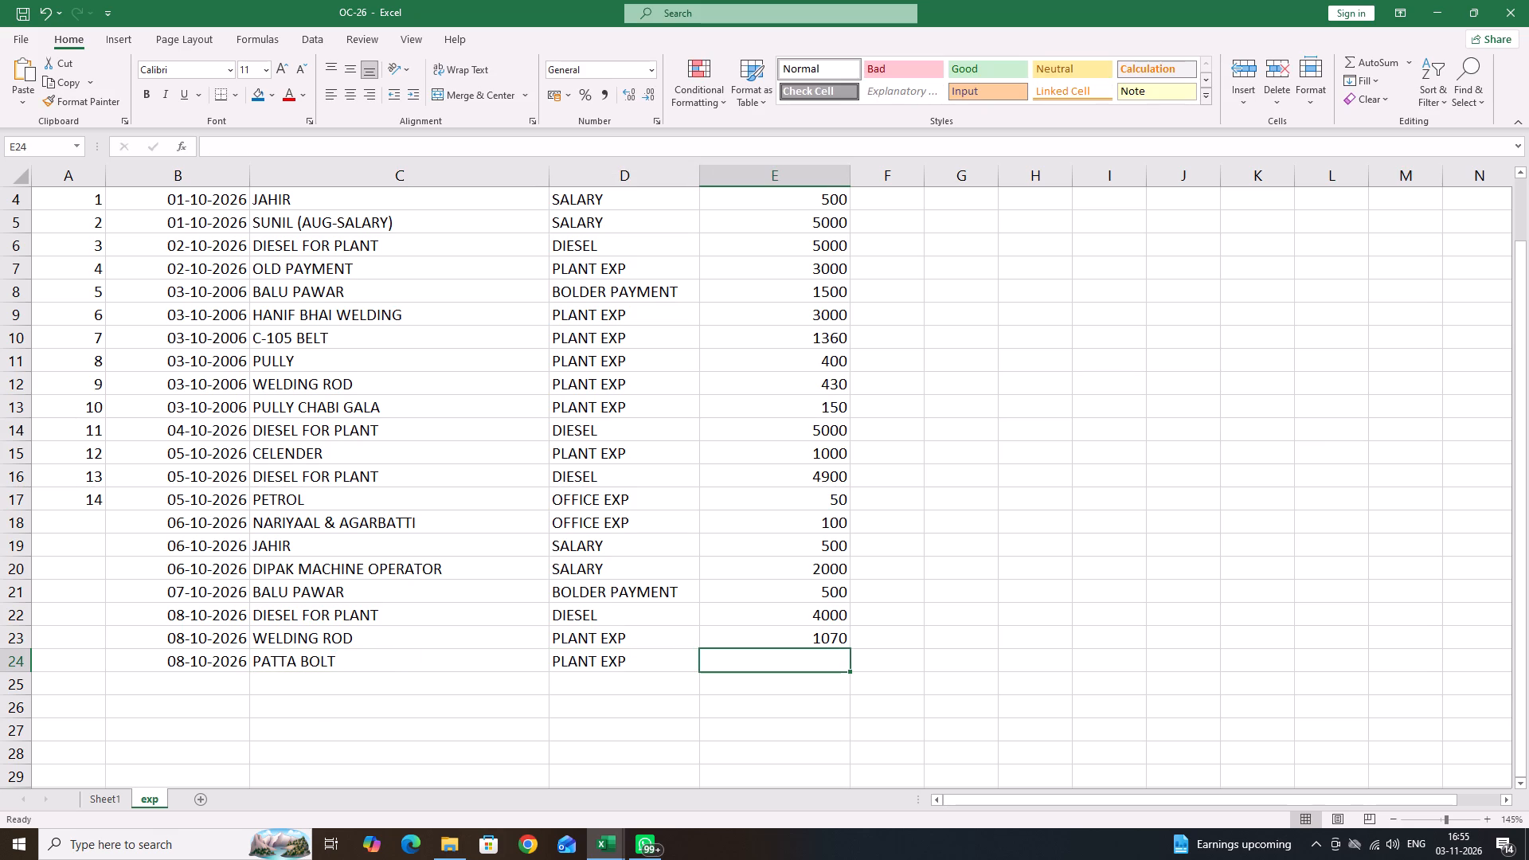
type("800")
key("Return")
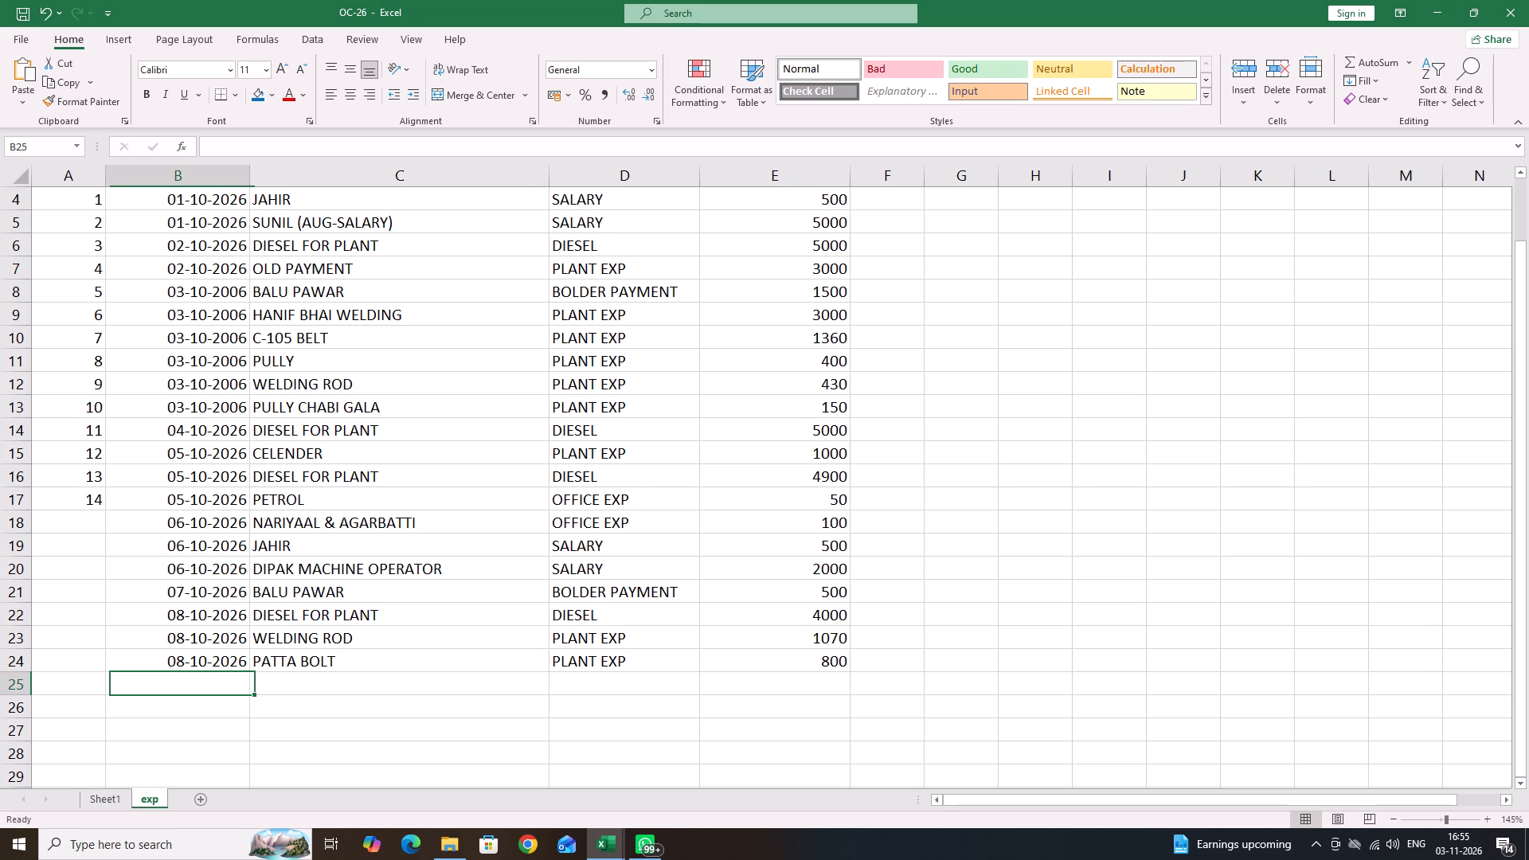
Fill expense row 25 with the date from above, JAHIR, category SALARY and amount 353.
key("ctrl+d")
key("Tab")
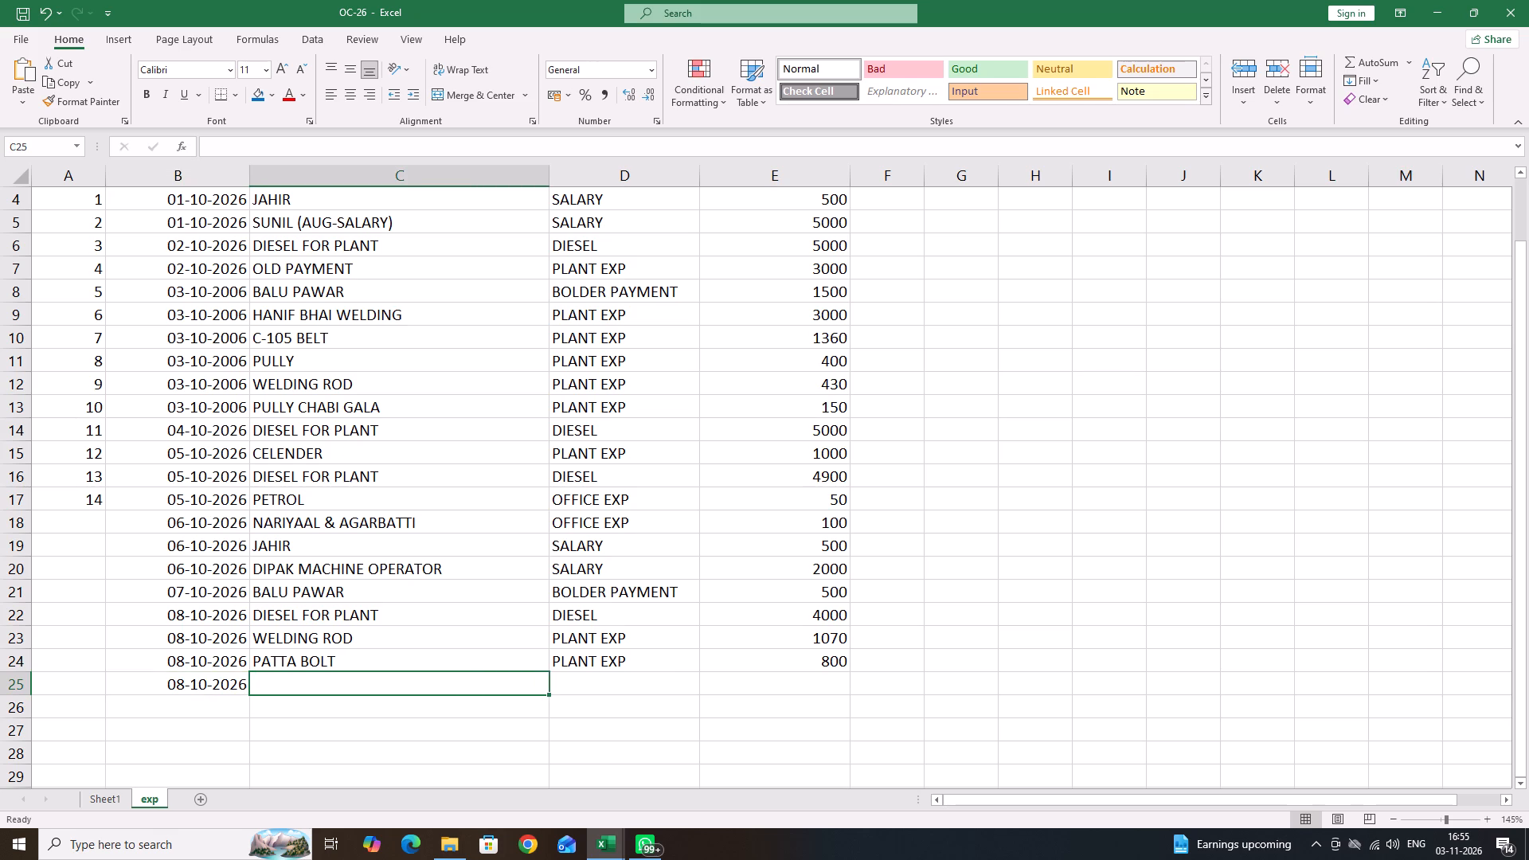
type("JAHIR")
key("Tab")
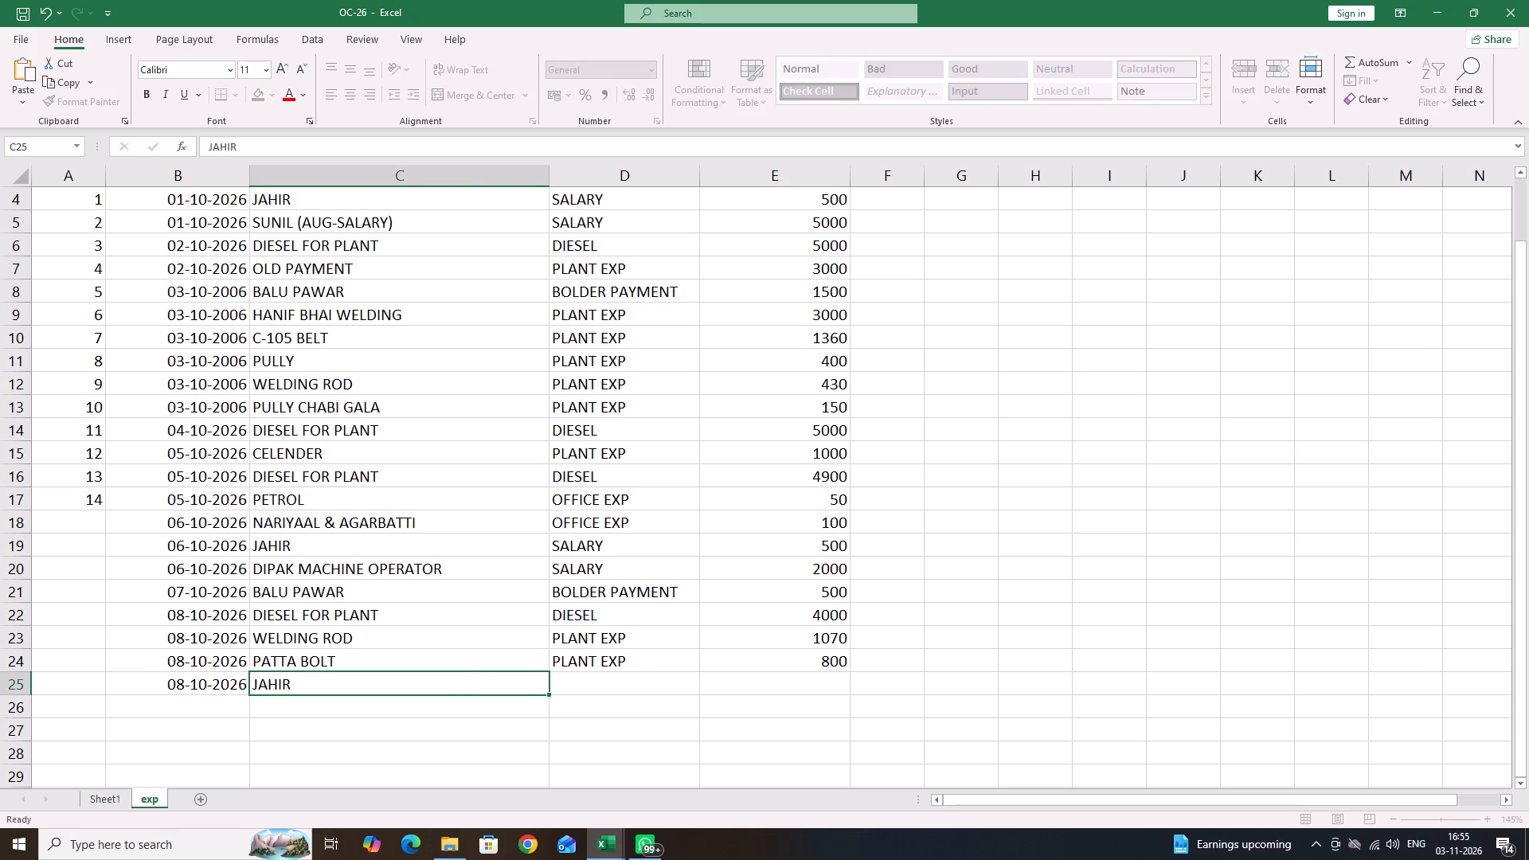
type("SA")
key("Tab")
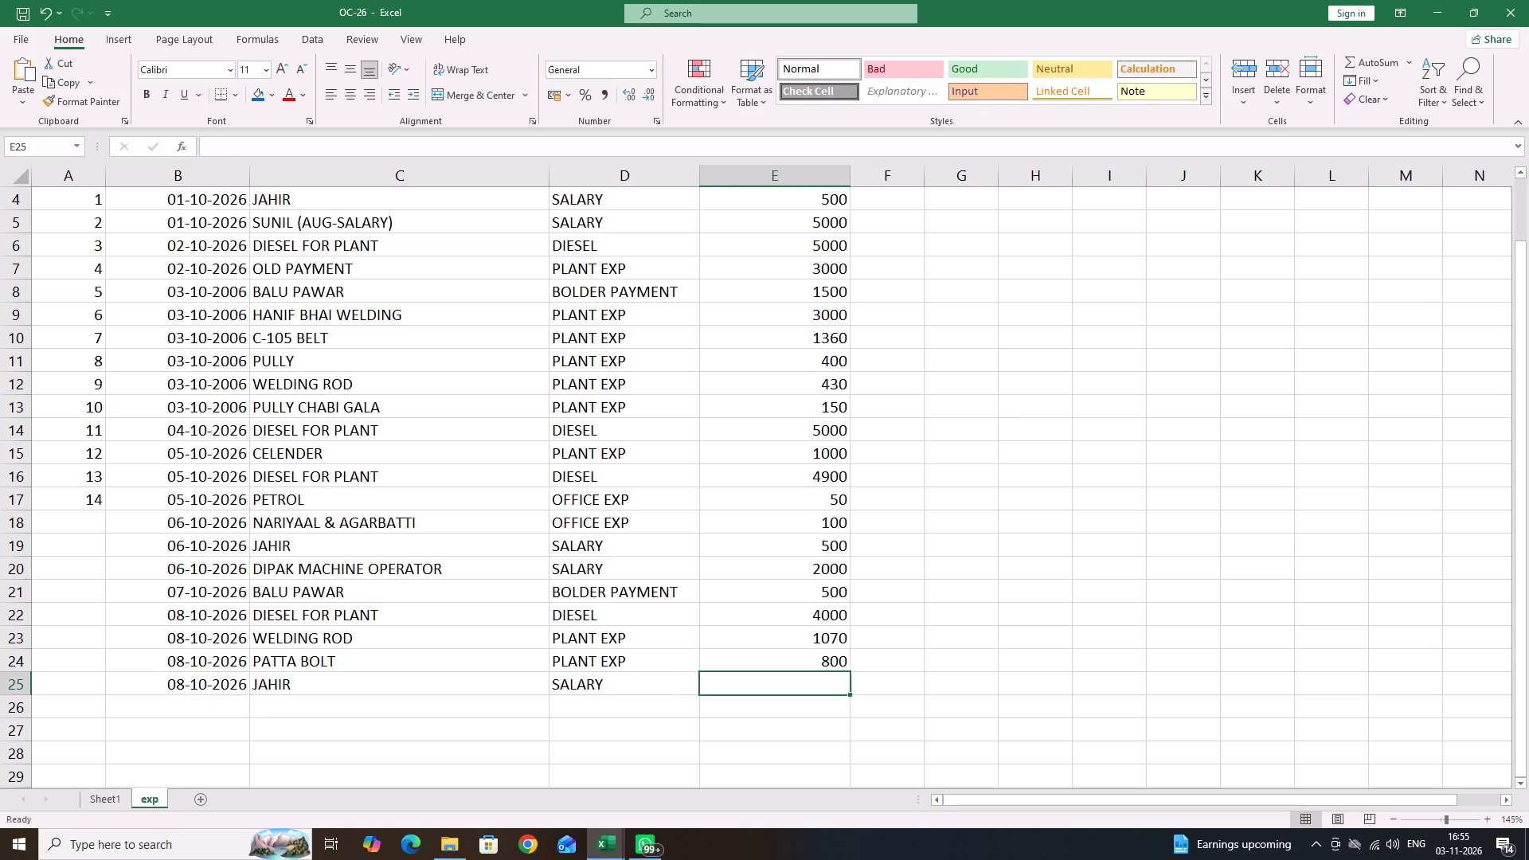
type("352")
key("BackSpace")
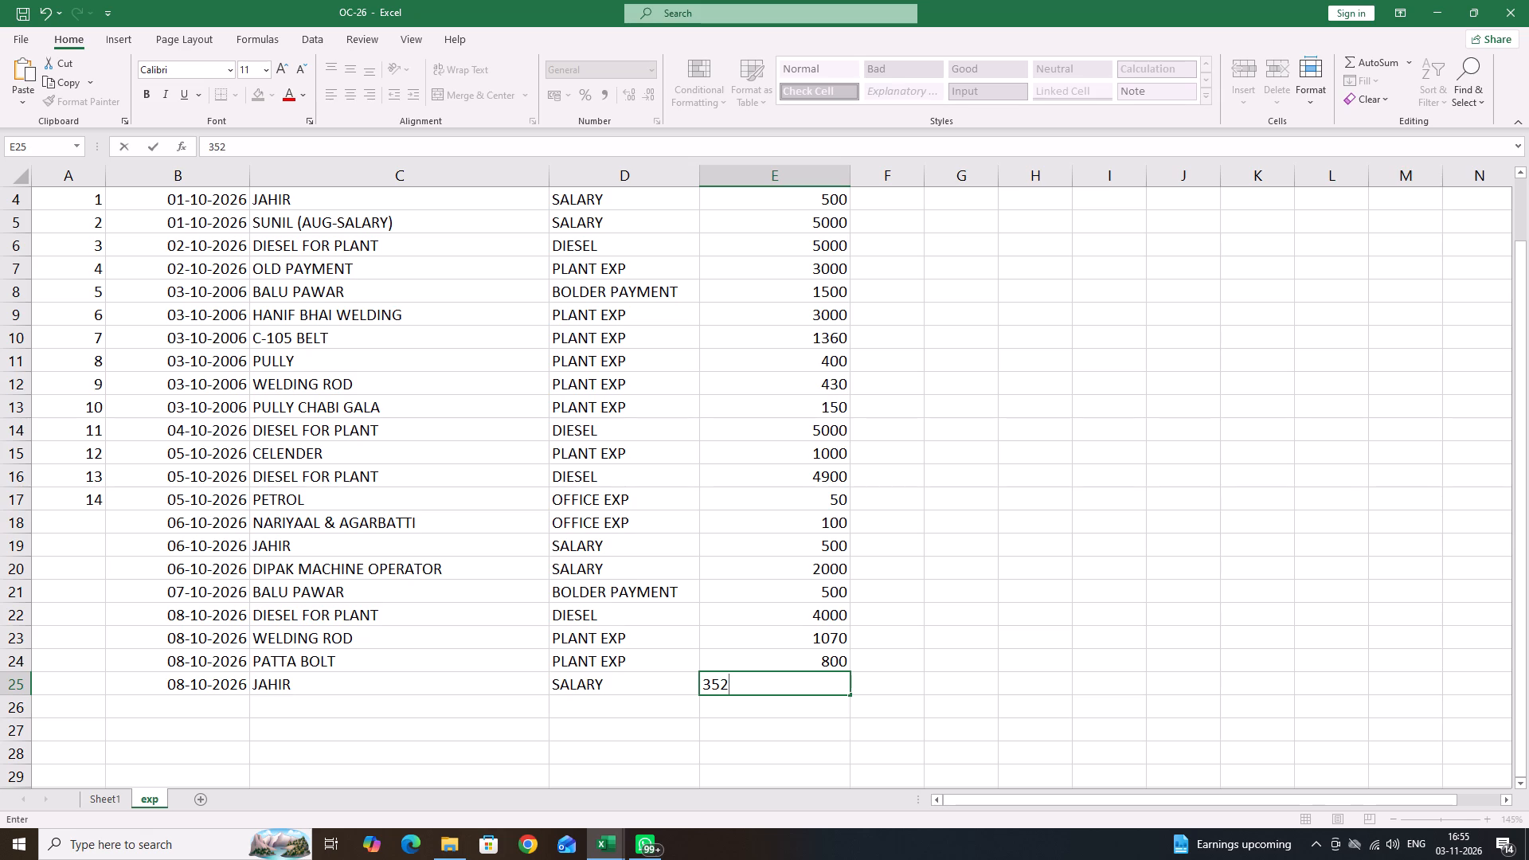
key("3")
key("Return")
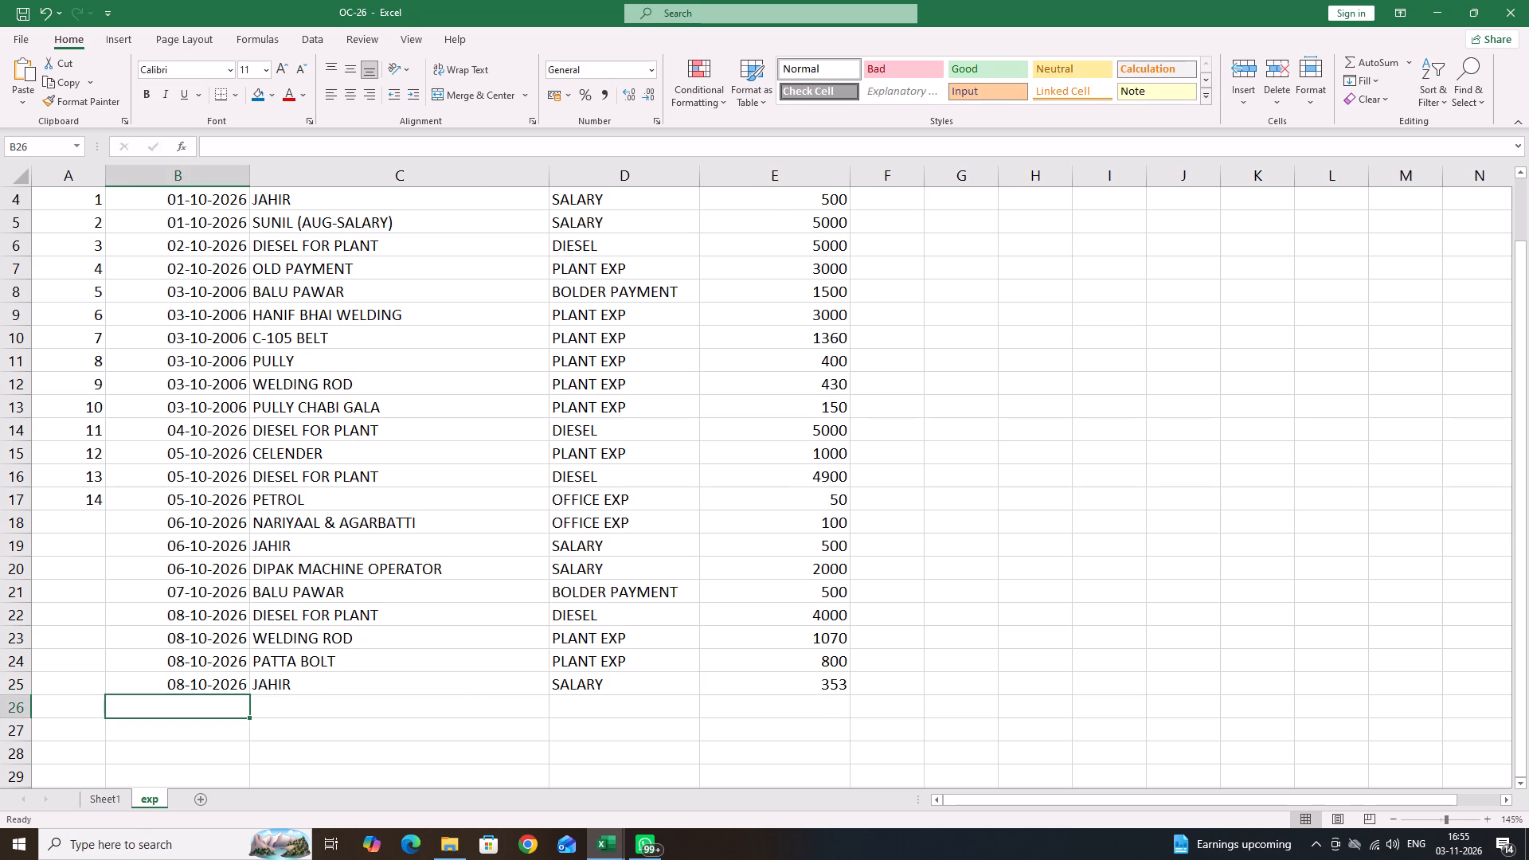
Save the OC-26 workbook.
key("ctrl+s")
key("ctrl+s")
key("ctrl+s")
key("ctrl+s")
Fill expense row 26 with the copied date 09-10-2026, DIESEL FOR PLANT, category DIESEL and amount 5000.
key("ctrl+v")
left_click(333, 701)
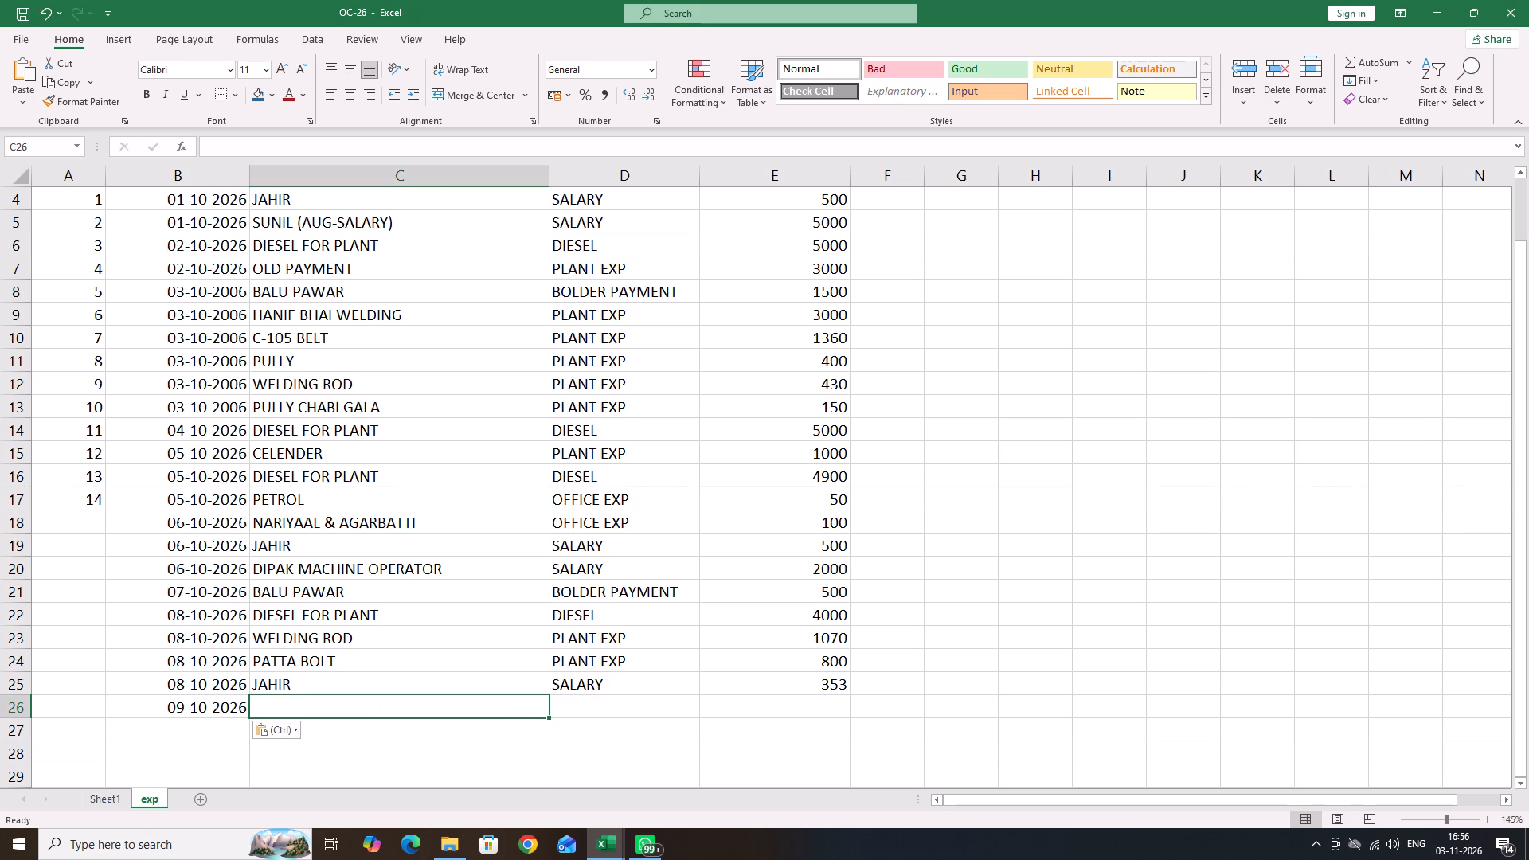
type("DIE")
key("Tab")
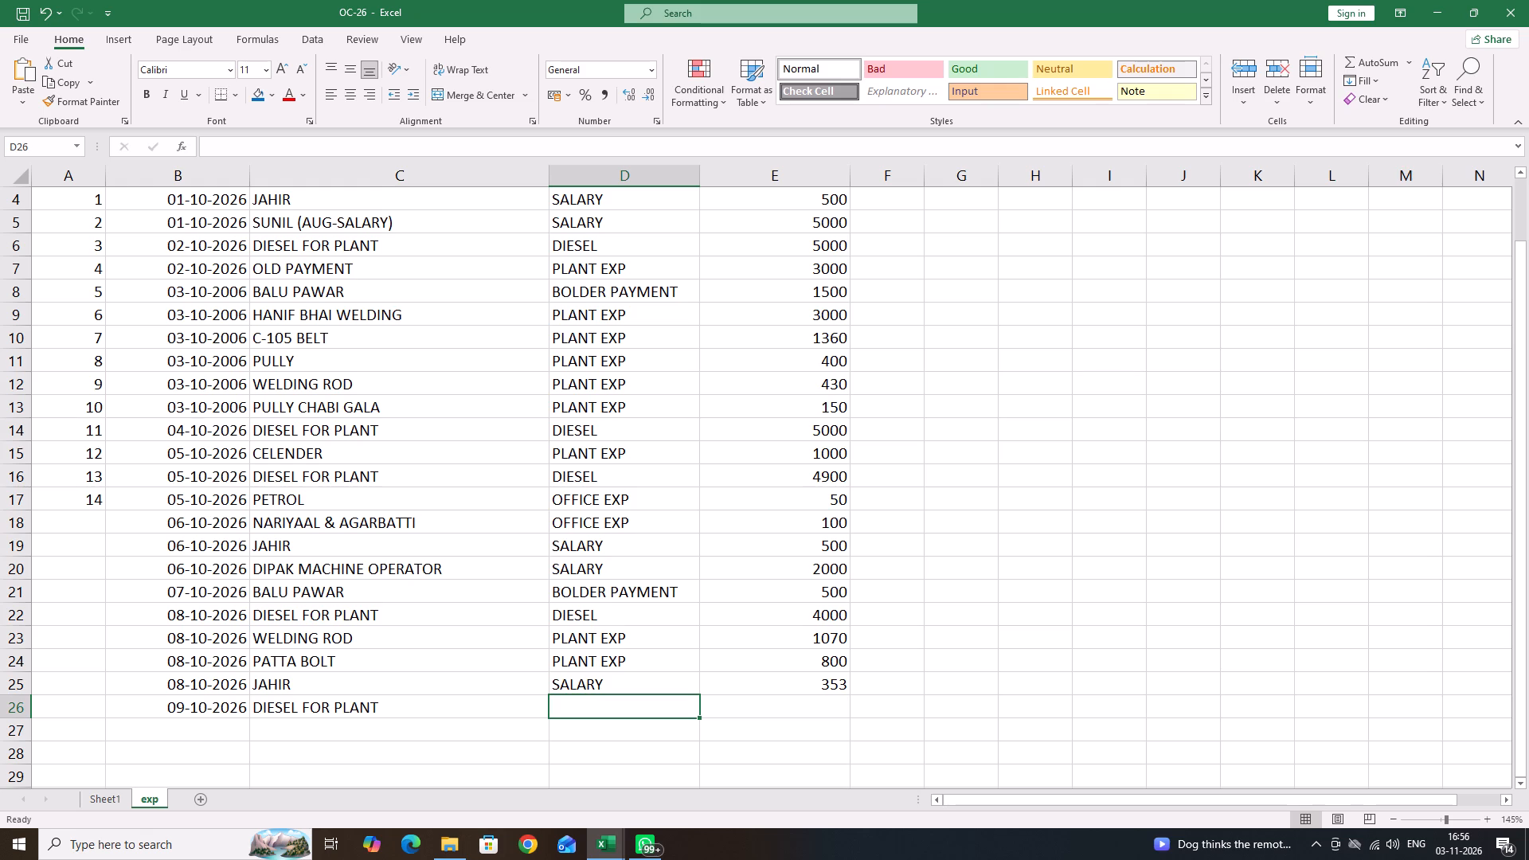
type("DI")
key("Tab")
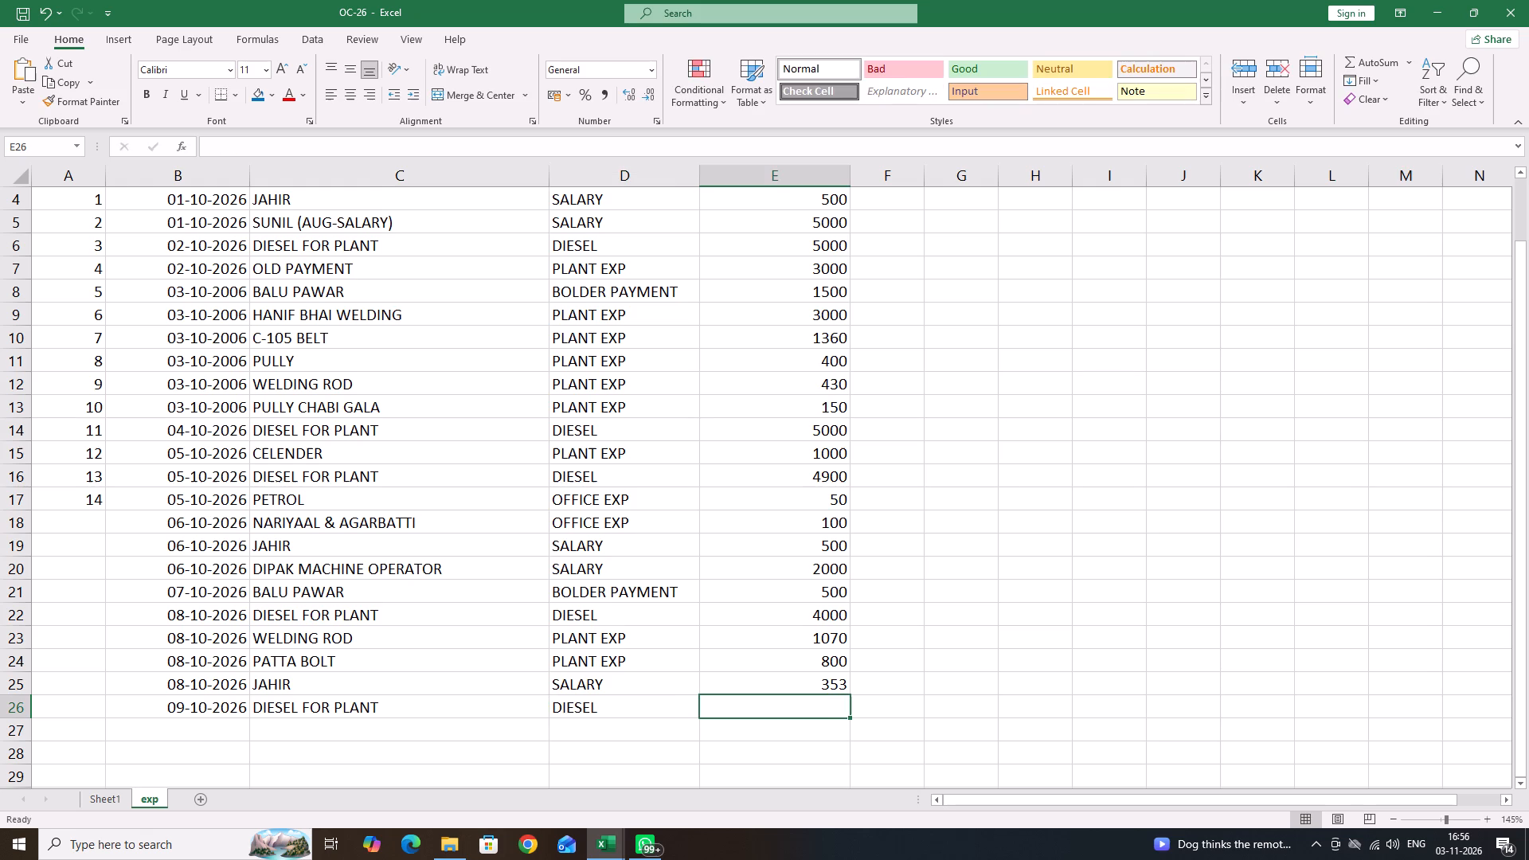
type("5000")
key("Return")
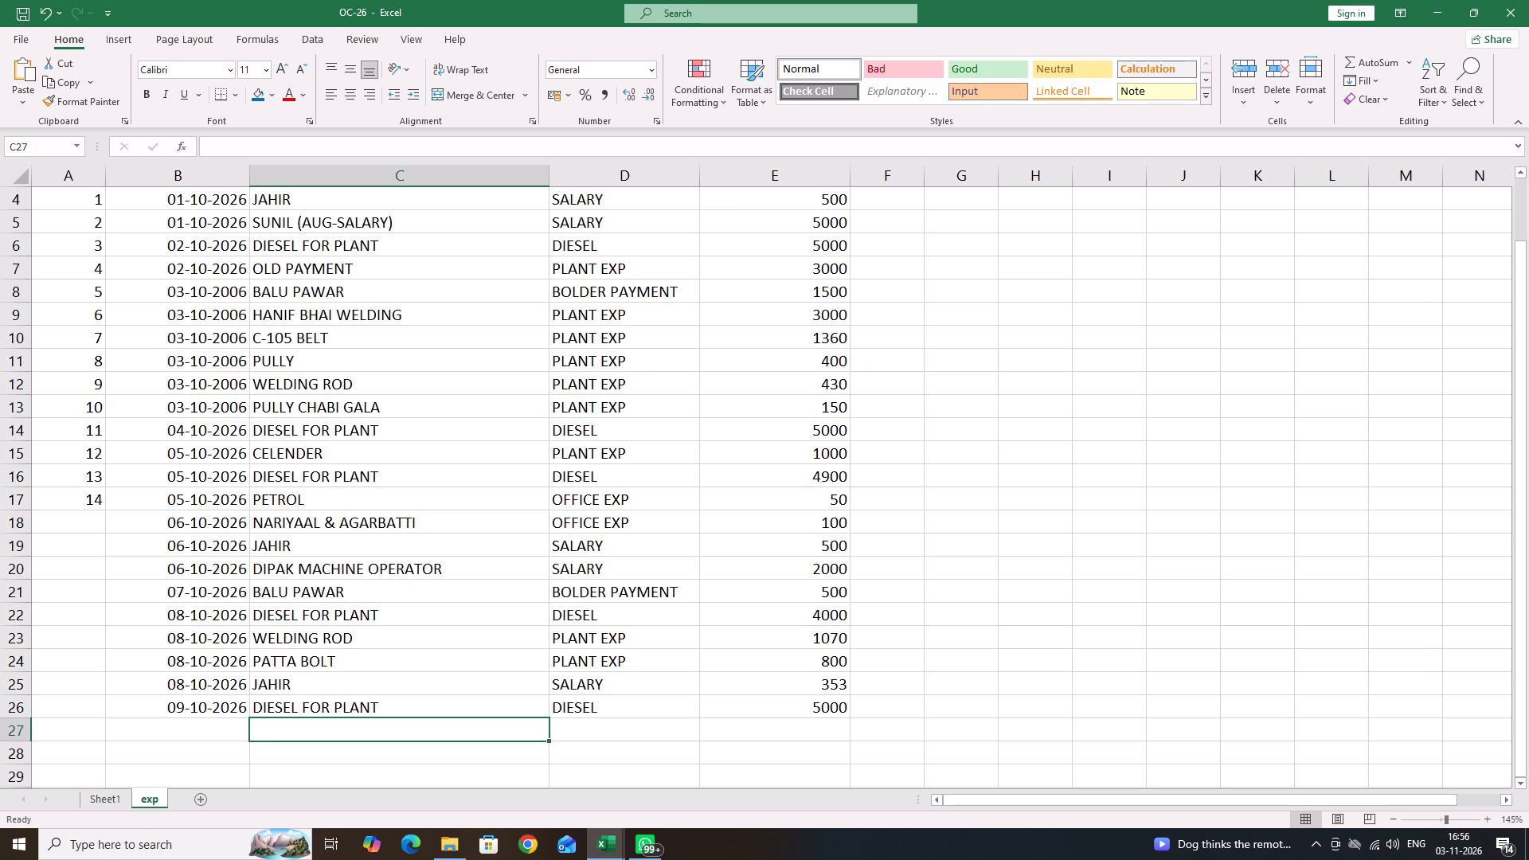
Fill expense row 27 with the date 10-10-2026, DIESEL FOR PLANT, category DIESEL and amount 5000.
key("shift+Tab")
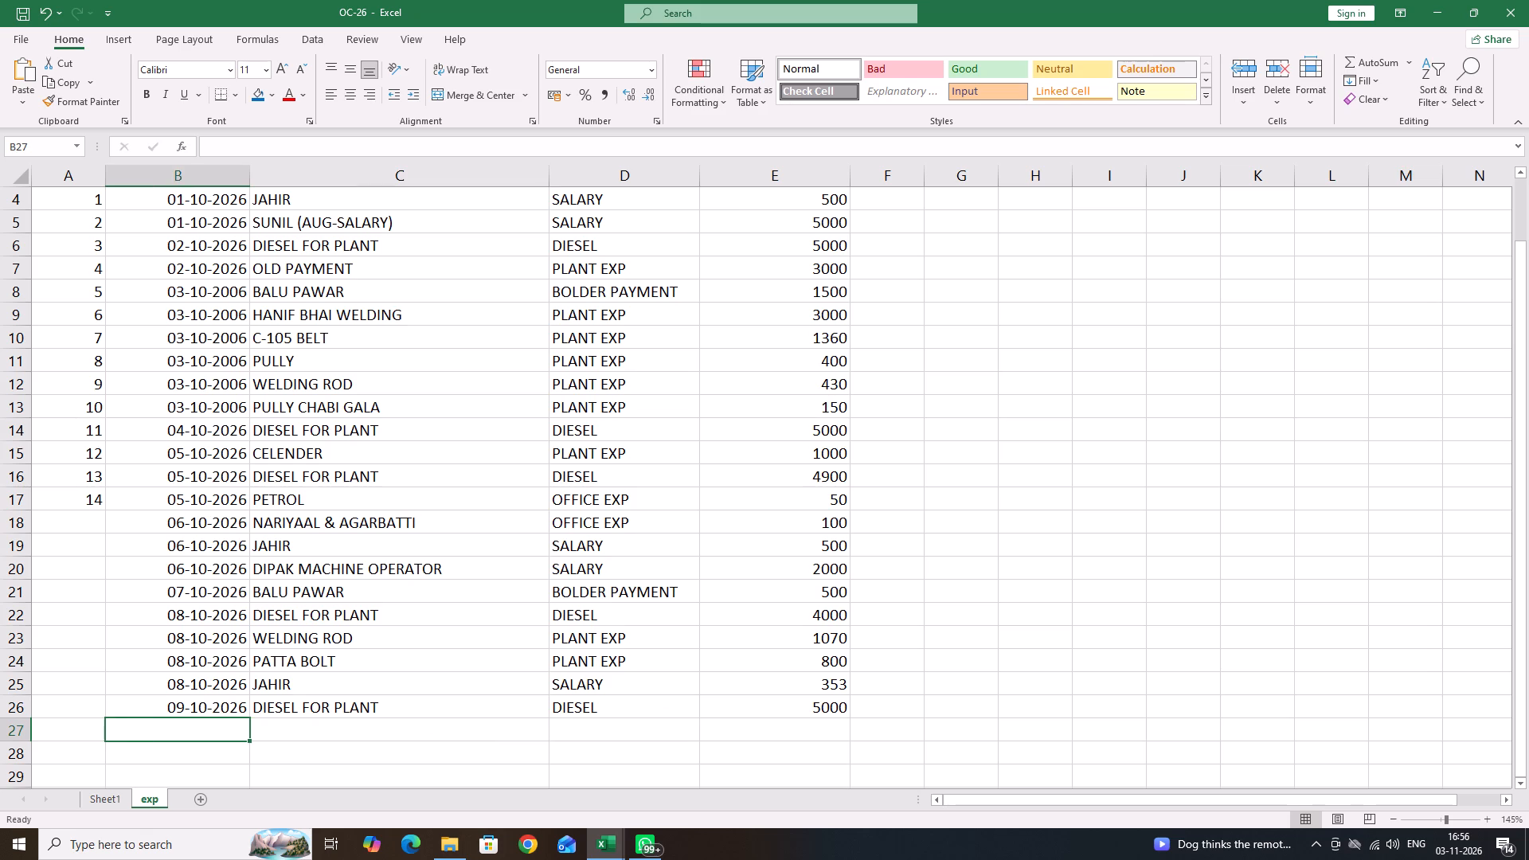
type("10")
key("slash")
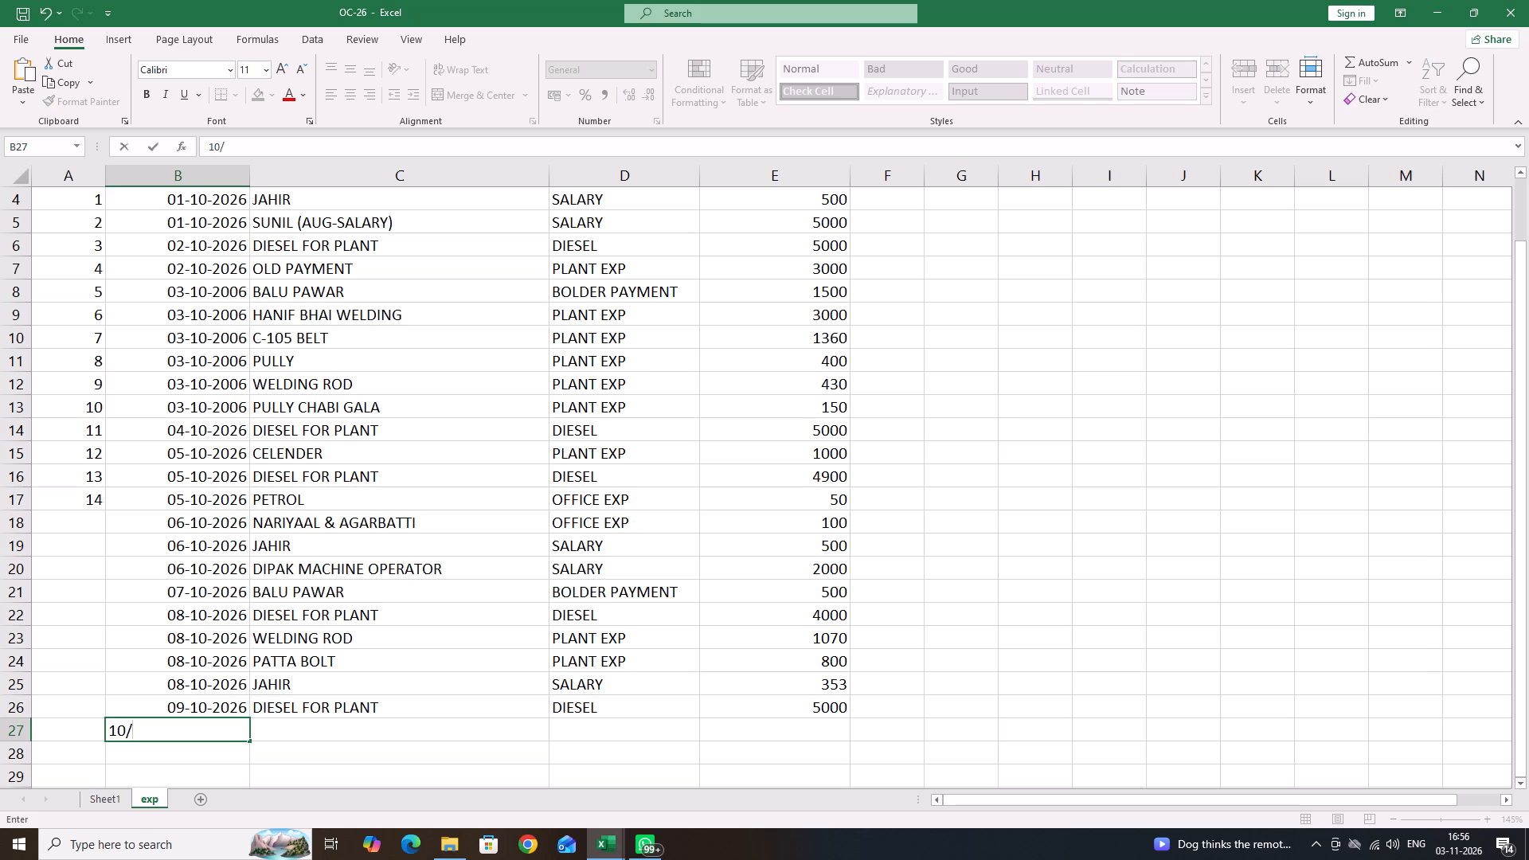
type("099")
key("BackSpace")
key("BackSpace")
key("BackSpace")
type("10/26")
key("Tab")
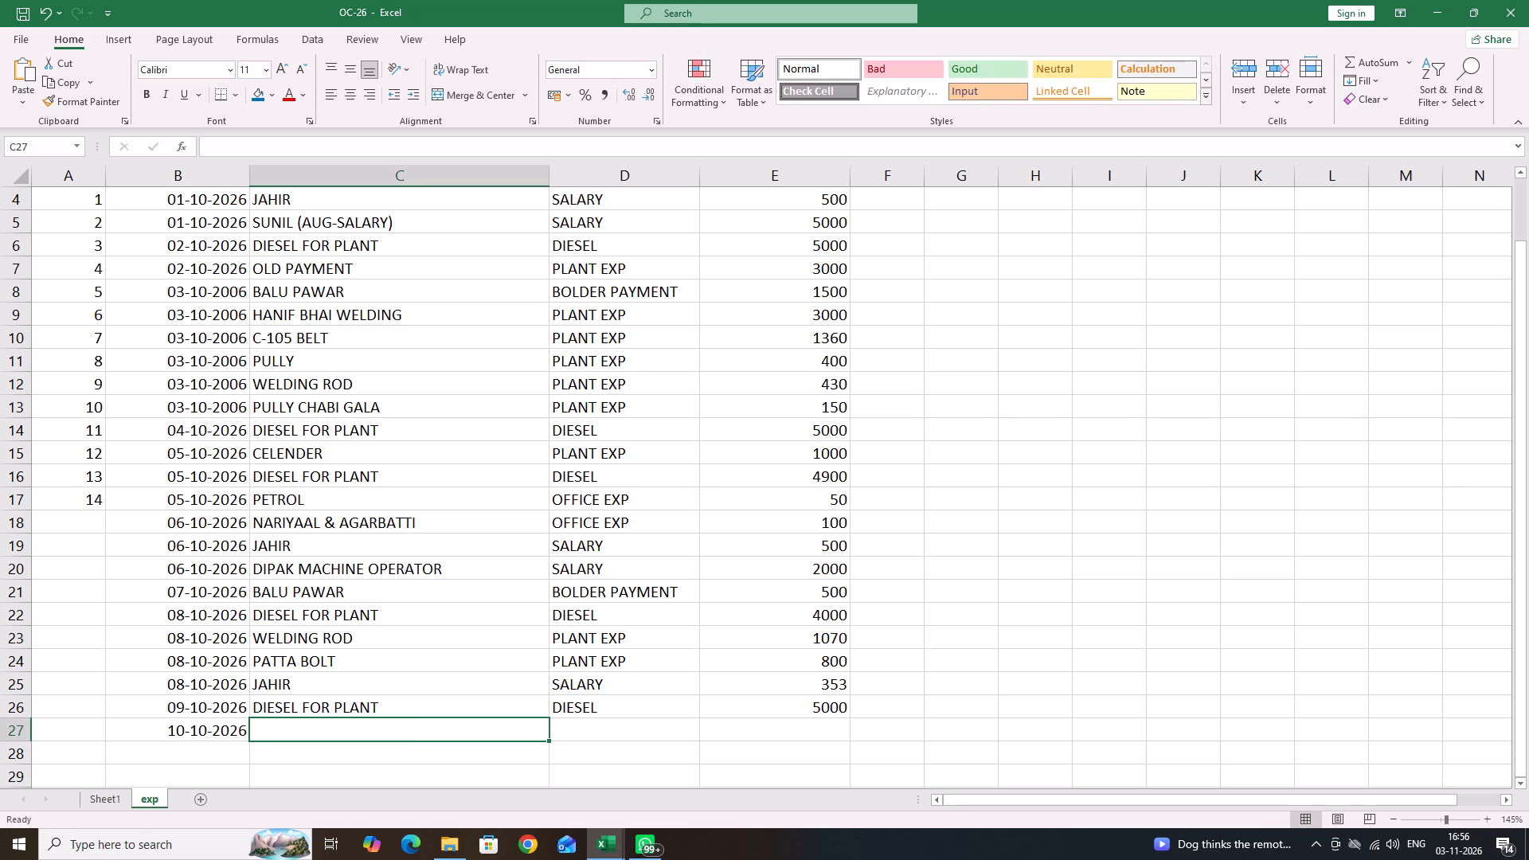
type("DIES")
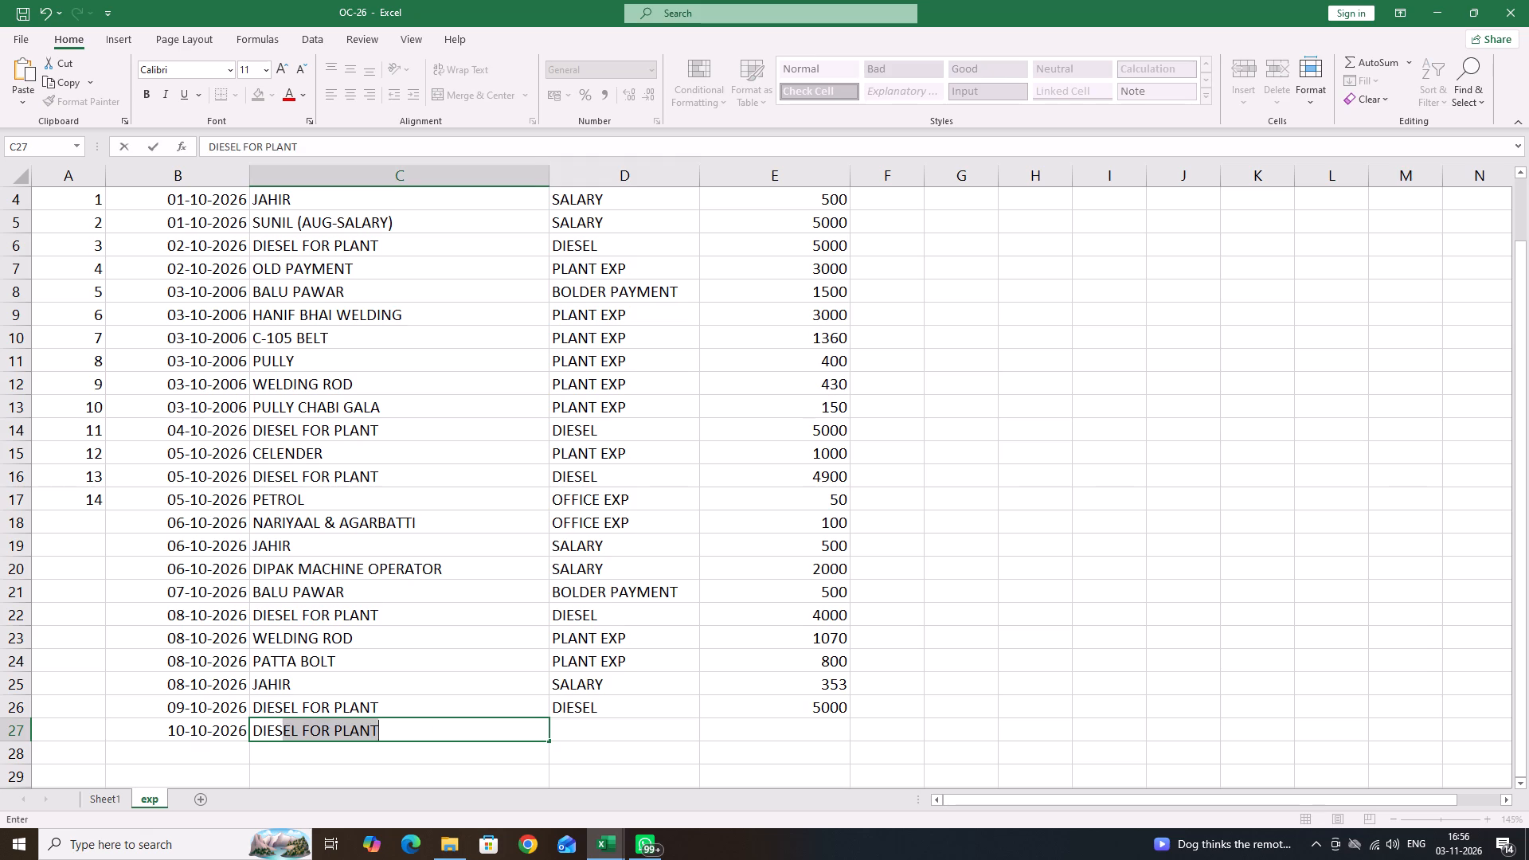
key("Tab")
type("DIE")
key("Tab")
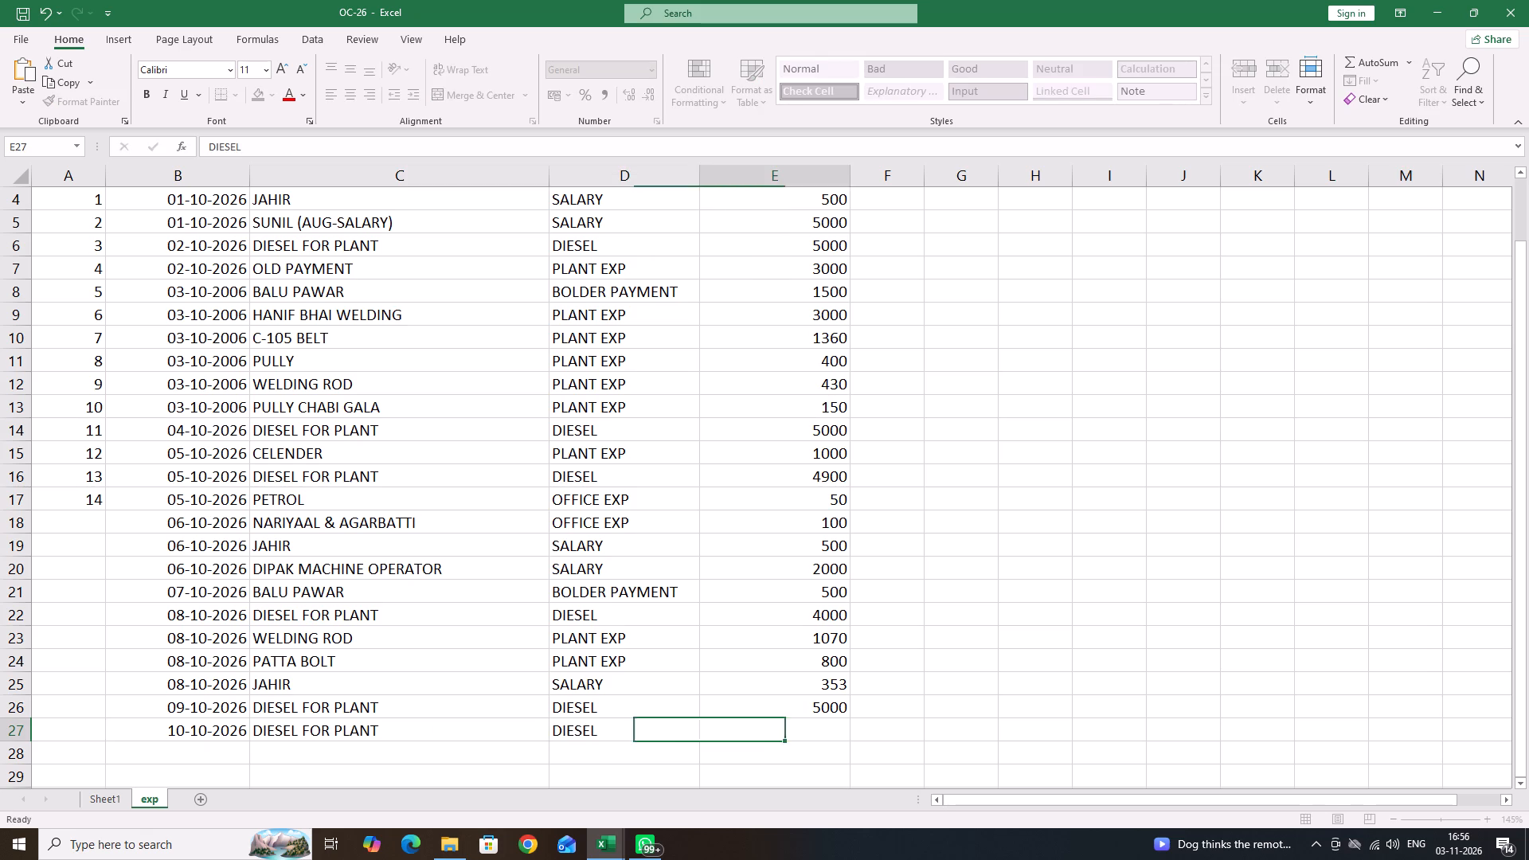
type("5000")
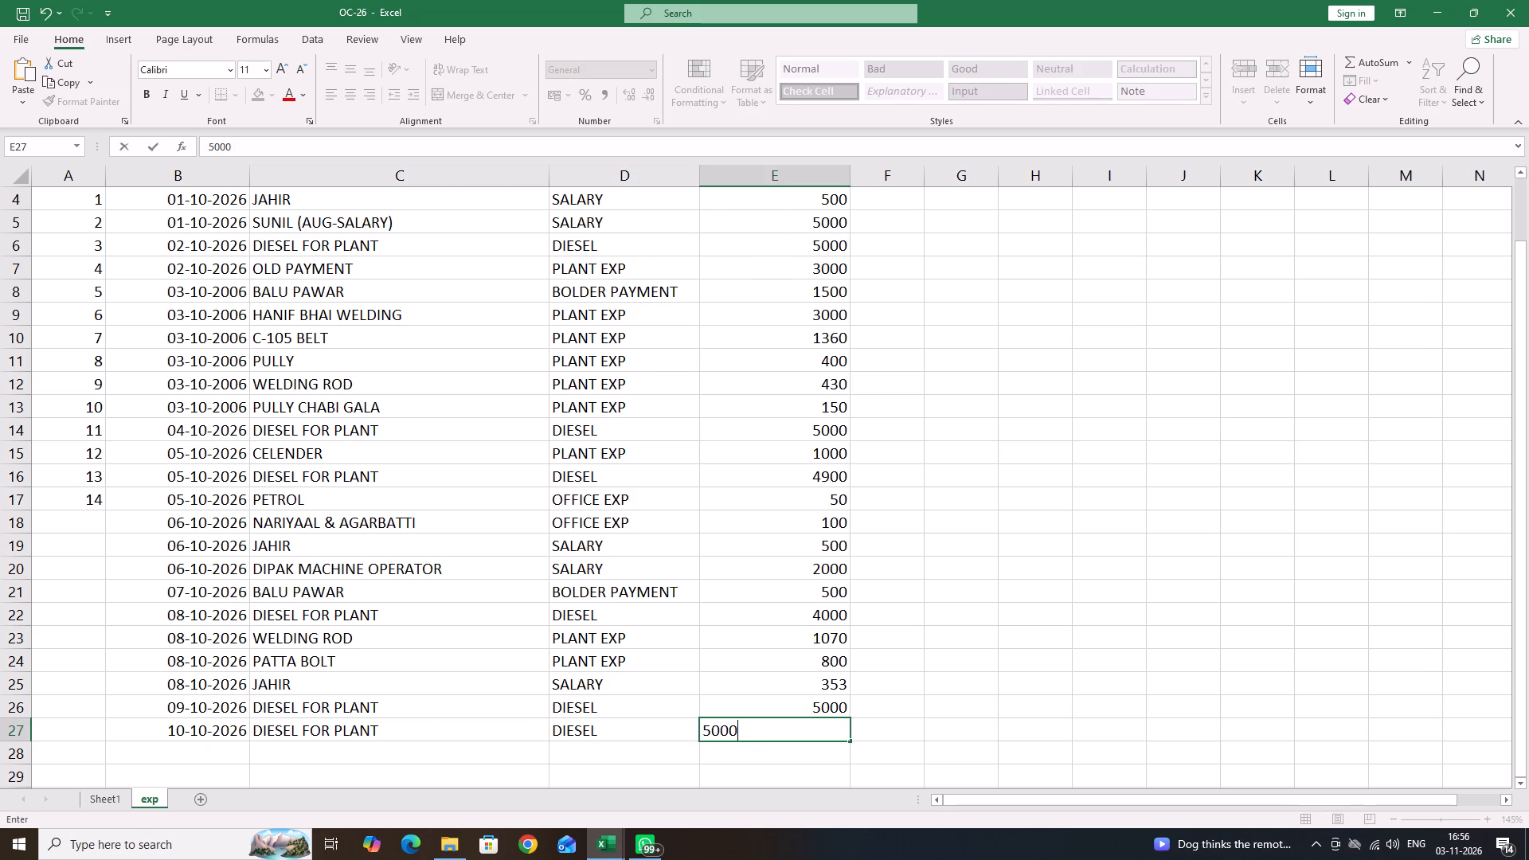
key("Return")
On Sheet1, change the date in the row 44 dispatch report heading to 10-10-2026.
scroll(271, 694, "down", 2)
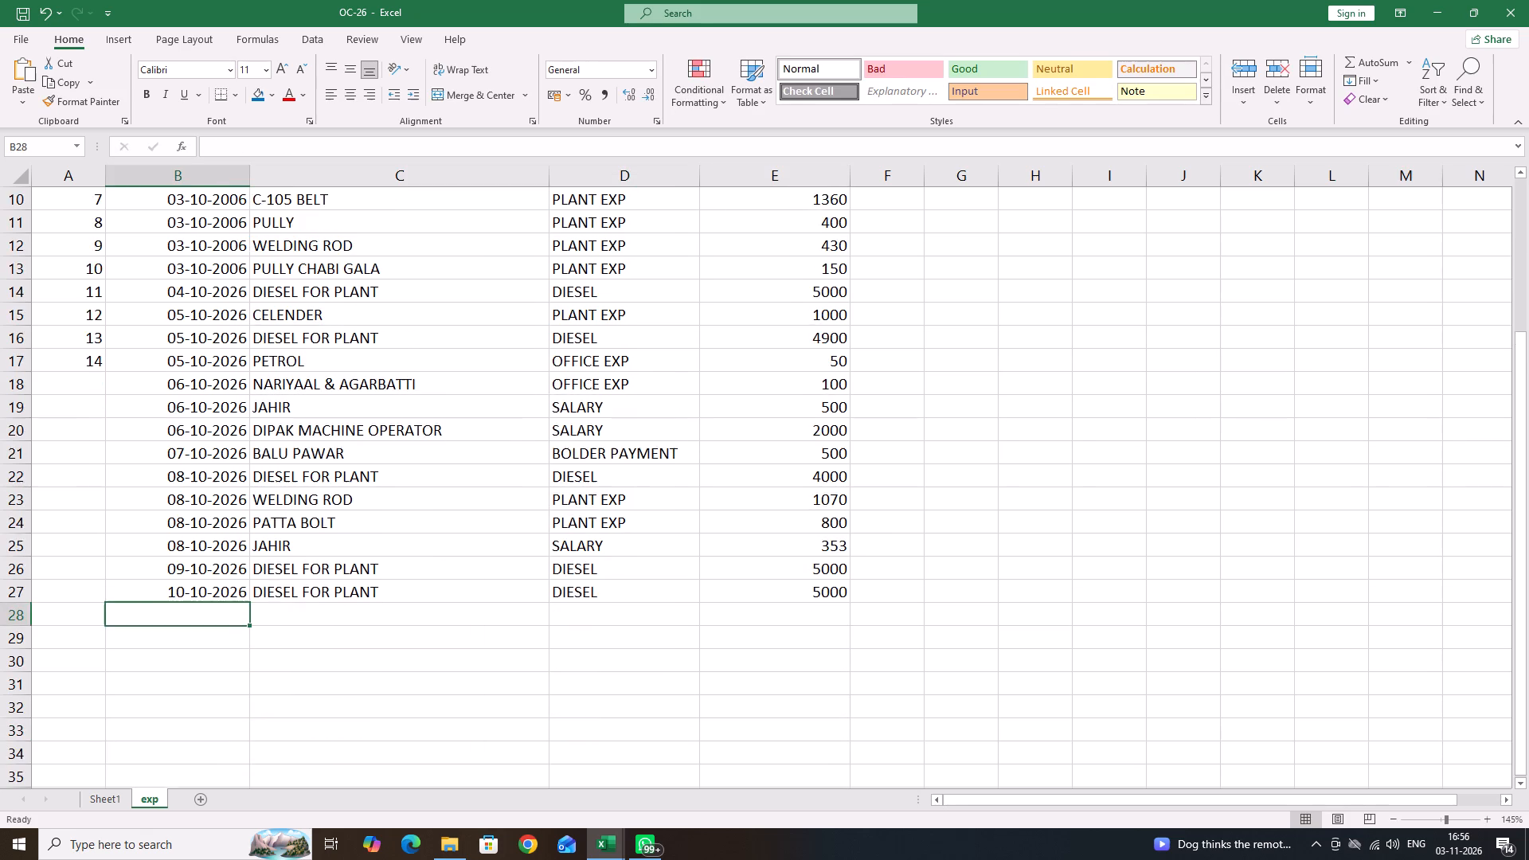
scroll(271, 694, "down", 1)
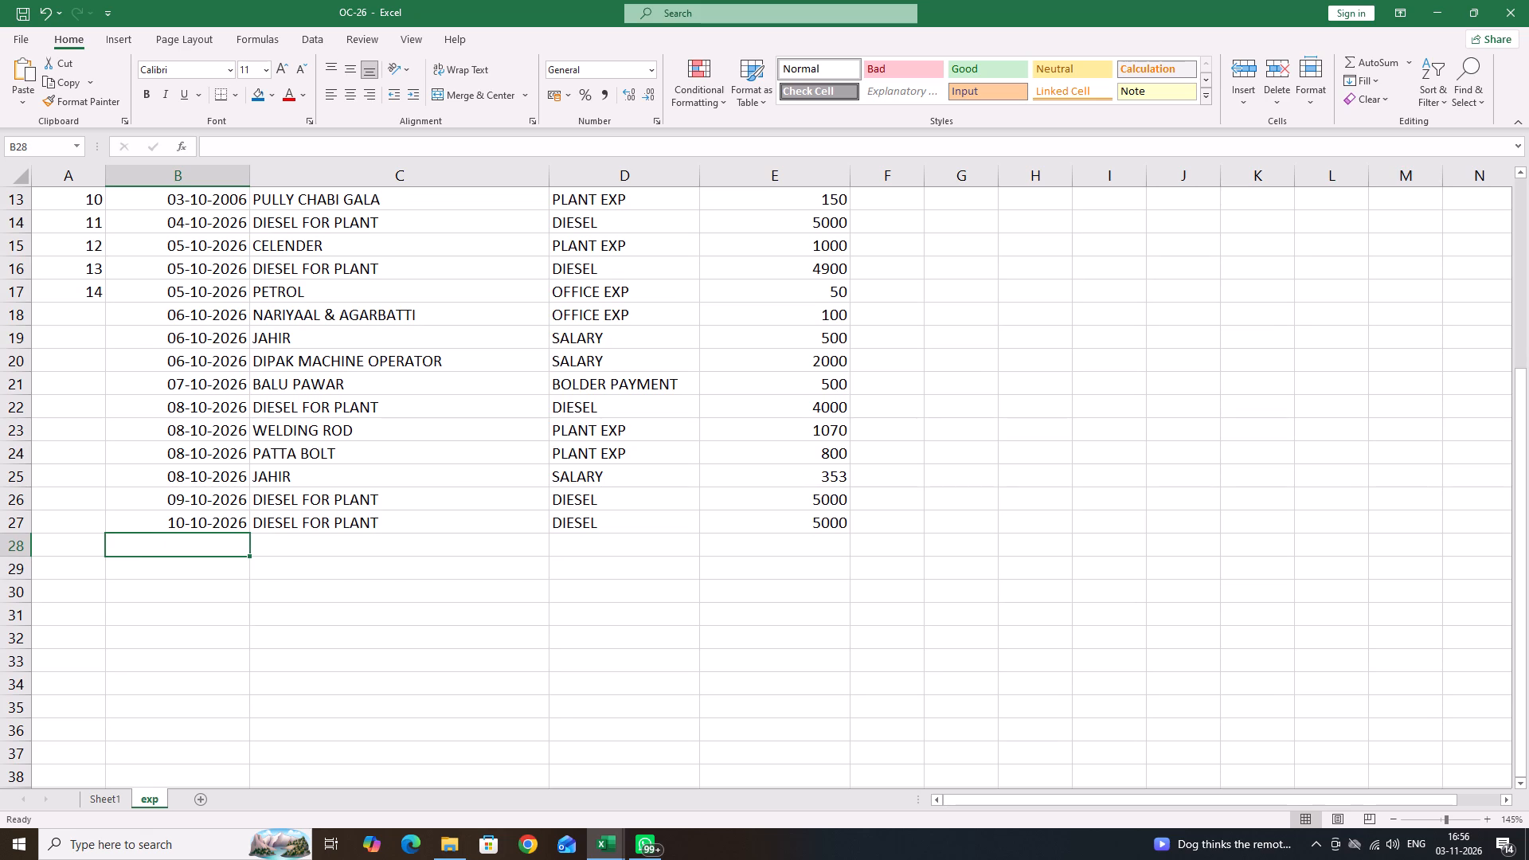
left_click(102, 799)
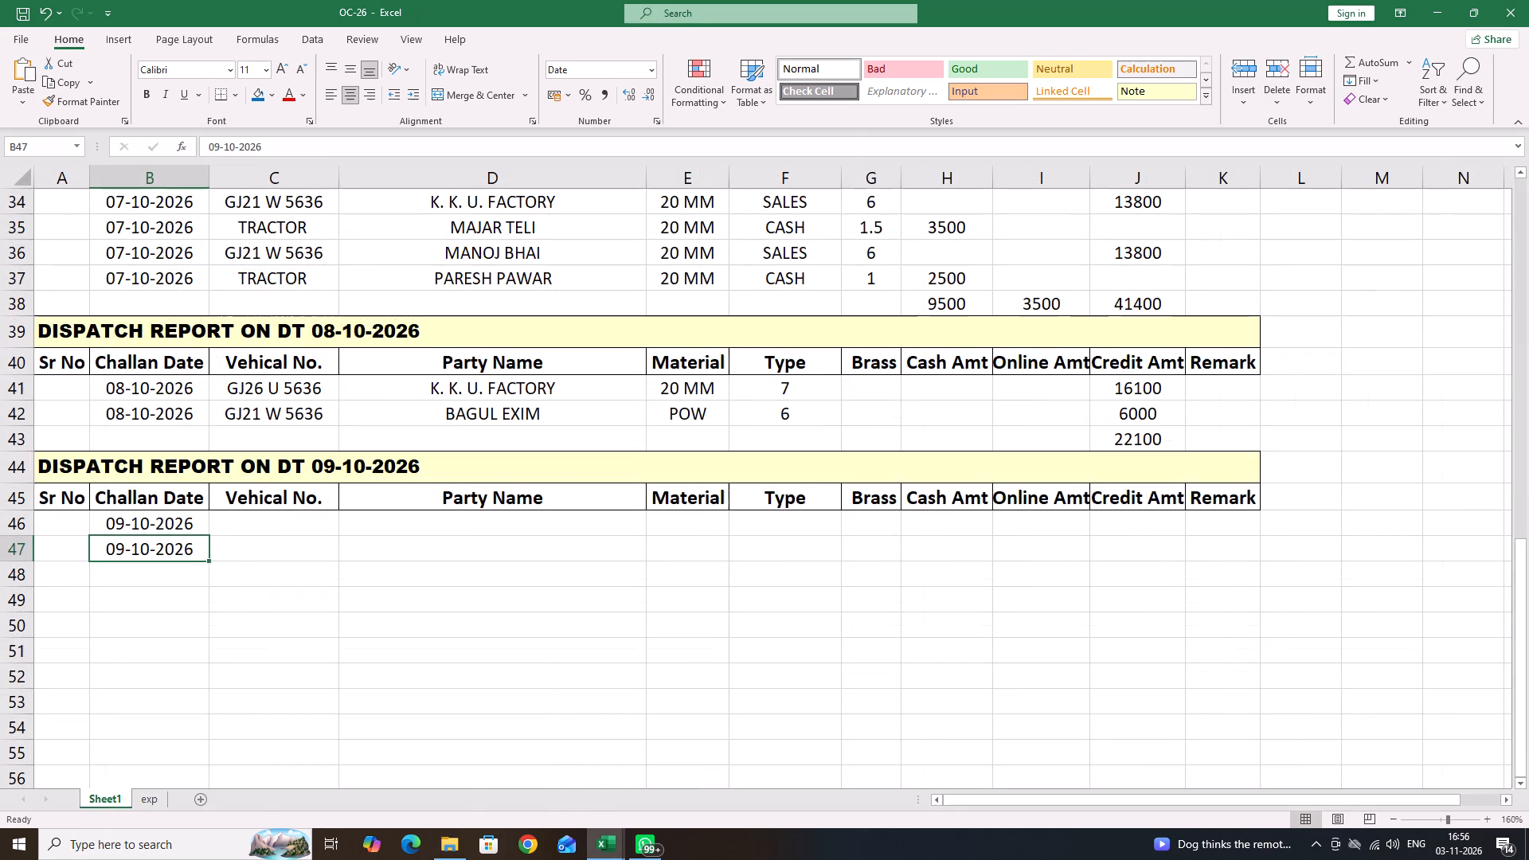
double_click(319, 477)
left_click(40, 467)
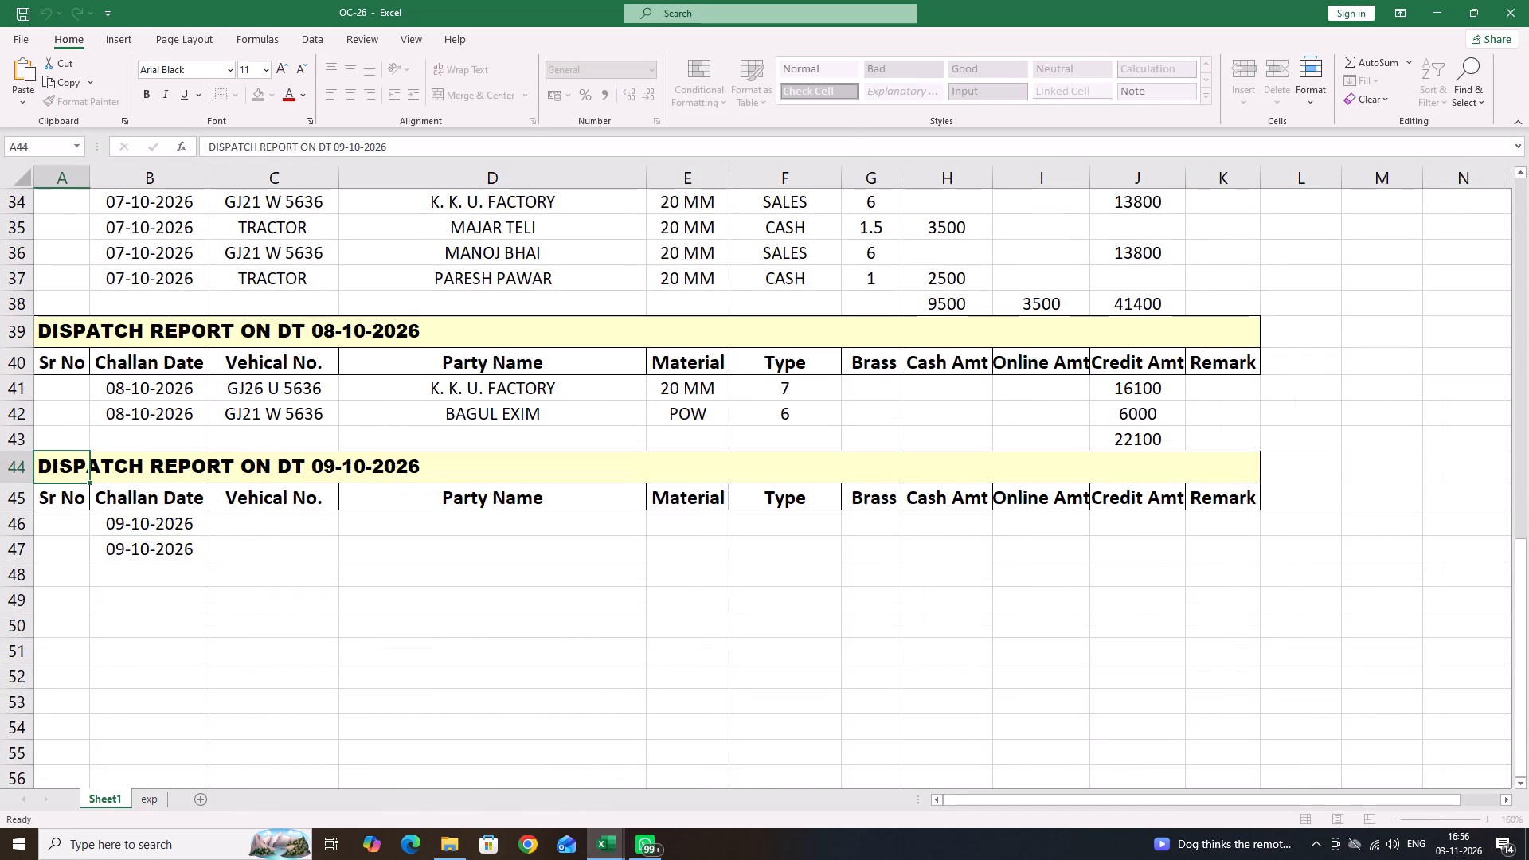
left_click(48, 466)
left_click(334, 468)
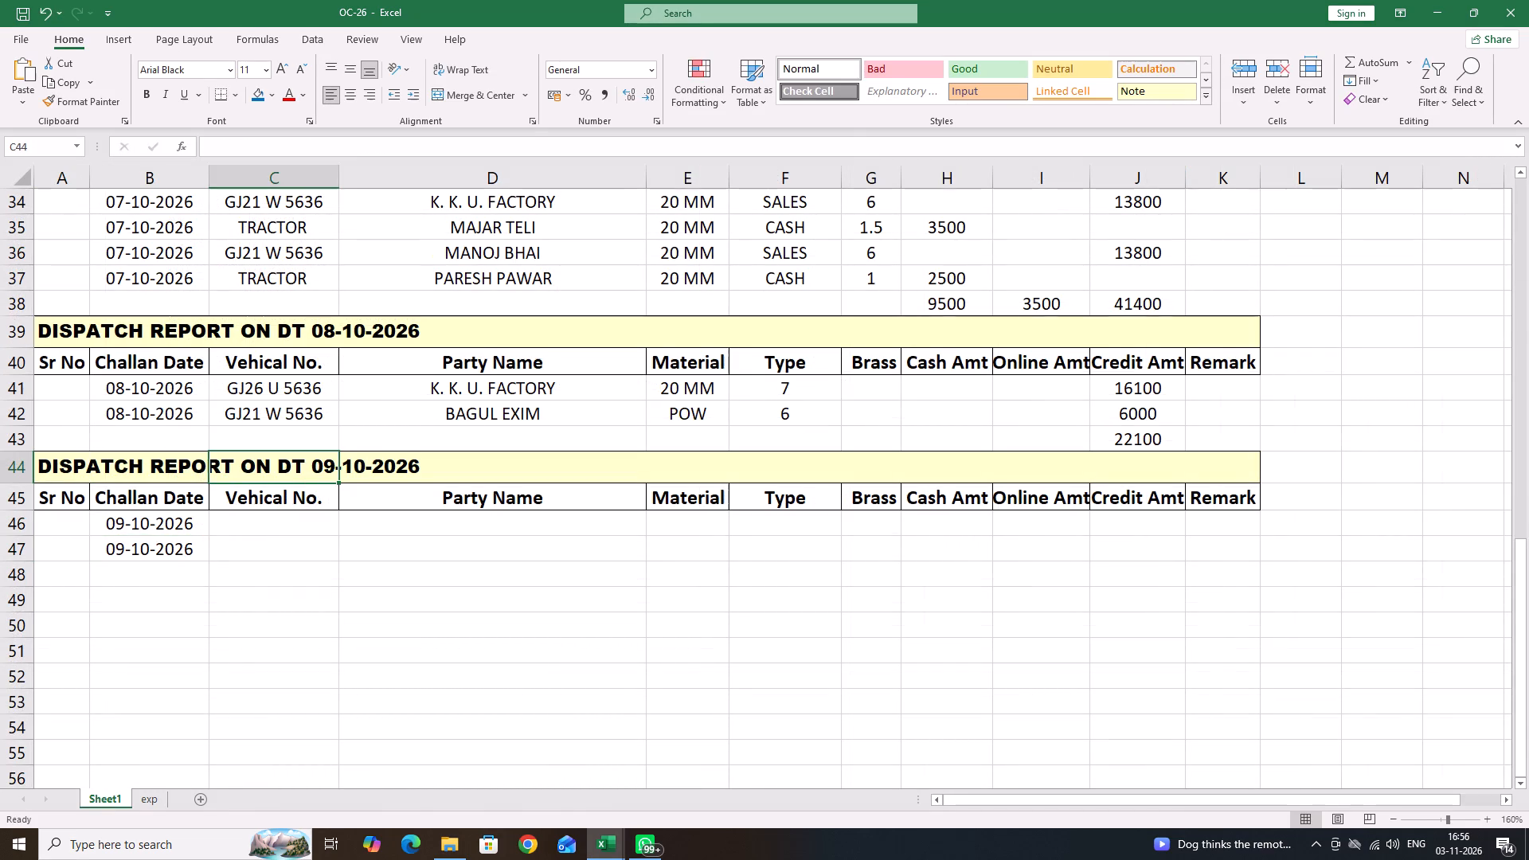
double_click(66, 463)
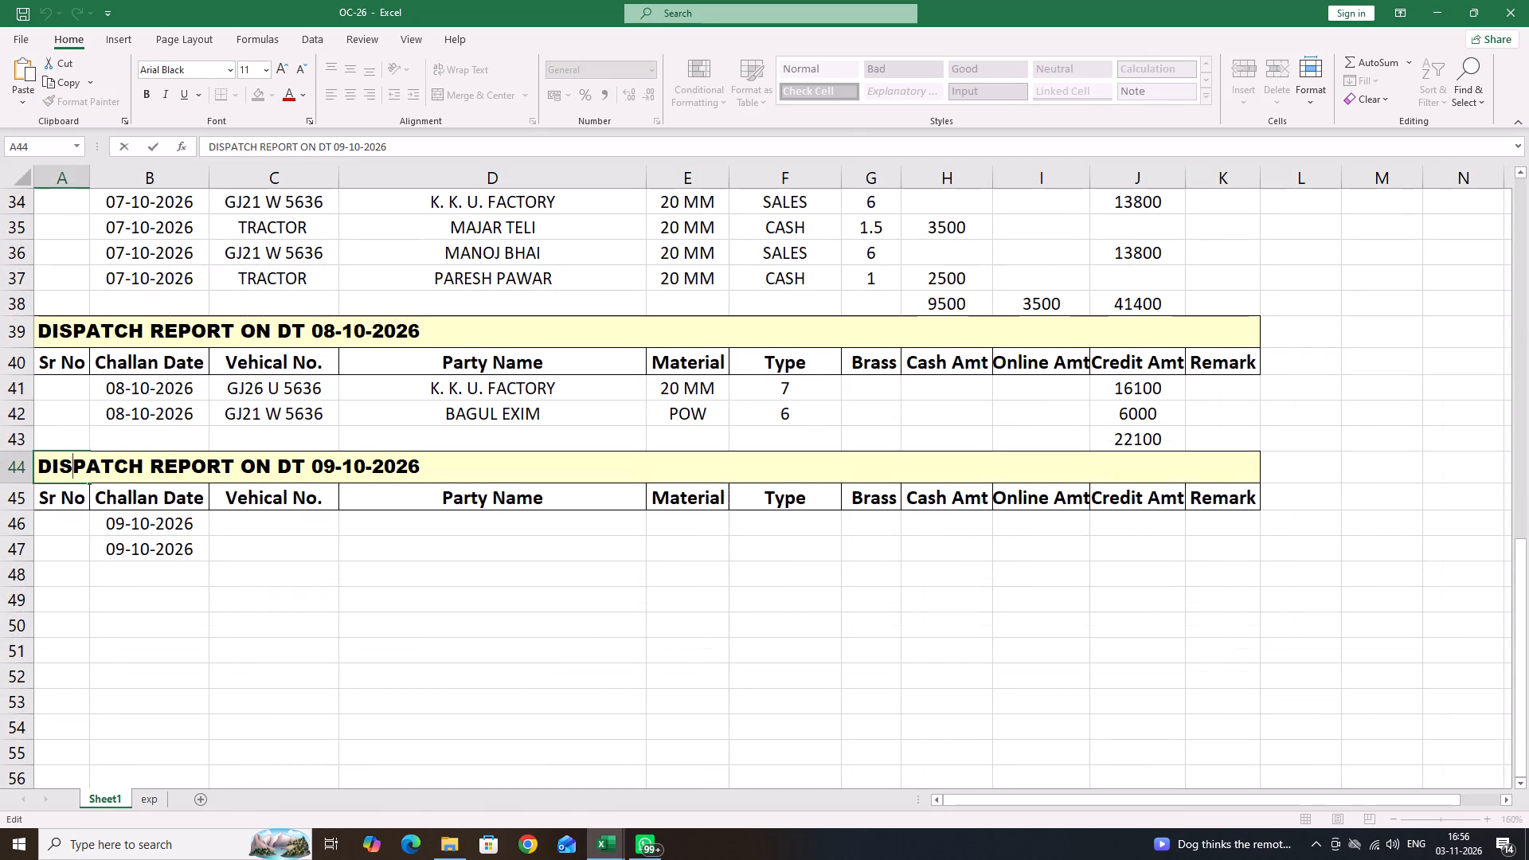
left_click(327, 471)
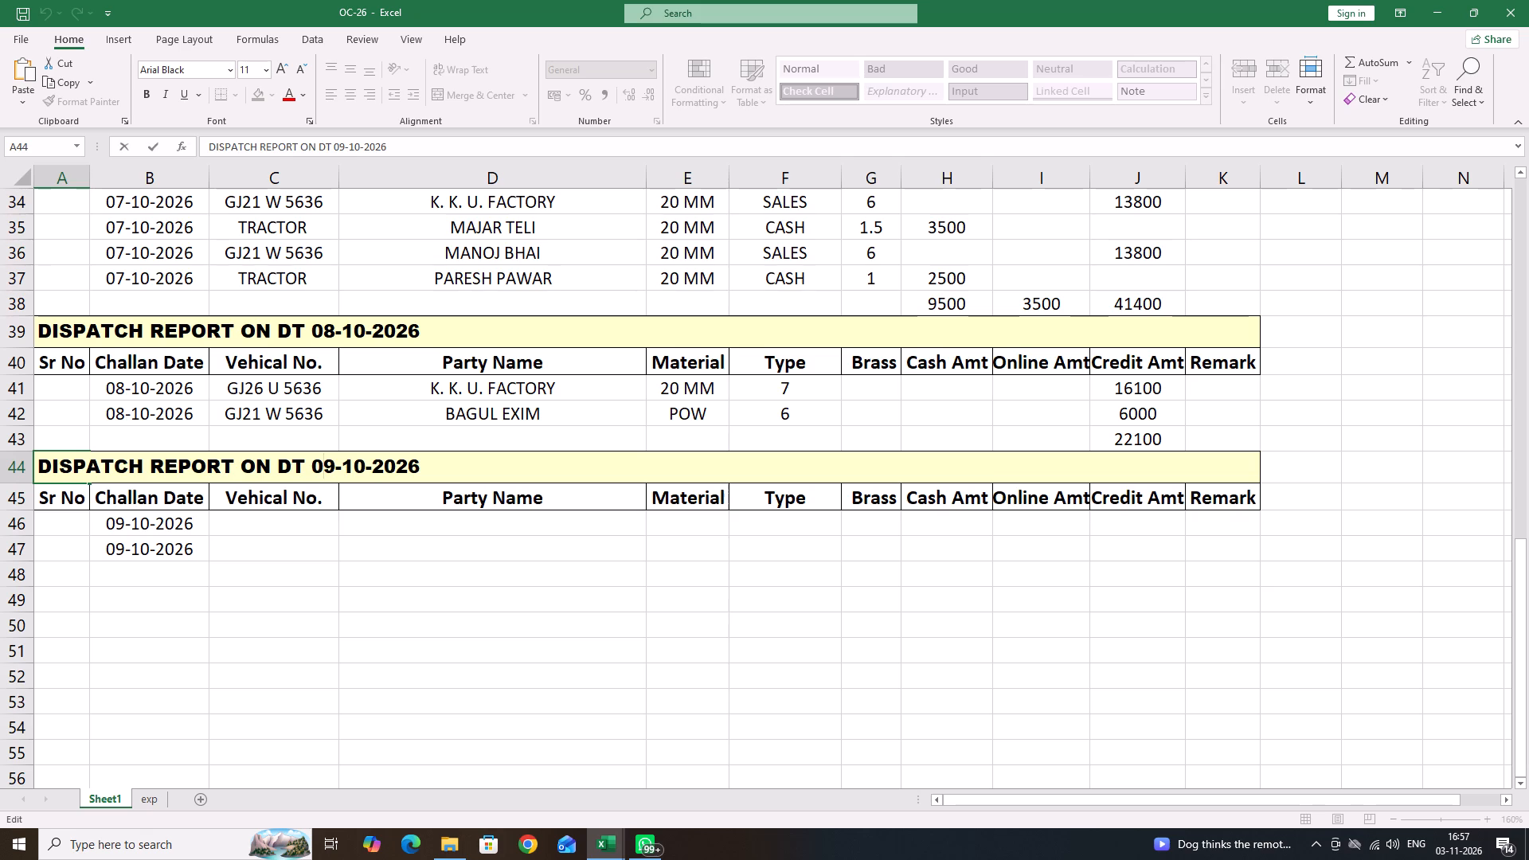
key("Delete")
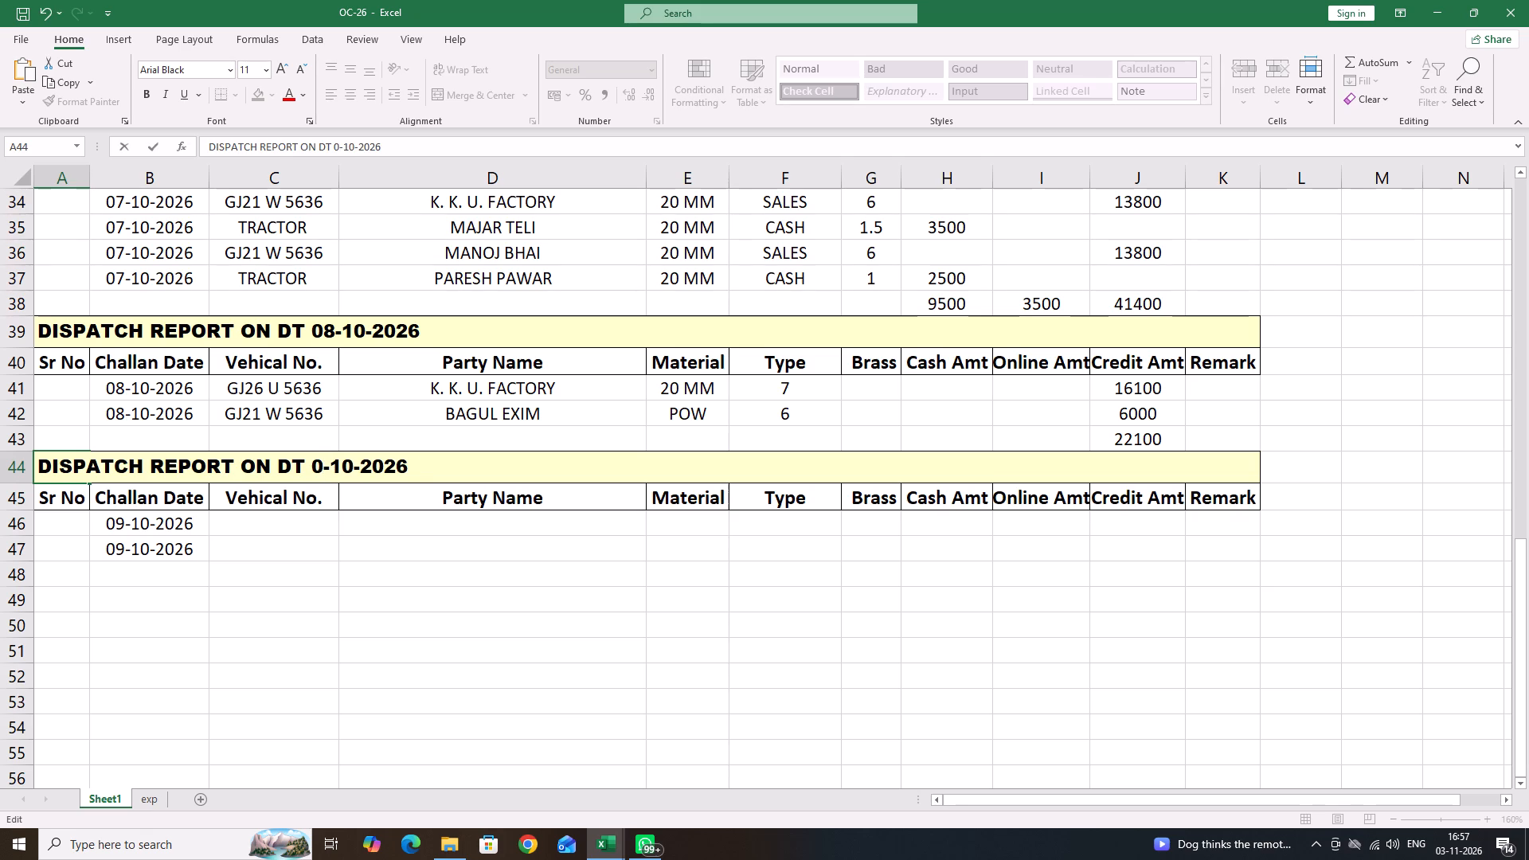
key("BackSpace")
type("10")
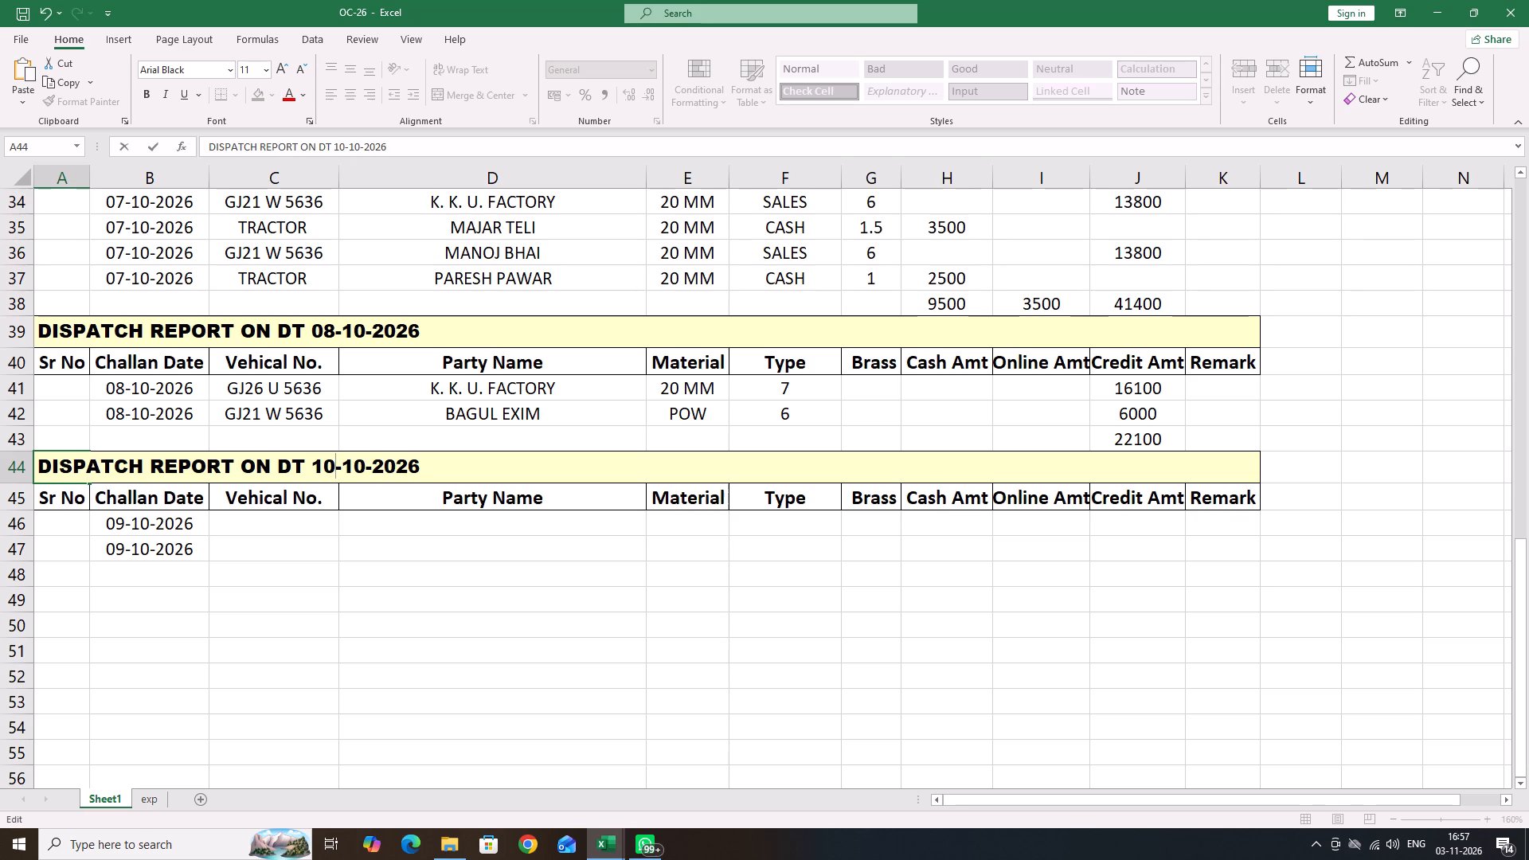
Copy the date 10-10-2026 from the row 44 heading into the challan date cells of rows 46 and 47.
left_click_drag(317, 461, 417, 462)
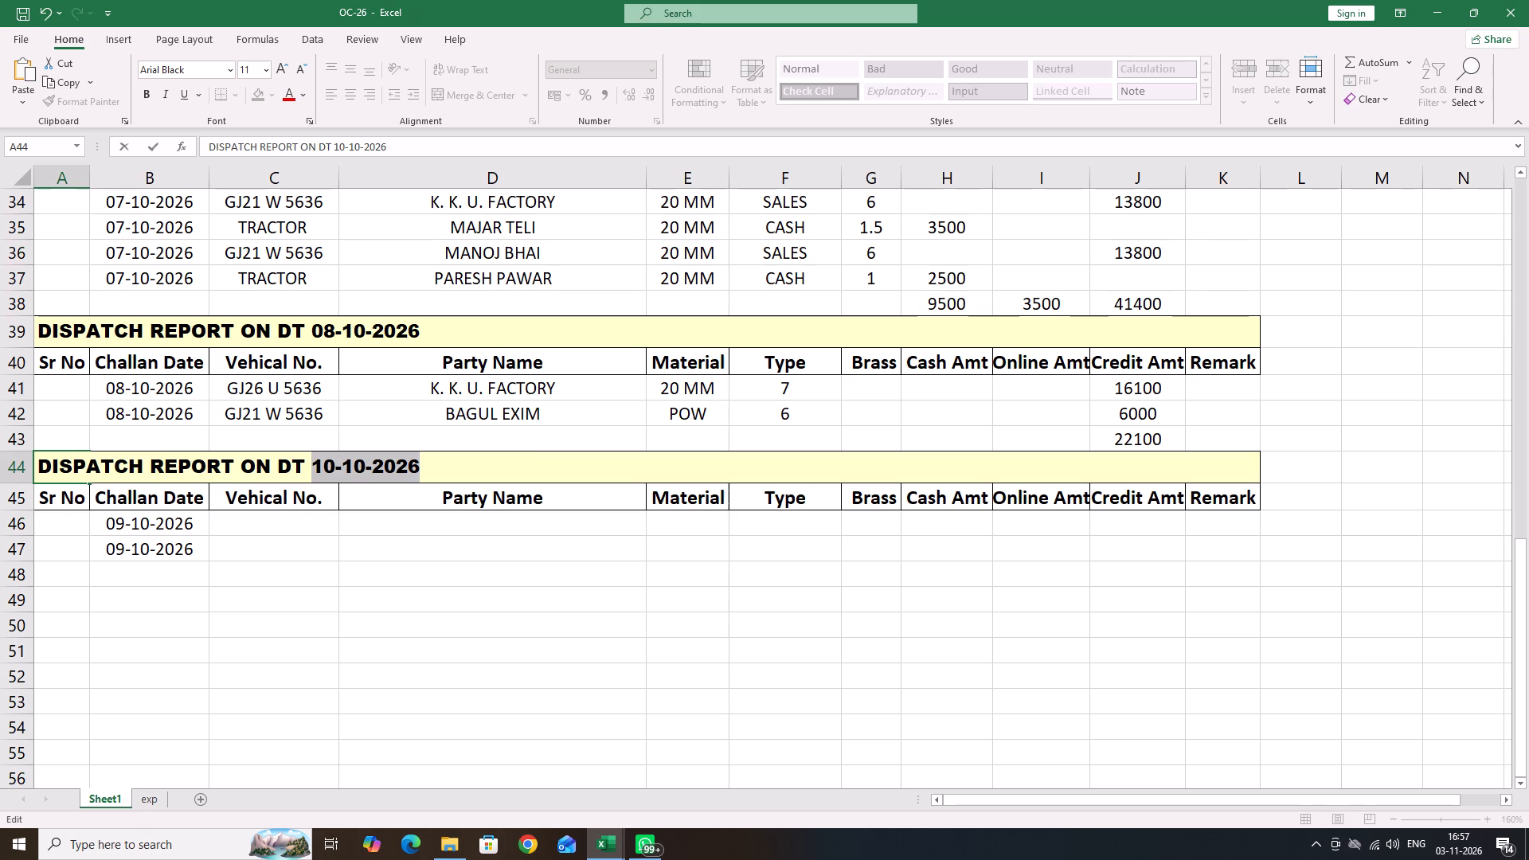
key("ctrl+c")
left_click(119, 528)
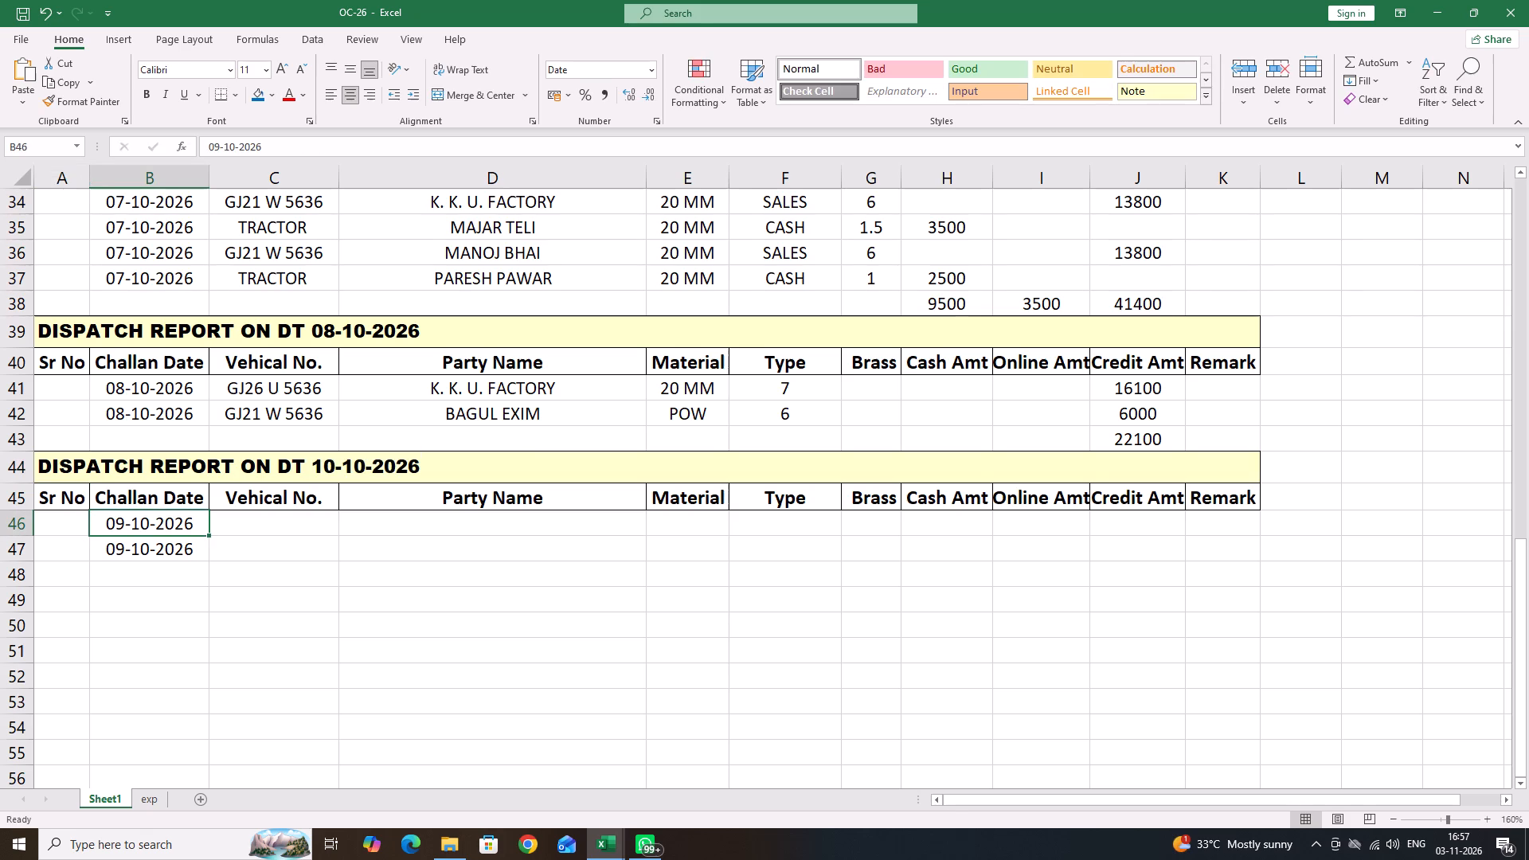
key("ctrl+v")
left_click(115, 545)
key("ctrl+v")
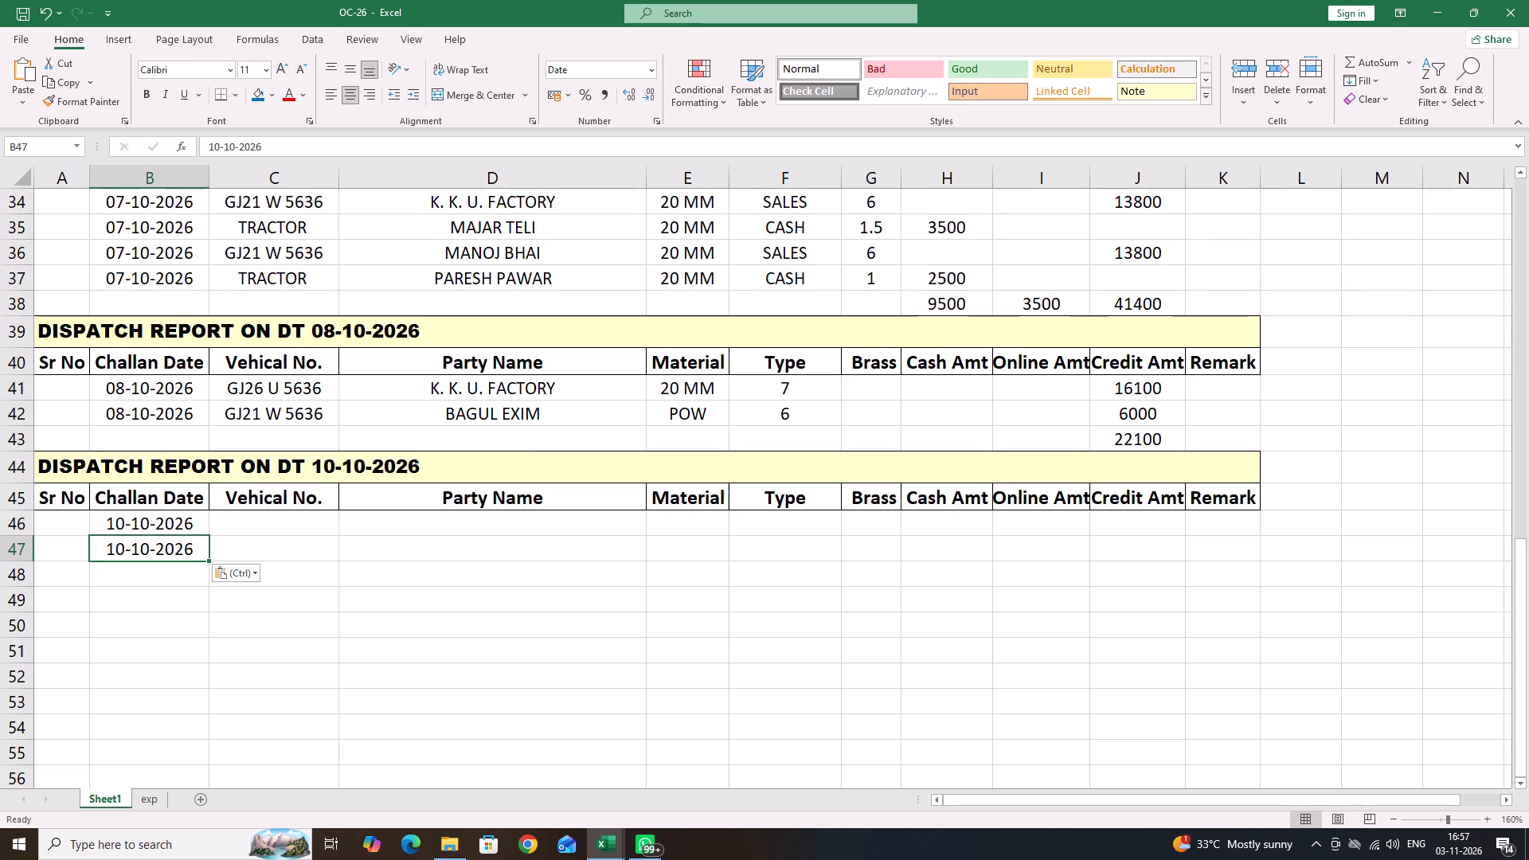
left_click(215, 520)
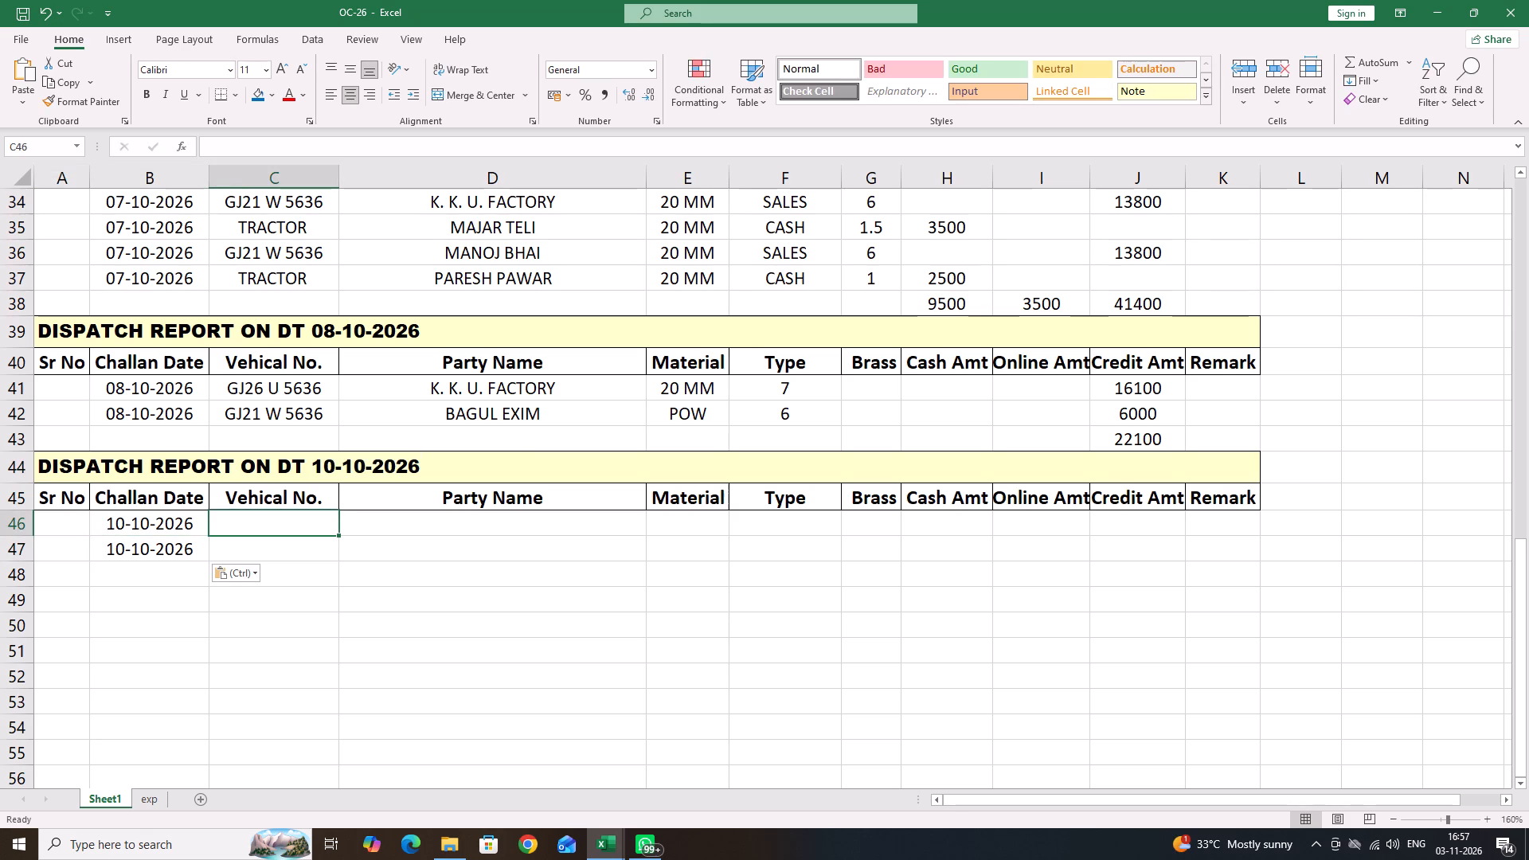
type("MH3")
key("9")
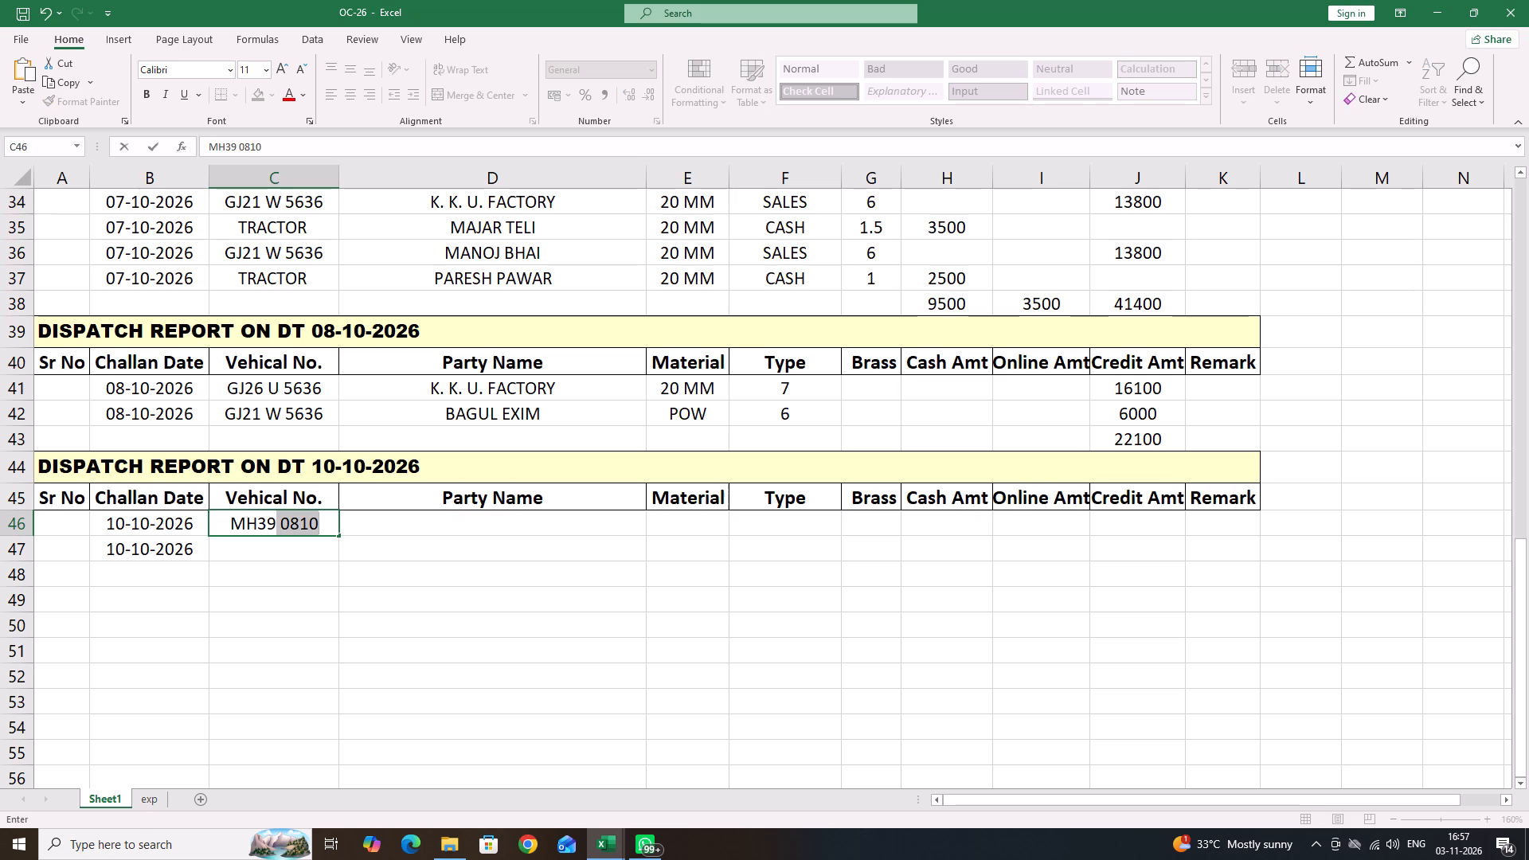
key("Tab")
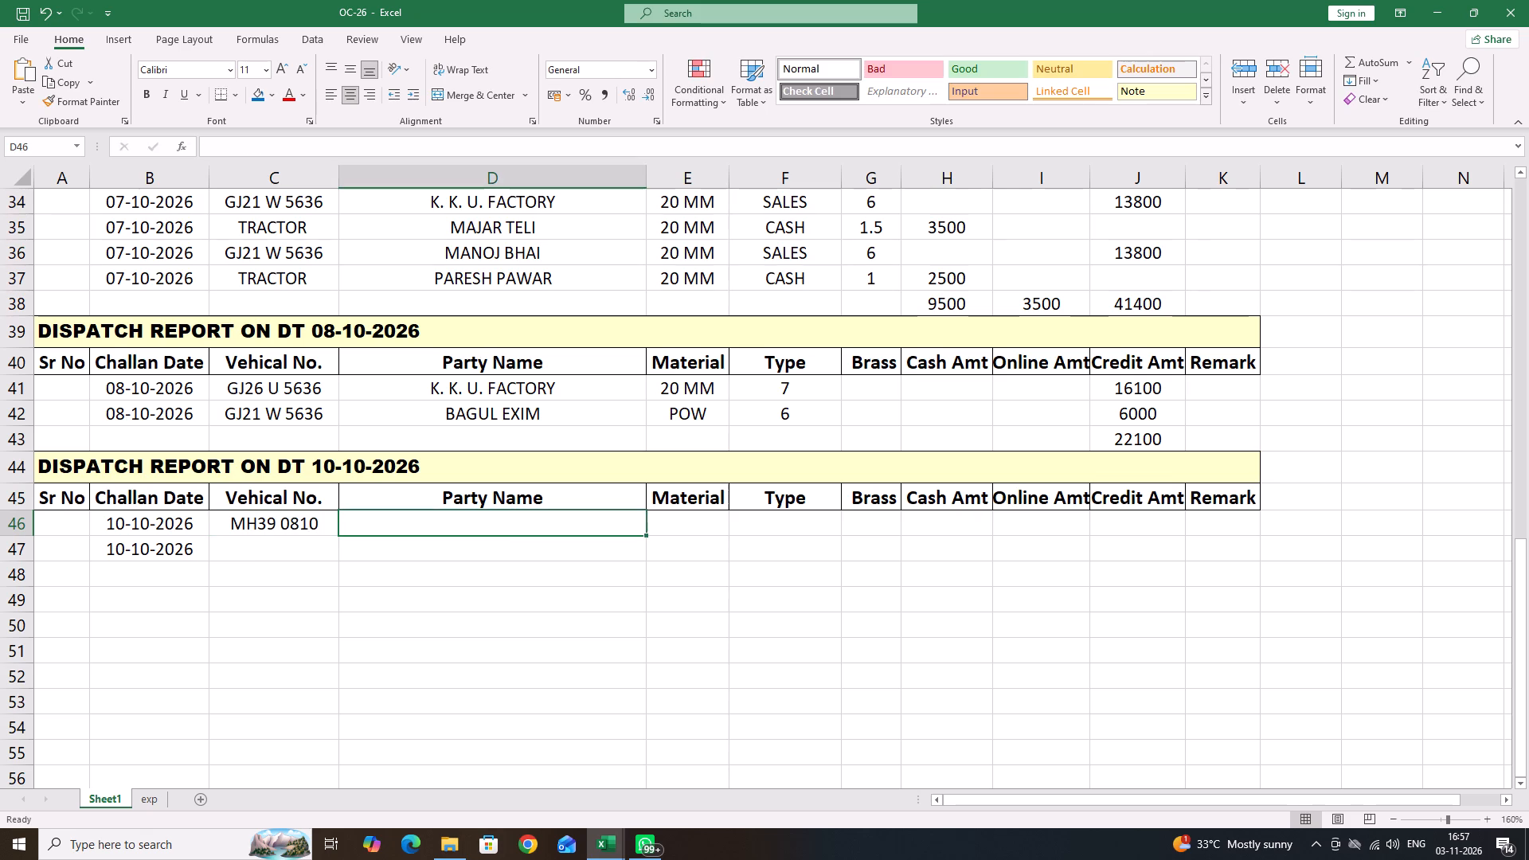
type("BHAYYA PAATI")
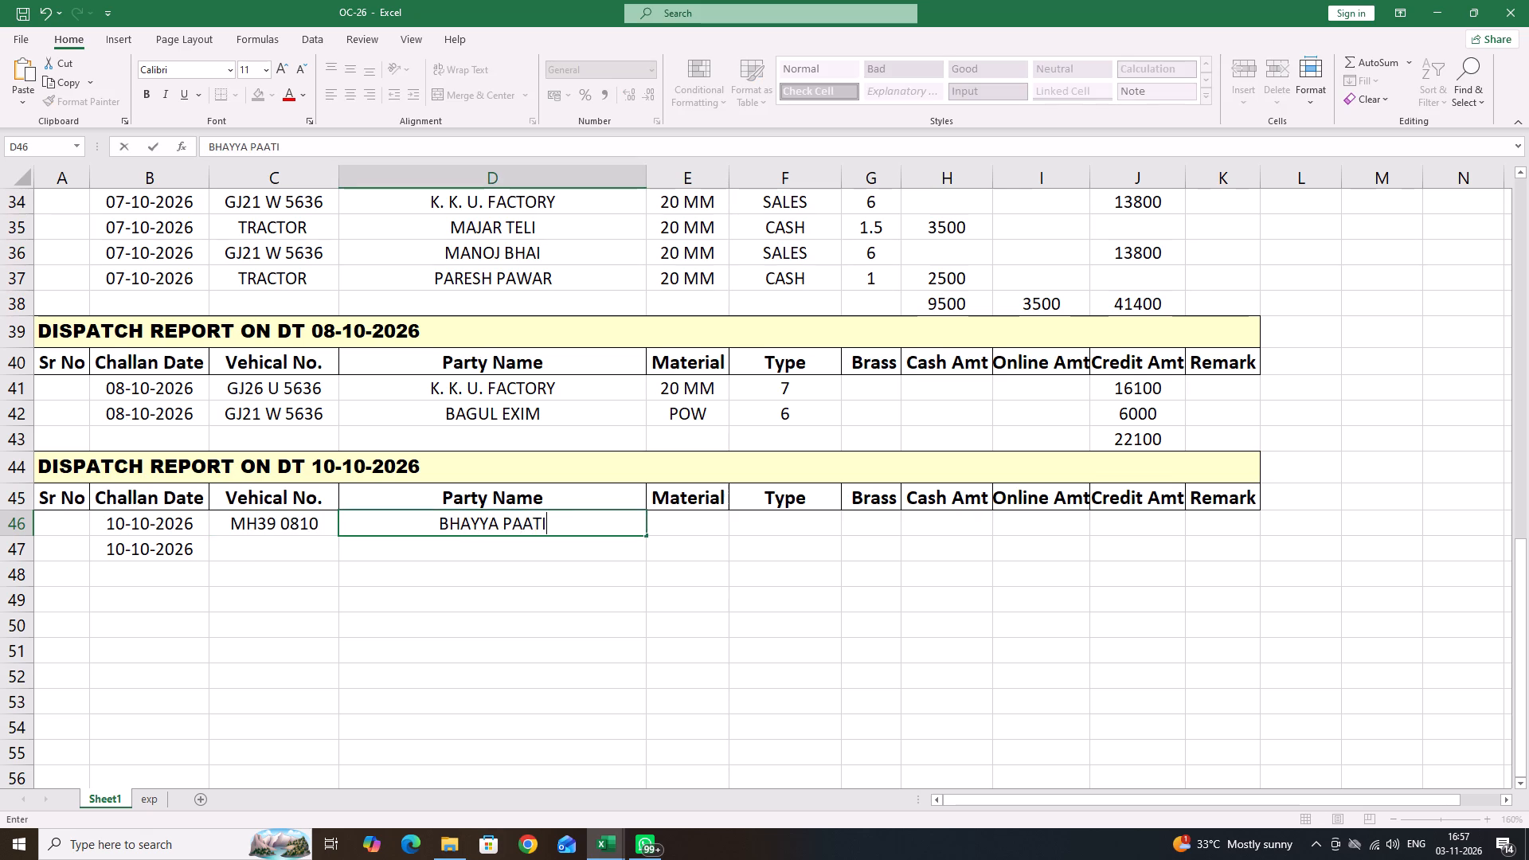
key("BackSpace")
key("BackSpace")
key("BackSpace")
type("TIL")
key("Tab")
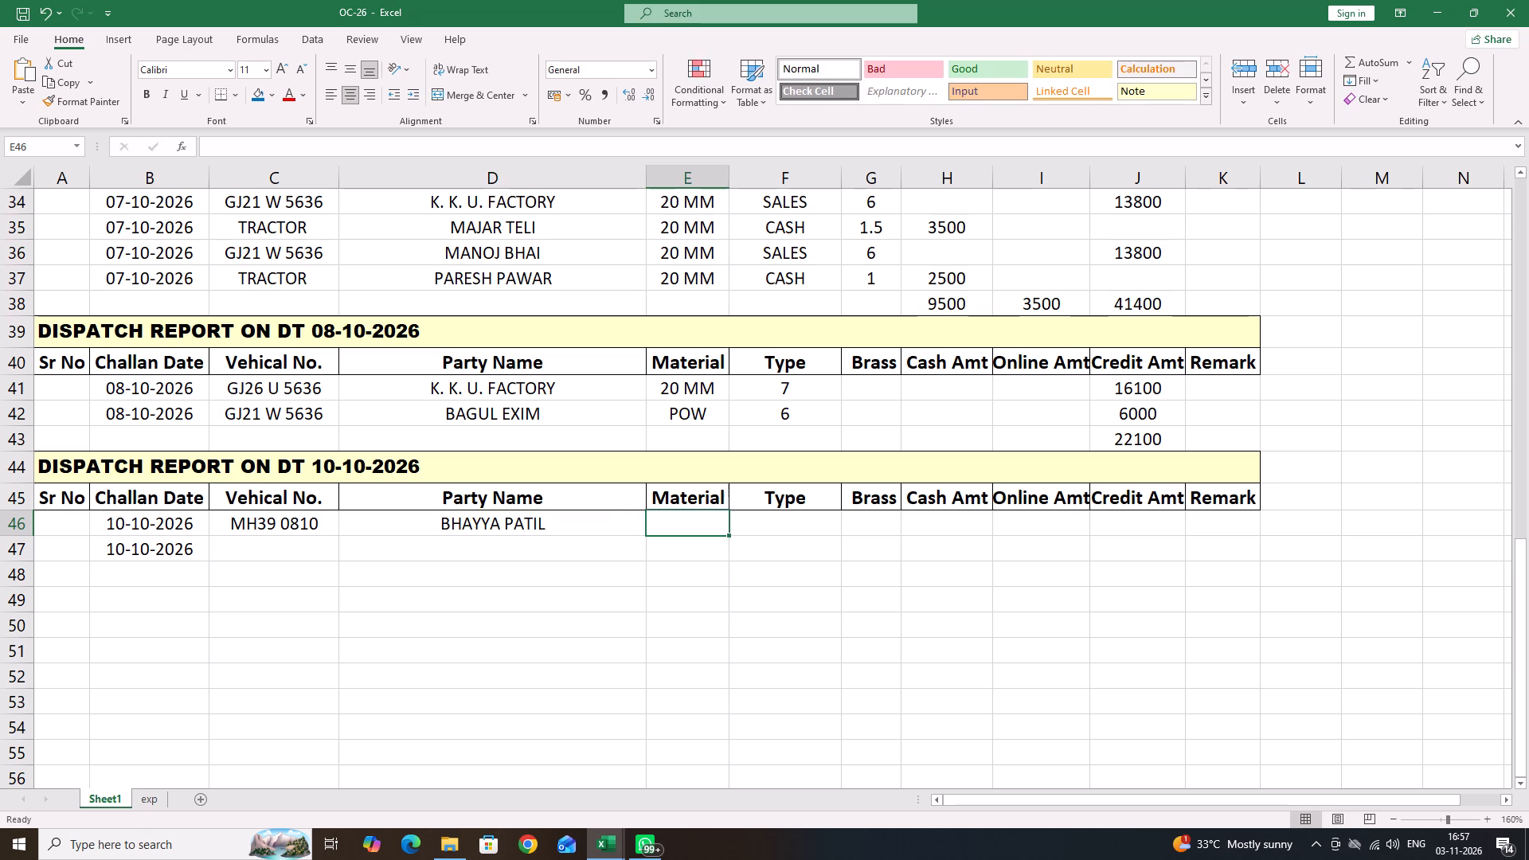
Complete dispatch row 46 with material 6 MM, type SALES, brass 3 and credit amount 3000.
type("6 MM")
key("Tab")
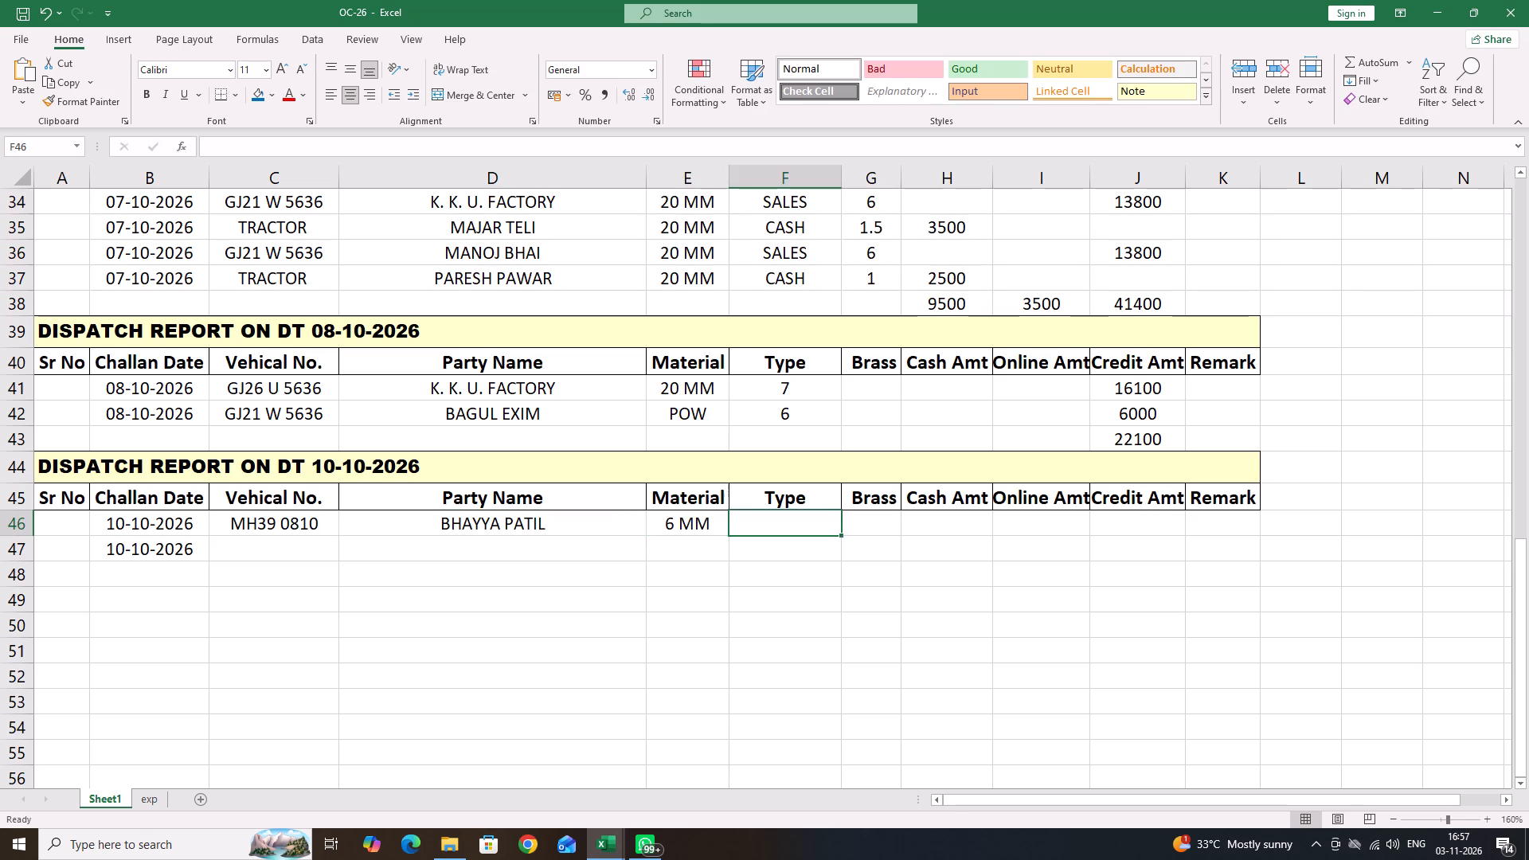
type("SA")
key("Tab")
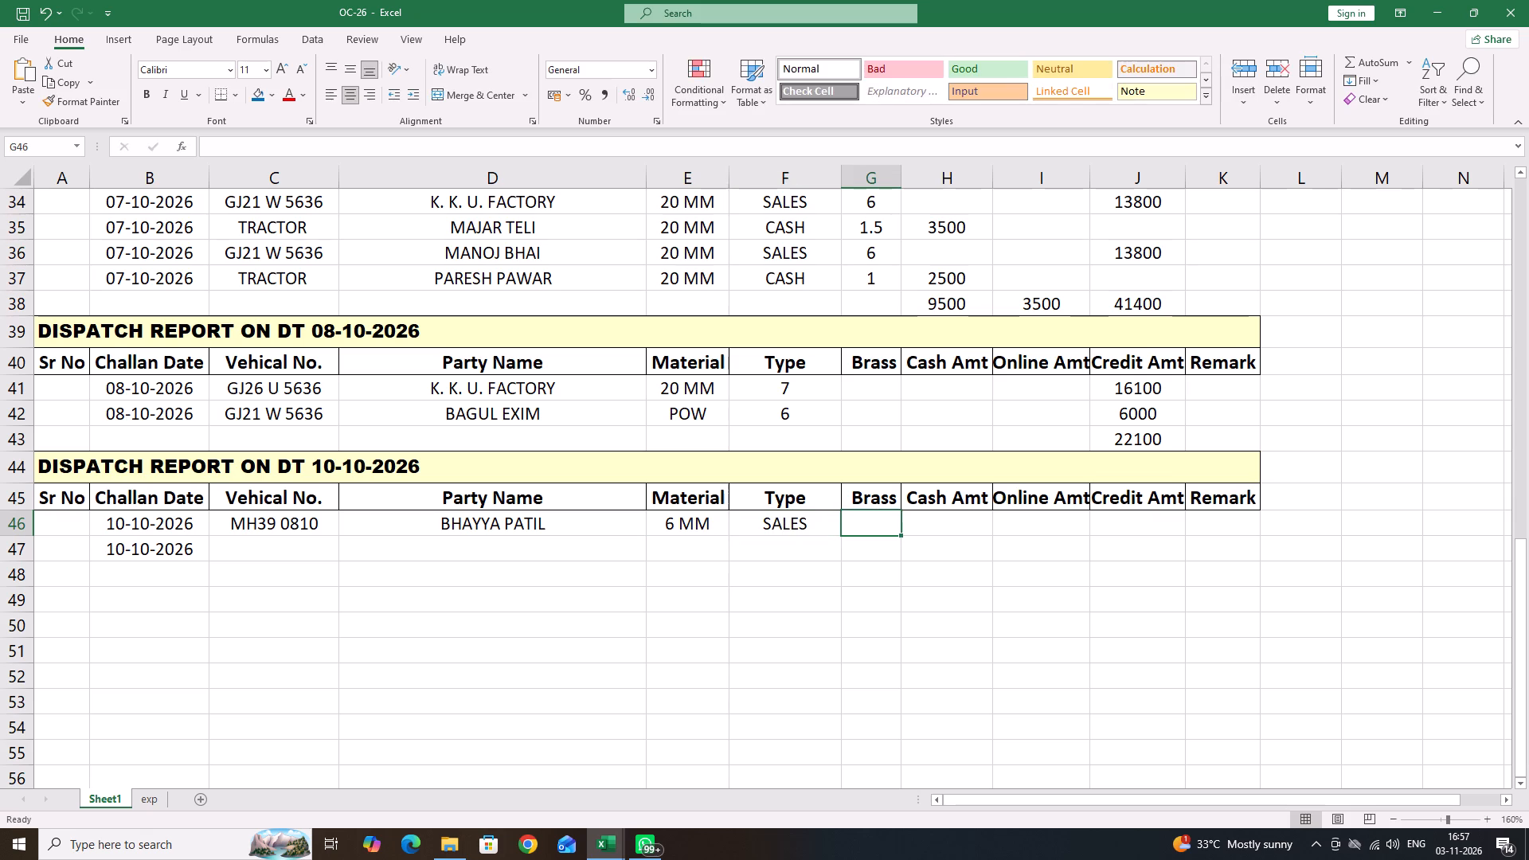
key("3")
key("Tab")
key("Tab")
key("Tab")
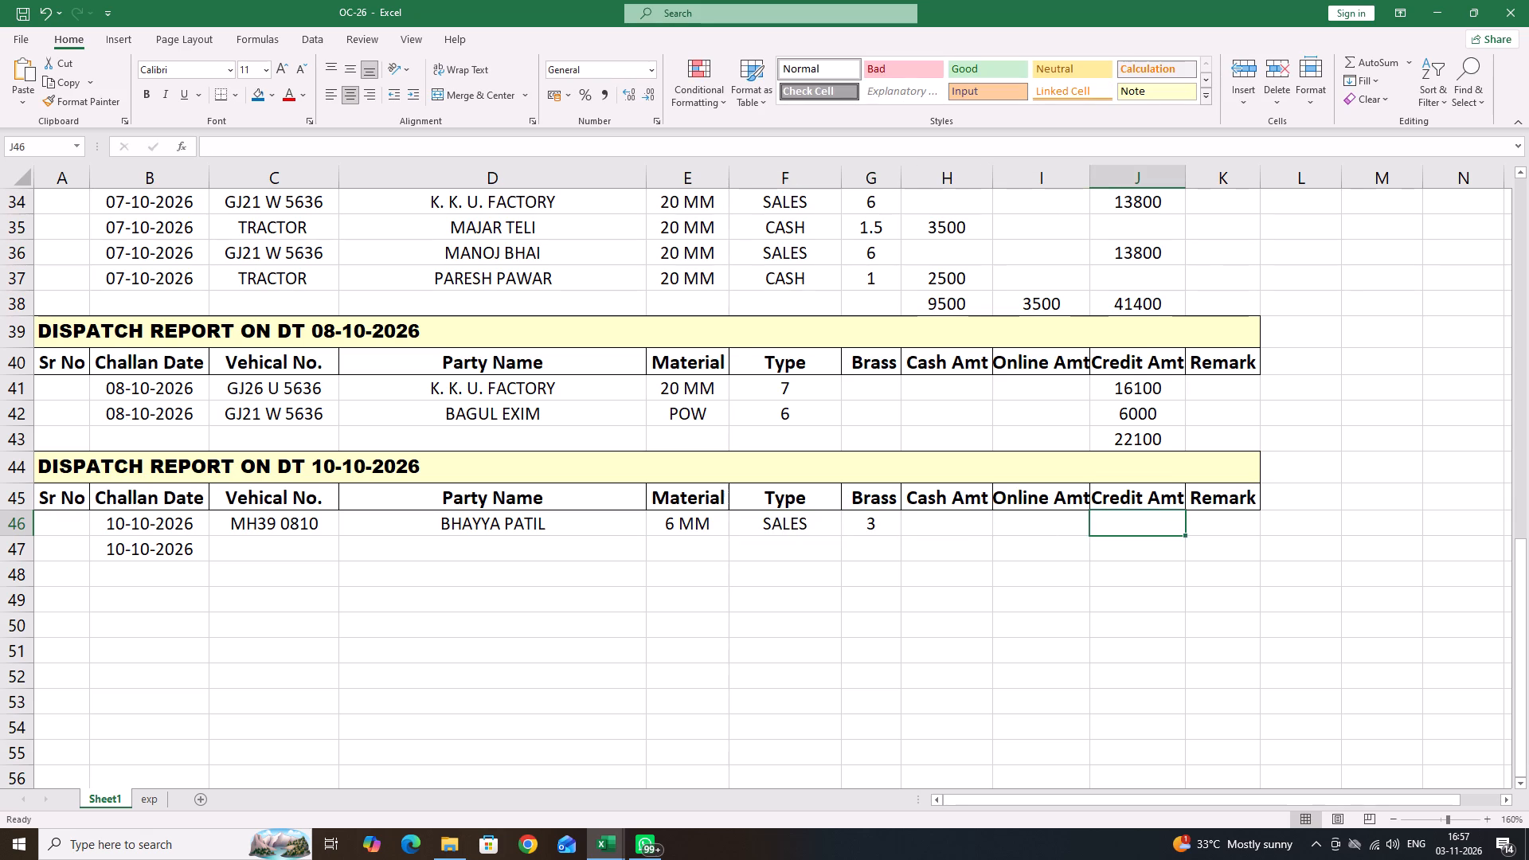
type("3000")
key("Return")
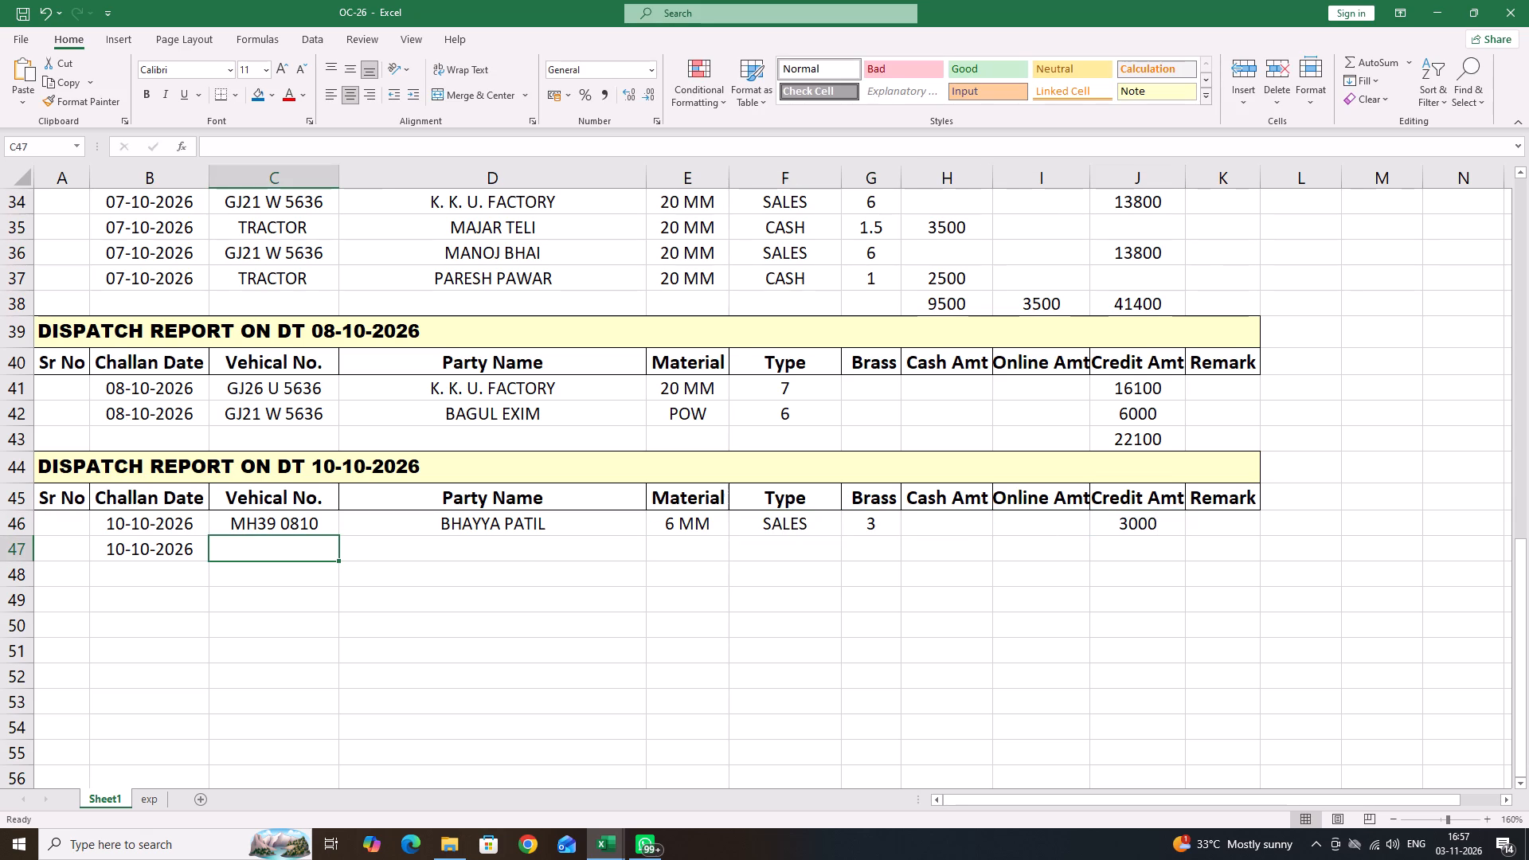
Enter vehicle TRACTOR and the customer's party name in dispatch row 47.
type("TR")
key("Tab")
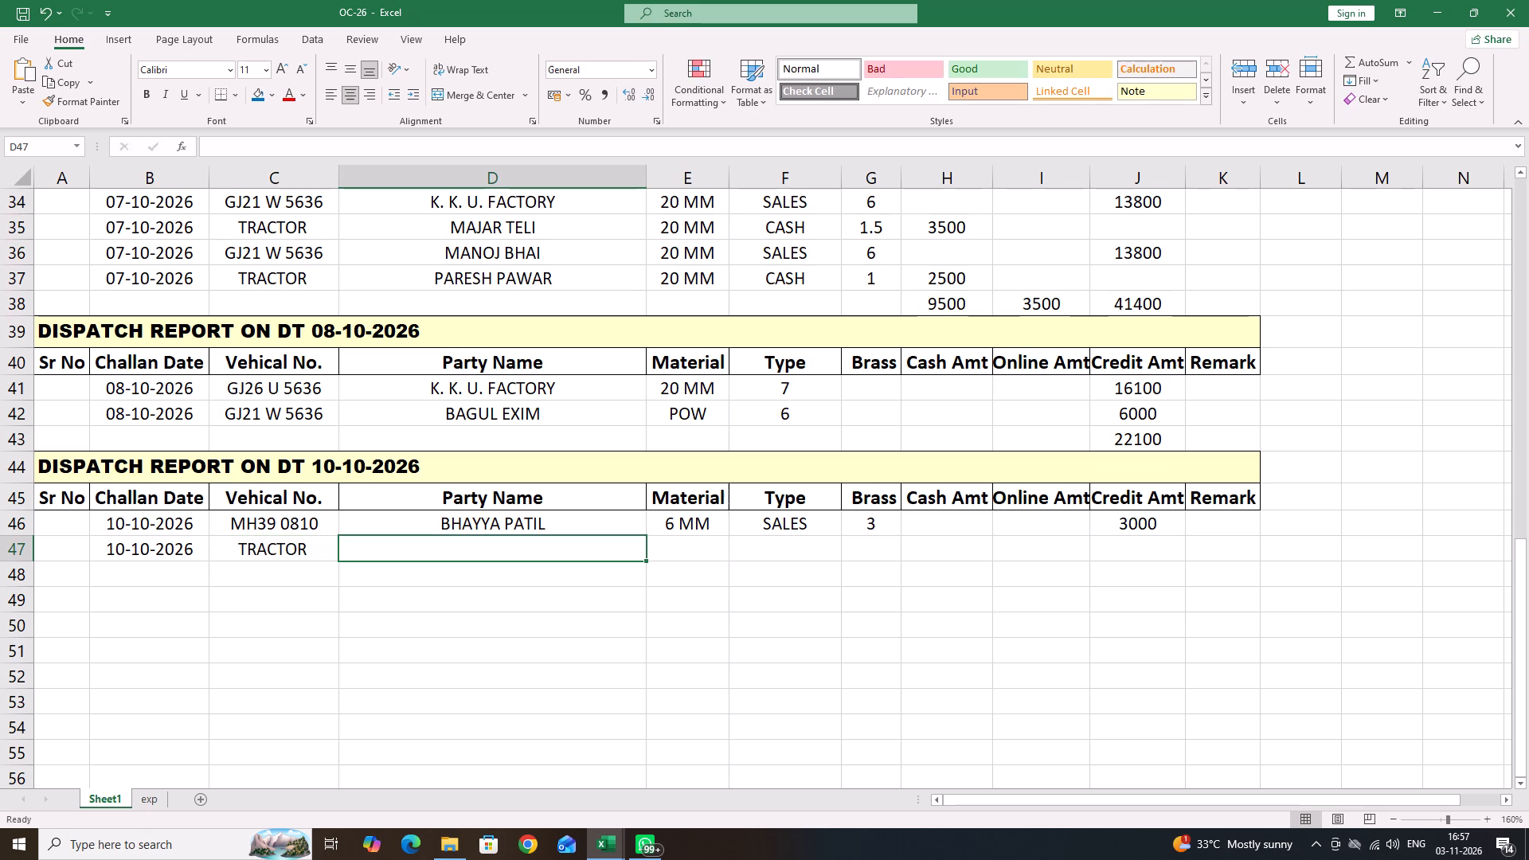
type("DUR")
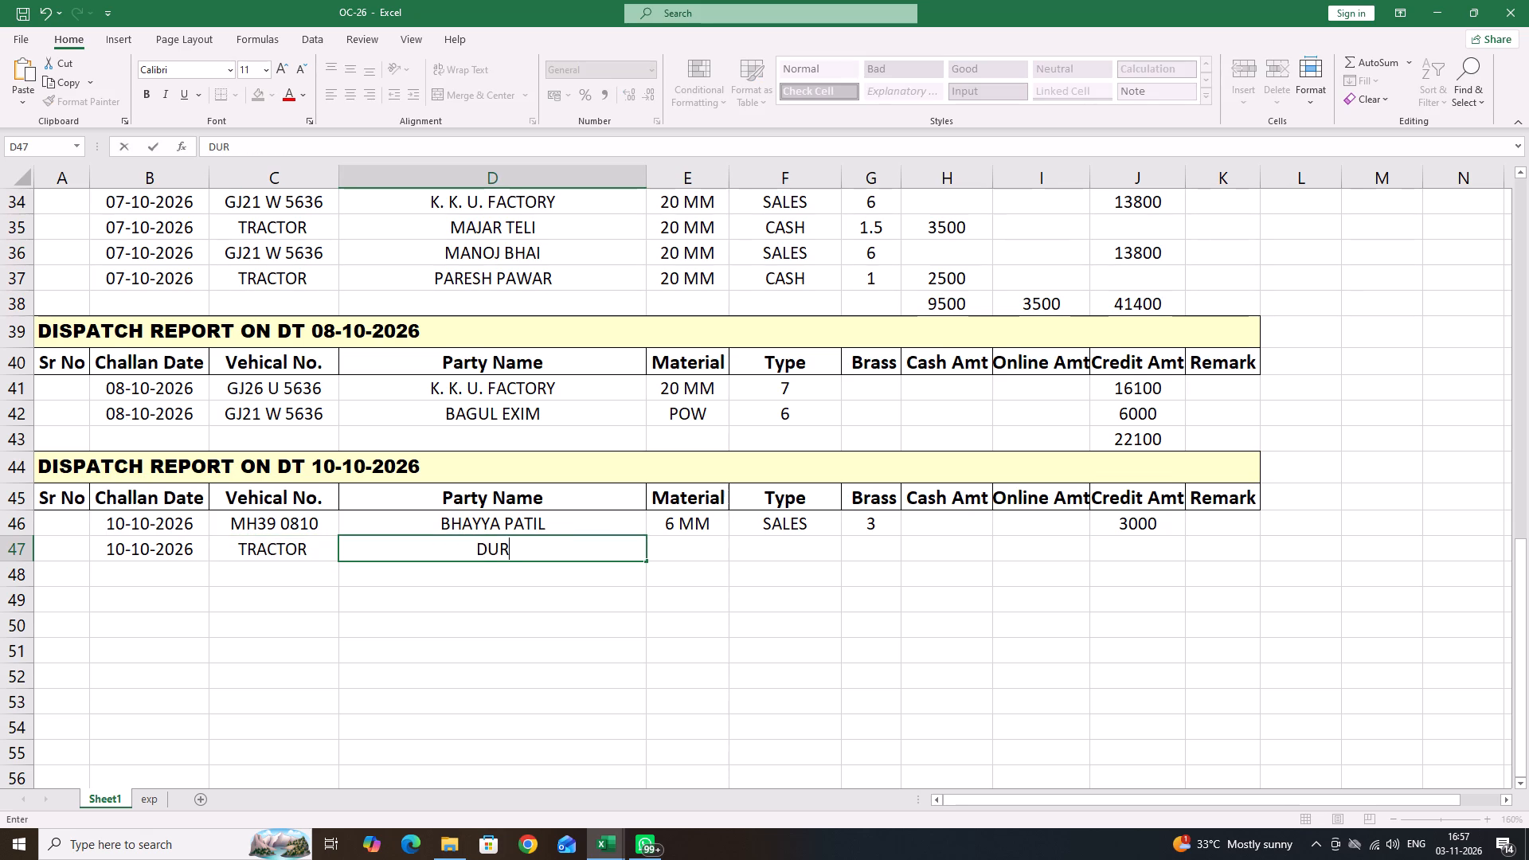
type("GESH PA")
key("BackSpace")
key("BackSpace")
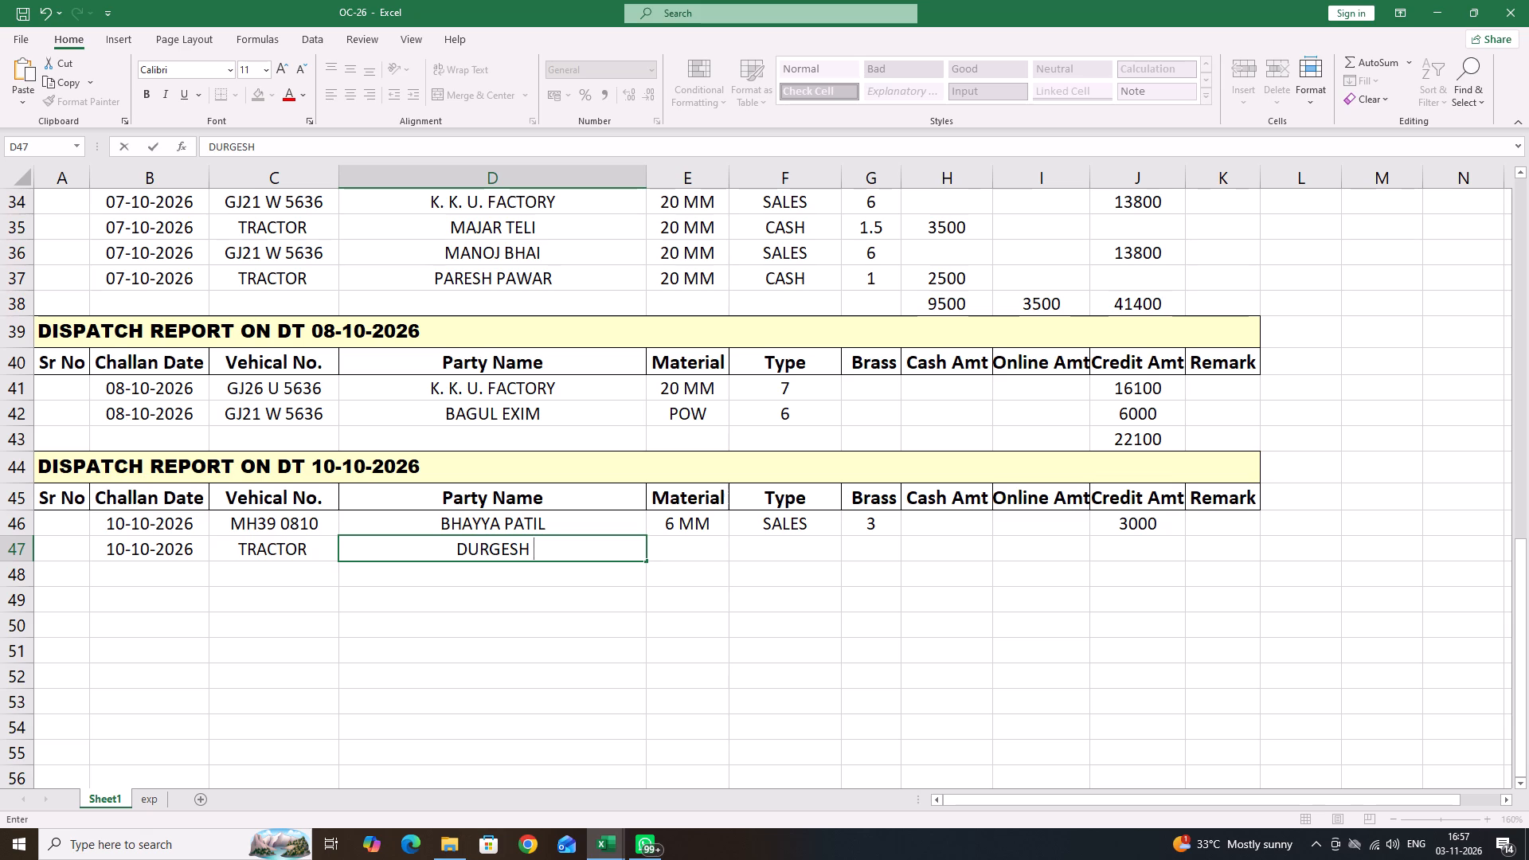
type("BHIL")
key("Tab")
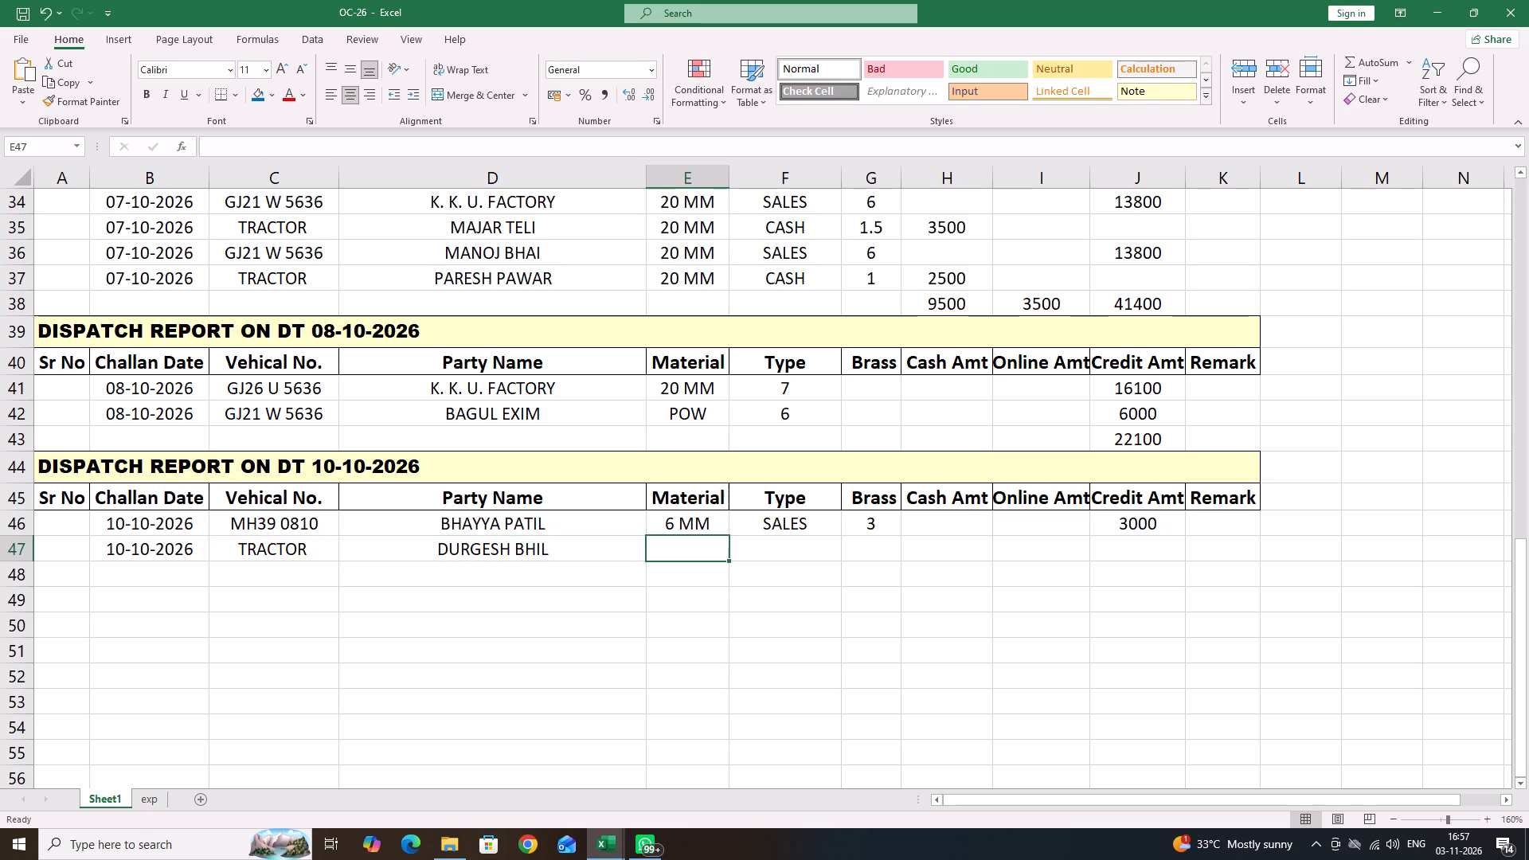
Complete dispatch row 47 with material 20 MM, type SALES, brass 1.25 and credit amount 3000.
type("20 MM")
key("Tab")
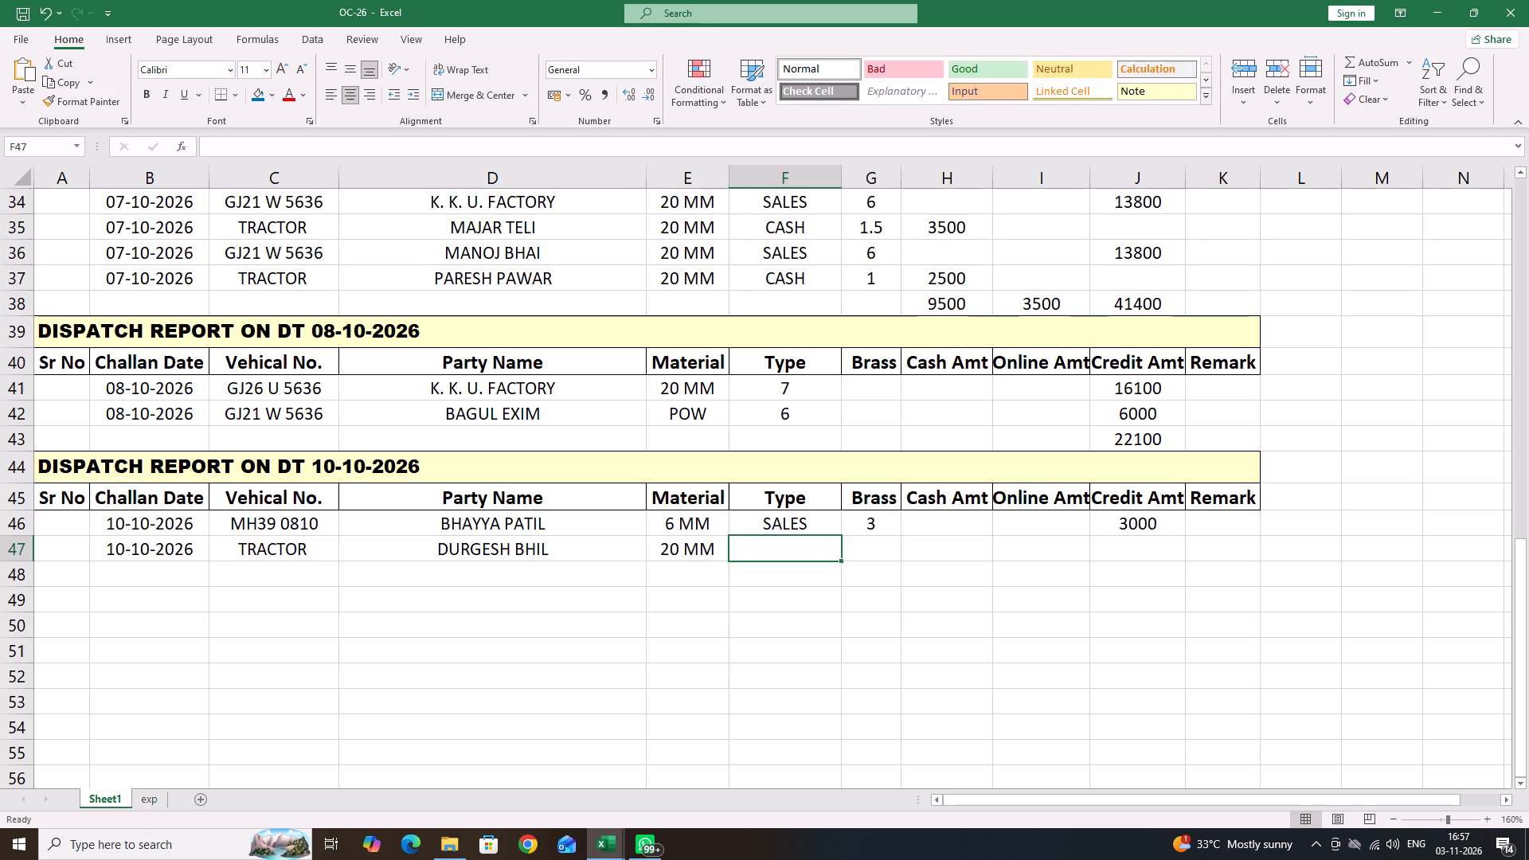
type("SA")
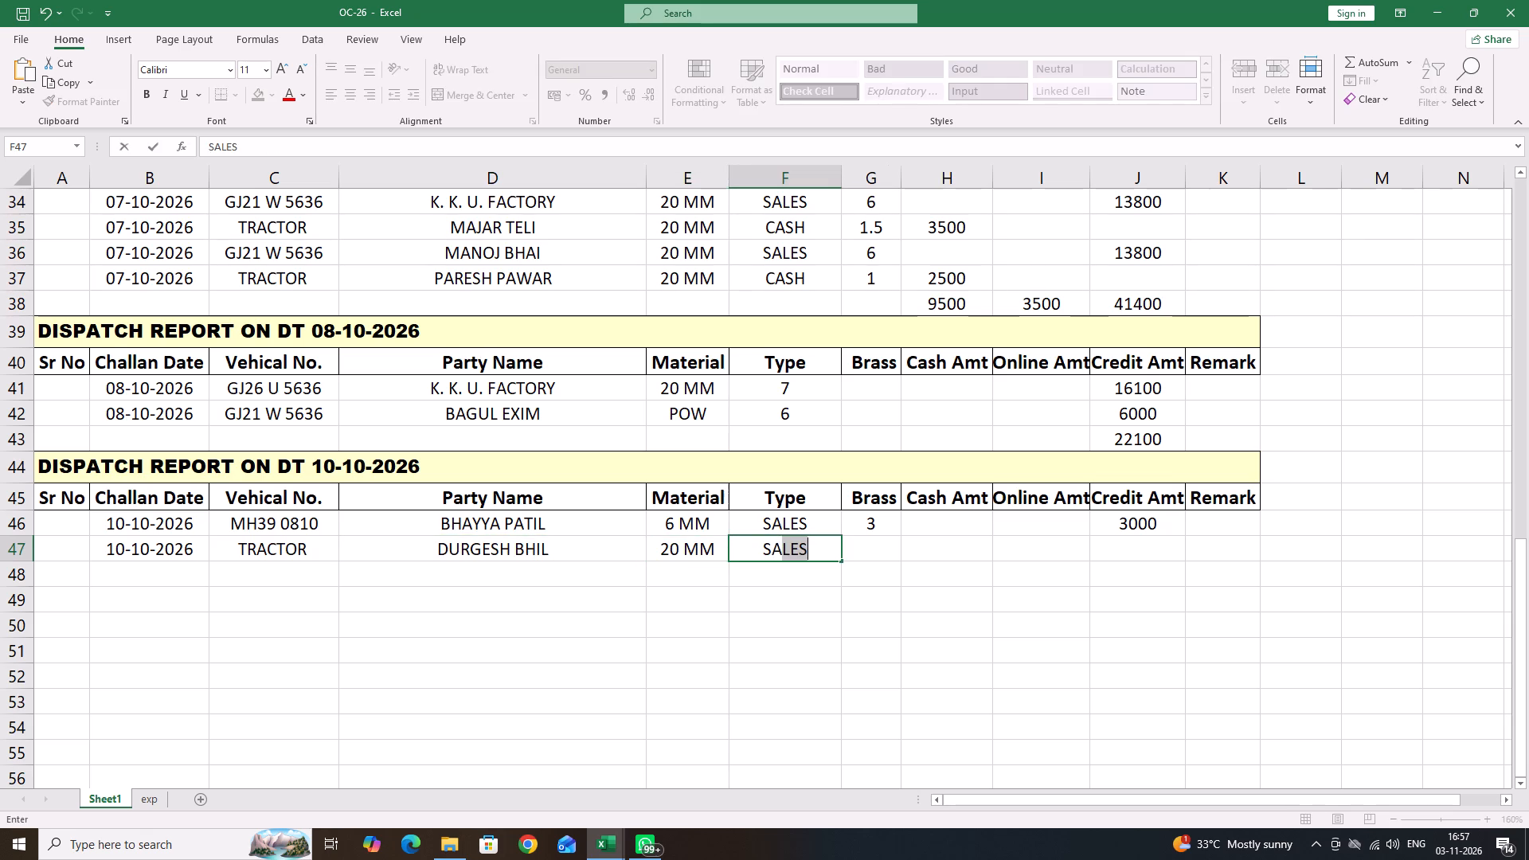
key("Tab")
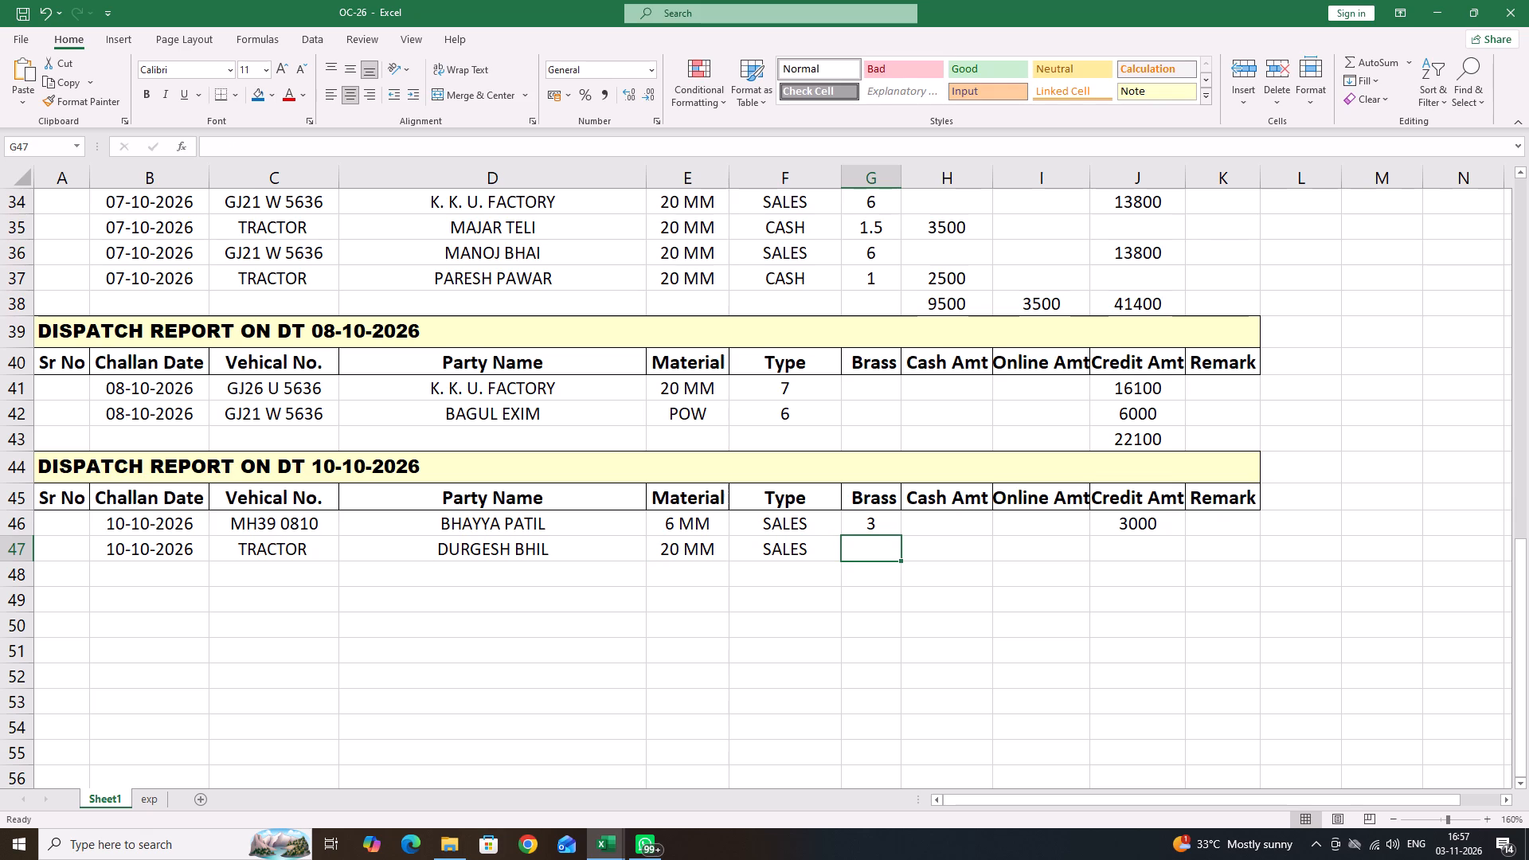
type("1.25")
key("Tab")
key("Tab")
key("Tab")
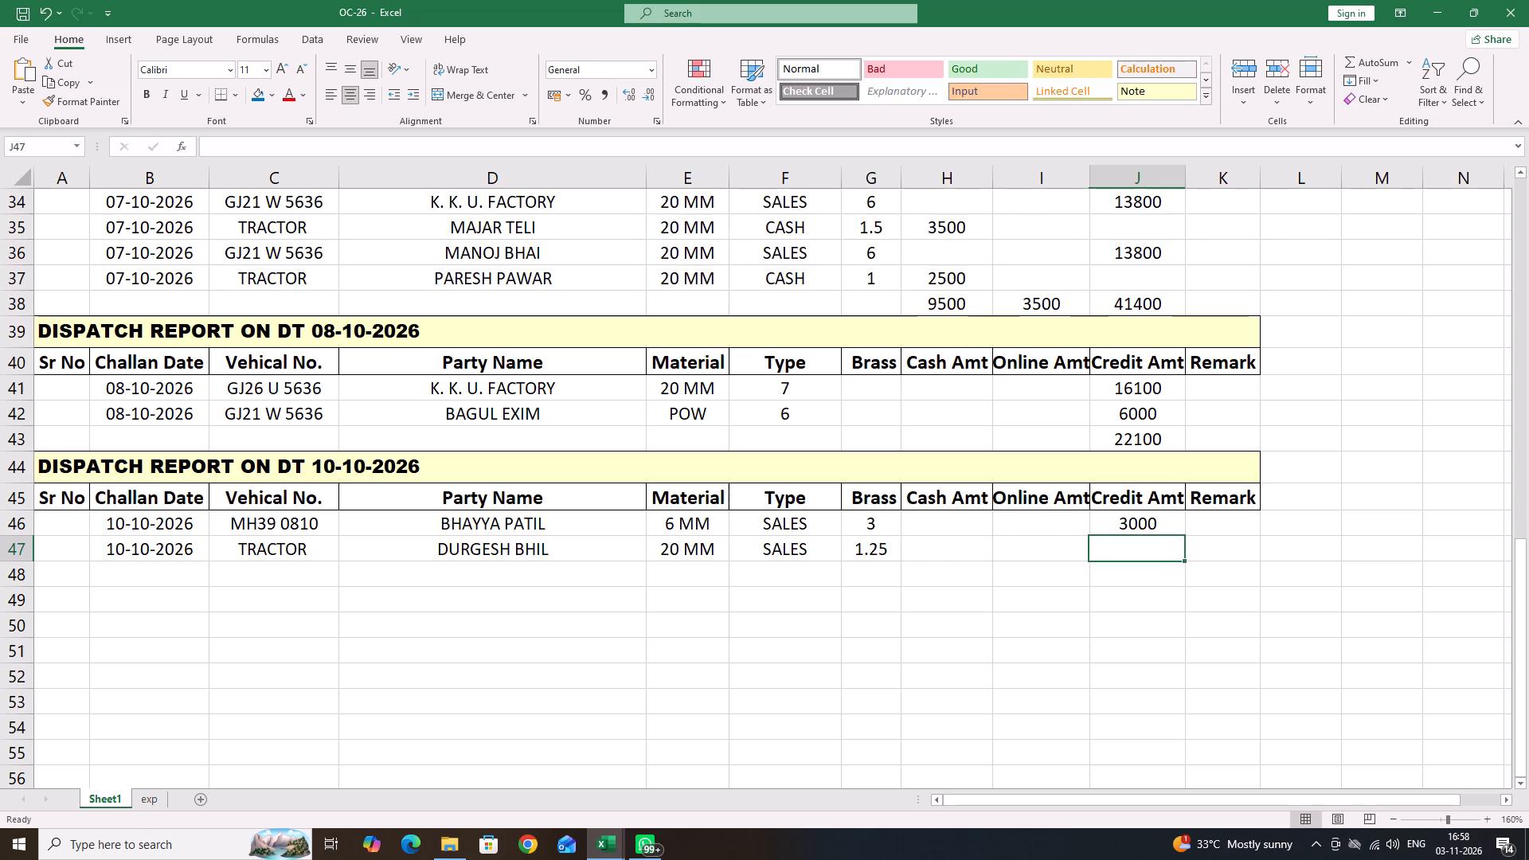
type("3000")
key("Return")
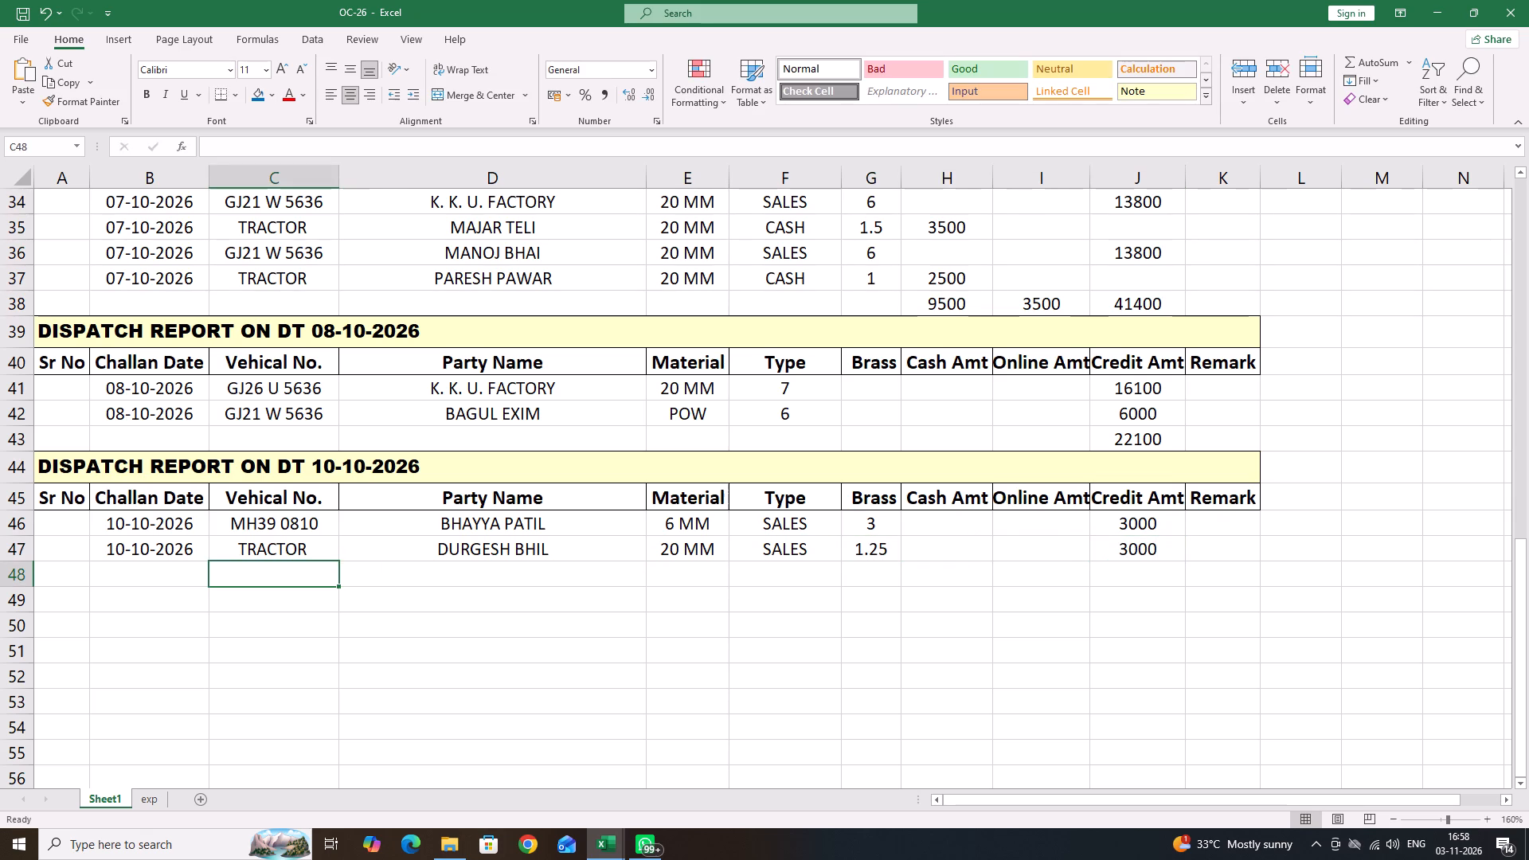
Total the credit amounts of rows 46 and 47 in cell J48 with AutoSum.
left_click(1113, 566)
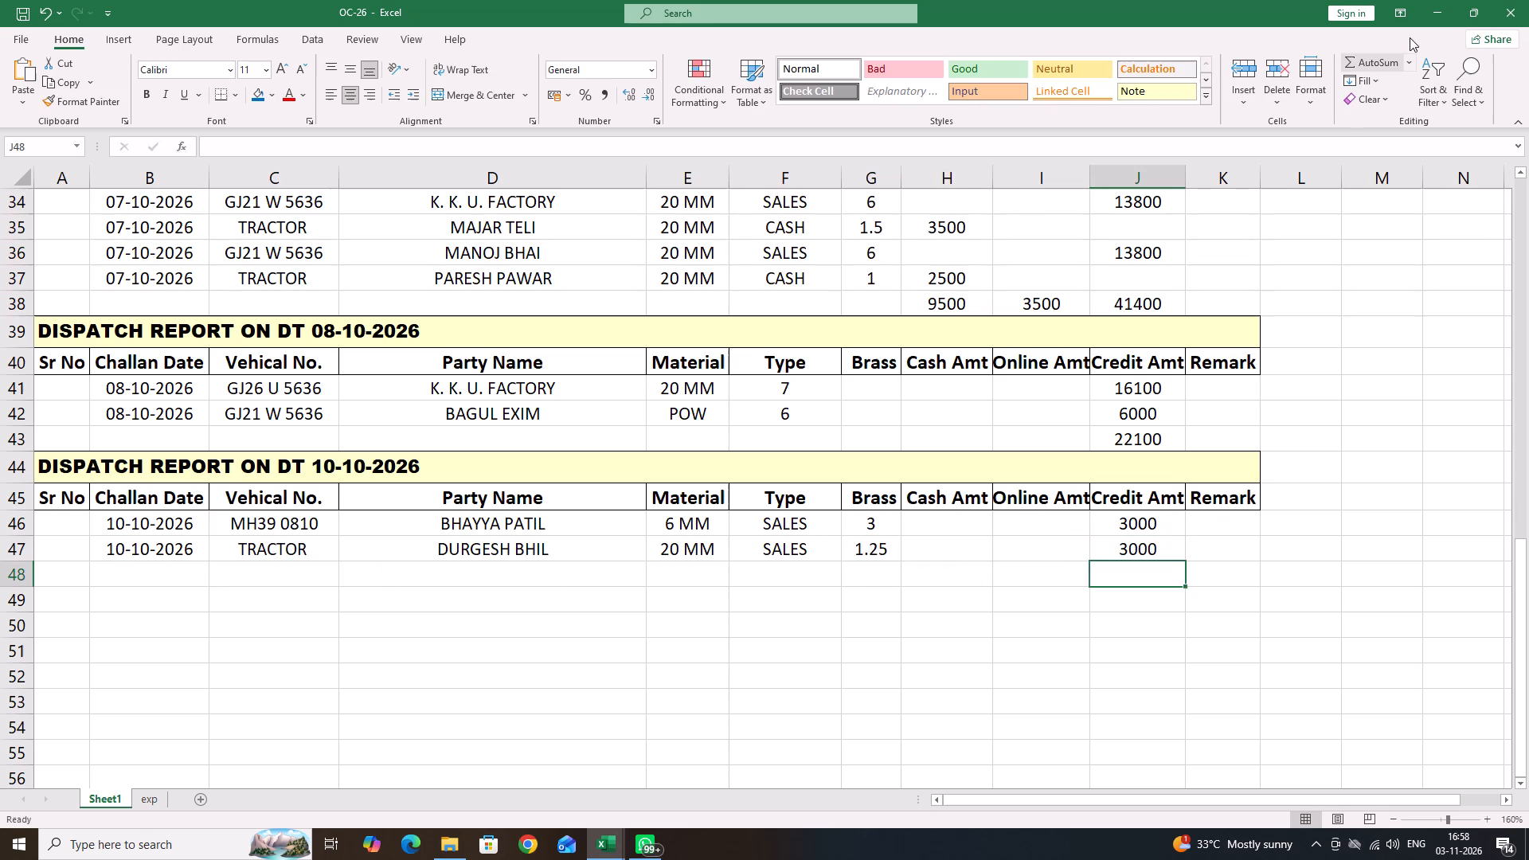
left_click(1384, 67)
key("Return")
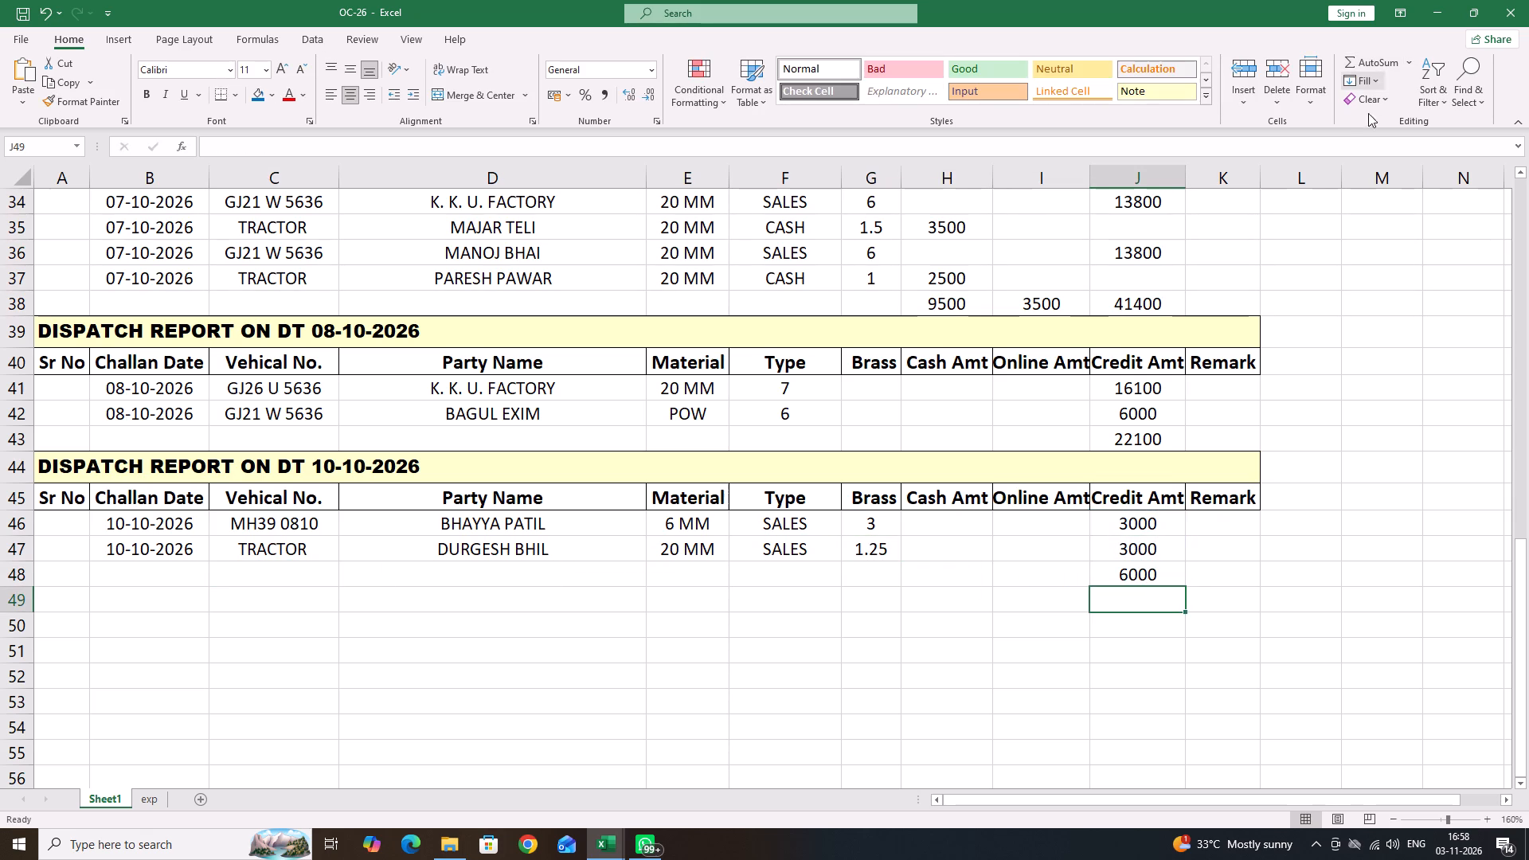
left_click(1152, 569)
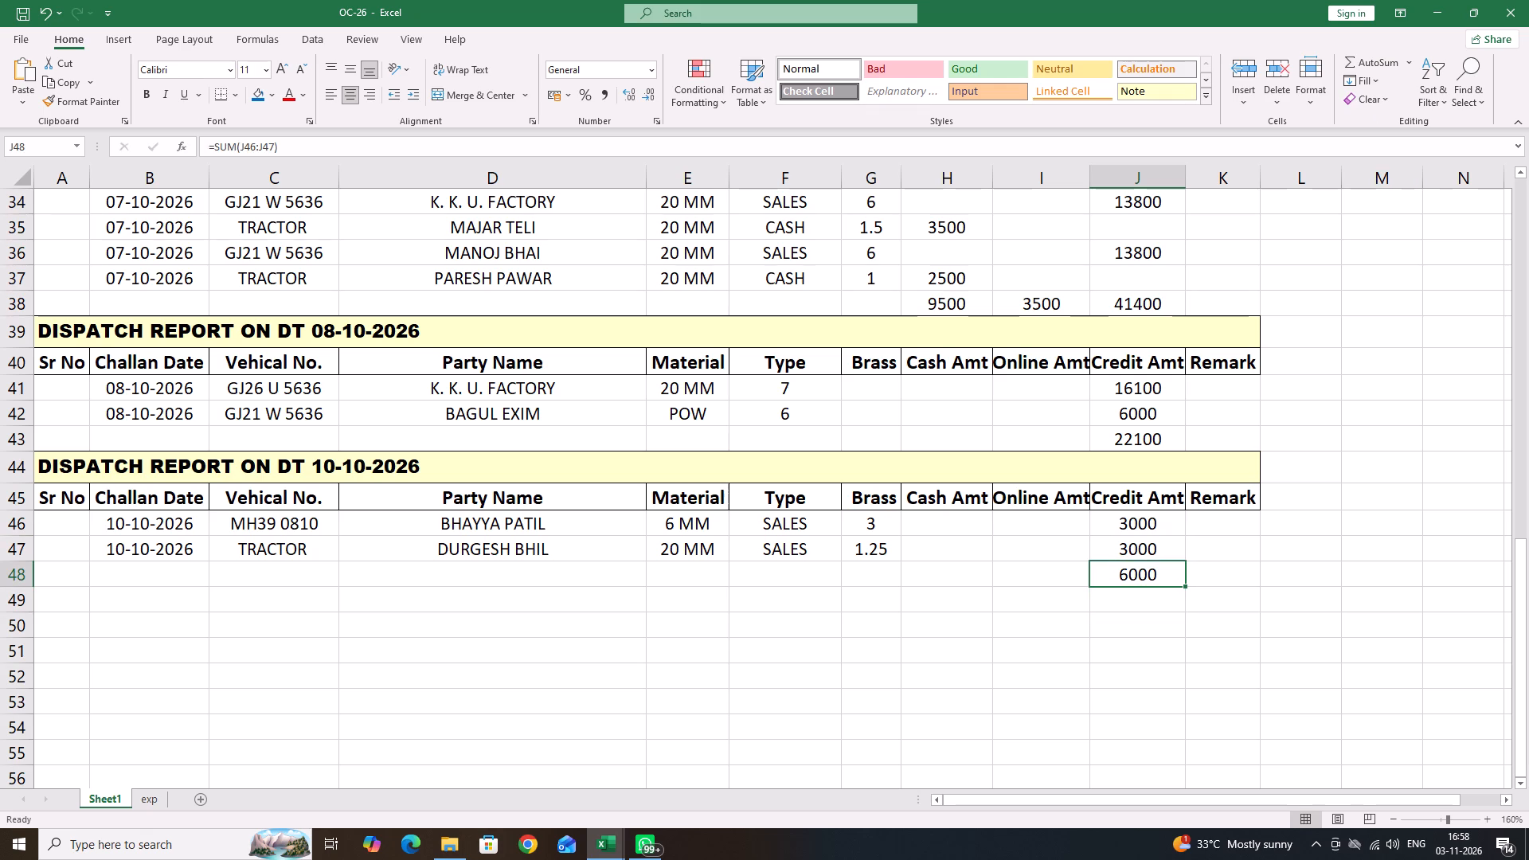
Copy the dispatch report heading and column header rows 44 and 45 to rows 49 and 50.
left_click_drag(22, 475, 22, 493)
right_click(22, 493)
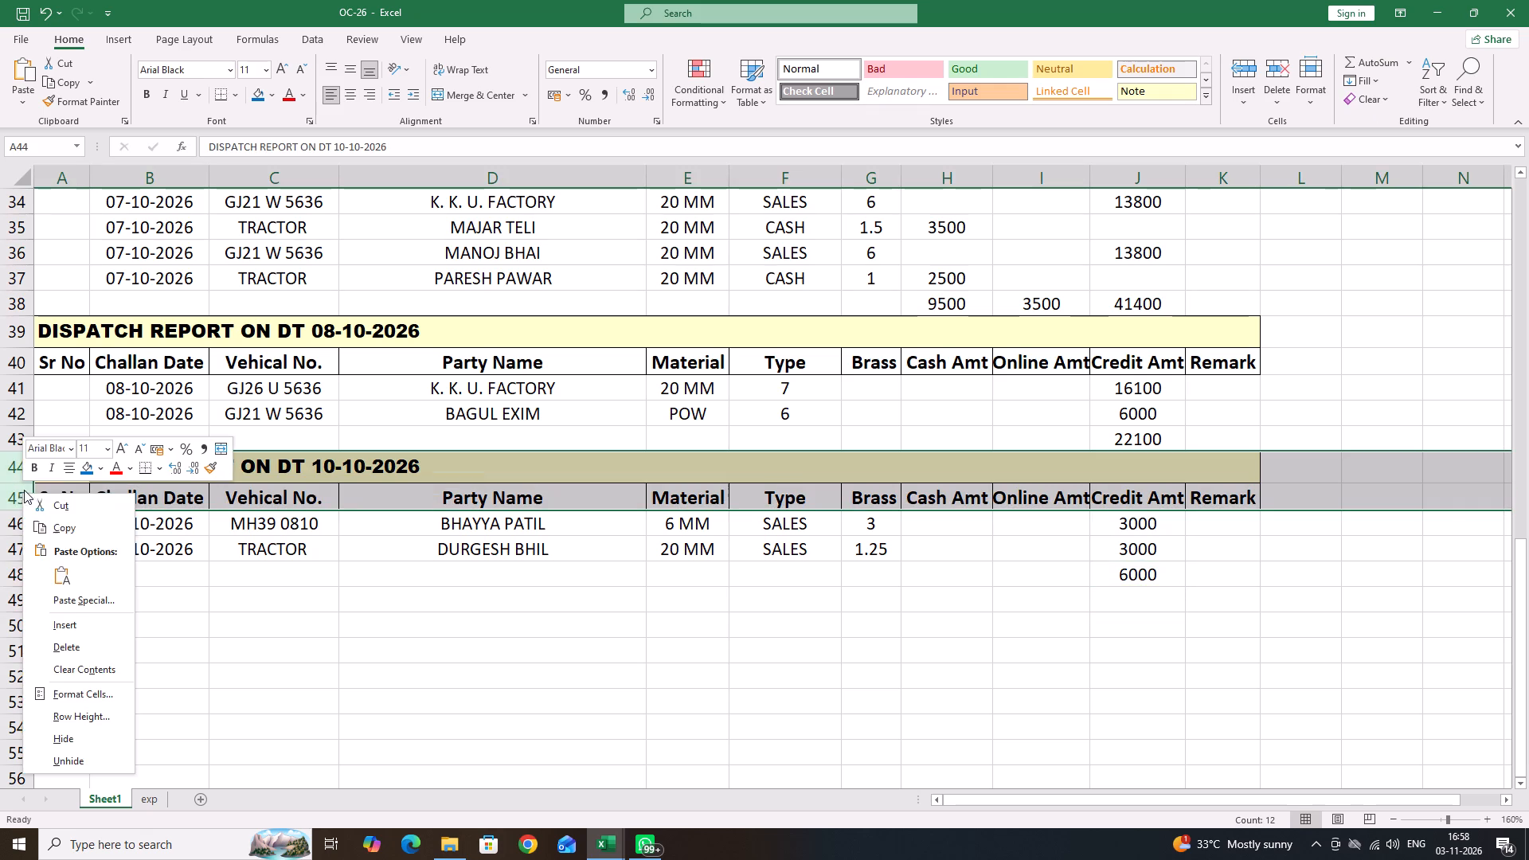
left_click(57, 530)
scroll(115, 527, "down", 1)
left_click(47, 520)
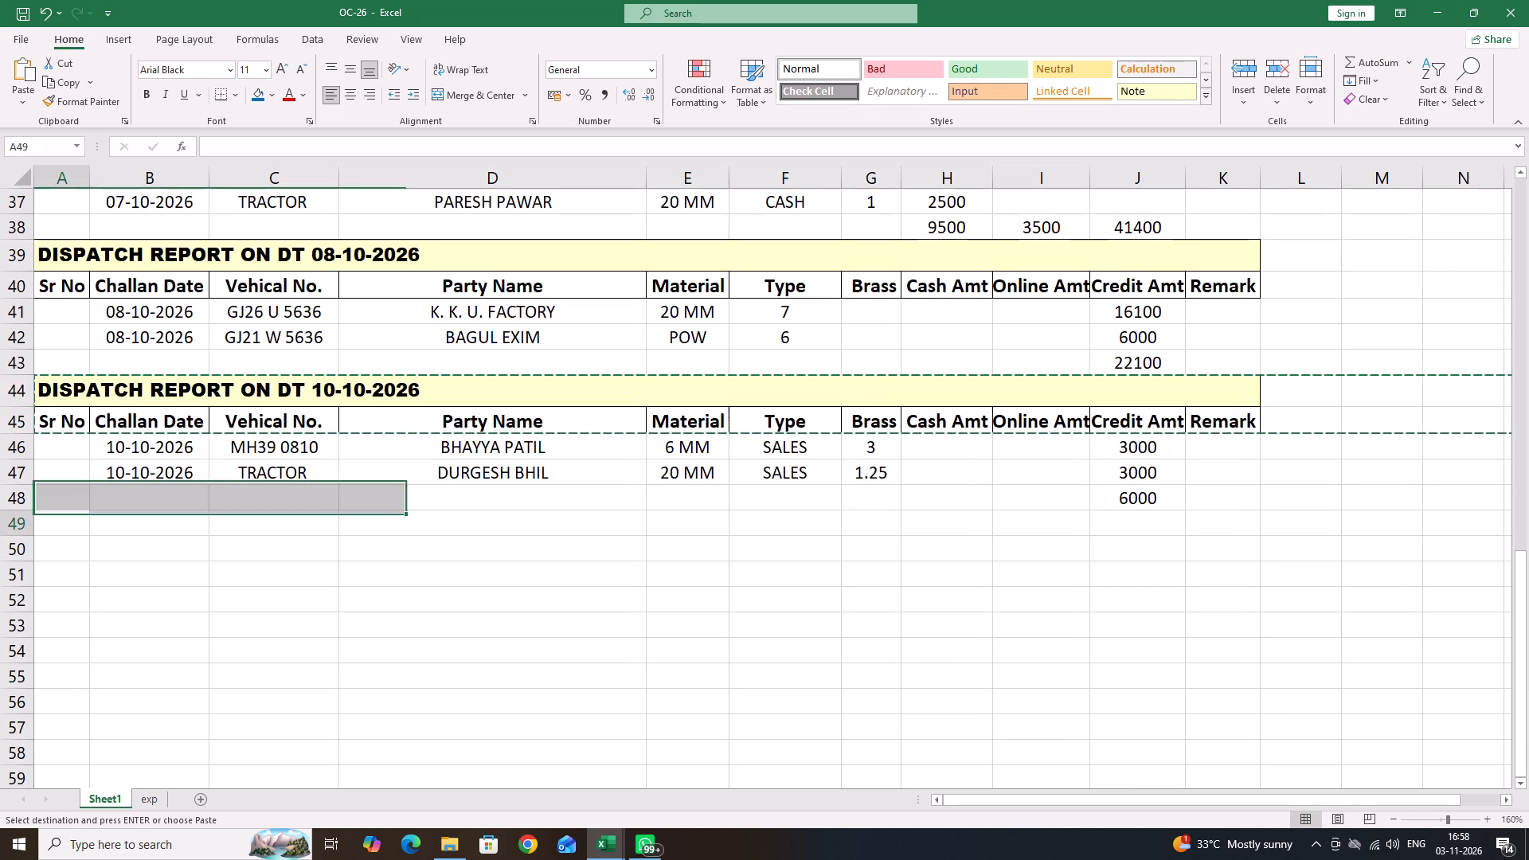
key("ctrl+v")
key("F2")
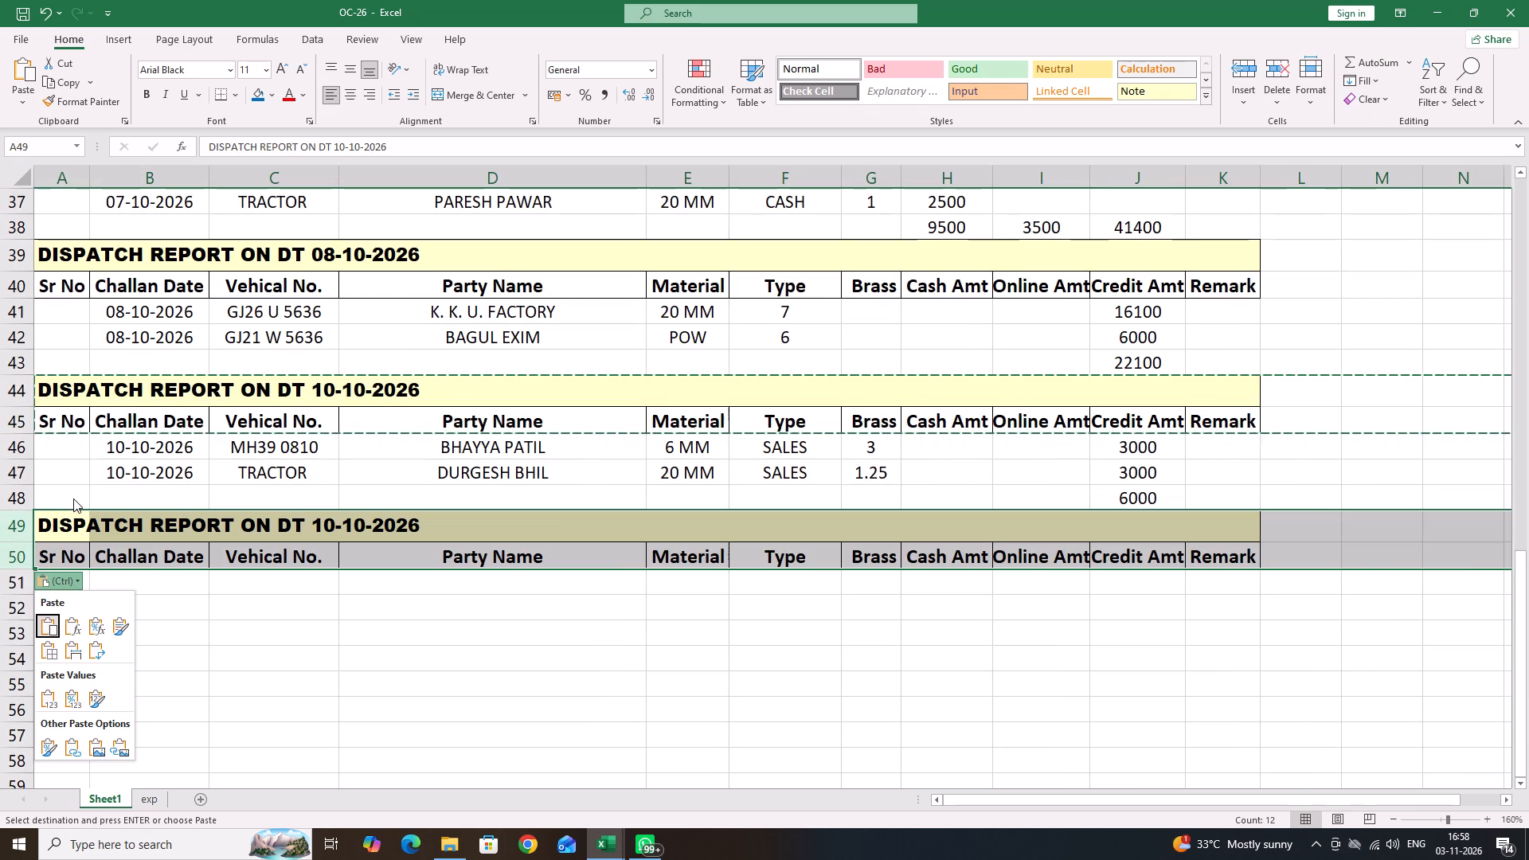
key("Escape")
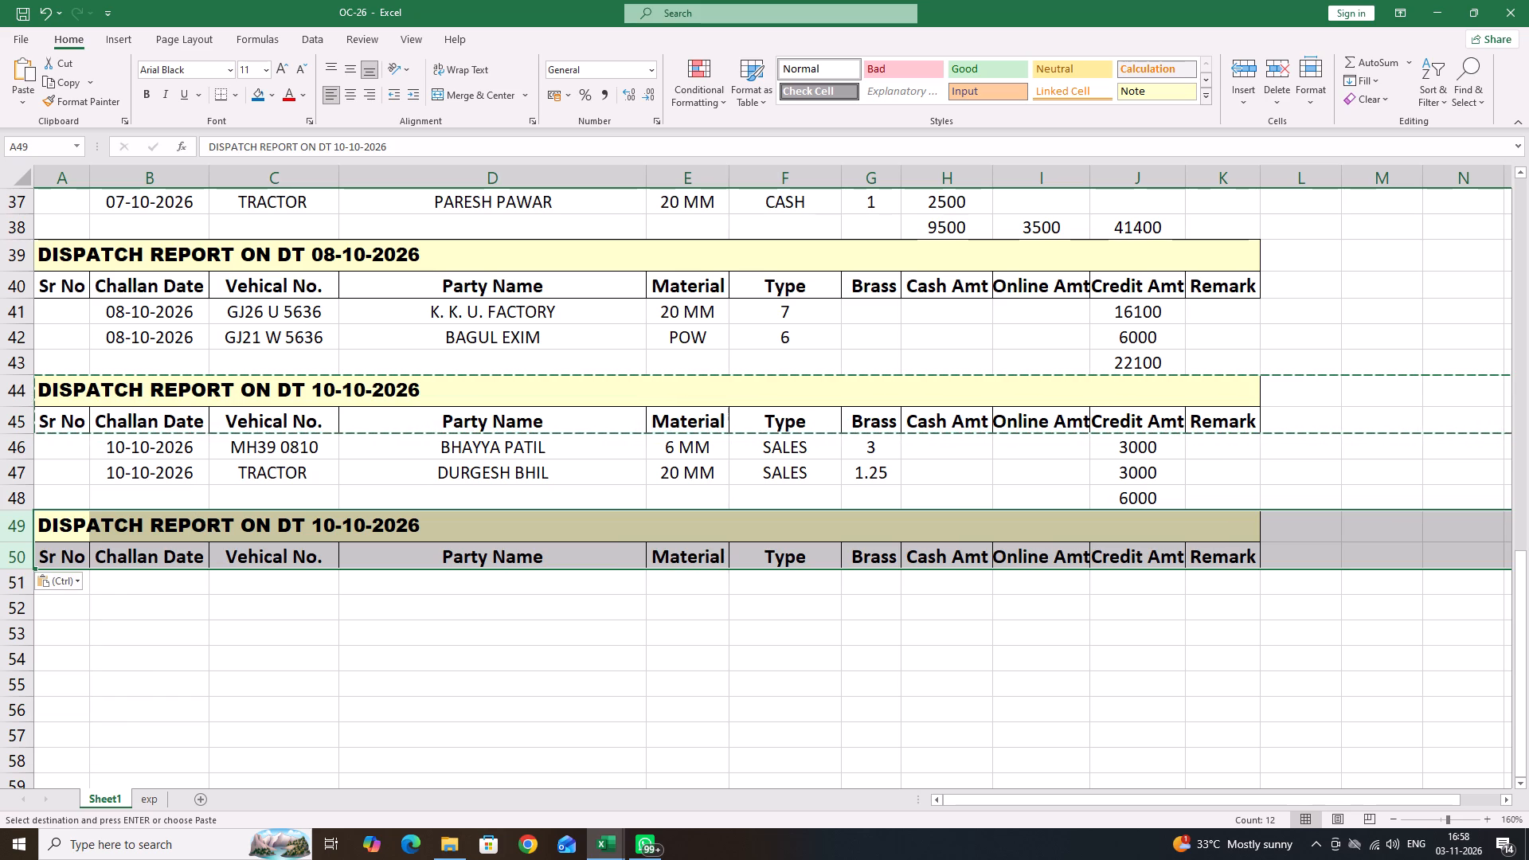
Change the date in the row 49 dispatch report heading to 11-10-2026.
key("F2")
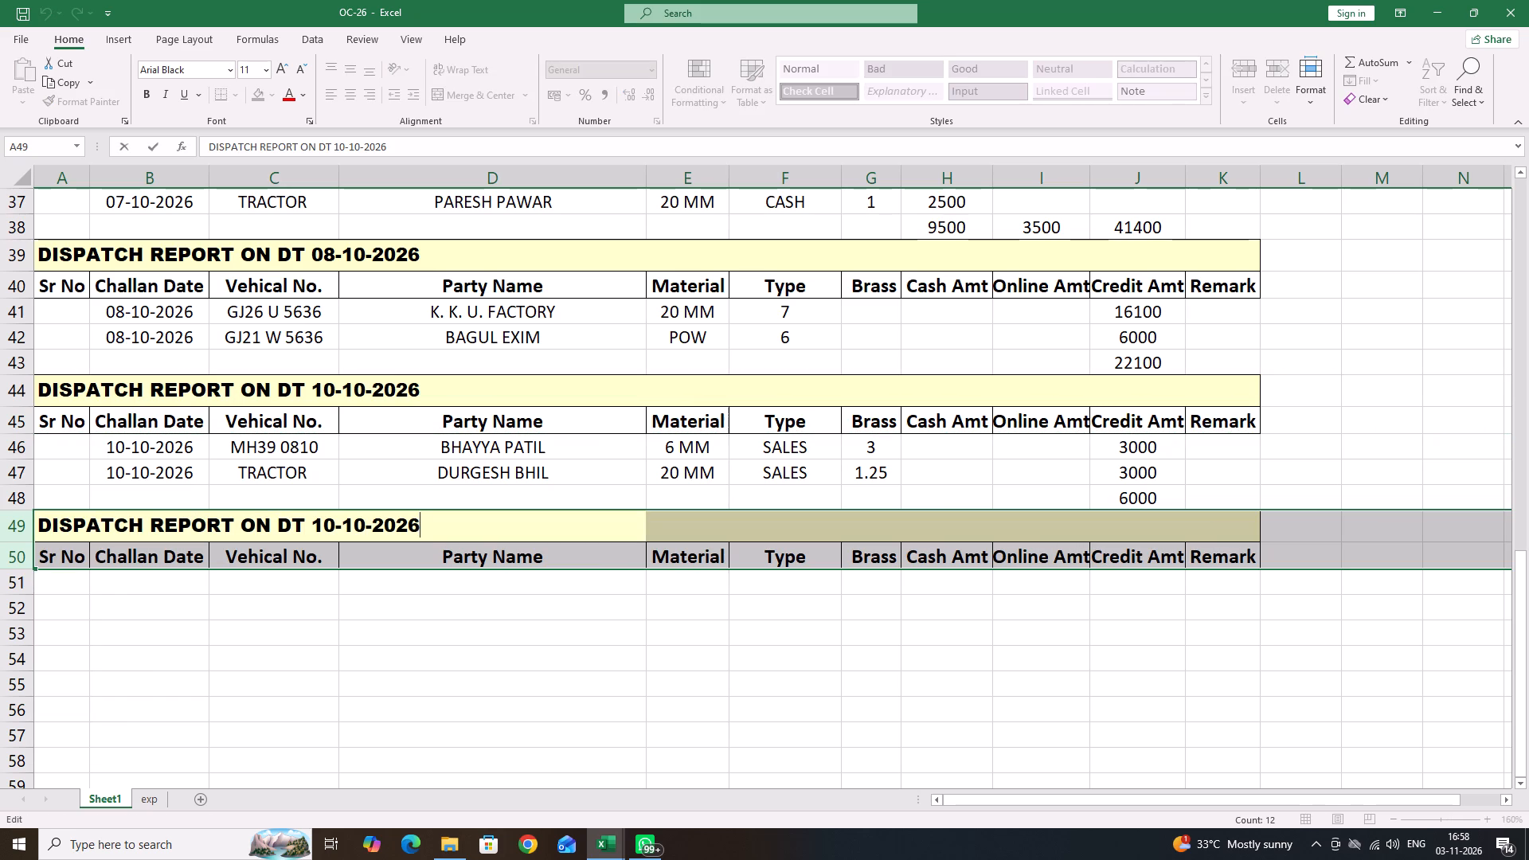
left_click(337, 525)
key("BackSpace")
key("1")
Copy the date 11-10-2026 from the row 49 heading into the challan date cells of rows 51 to 53.
left_click_drag(317, 526, 415, 531)
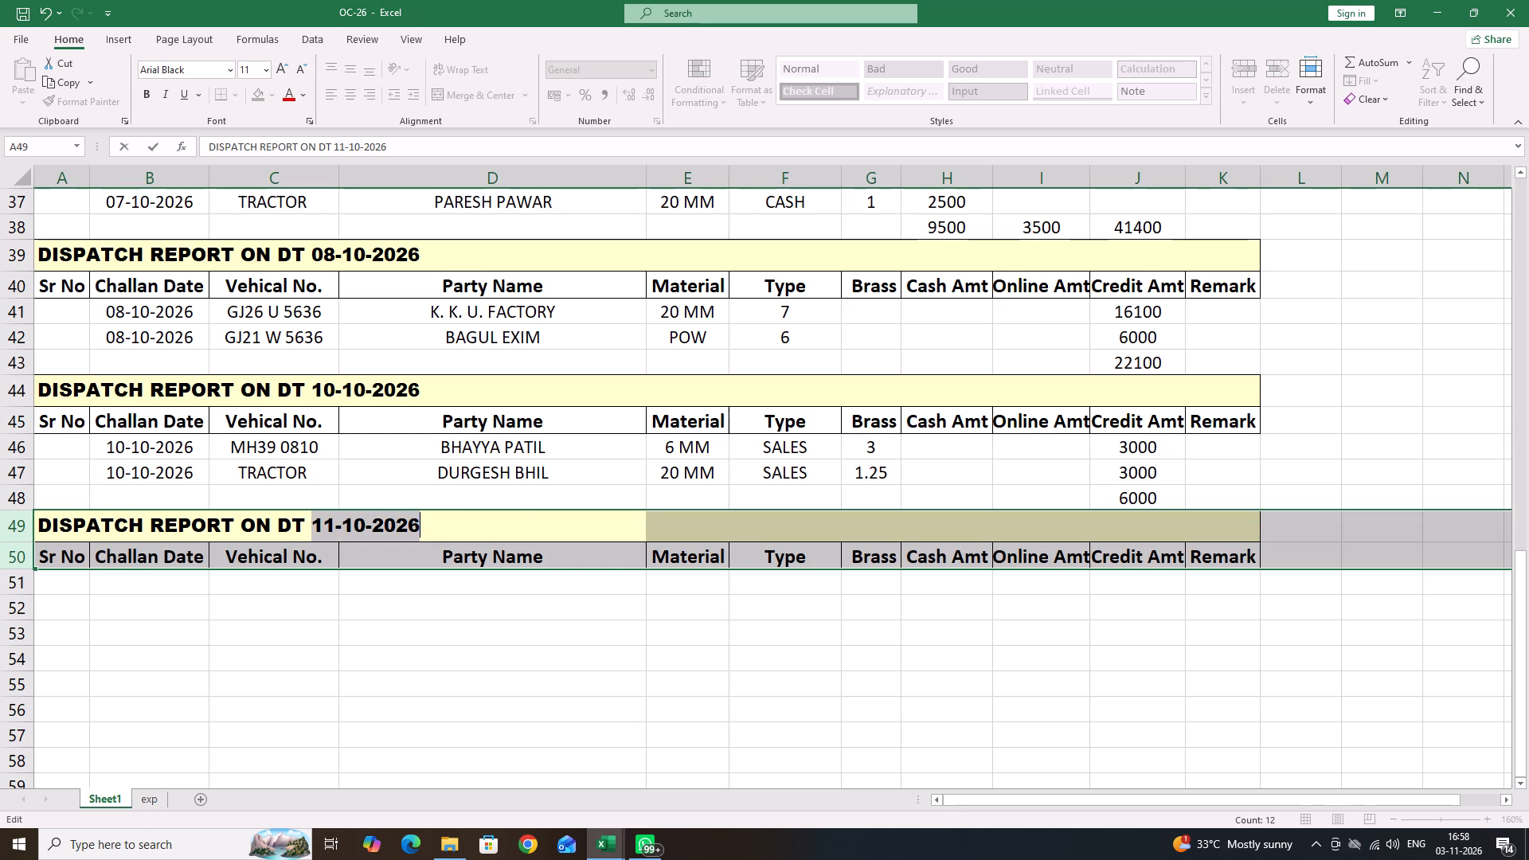
left_click_drag(415, 531, 416, 531)
right_click(406, 530)
left_click(446, 573)
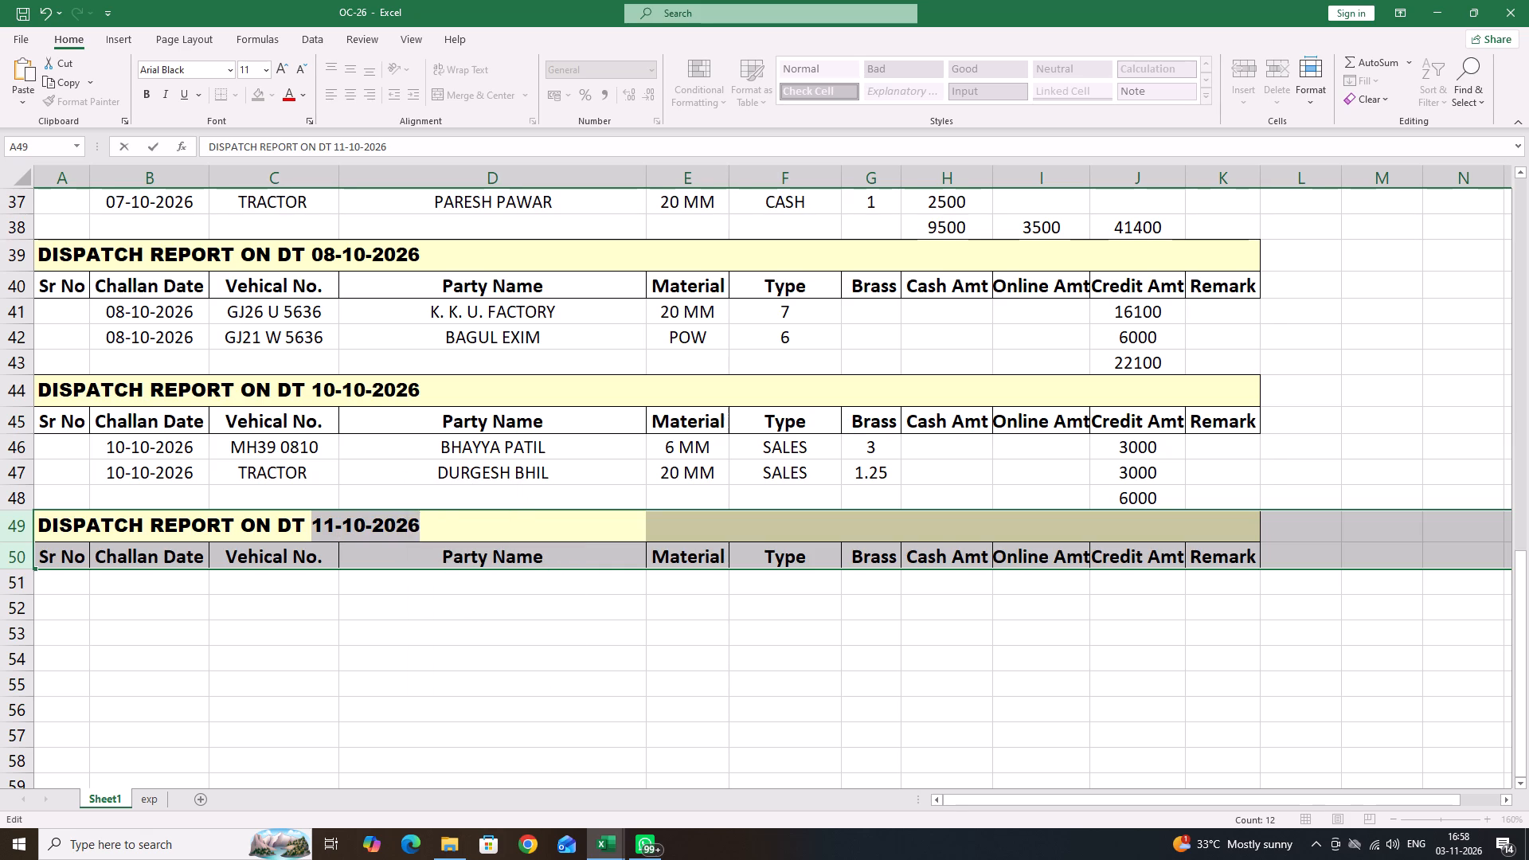
left_click(202, 587)
key("ctrl+v")
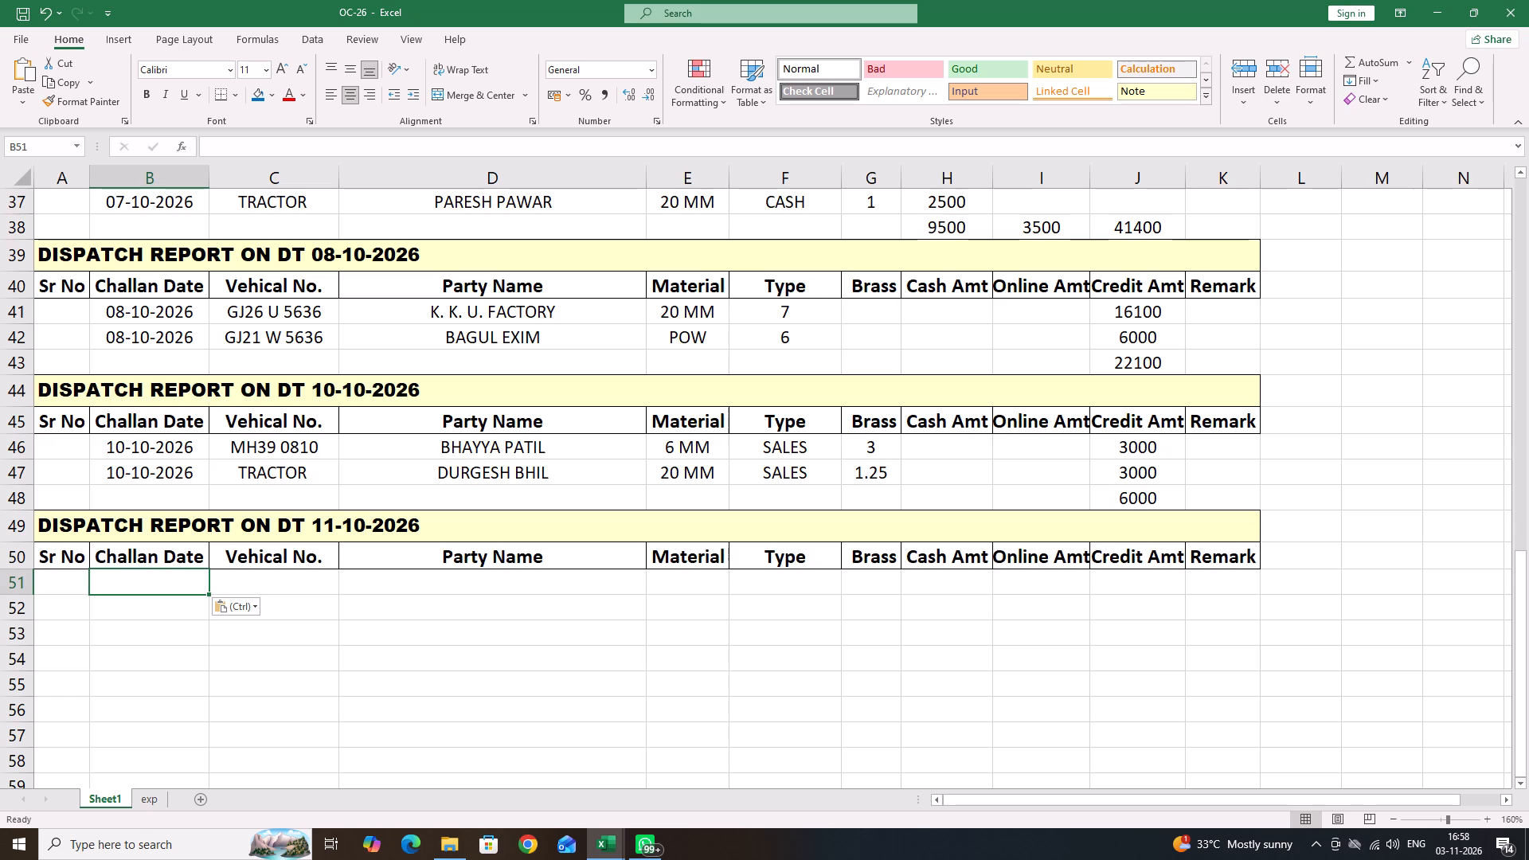
left_click(135, 603)
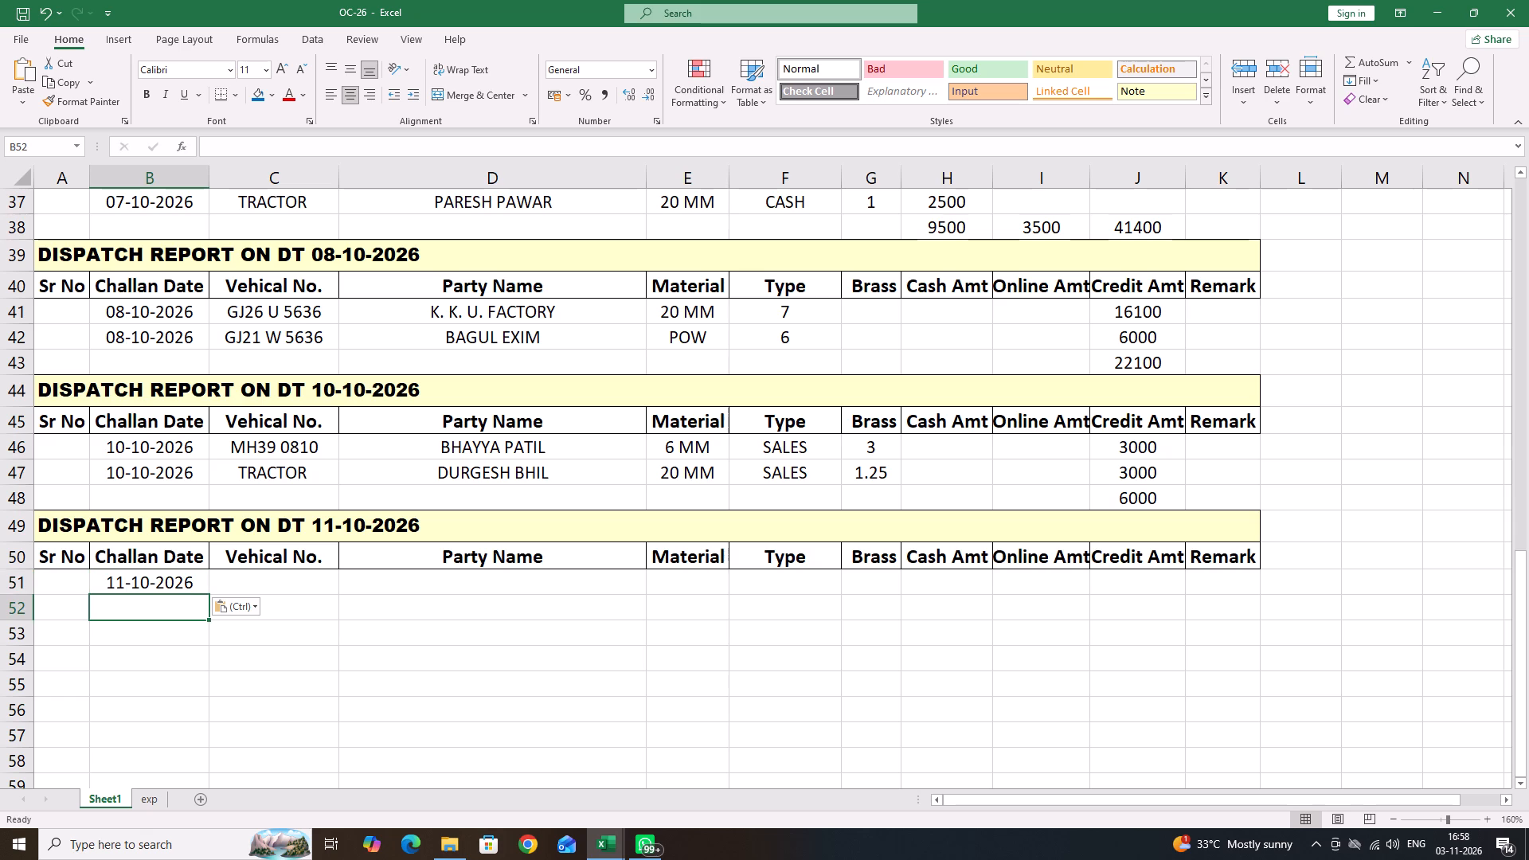
key("ctrl+v")
left_click(135, 630)
key("ctrl+v")
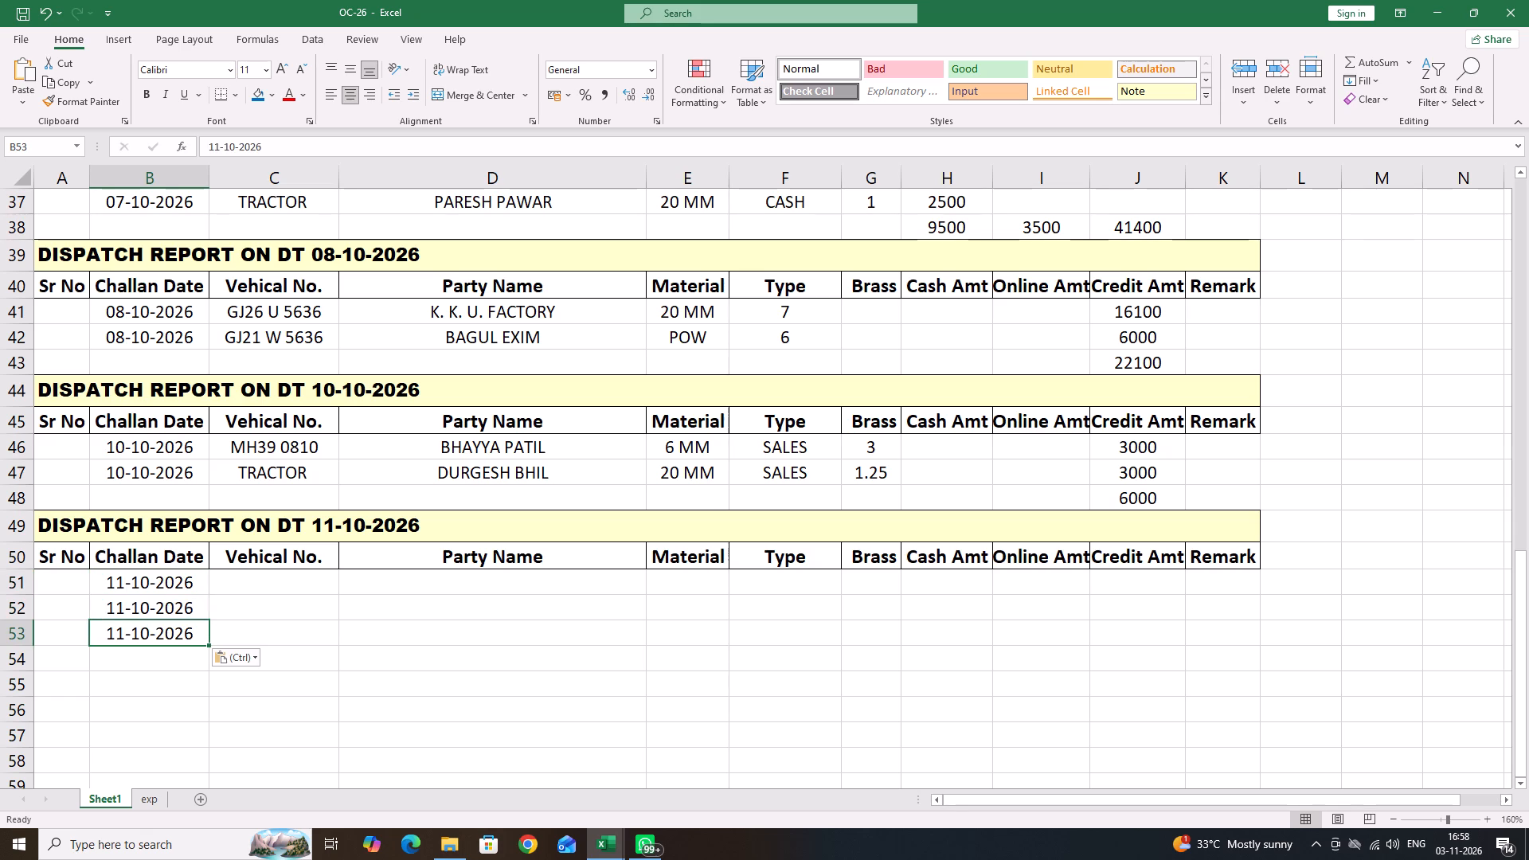
Copy the three challan dates of rows 51 to 53 into rows 54 to 56.
left_click_drag(149, 580, 155, 631)
right_click(155, 630)
left_click(240, 248)
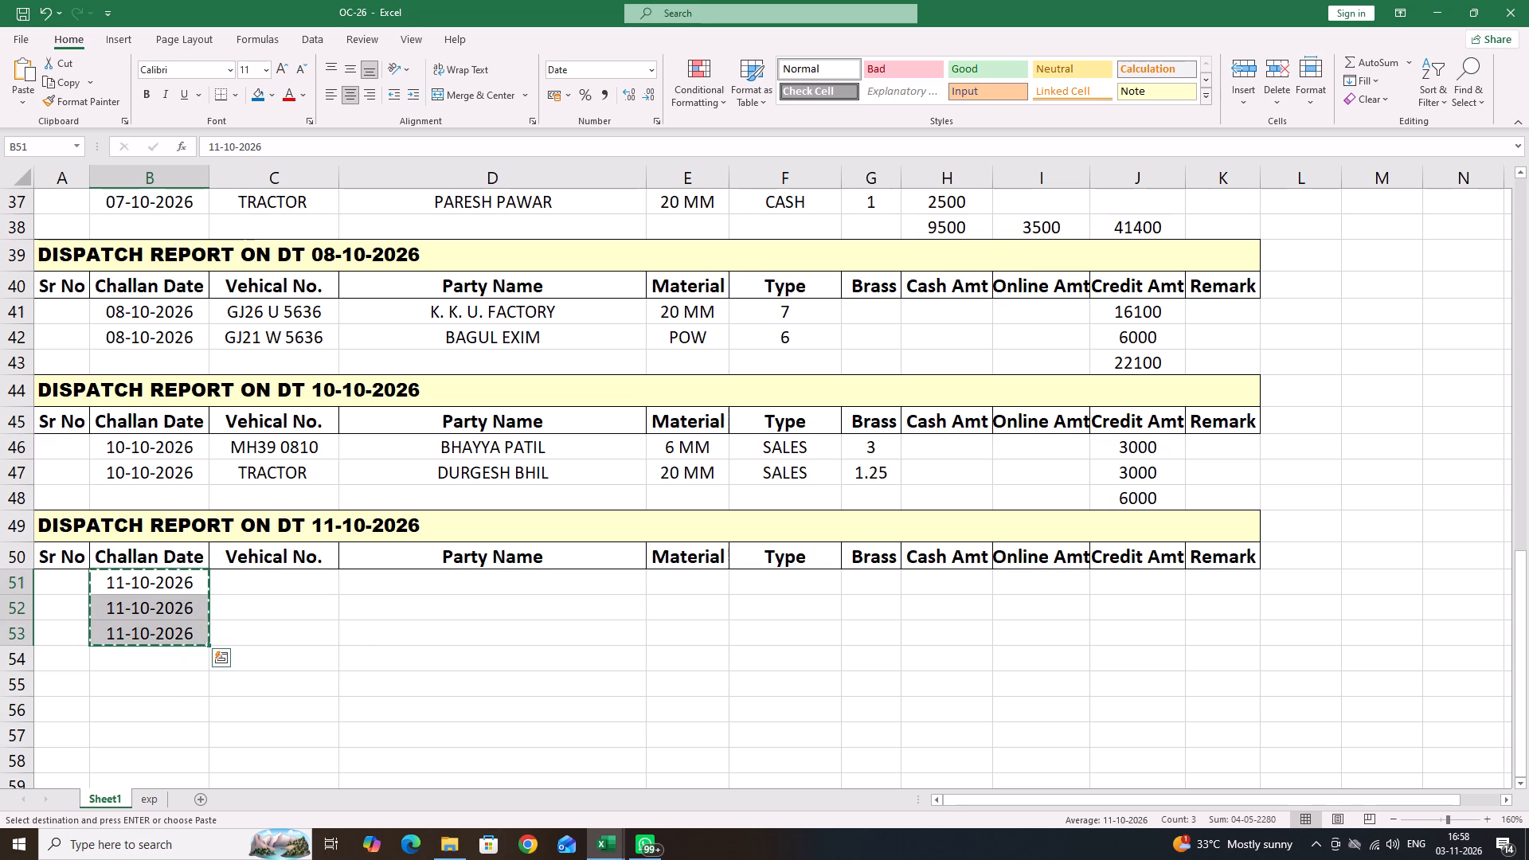
left_click(131, 654)
key("ctrl+v")
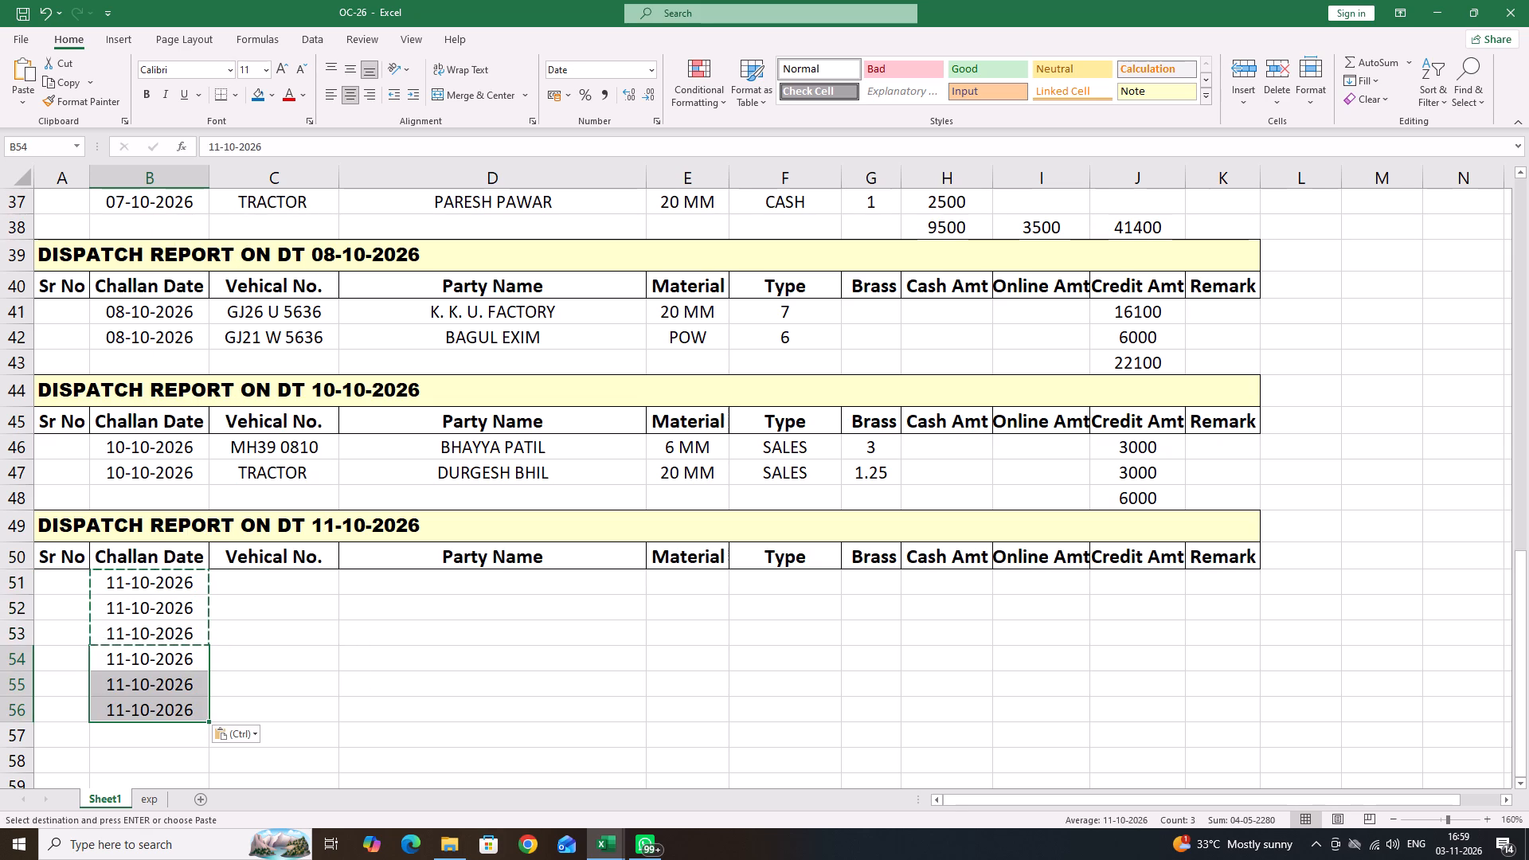
Enter vehicle TRACTOR and the customer's party name in dispatch row 51.
left_click(232, 592)
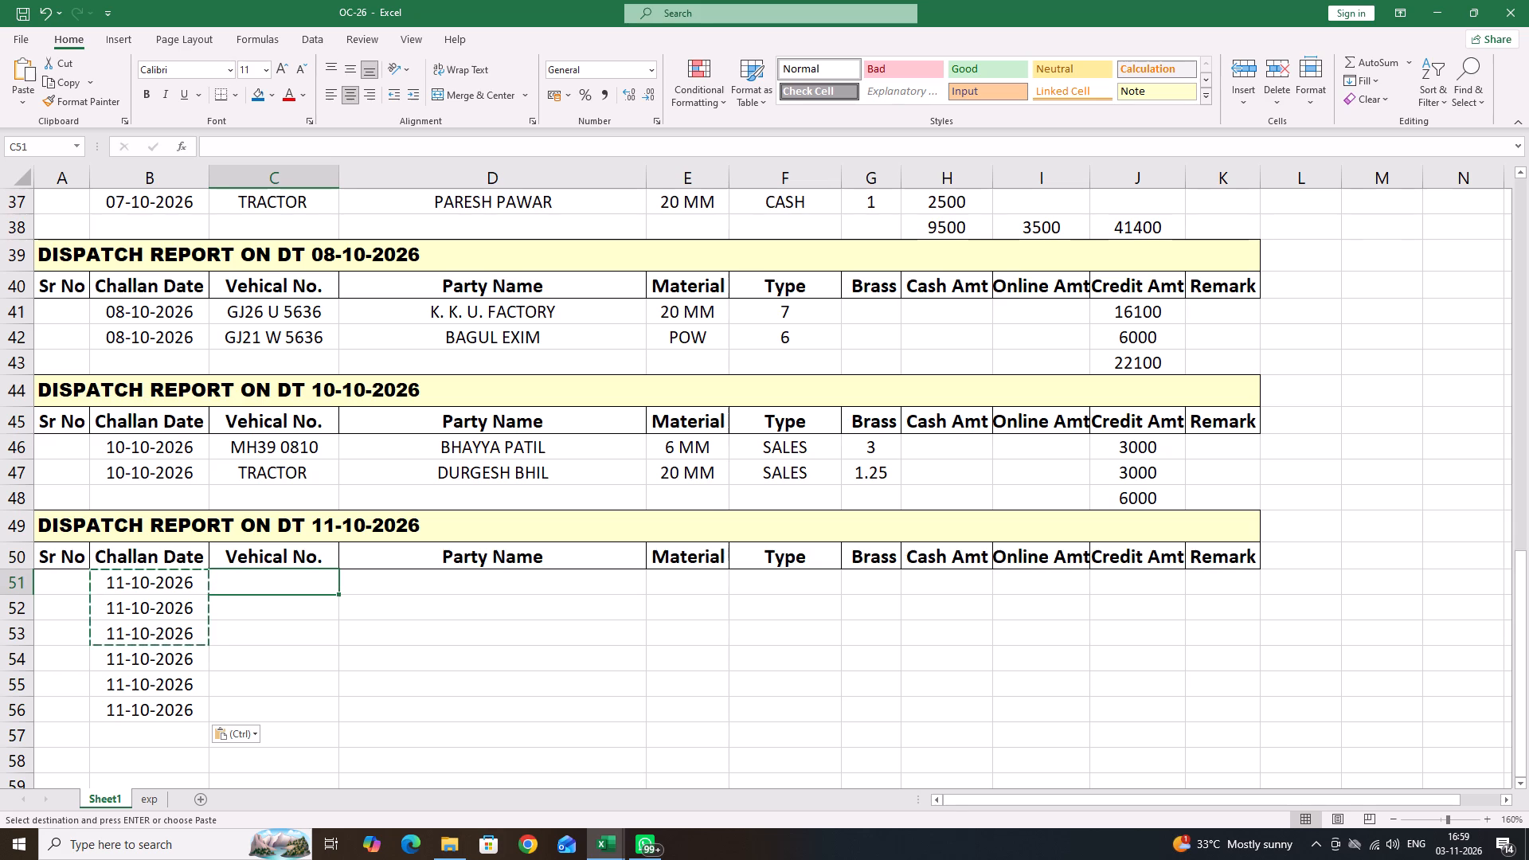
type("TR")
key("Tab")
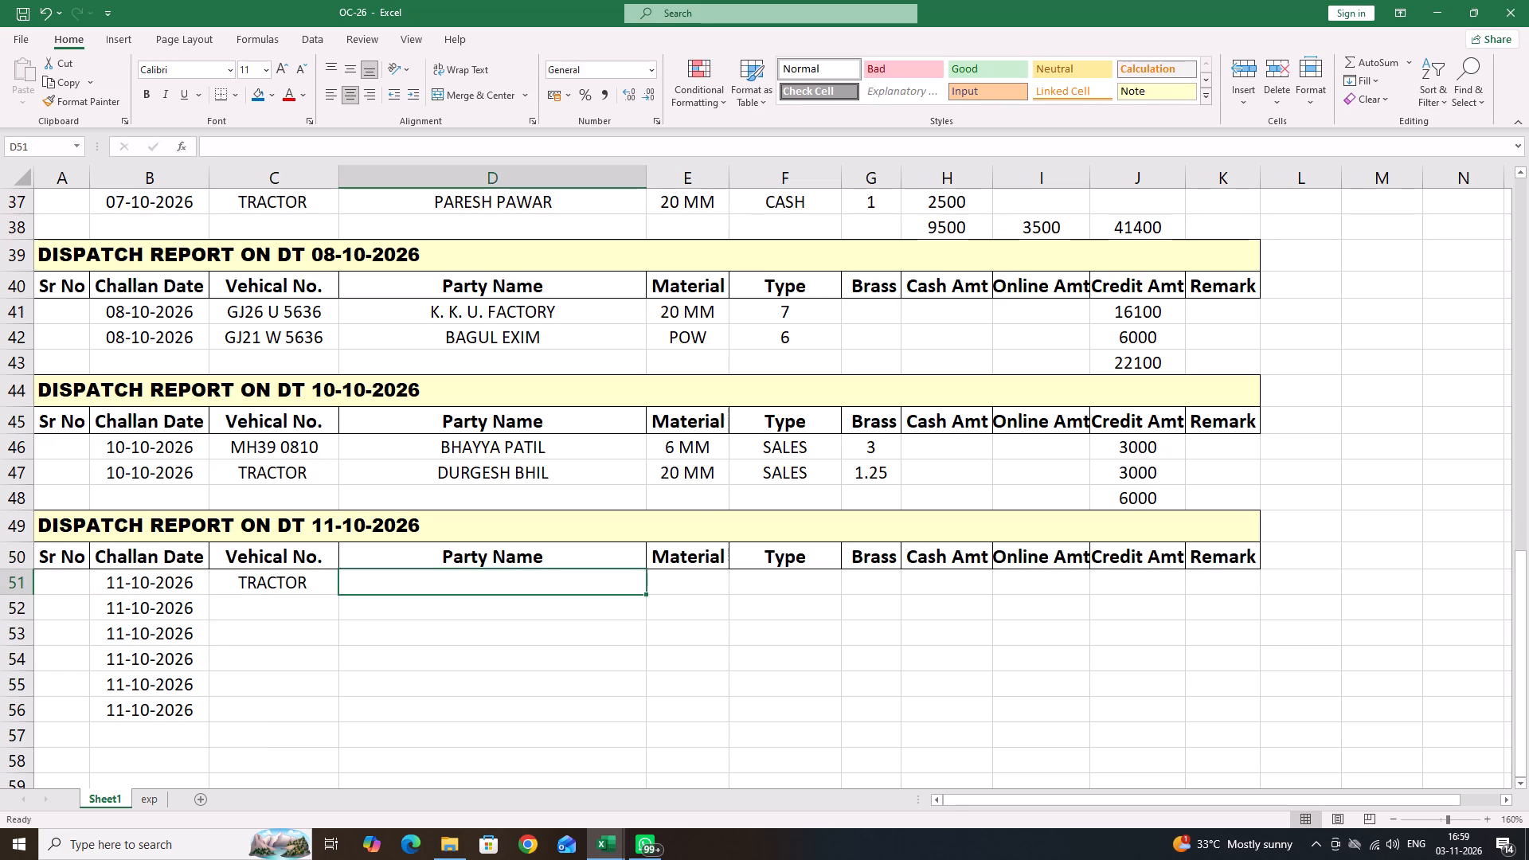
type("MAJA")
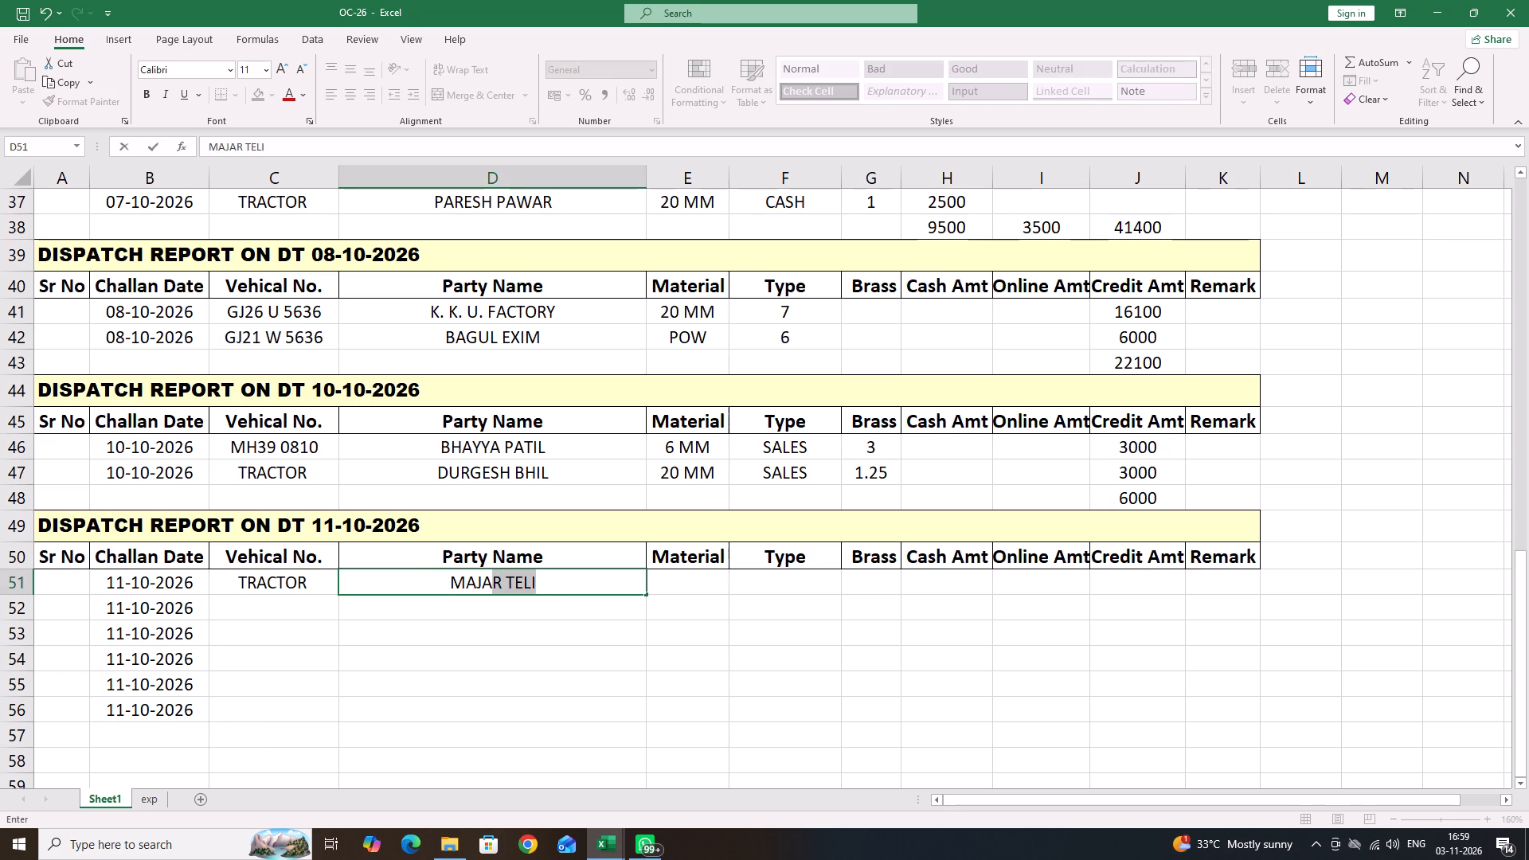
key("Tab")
Complete dispatch row 51 with material 20 MM, type SALES, brass 1.5 and credit amount 3500.
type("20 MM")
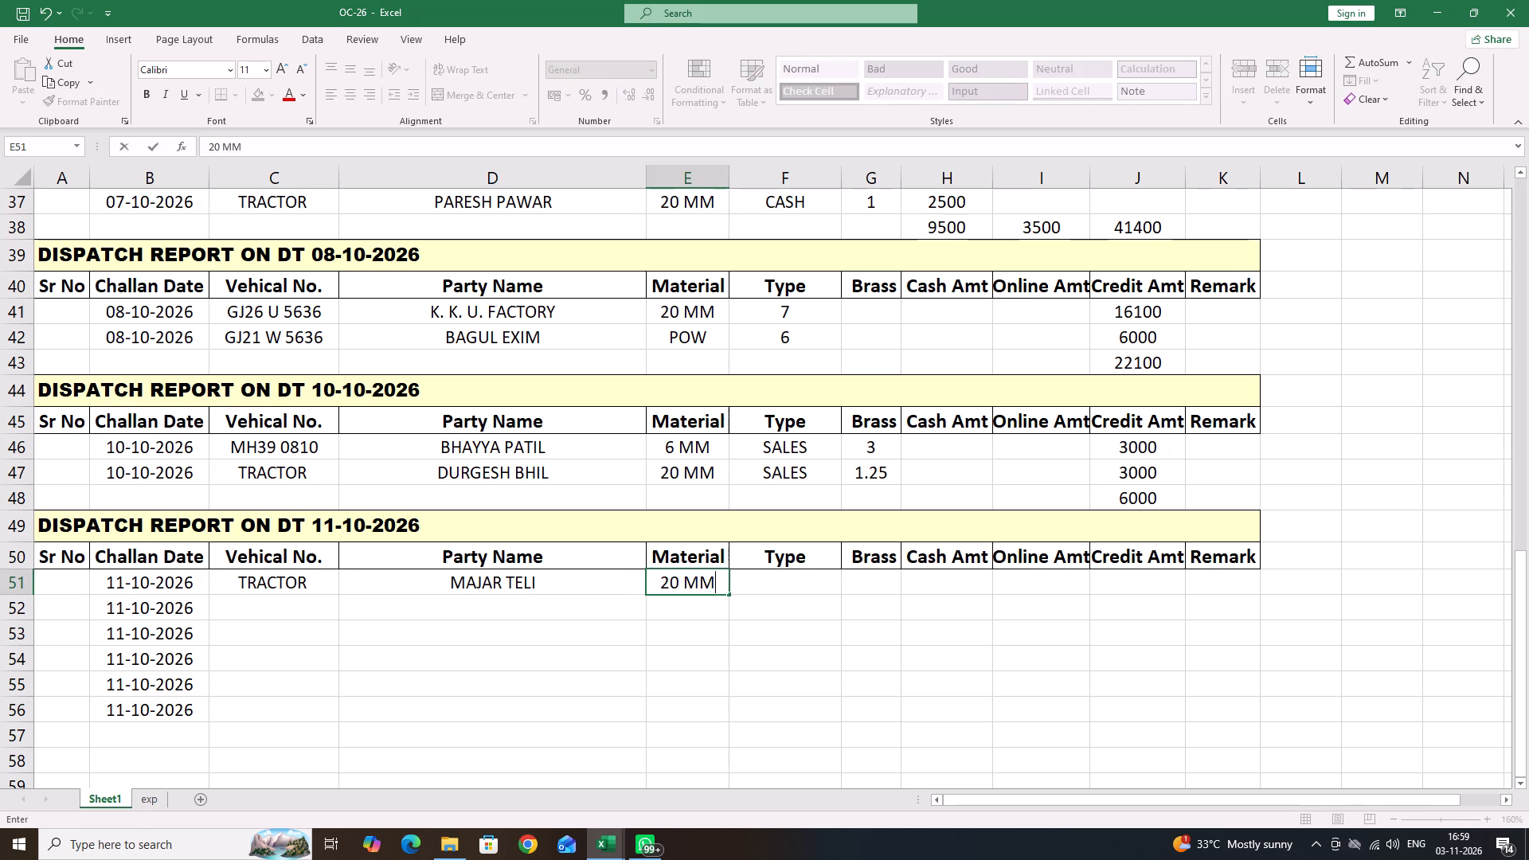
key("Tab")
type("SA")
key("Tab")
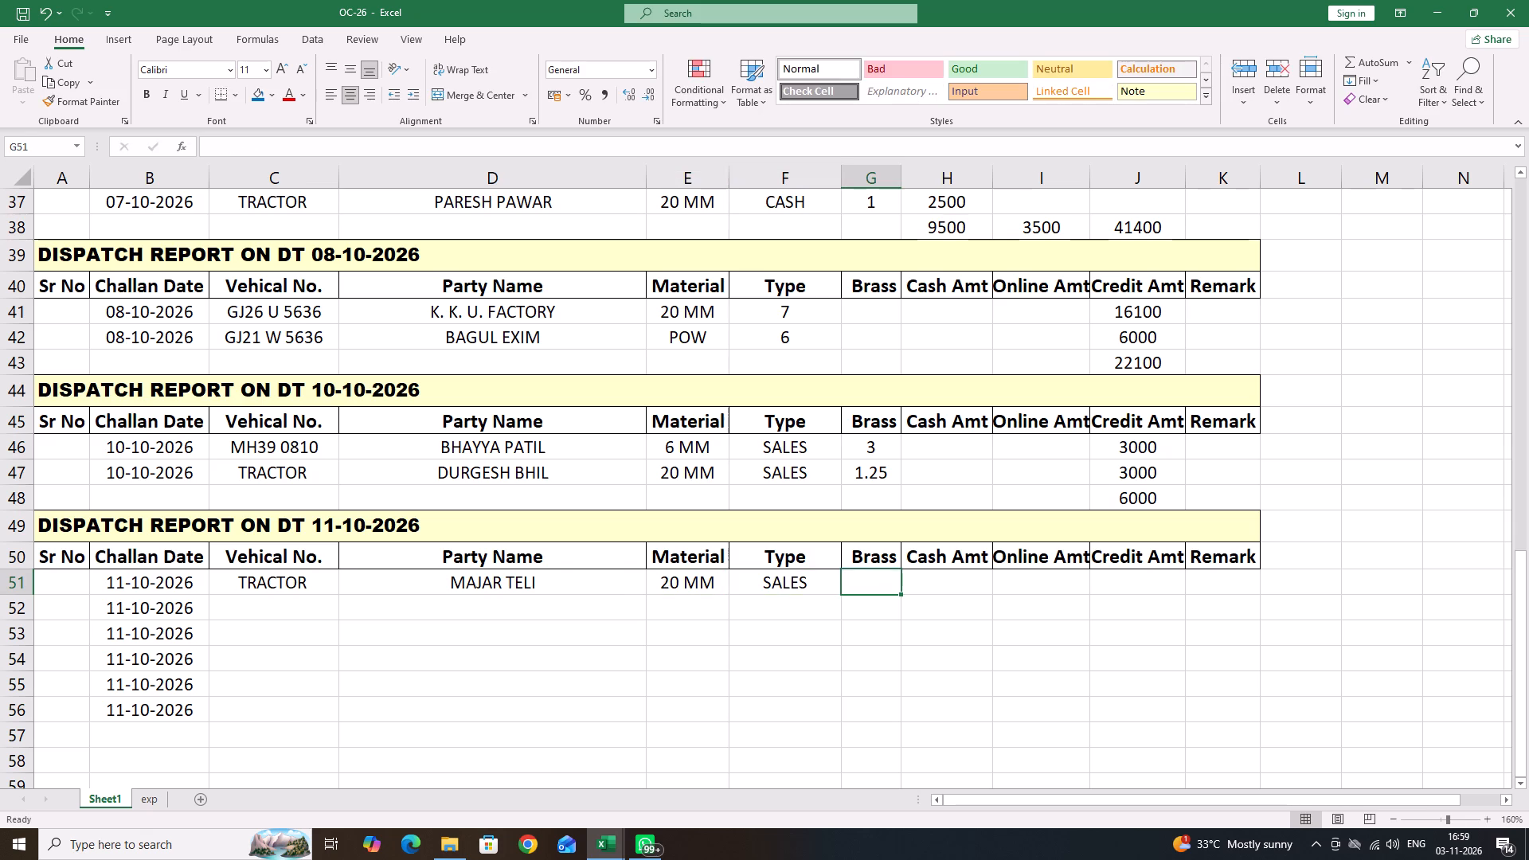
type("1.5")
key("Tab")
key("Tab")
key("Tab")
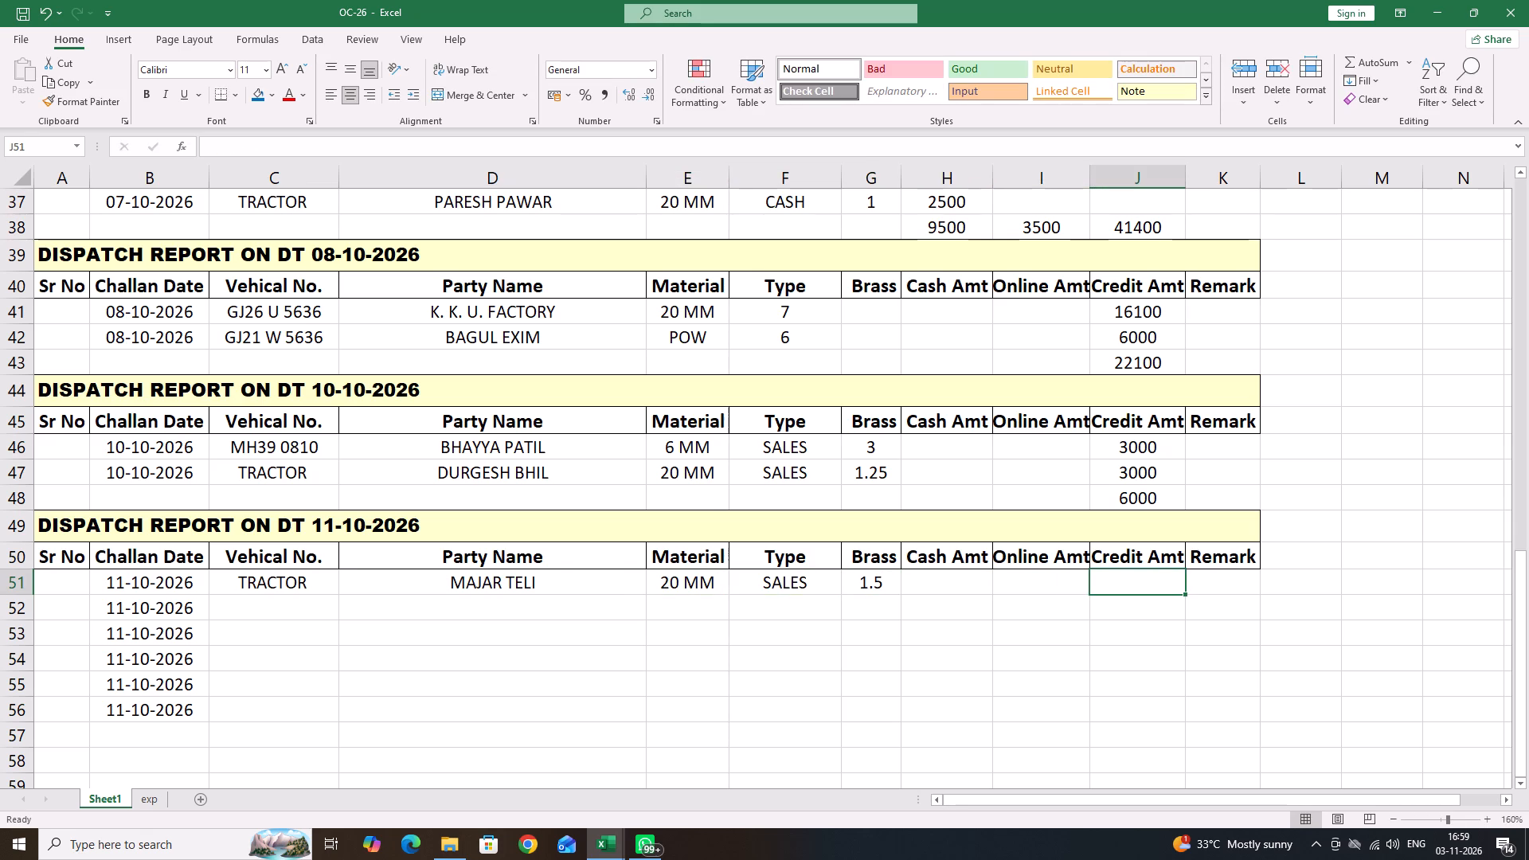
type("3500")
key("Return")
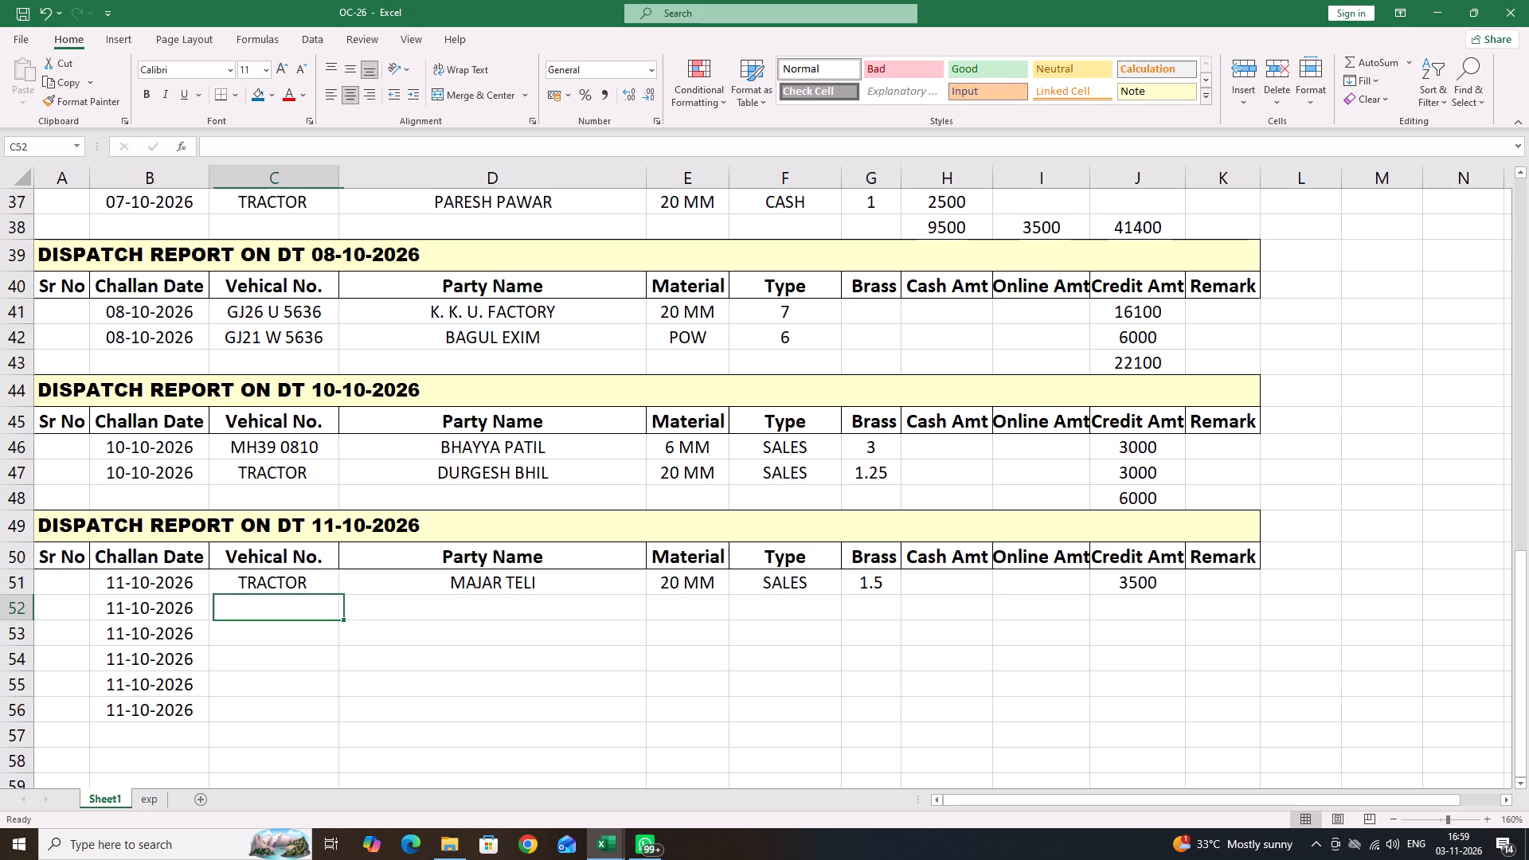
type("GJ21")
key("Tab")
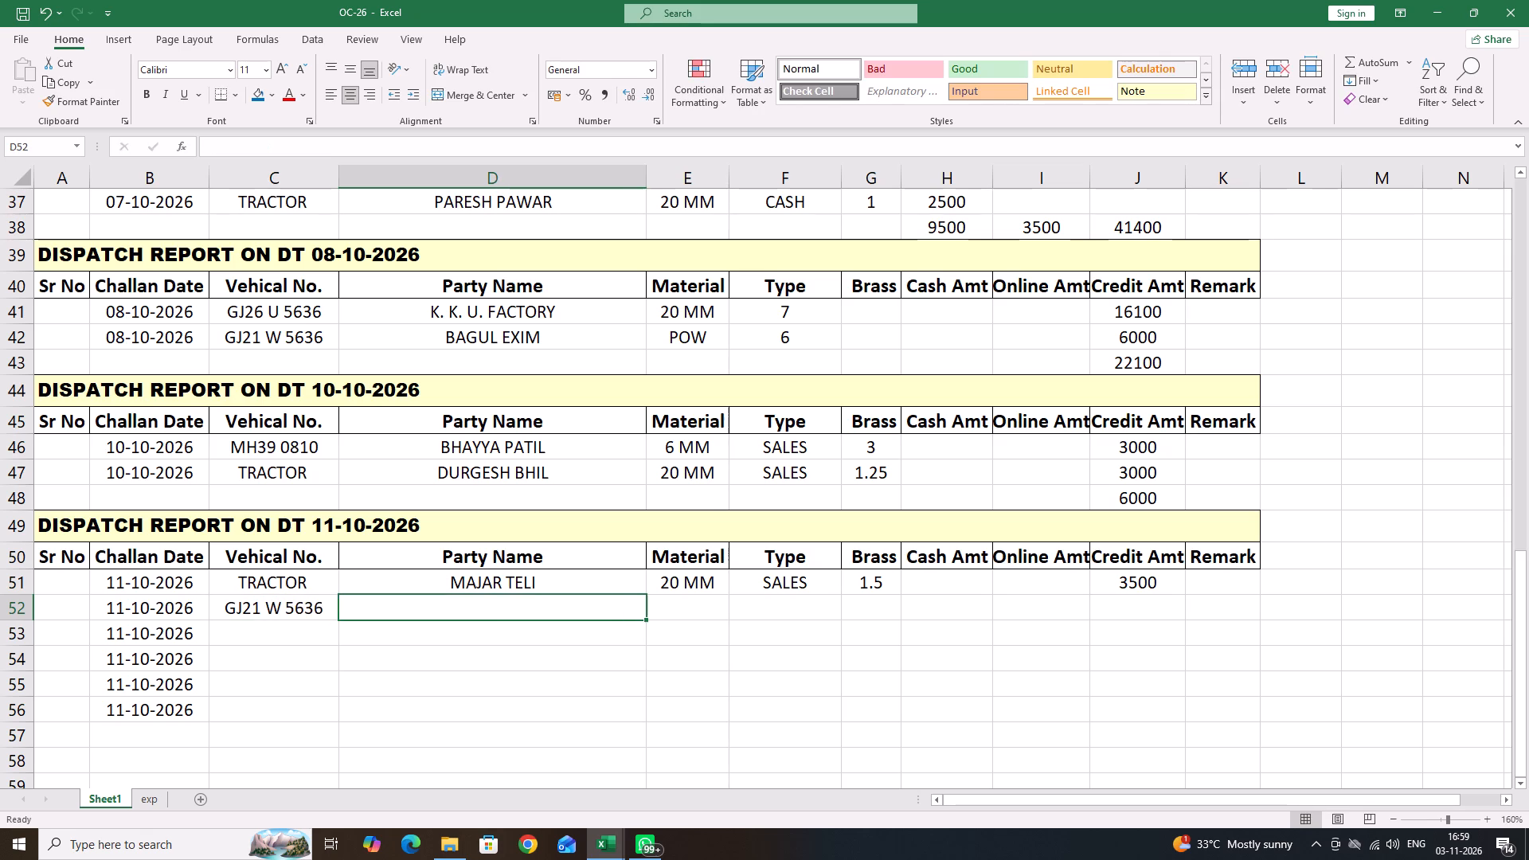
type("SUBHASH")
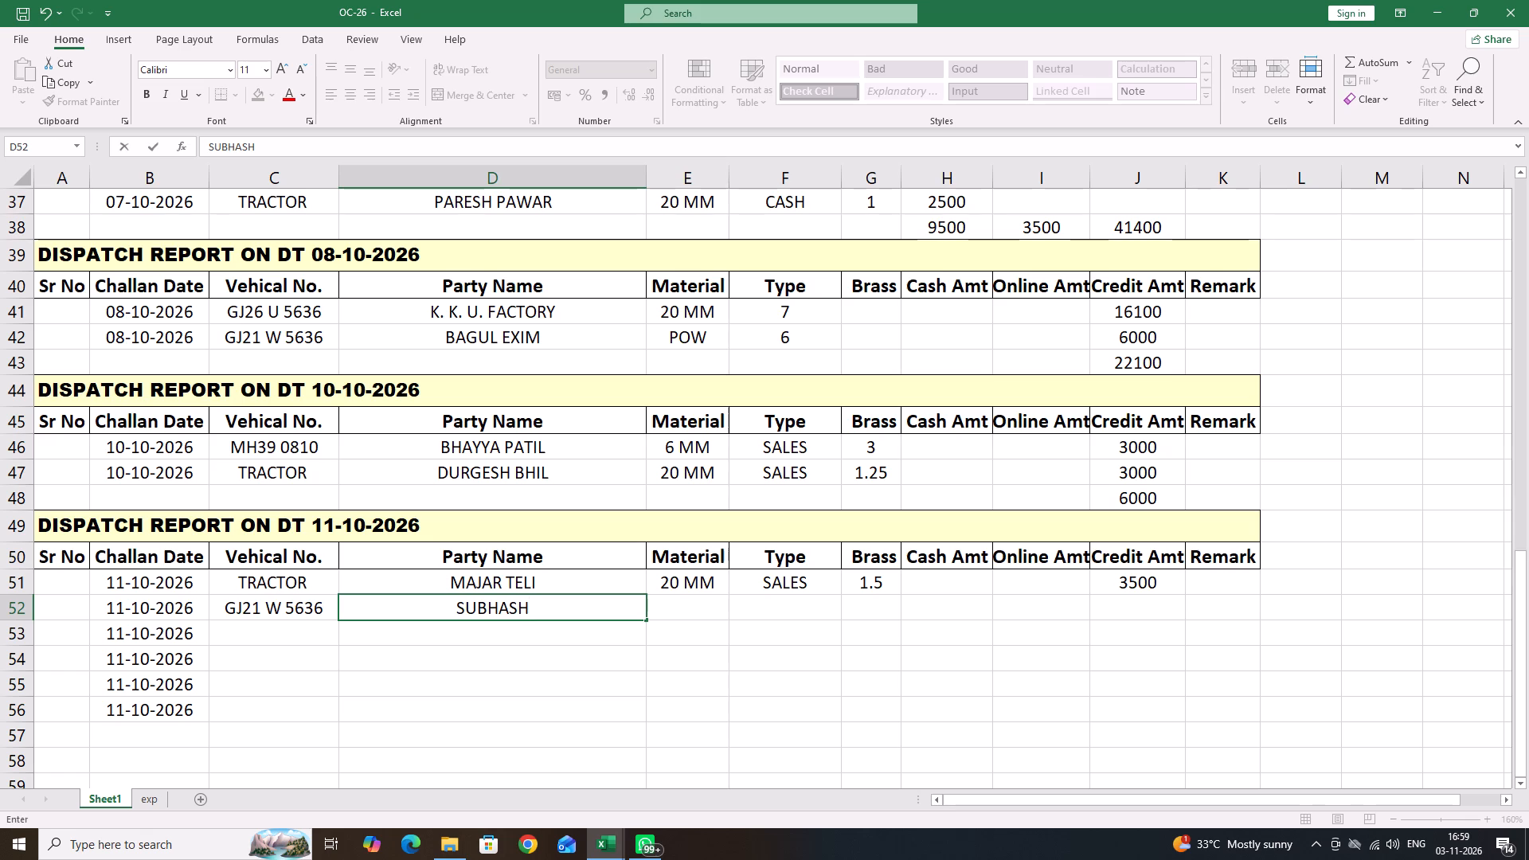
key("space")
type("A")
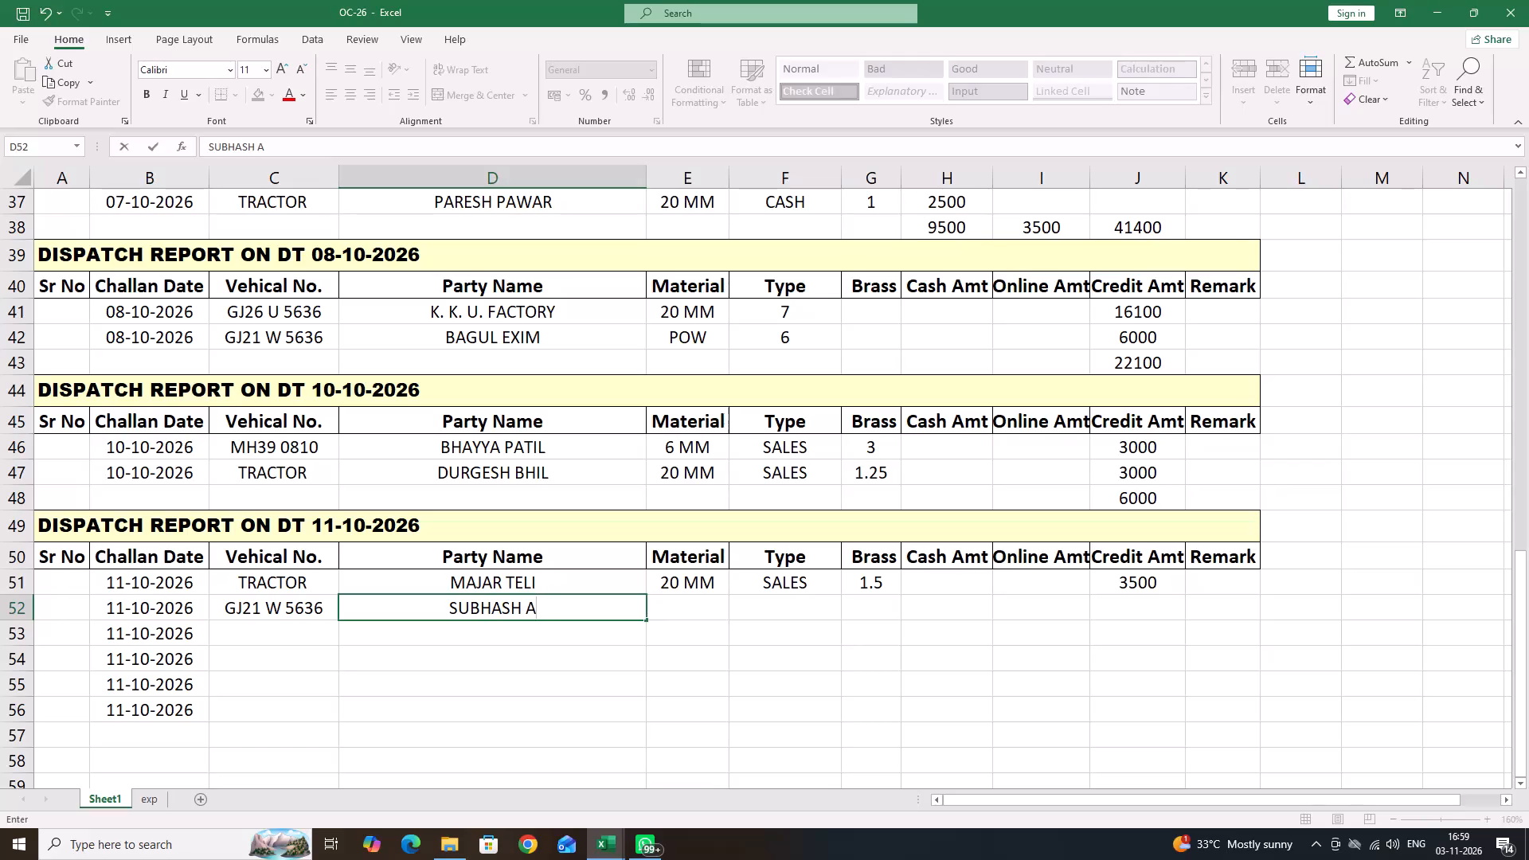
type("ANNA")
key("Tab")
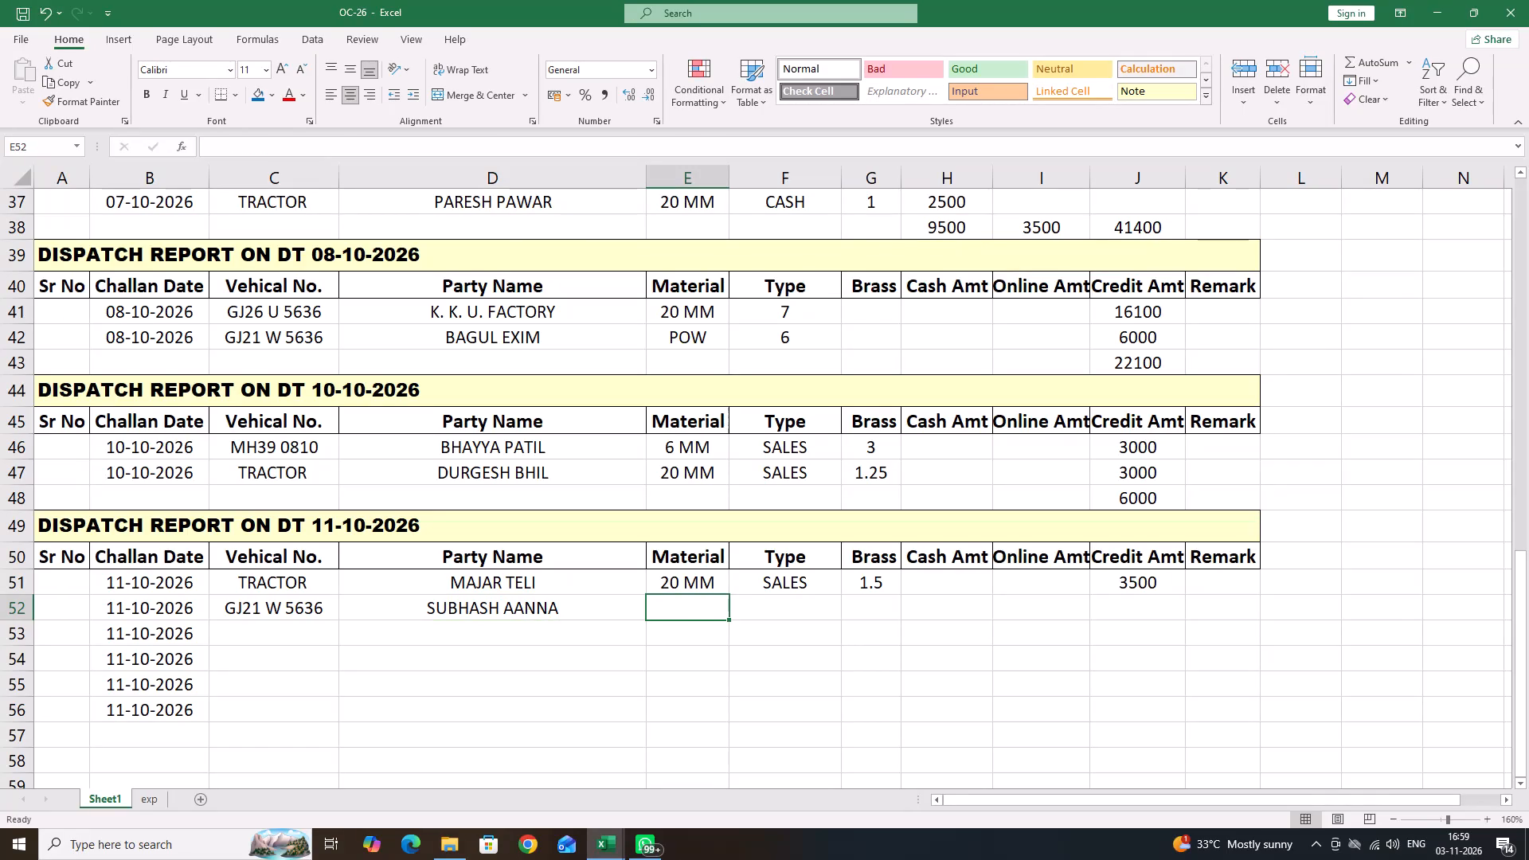
Complete dispatch row 52 with material 20 MM, type SALES, brass 6 and credit amount 13800.
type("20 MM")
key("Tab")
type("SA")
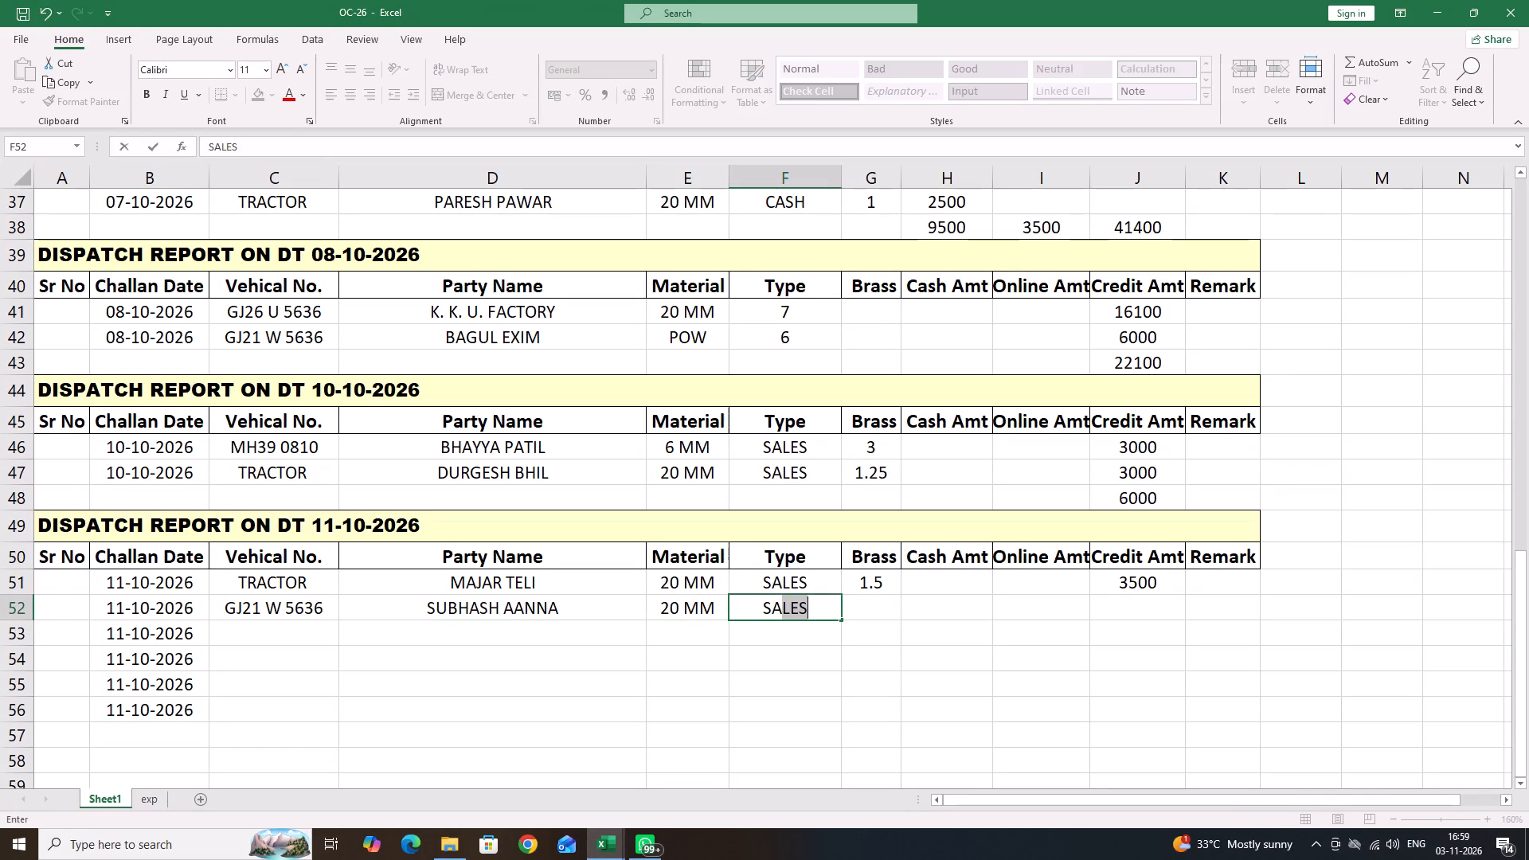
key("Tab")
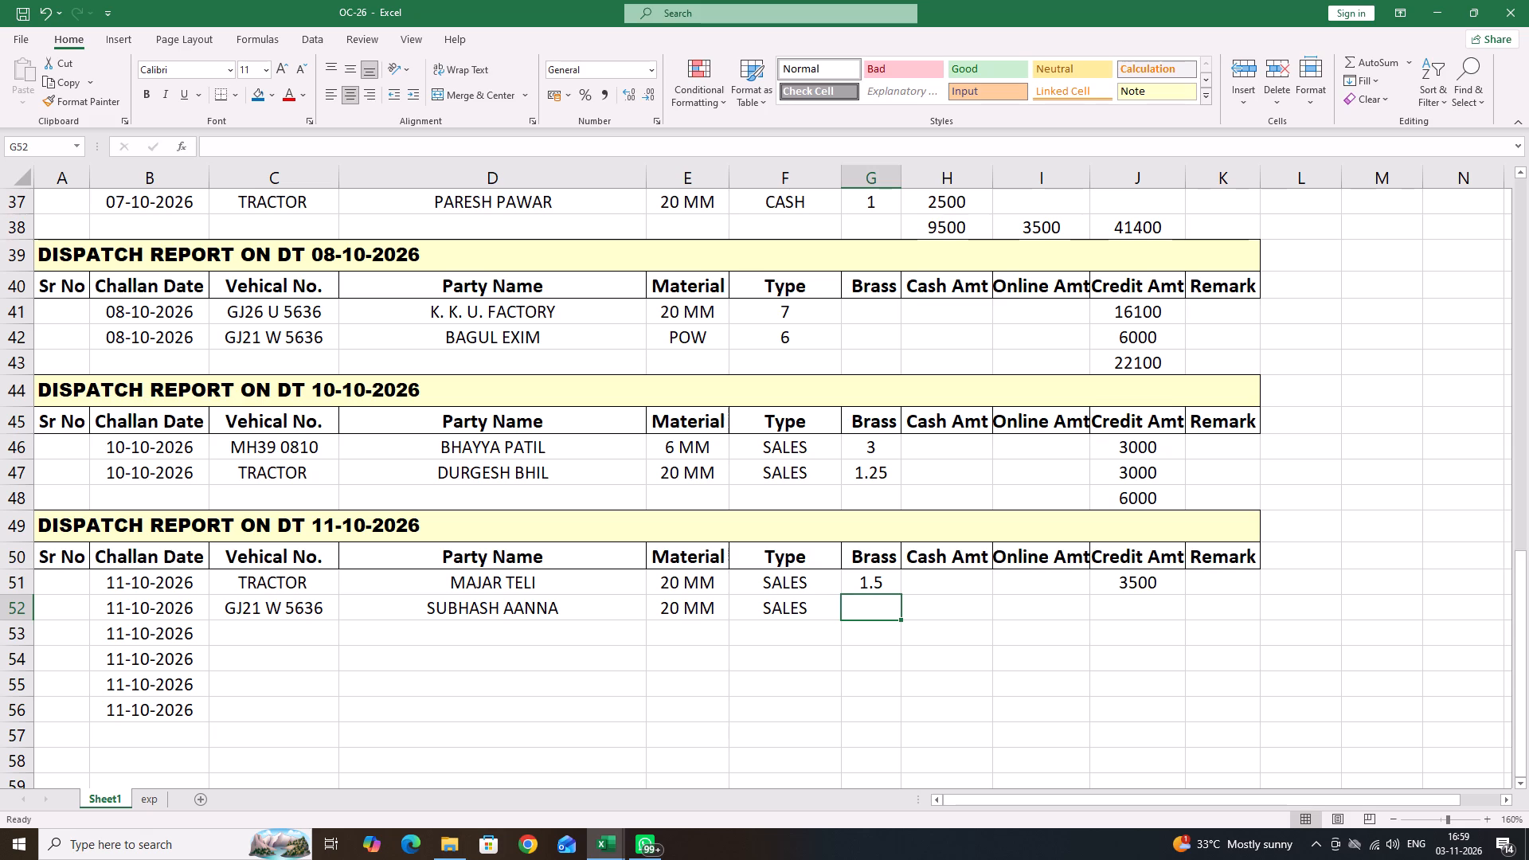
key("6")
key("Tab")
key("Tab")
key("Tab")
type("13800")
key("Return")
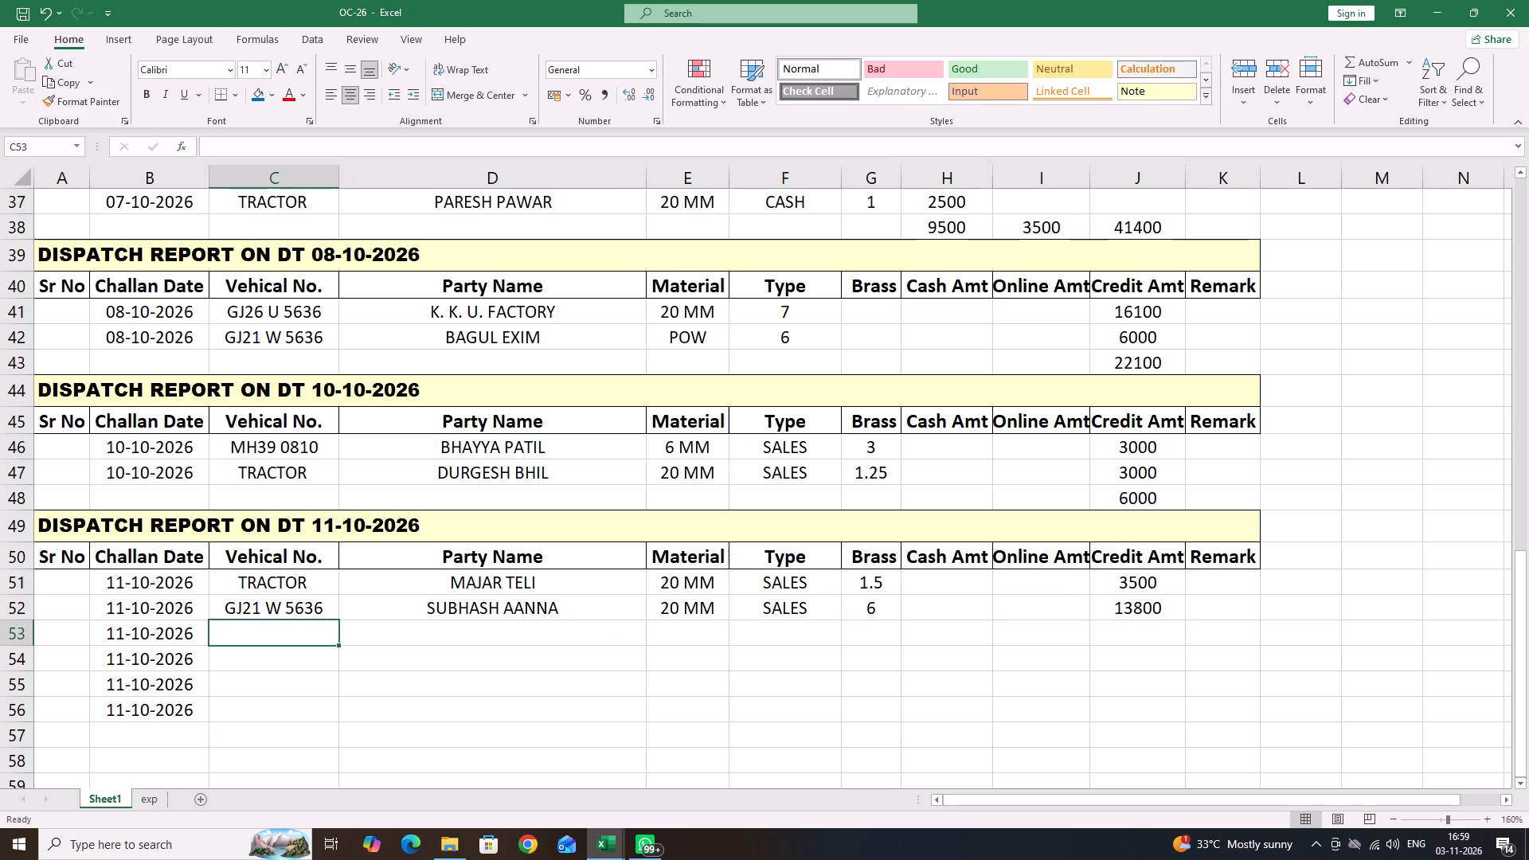
Fill dispatch row 53 with vehicle TRACTOR, the customer's party name, material 20 MM, type SALES and brass 1.5.
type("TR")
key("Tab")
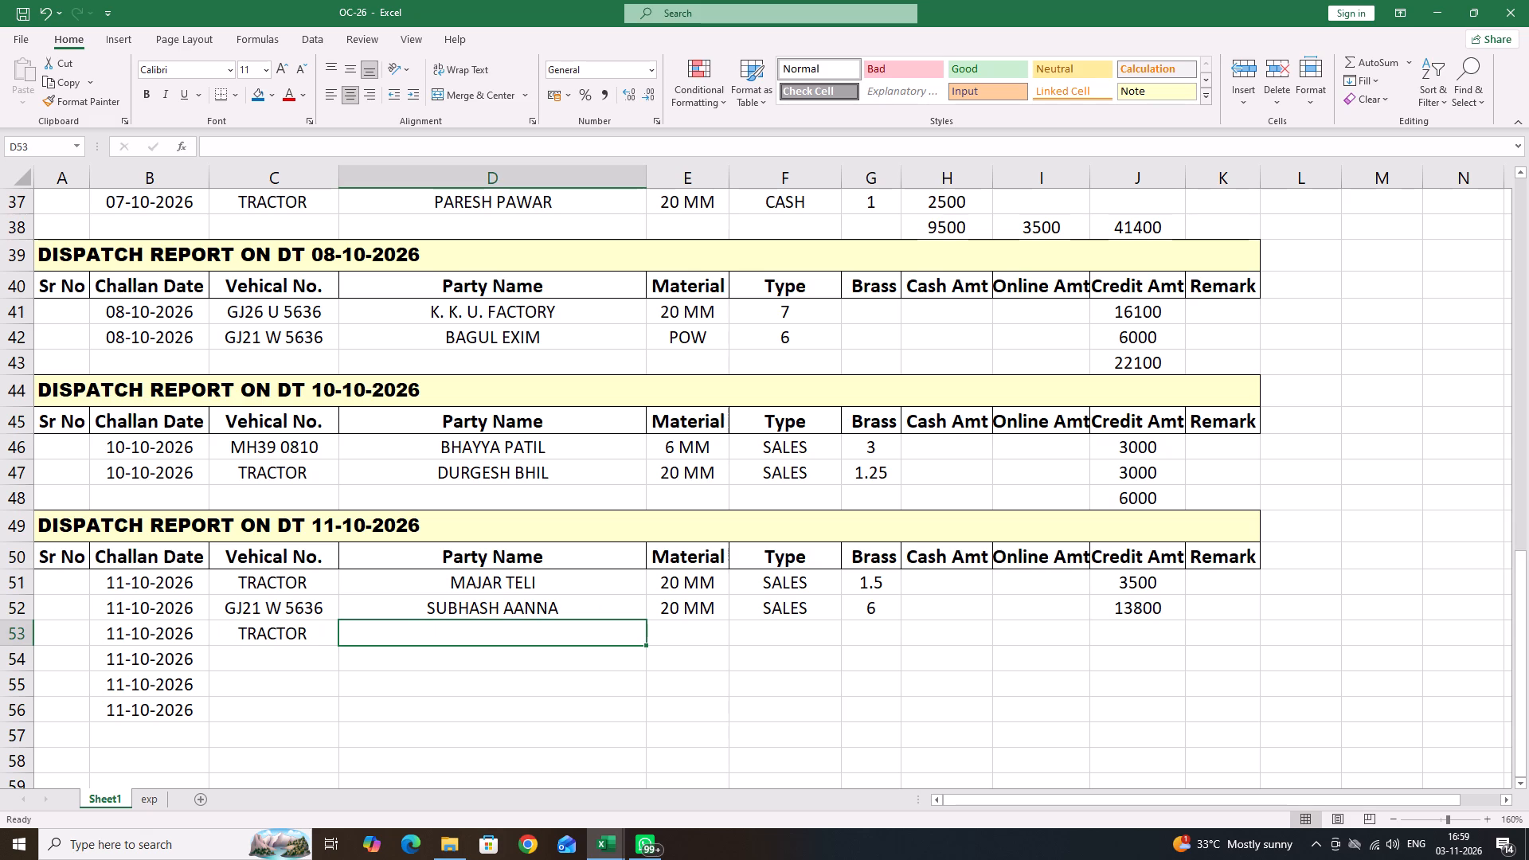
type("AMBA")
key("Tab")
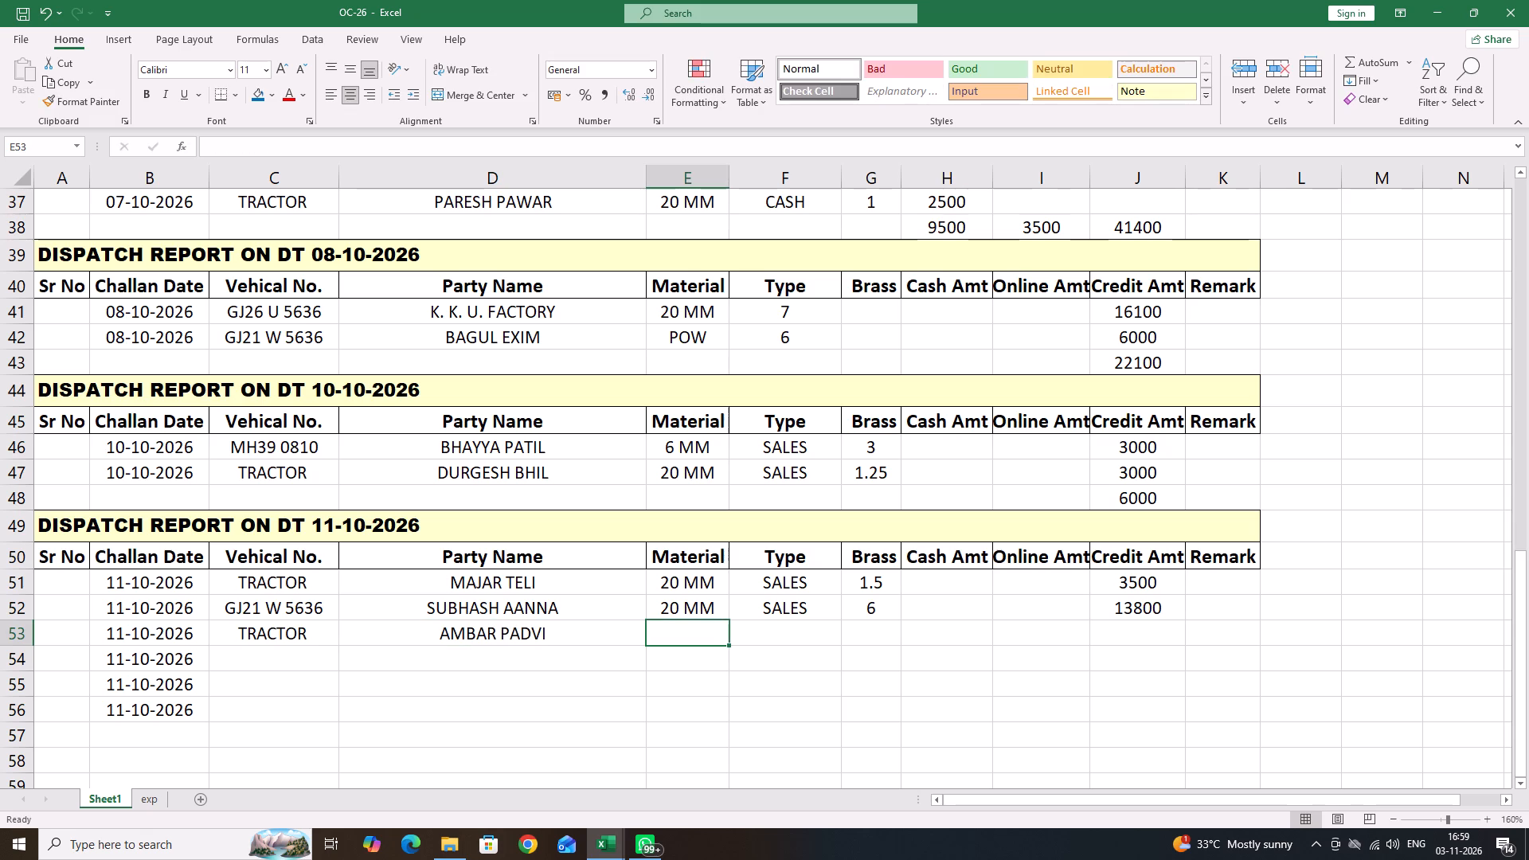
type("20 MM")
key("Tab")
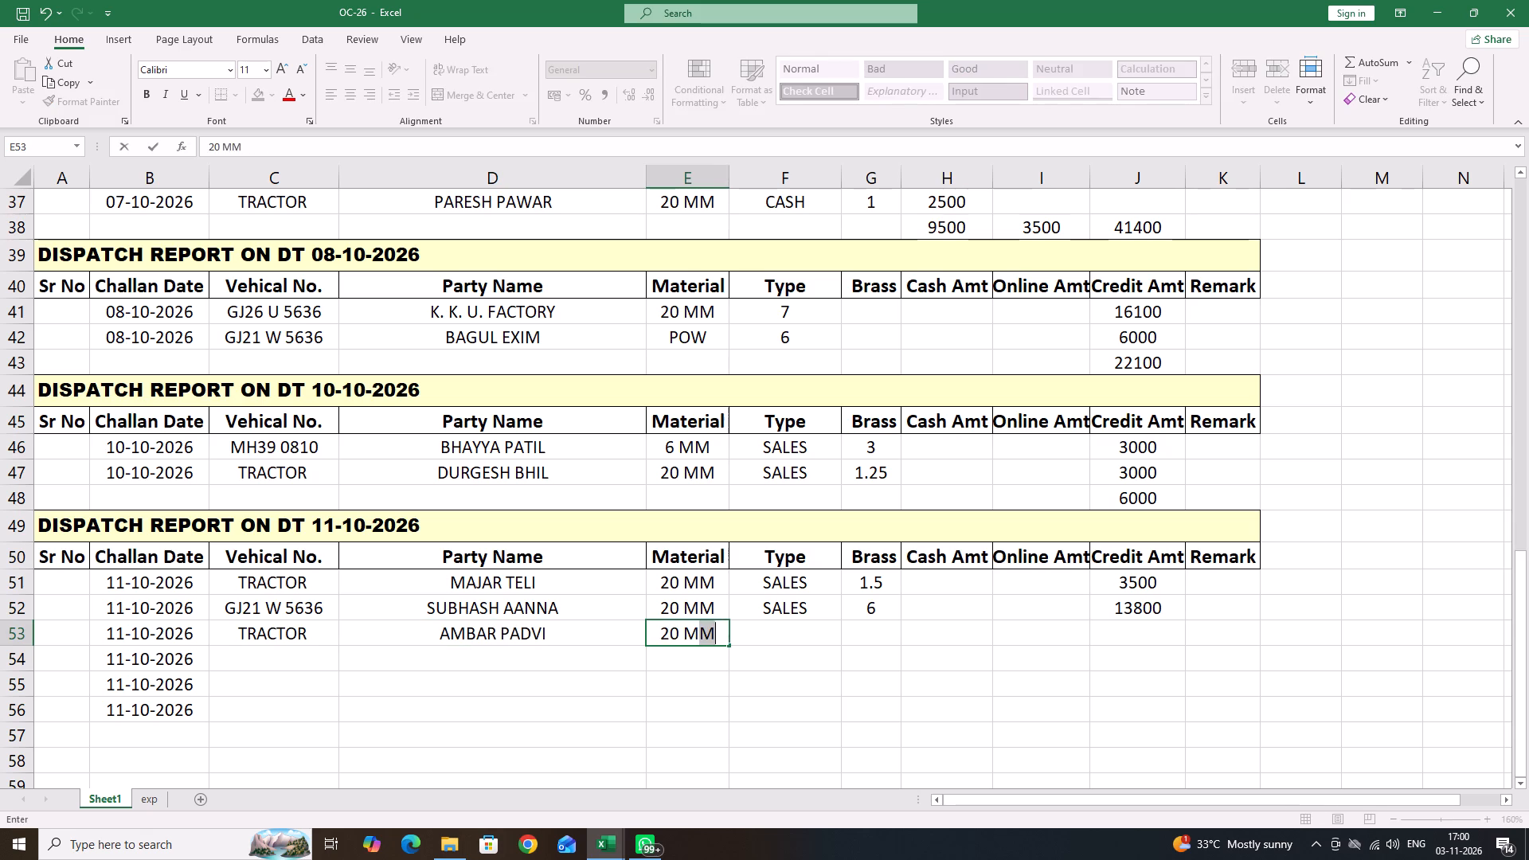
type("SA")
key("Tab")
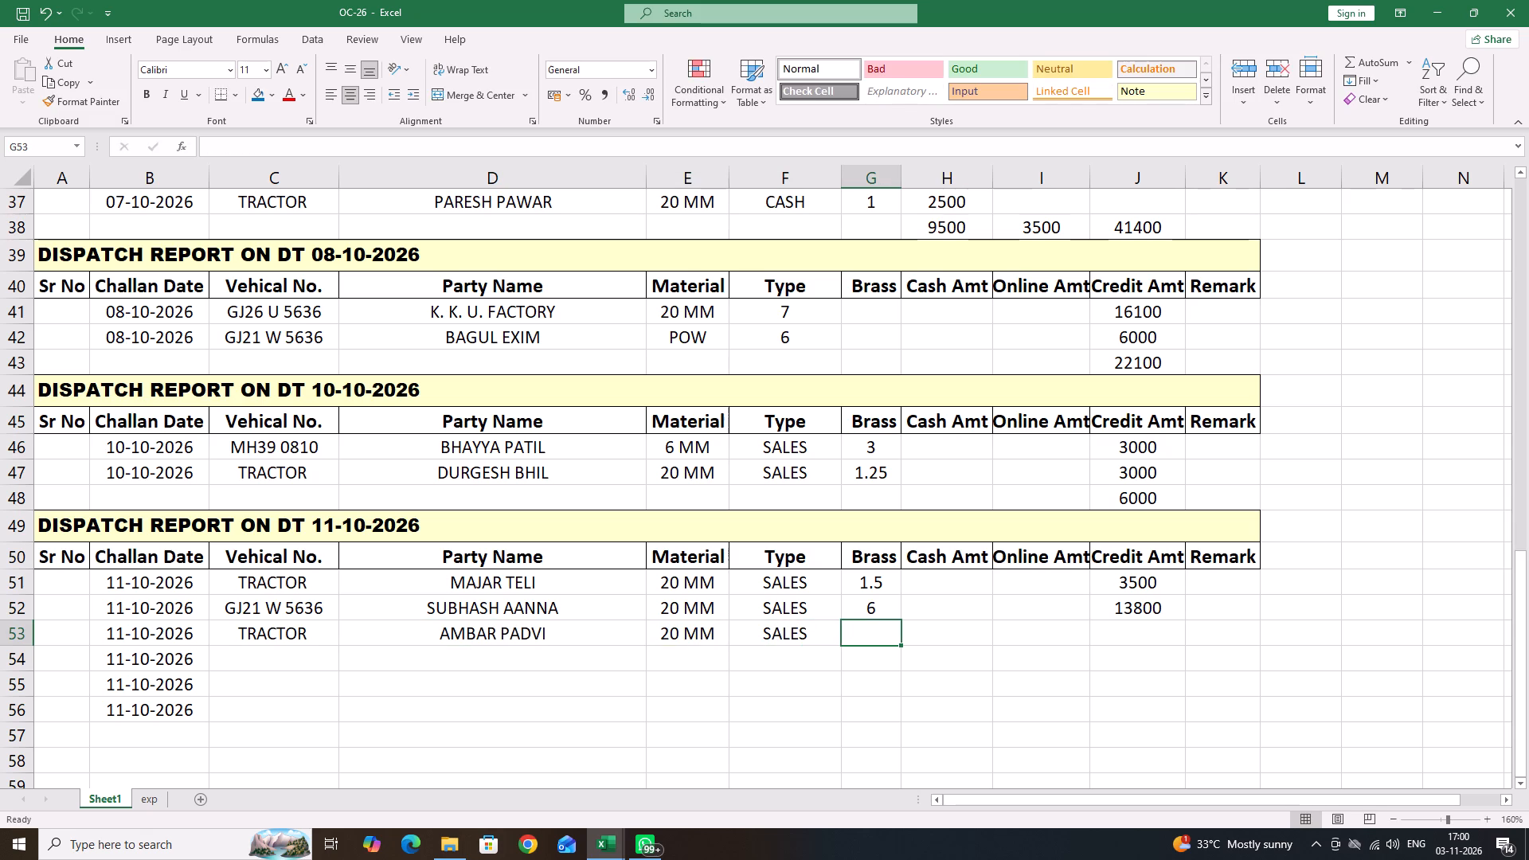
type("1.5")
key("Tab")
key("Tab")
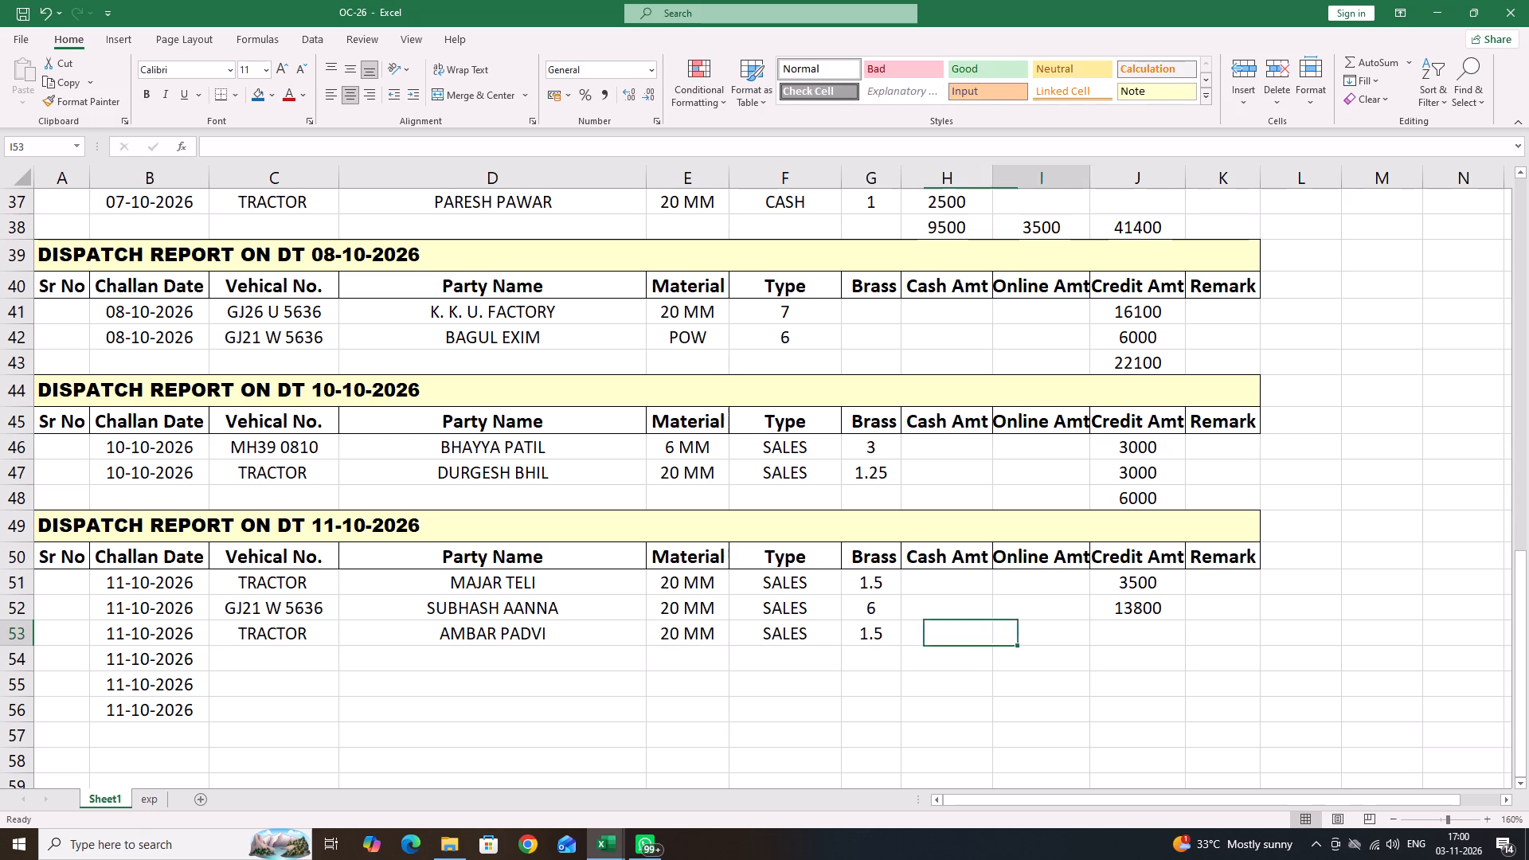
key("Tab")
Change the type in dispatch row 53 to ONLINE and enter 3700 as its online amount.
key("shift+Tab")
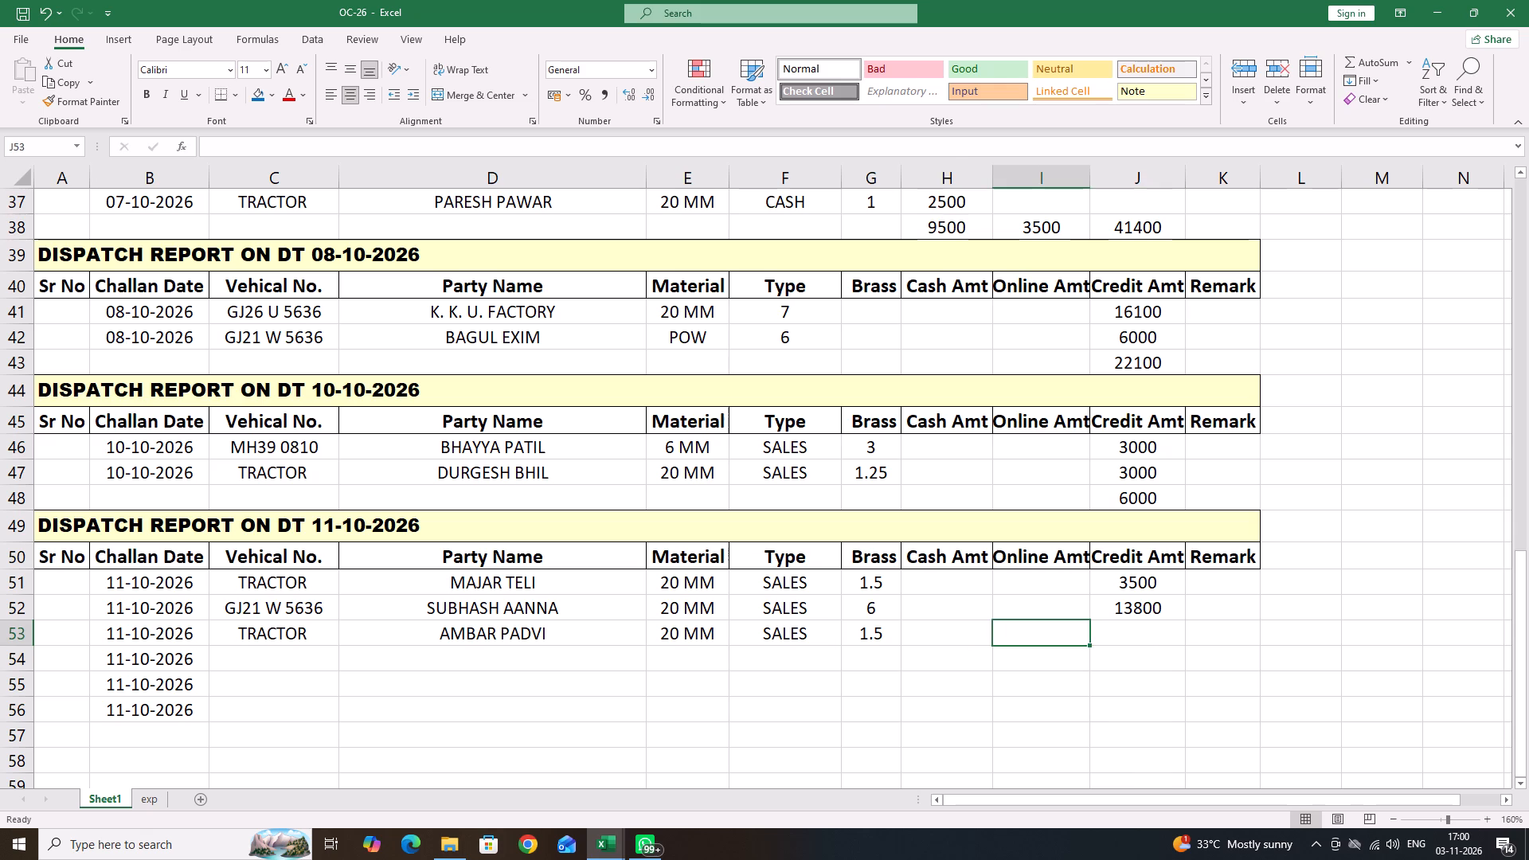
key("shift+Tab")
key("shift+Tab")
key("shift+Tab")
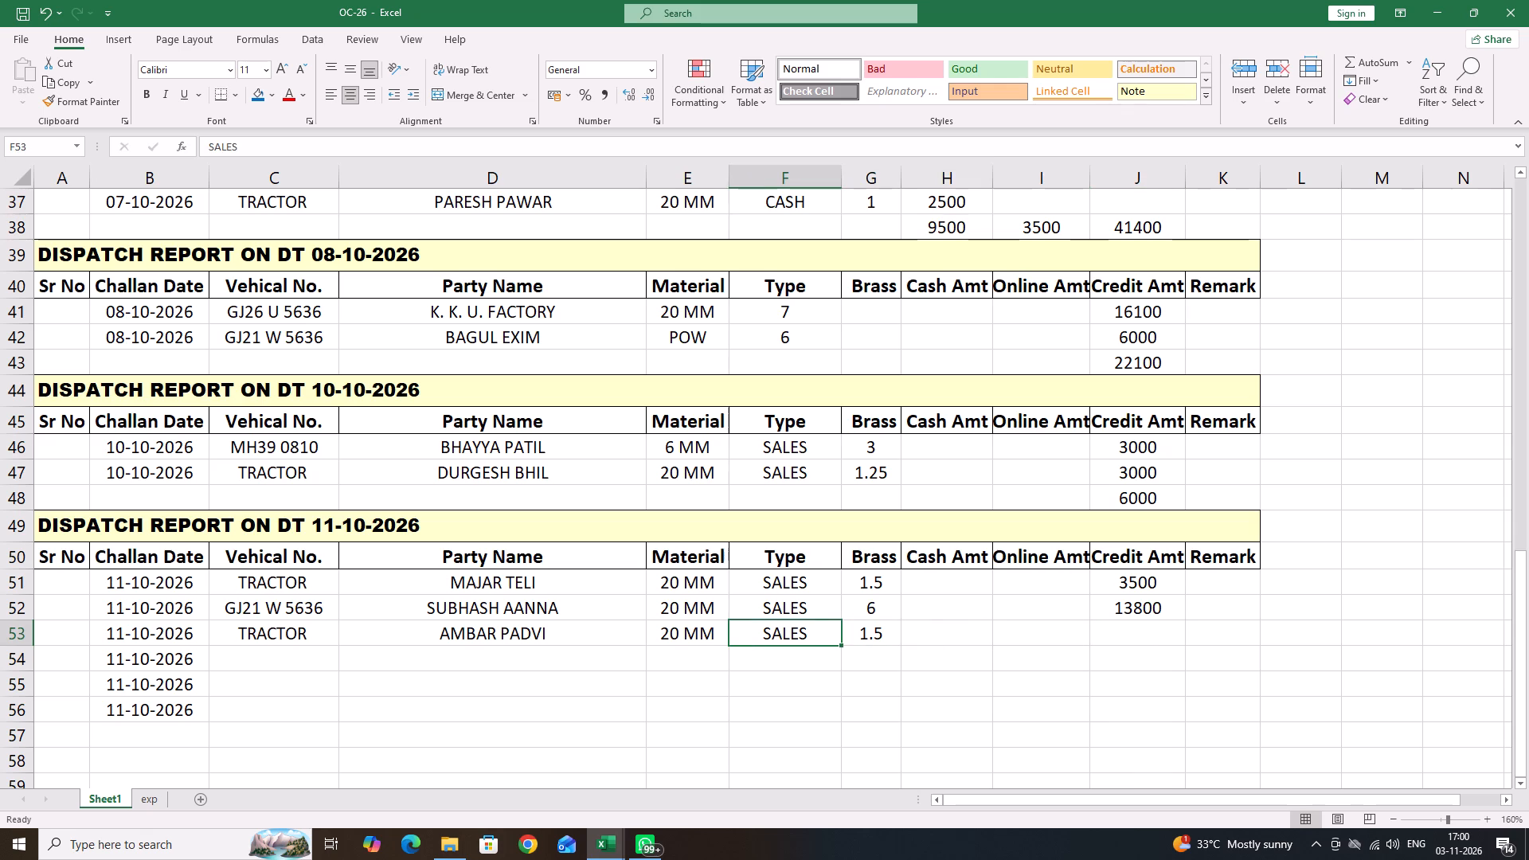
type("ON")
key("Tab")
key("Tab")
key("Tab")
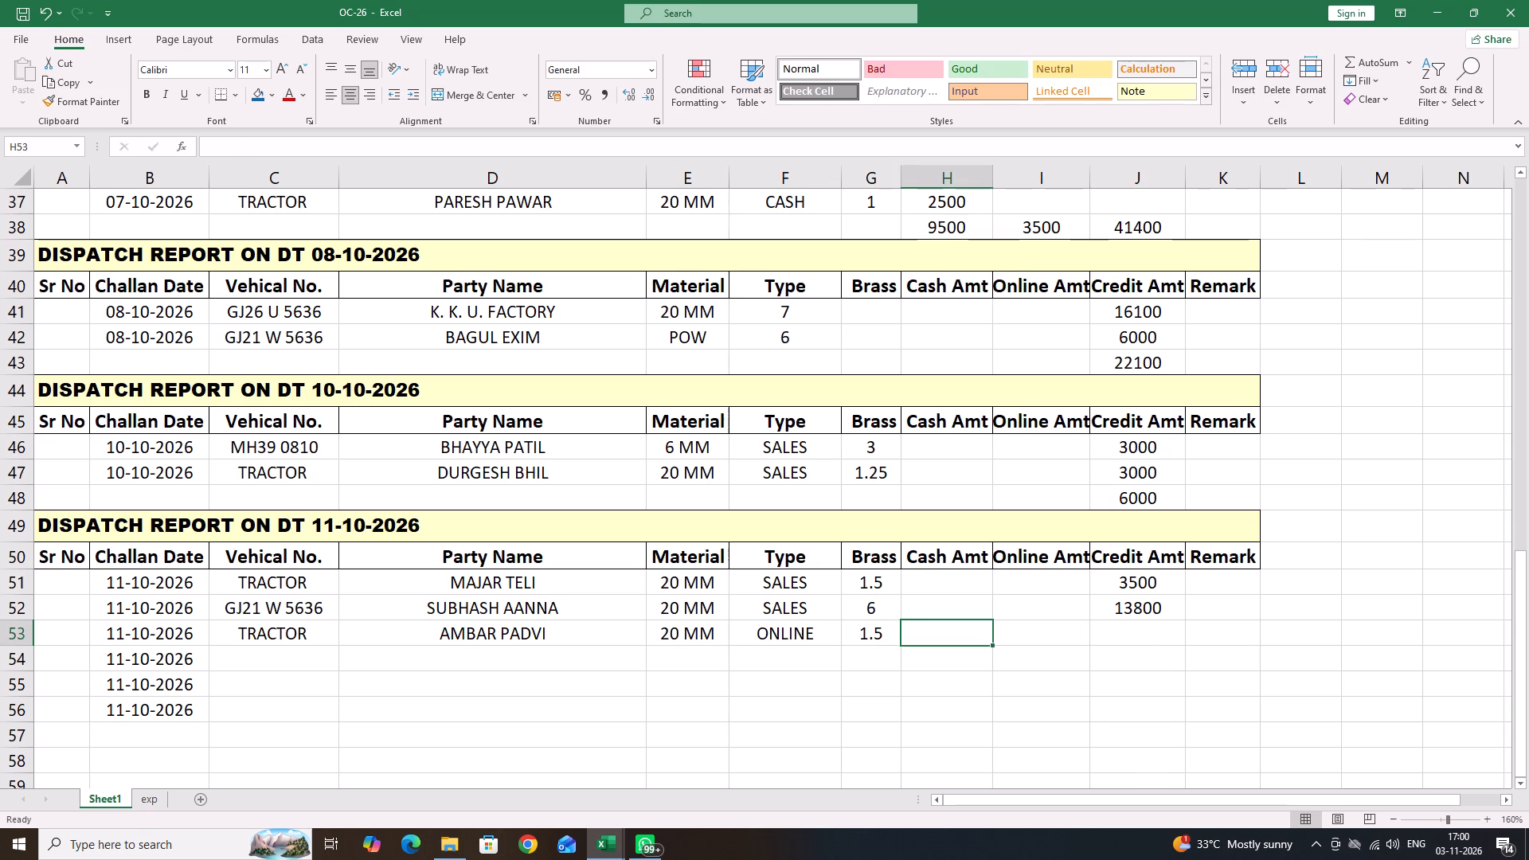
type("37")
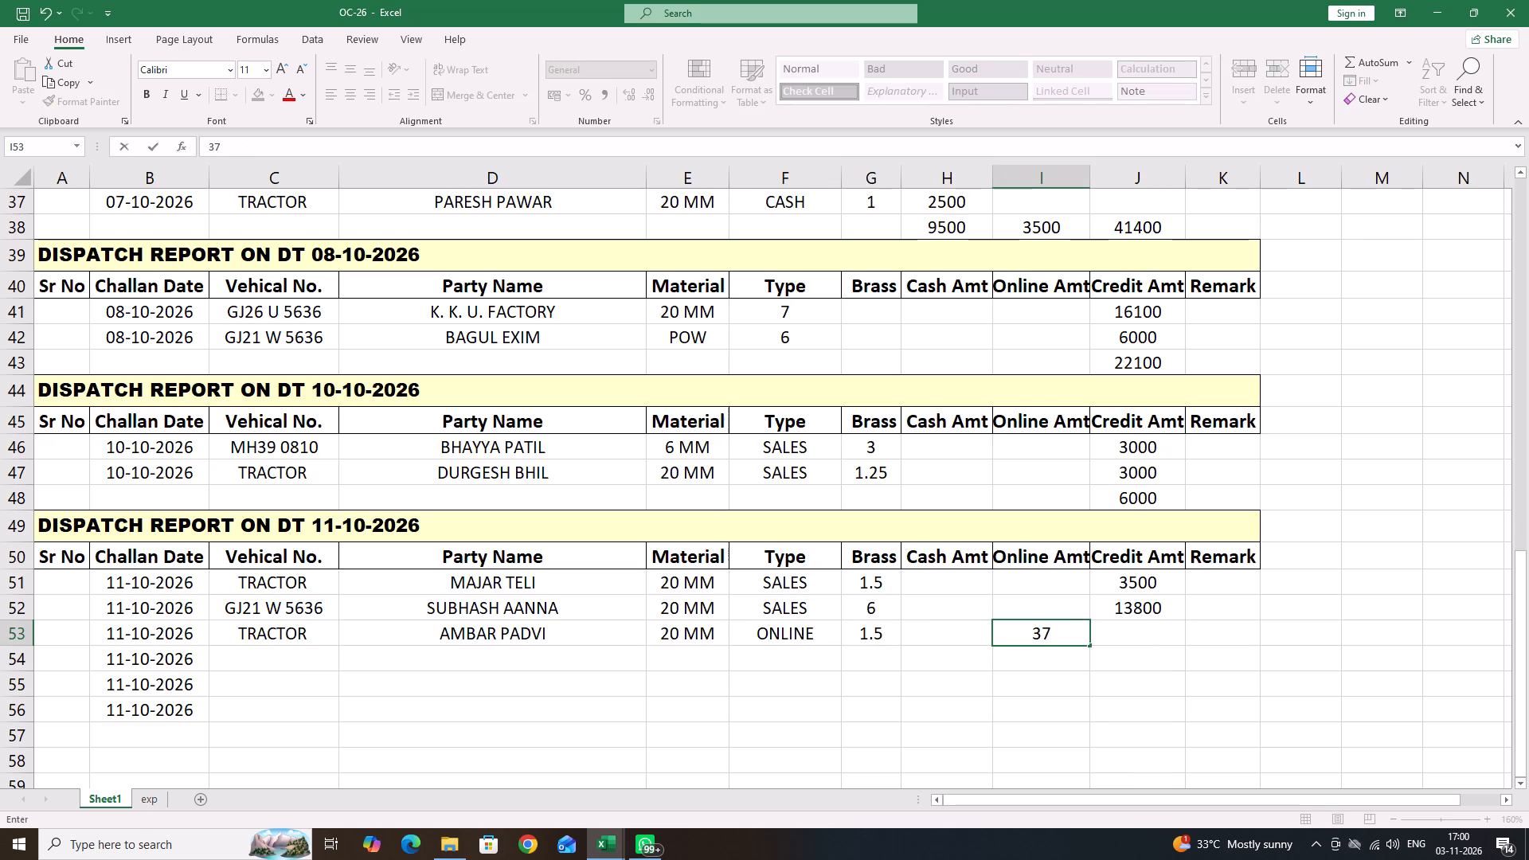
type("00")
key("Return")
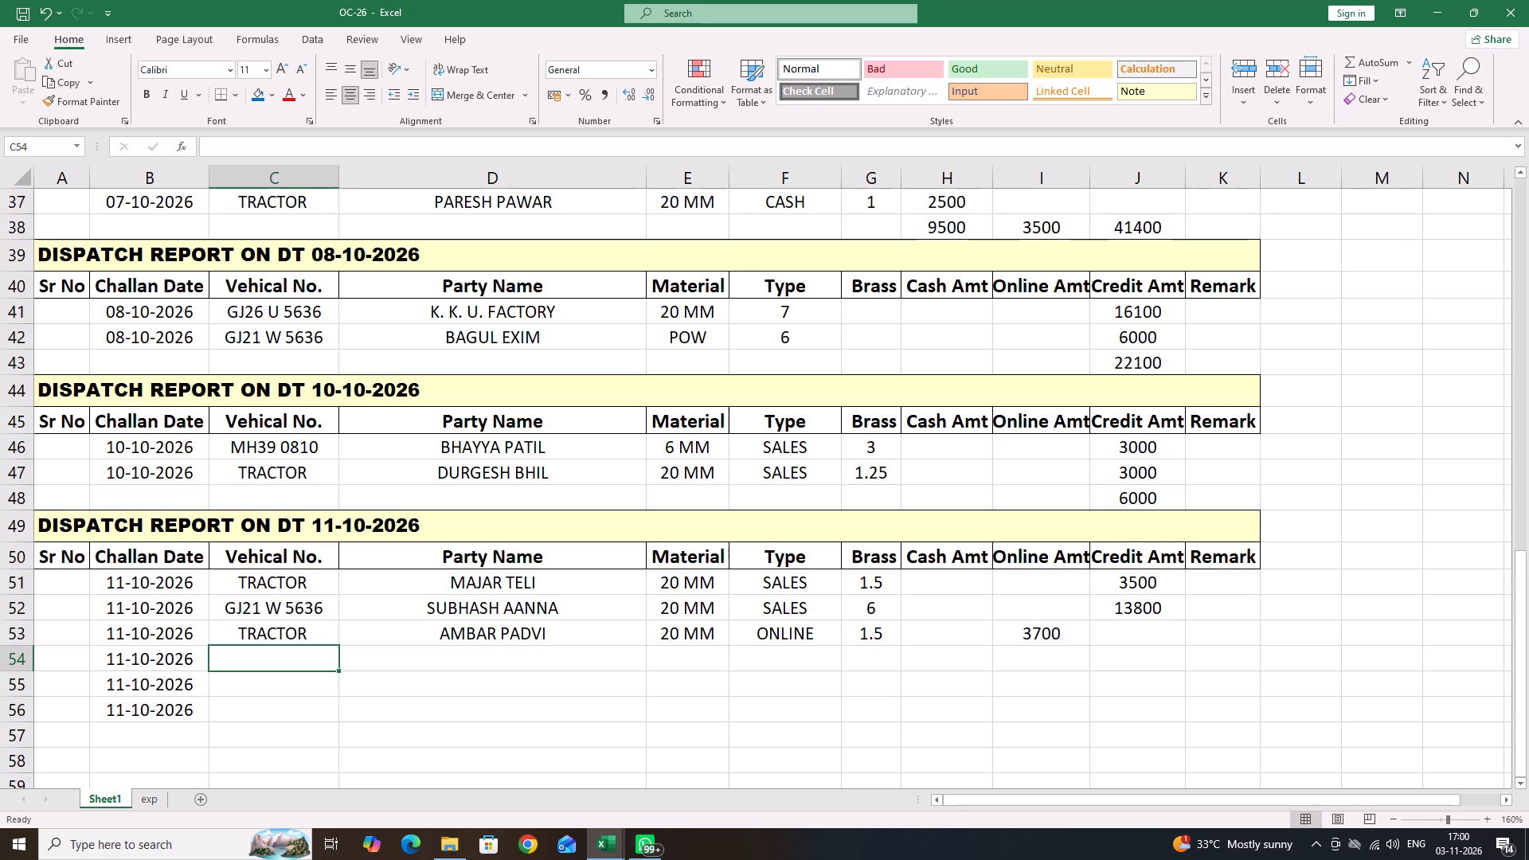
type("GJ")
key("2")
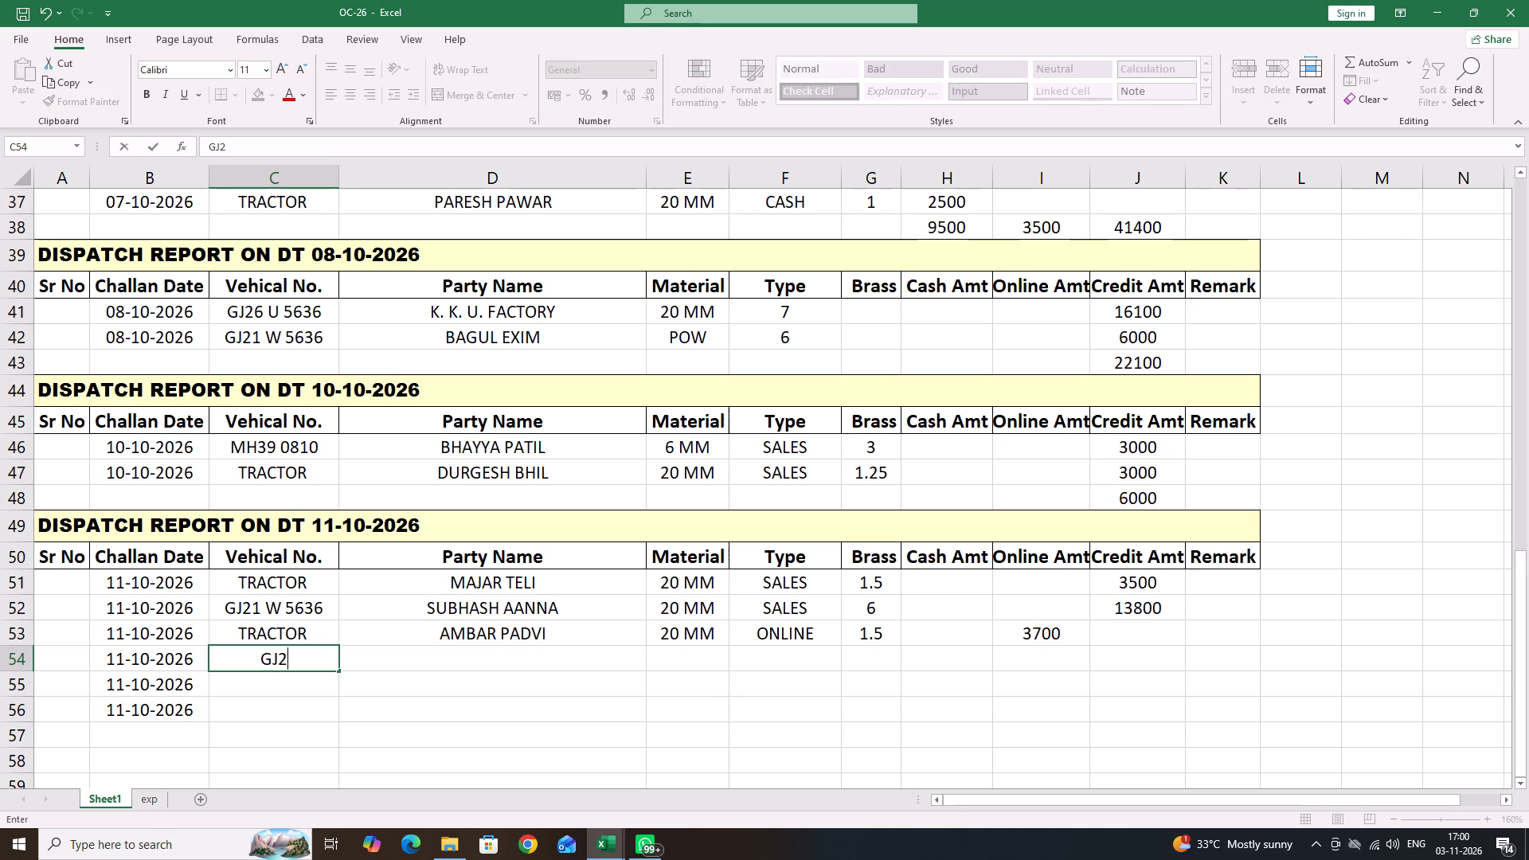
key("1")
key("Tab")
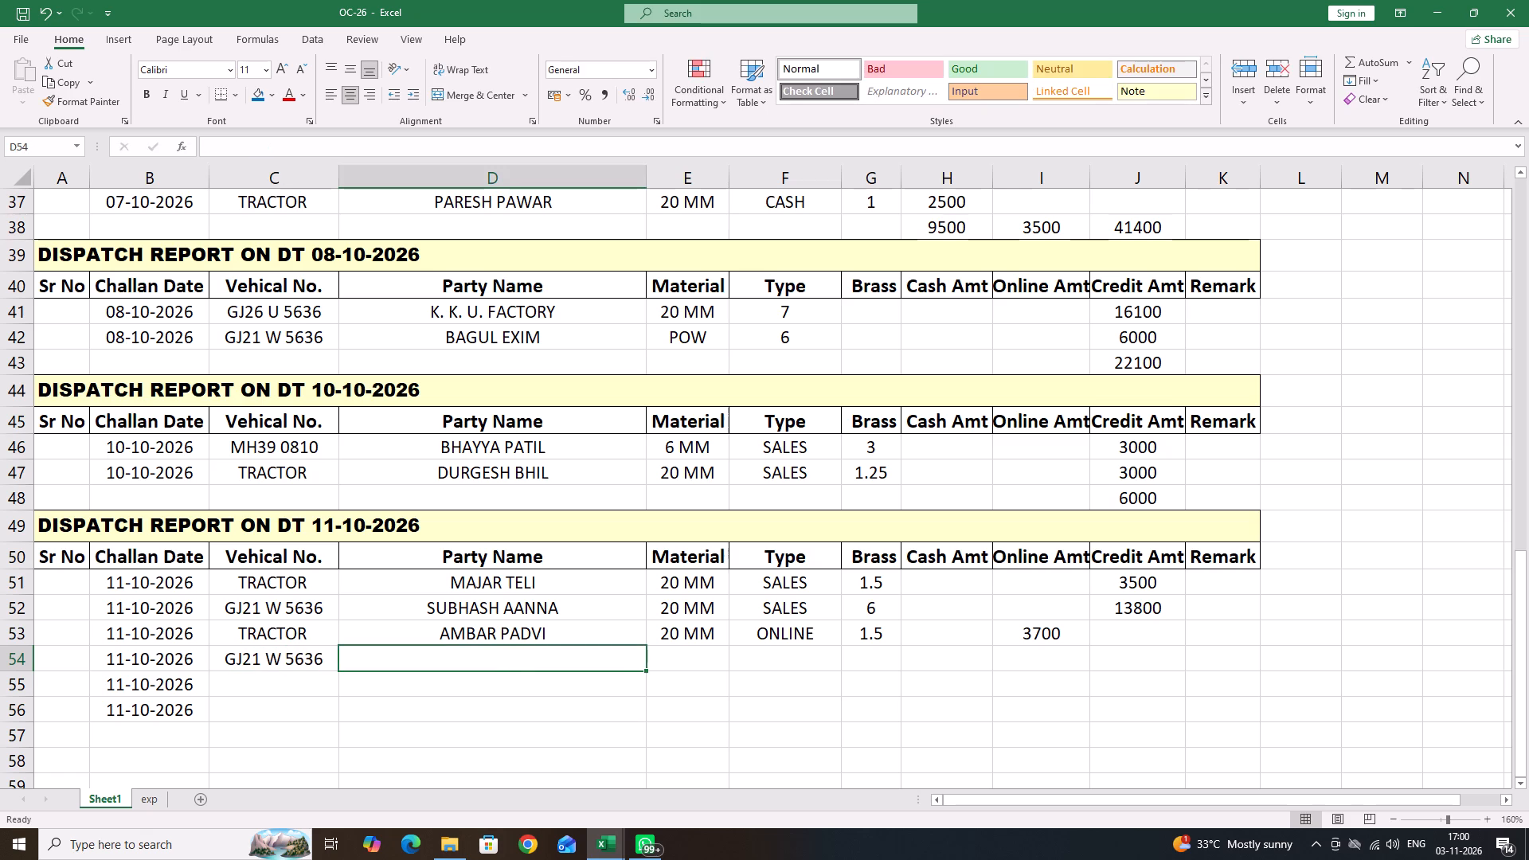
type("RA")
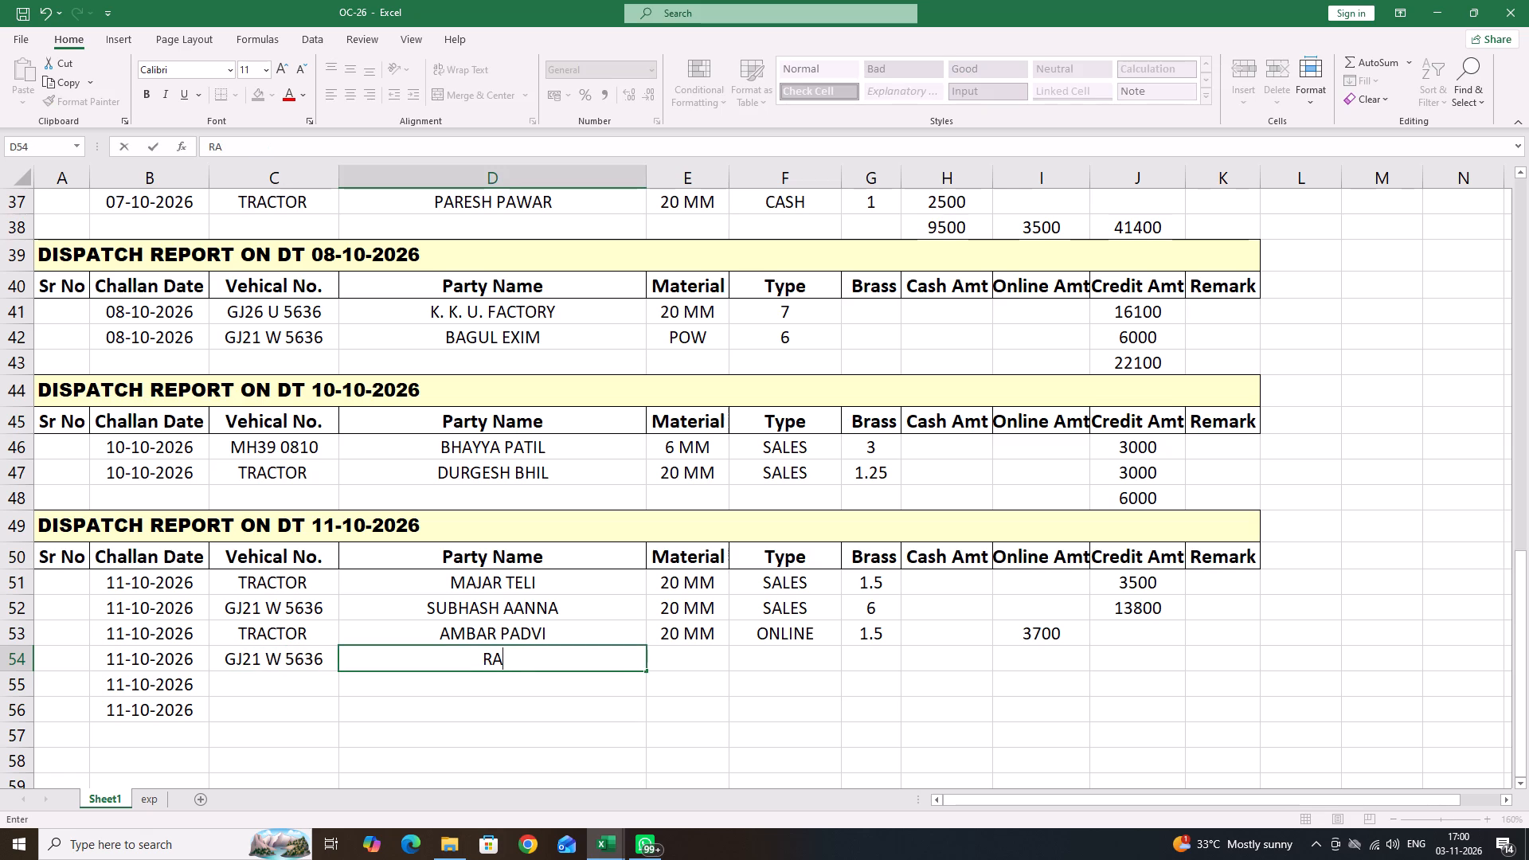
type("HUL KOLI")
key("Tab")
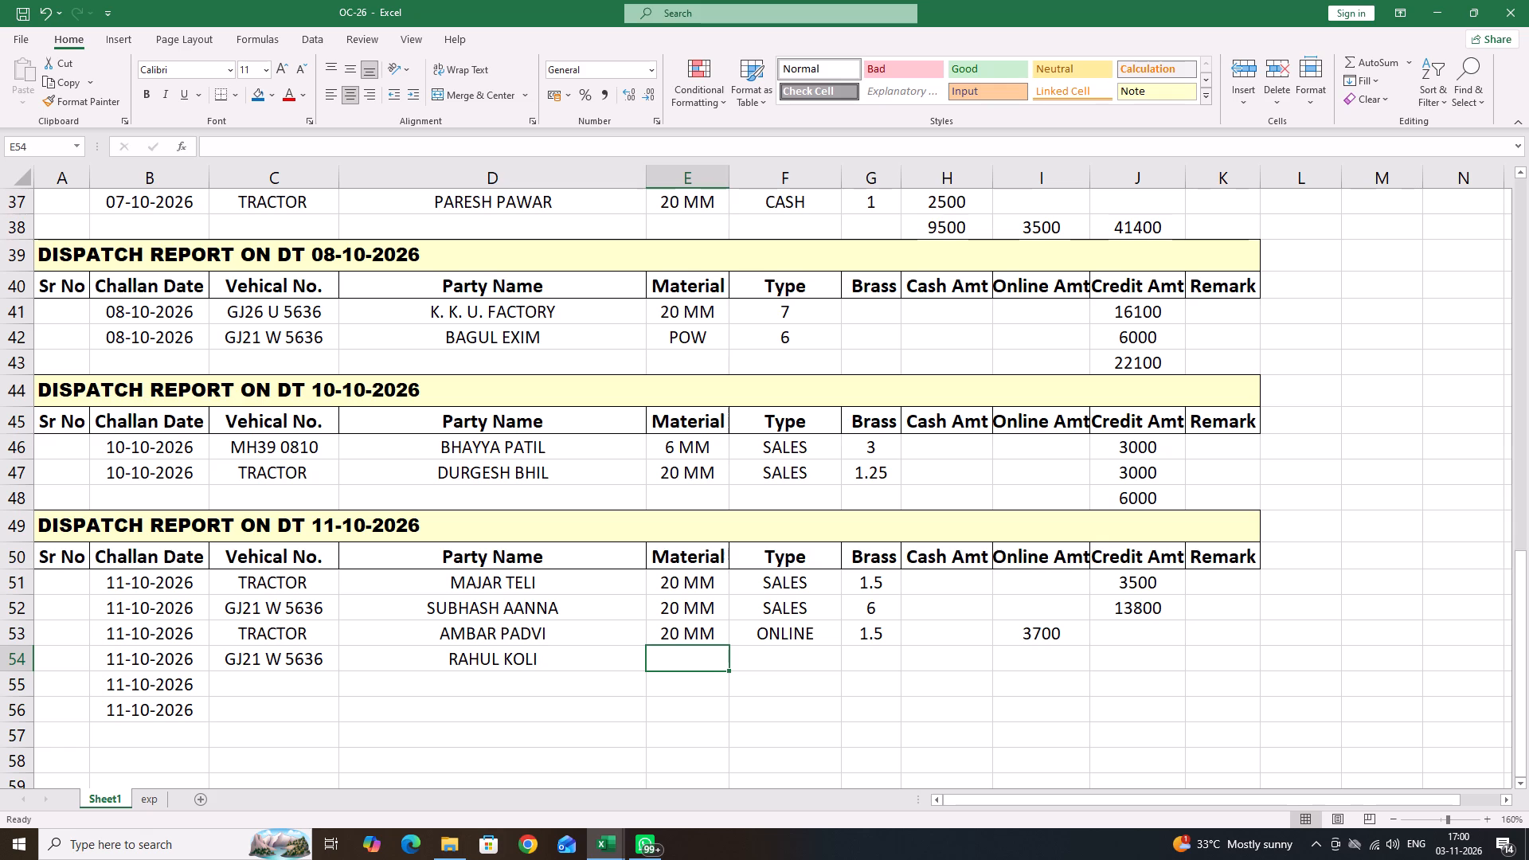
Complete dispatch row 54 with material 20 MM copied from the row above, type SALES, brass 6 and credit amount 13800.
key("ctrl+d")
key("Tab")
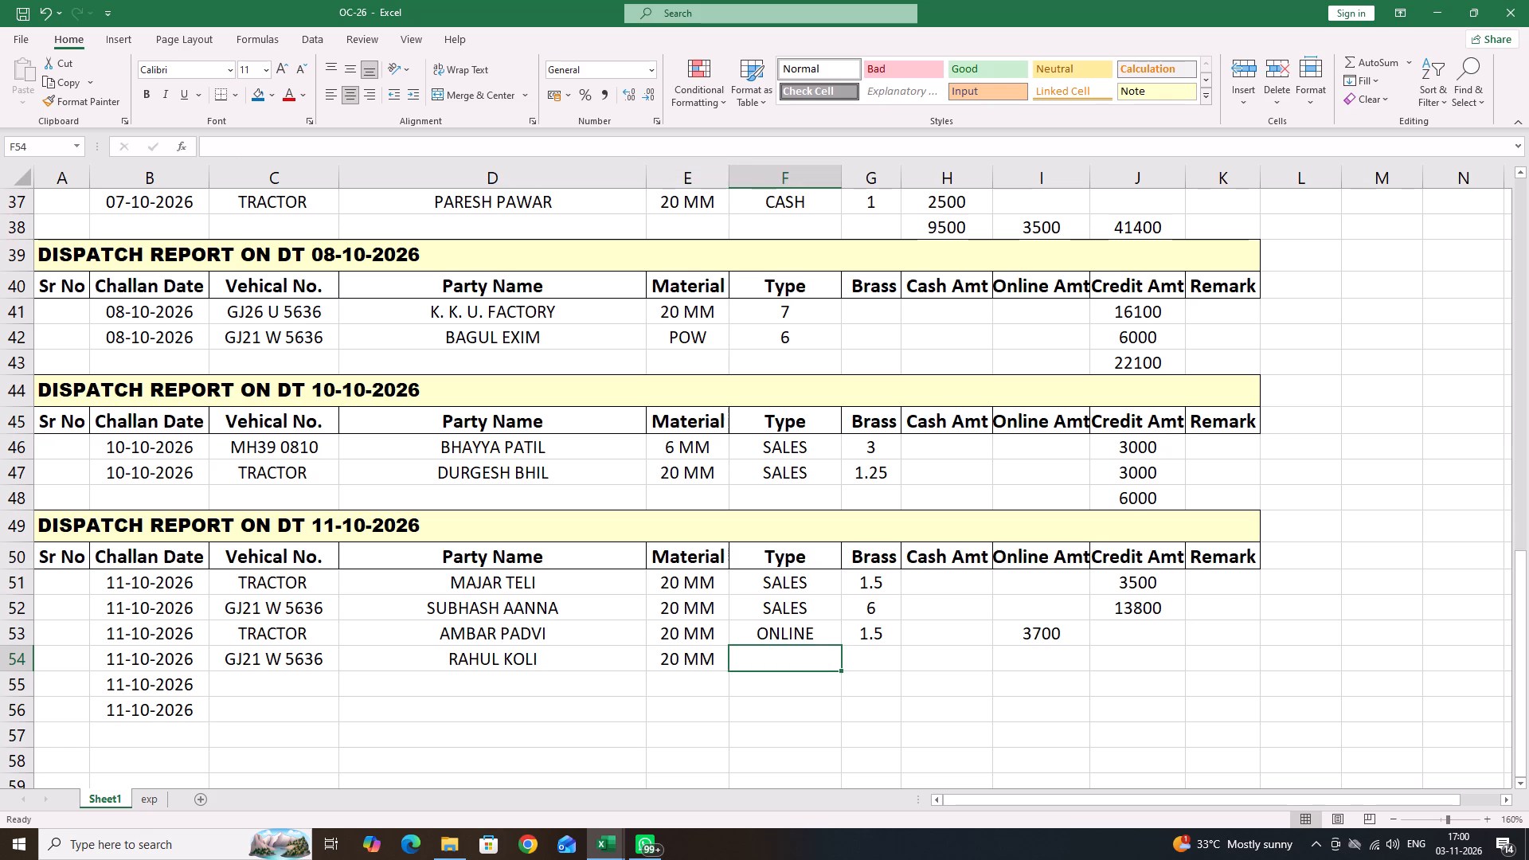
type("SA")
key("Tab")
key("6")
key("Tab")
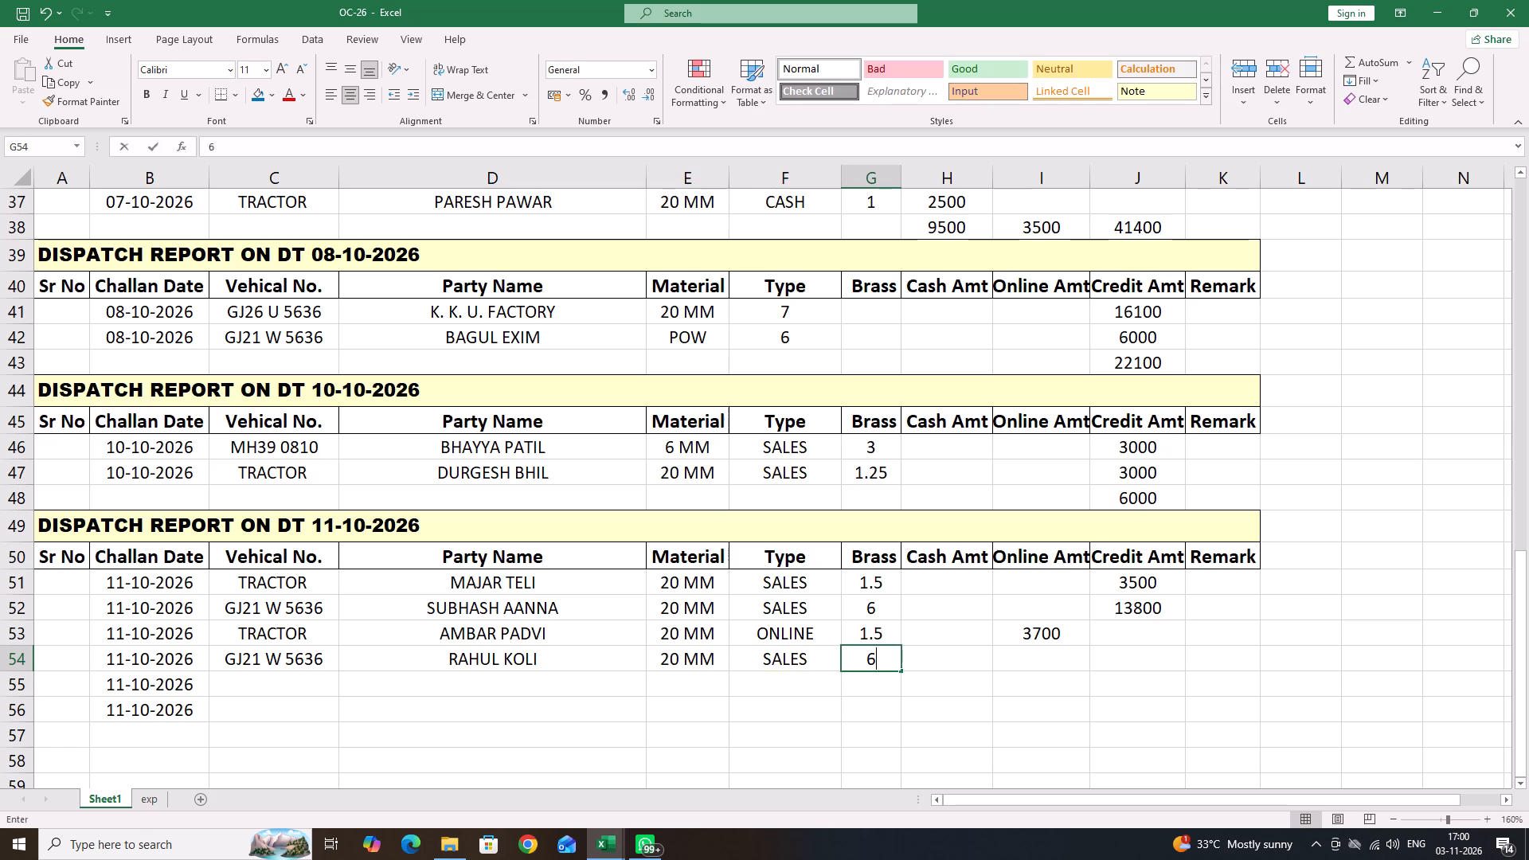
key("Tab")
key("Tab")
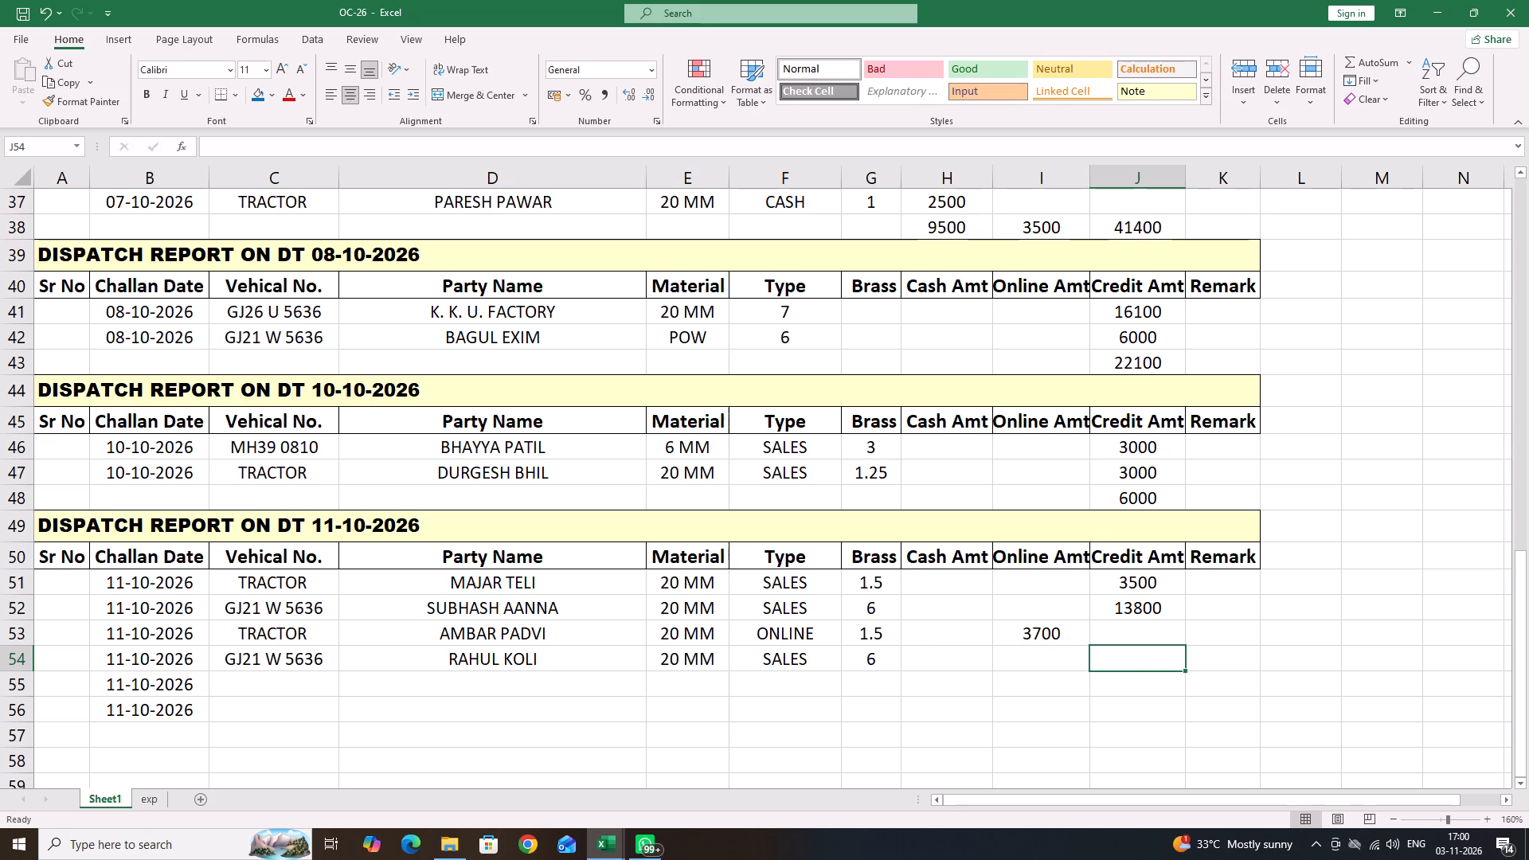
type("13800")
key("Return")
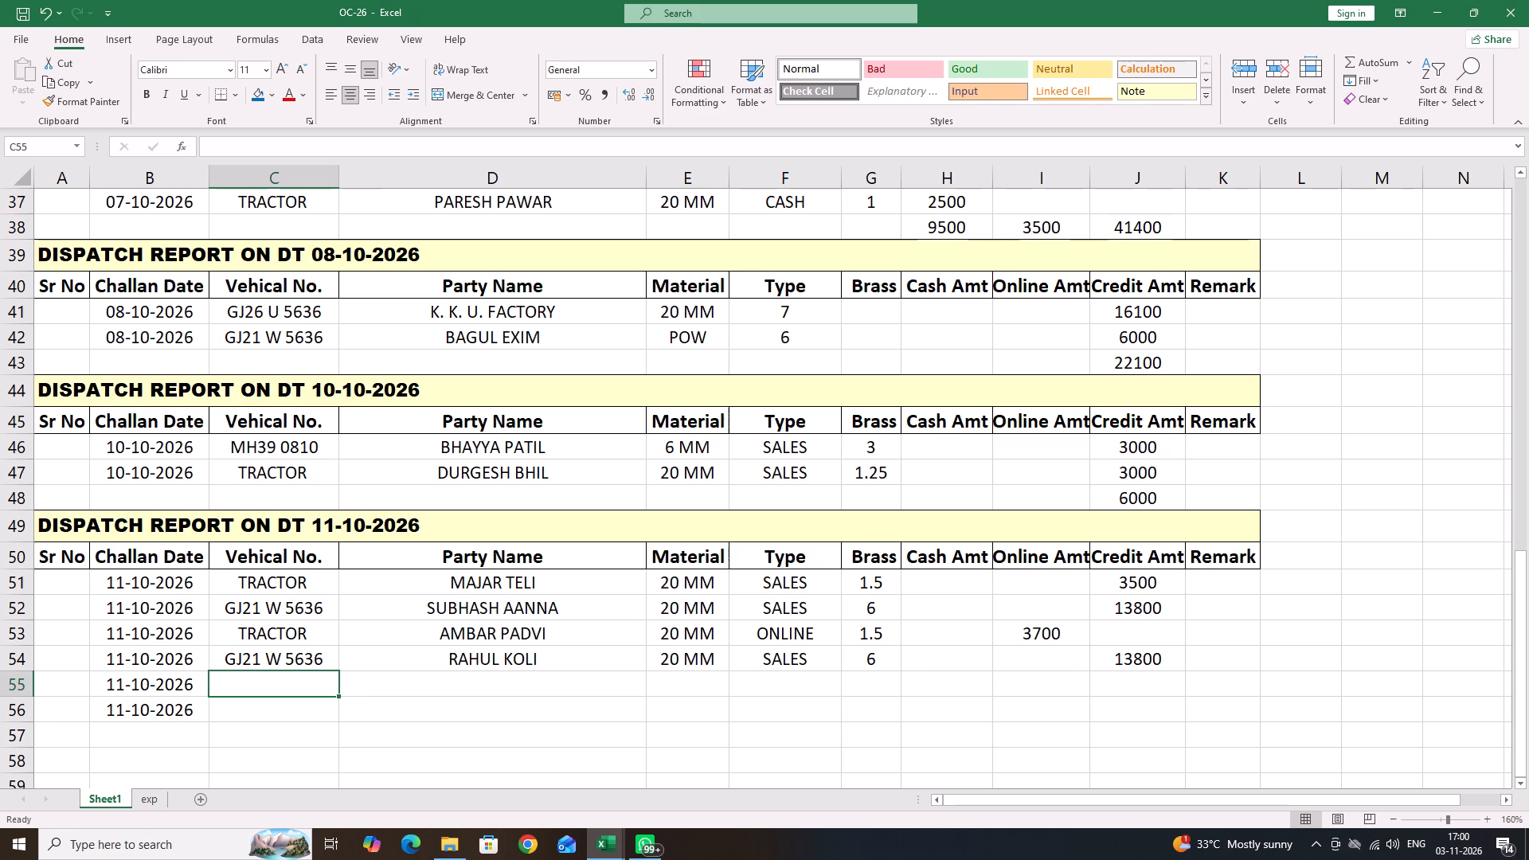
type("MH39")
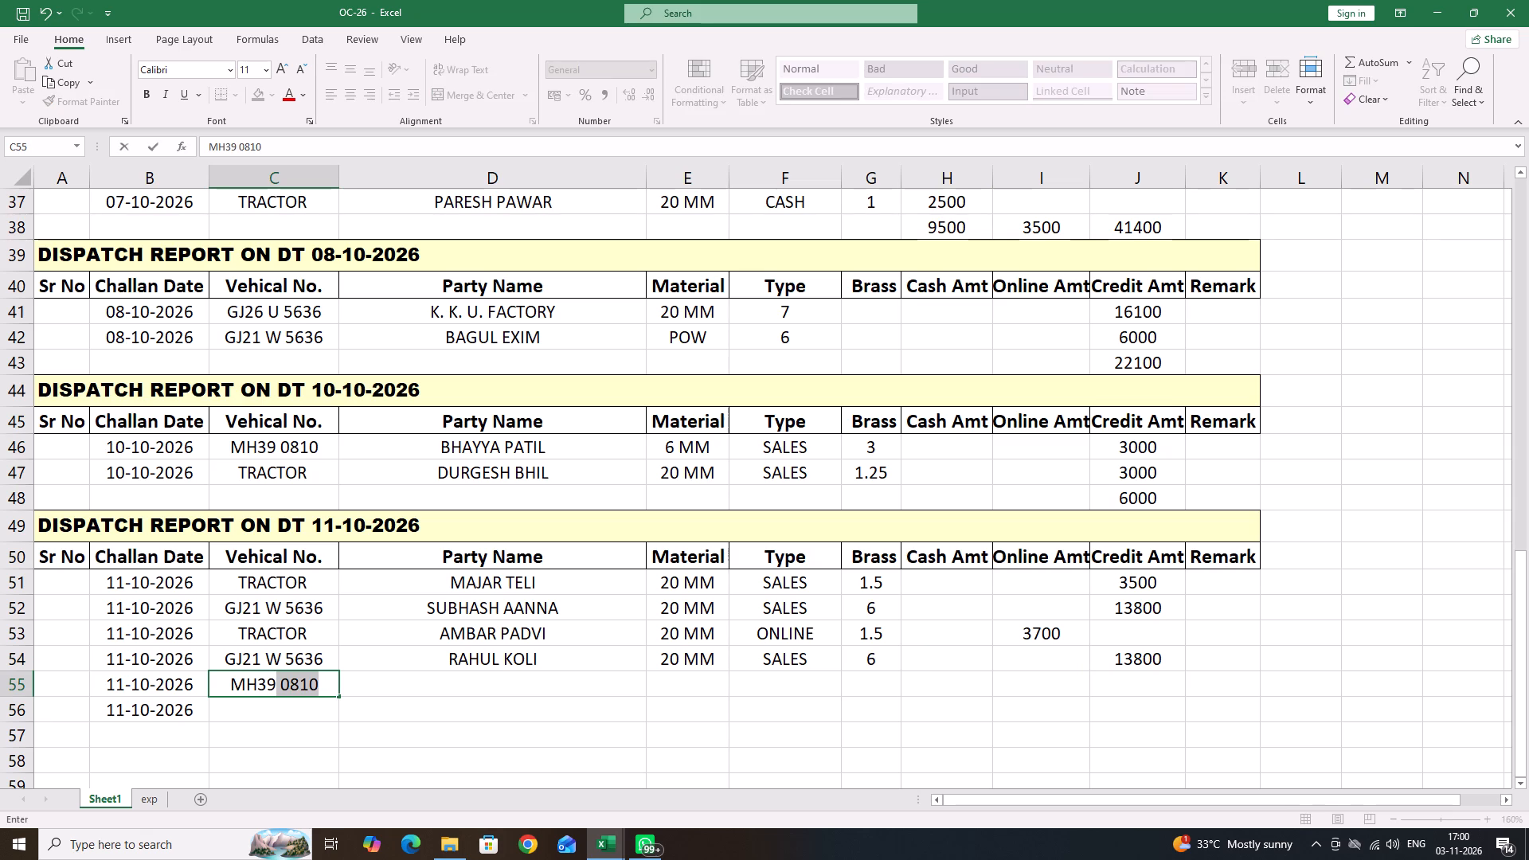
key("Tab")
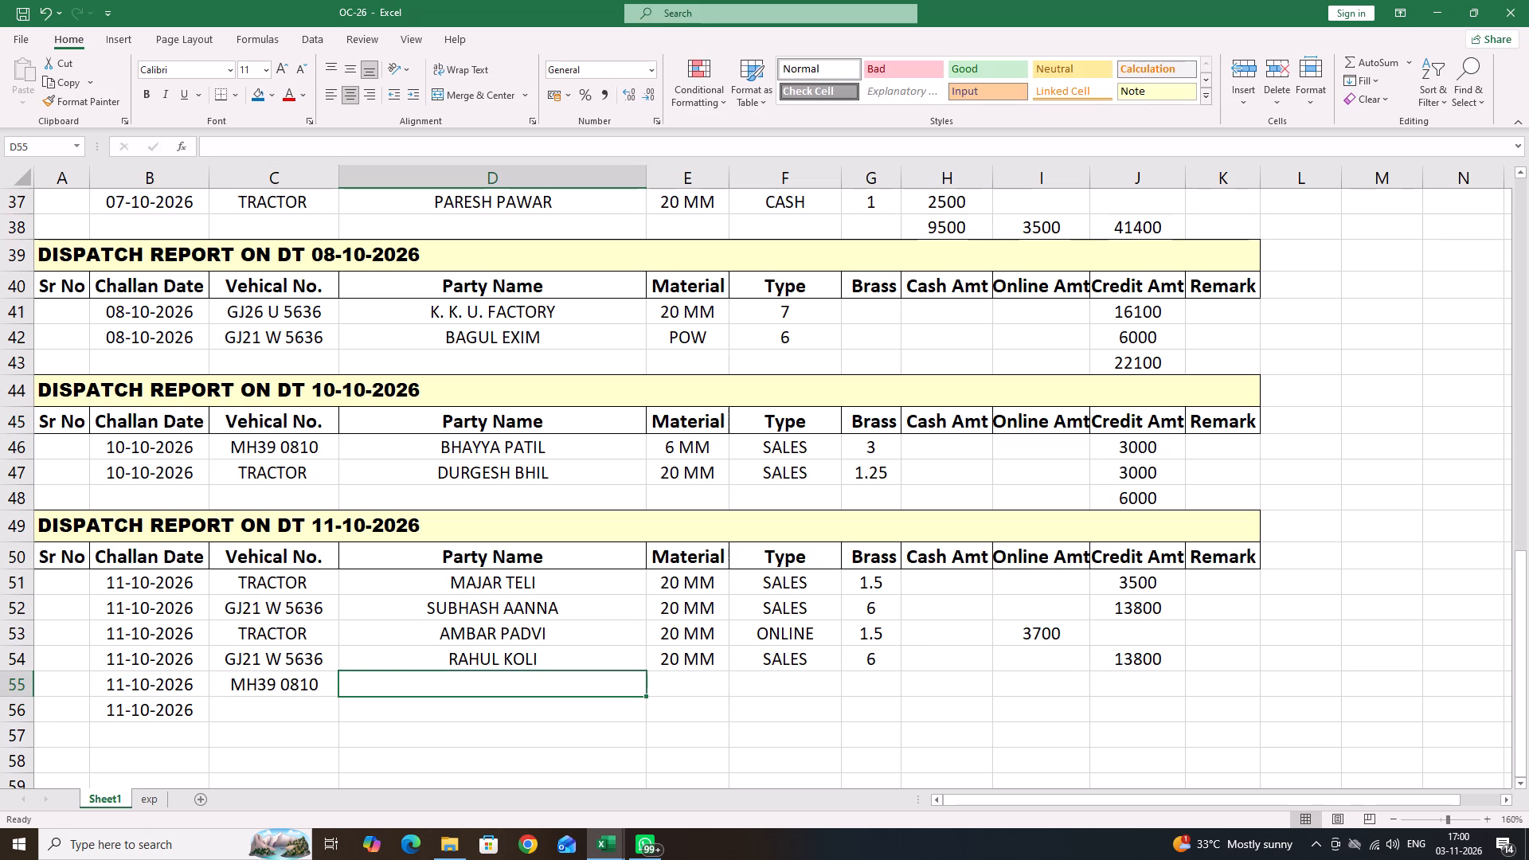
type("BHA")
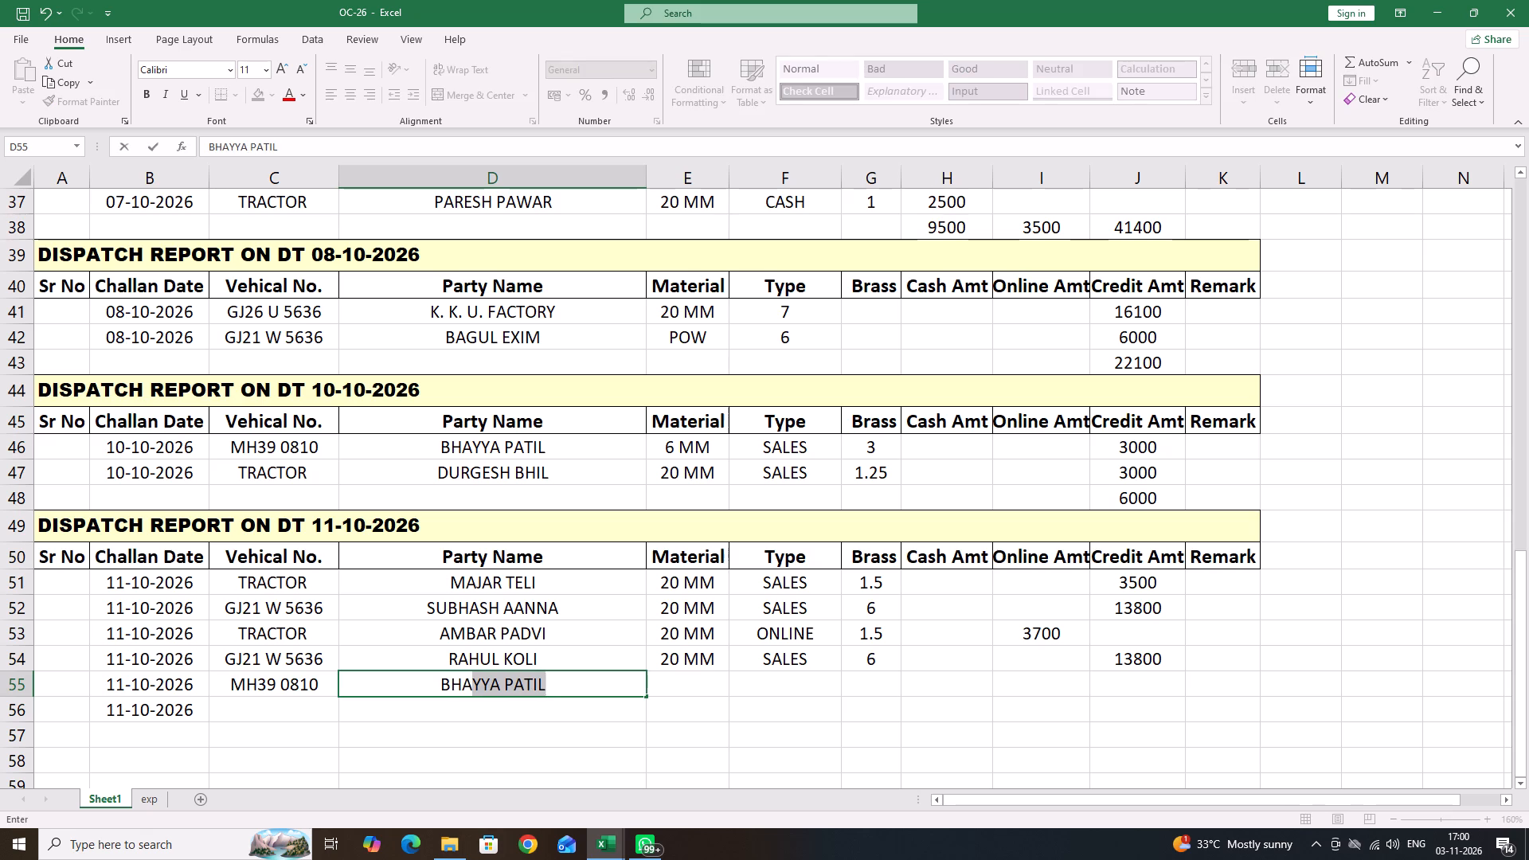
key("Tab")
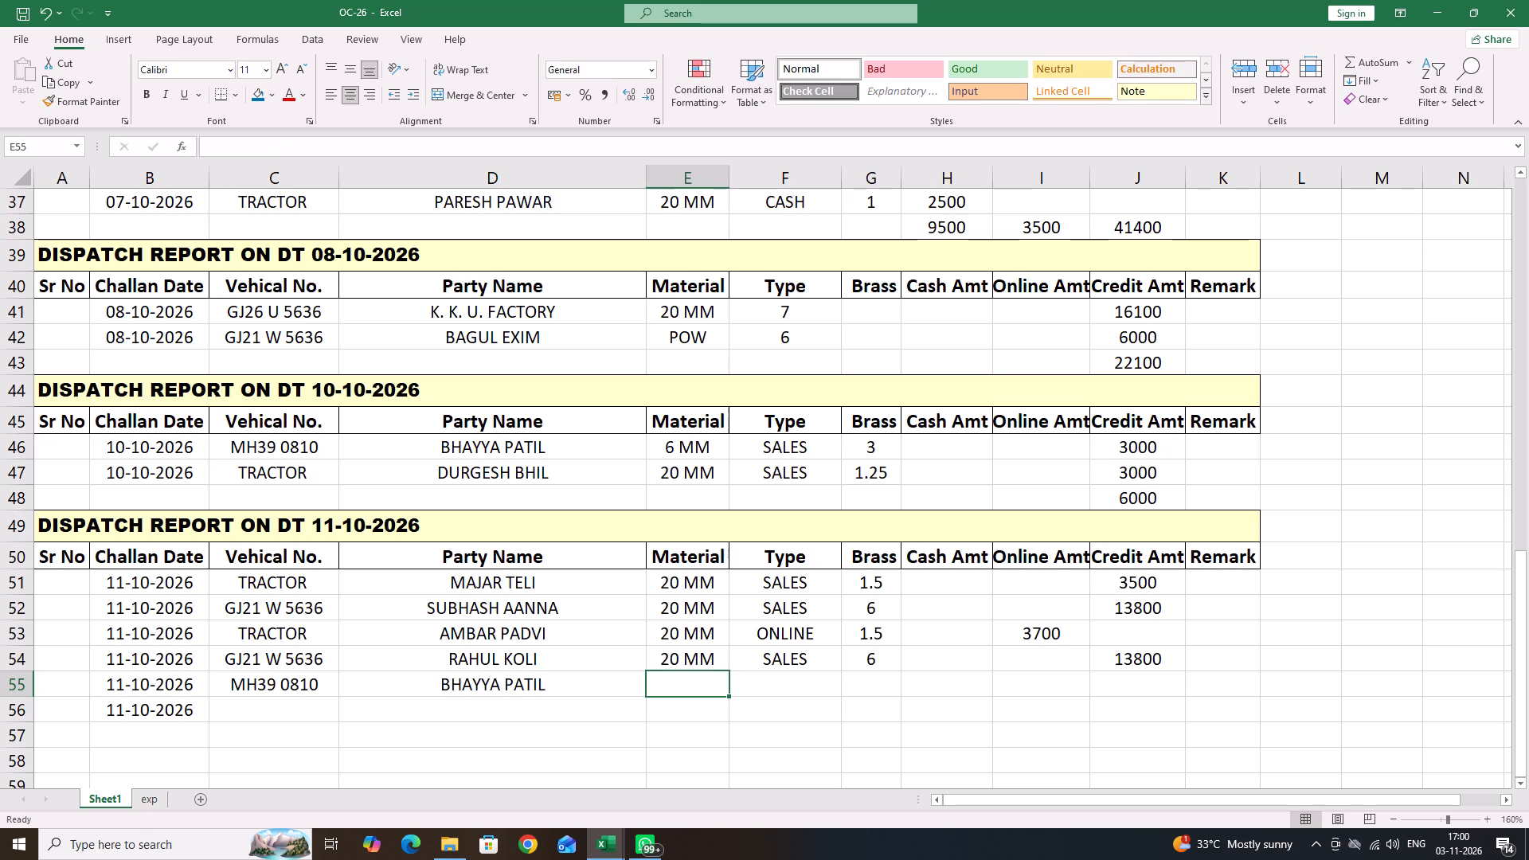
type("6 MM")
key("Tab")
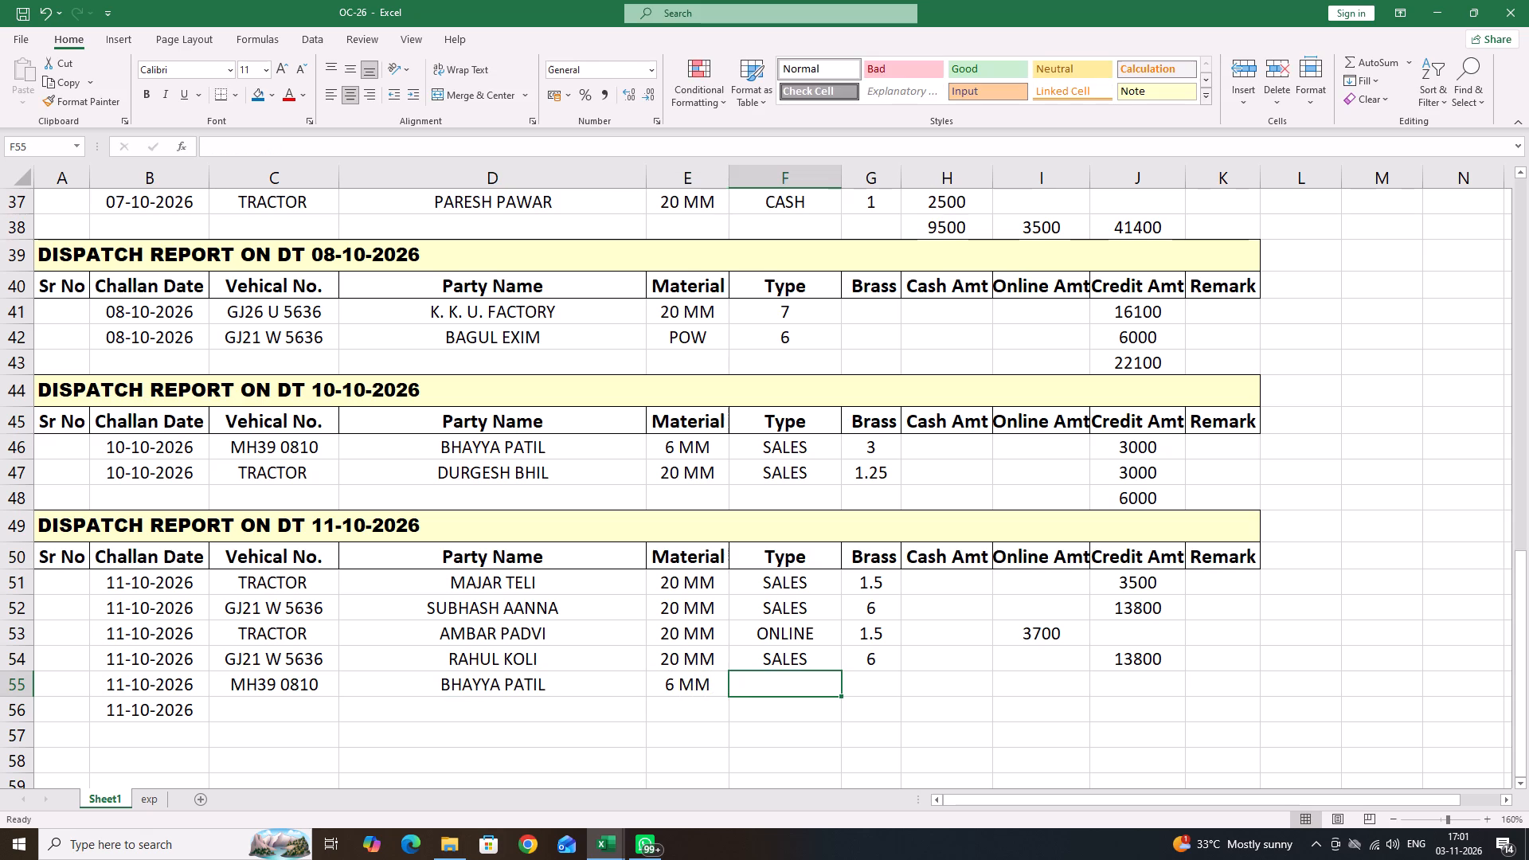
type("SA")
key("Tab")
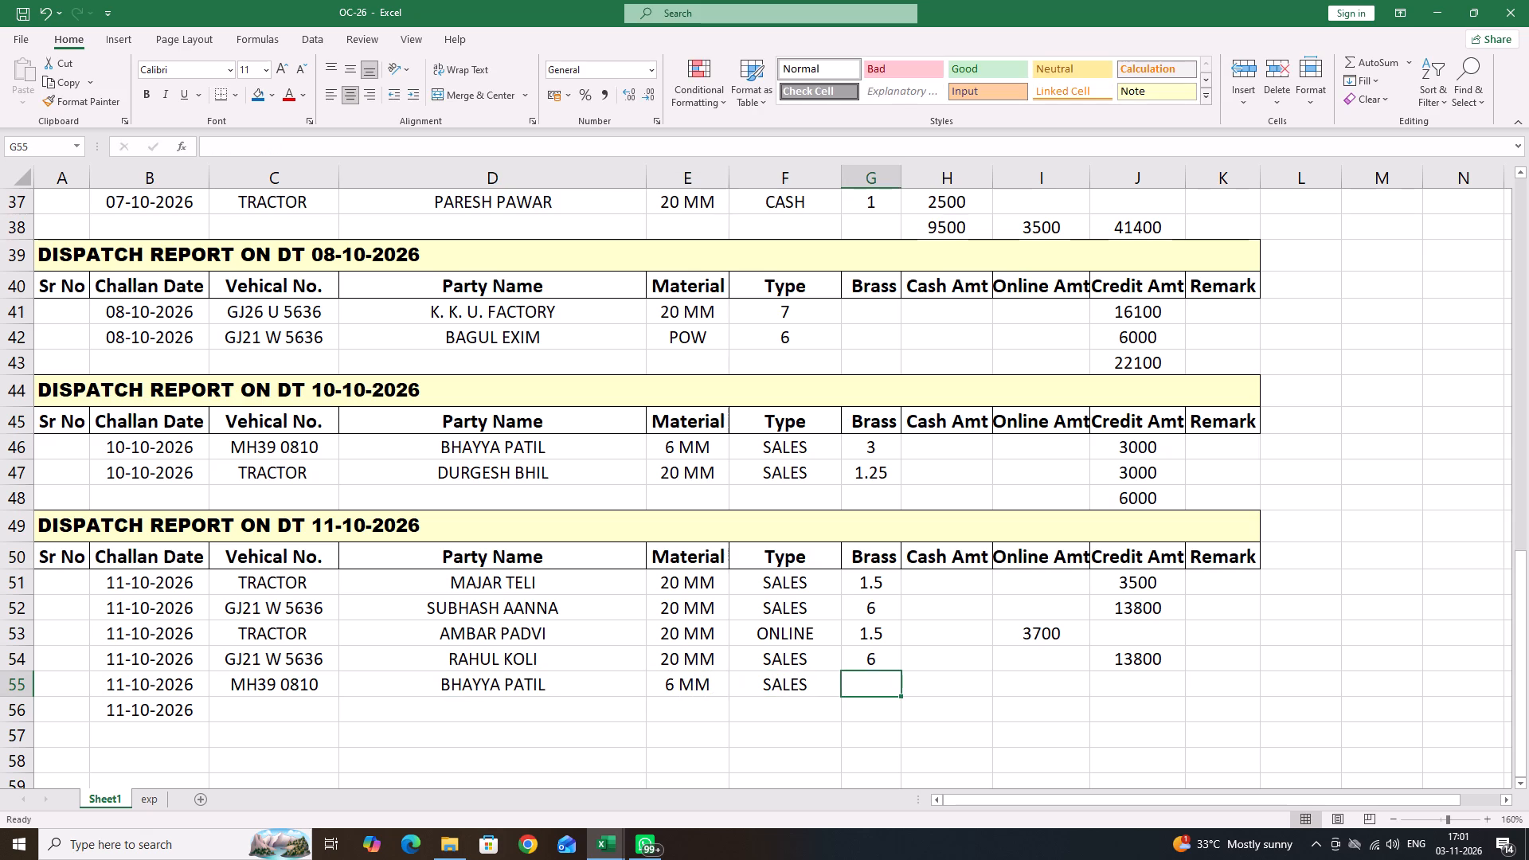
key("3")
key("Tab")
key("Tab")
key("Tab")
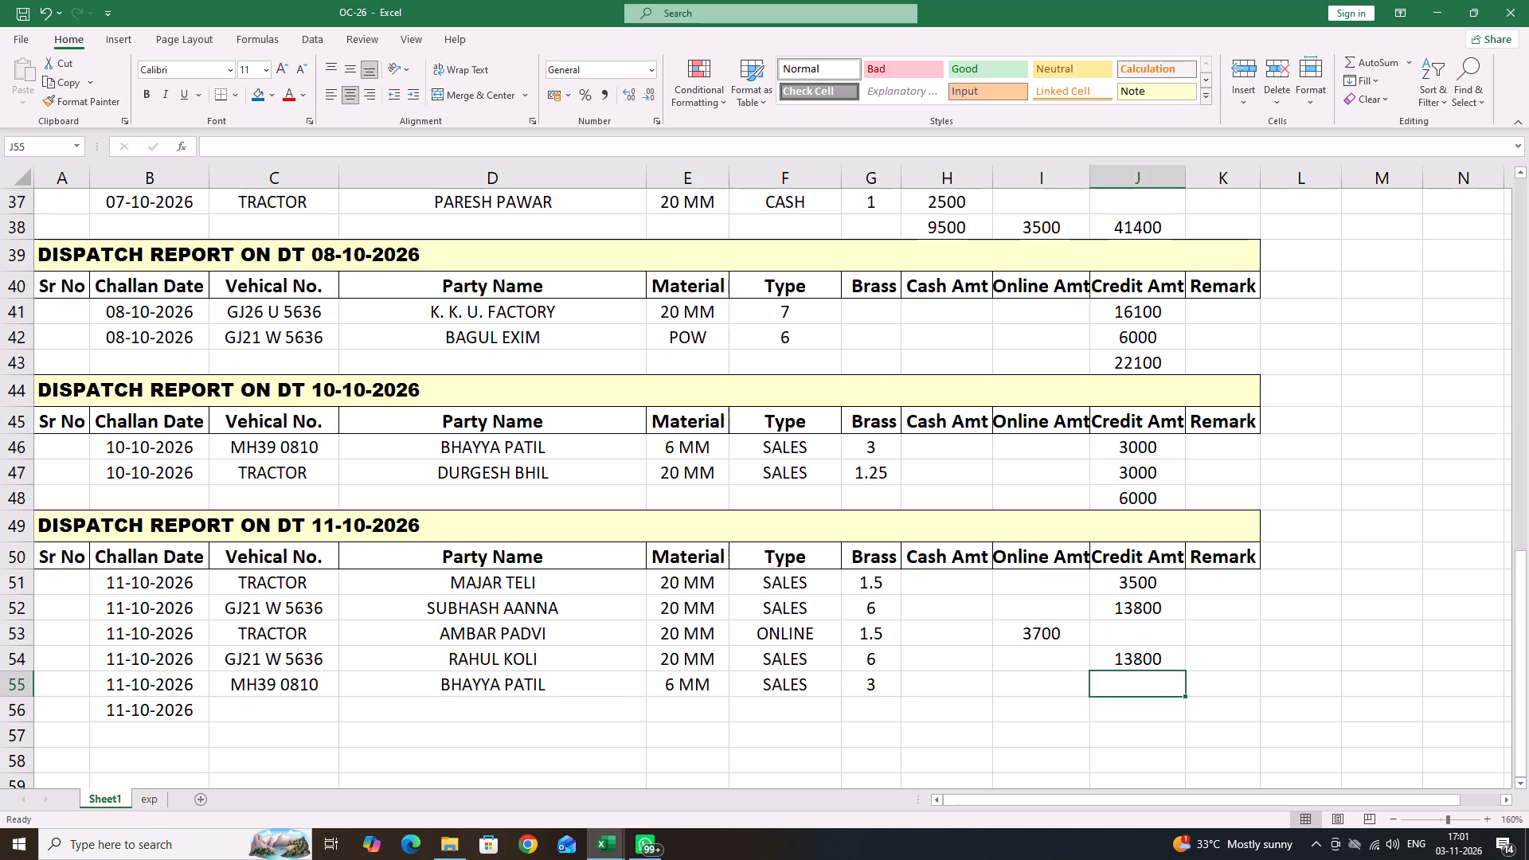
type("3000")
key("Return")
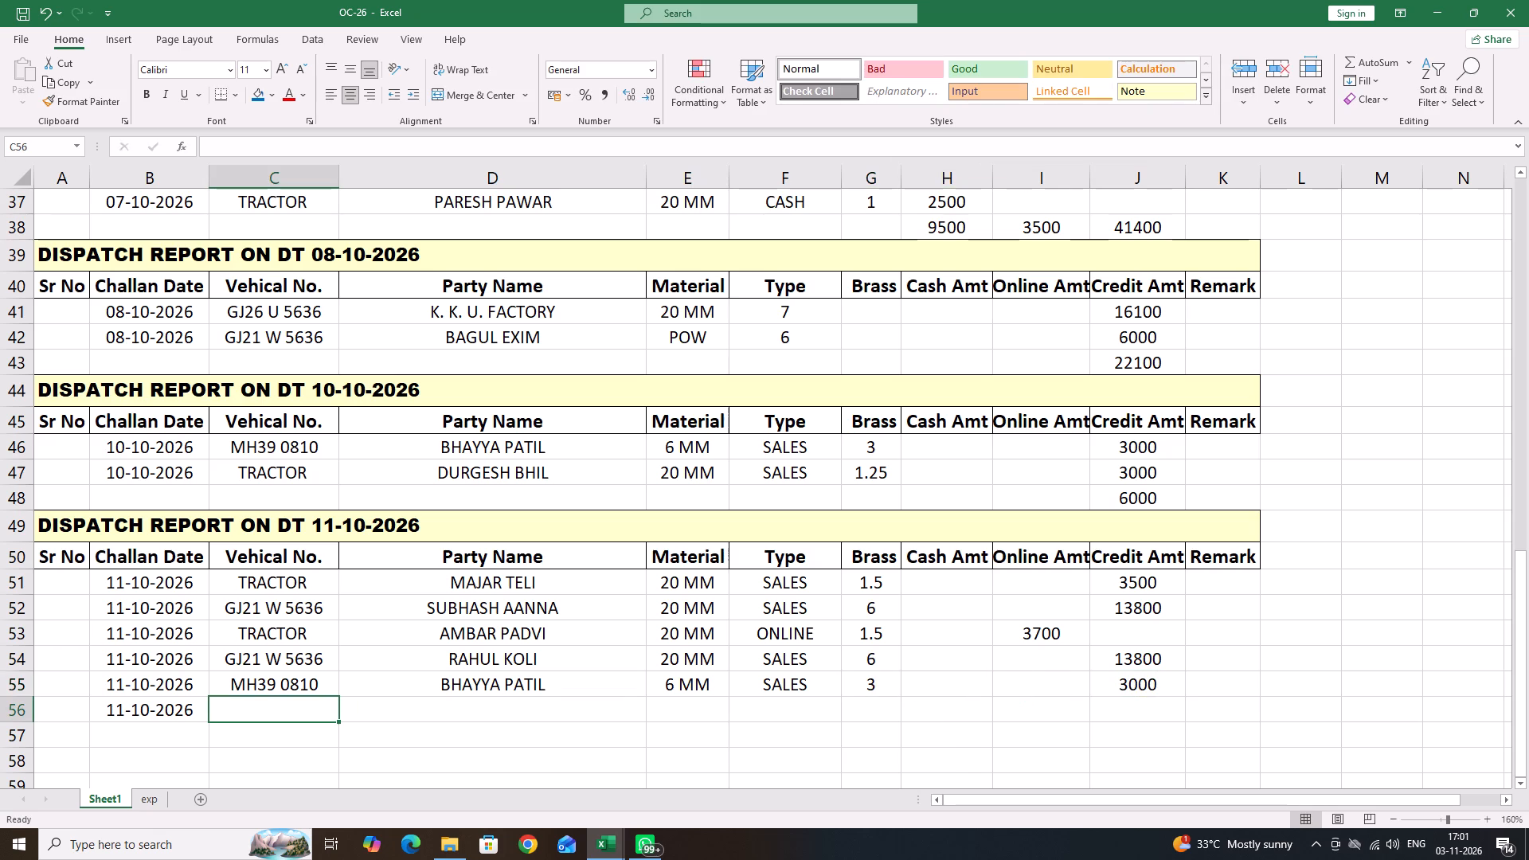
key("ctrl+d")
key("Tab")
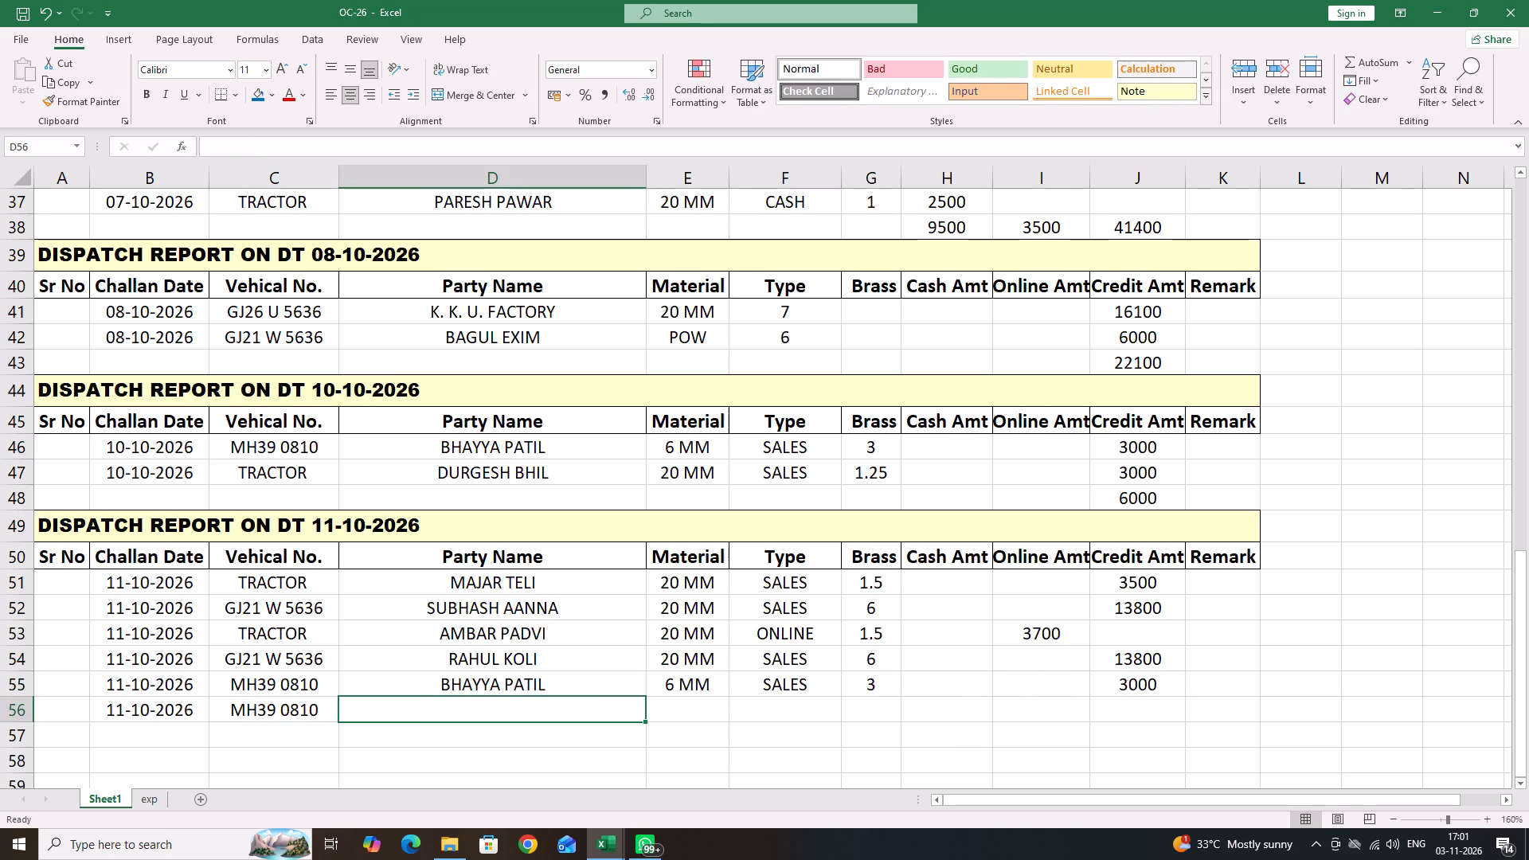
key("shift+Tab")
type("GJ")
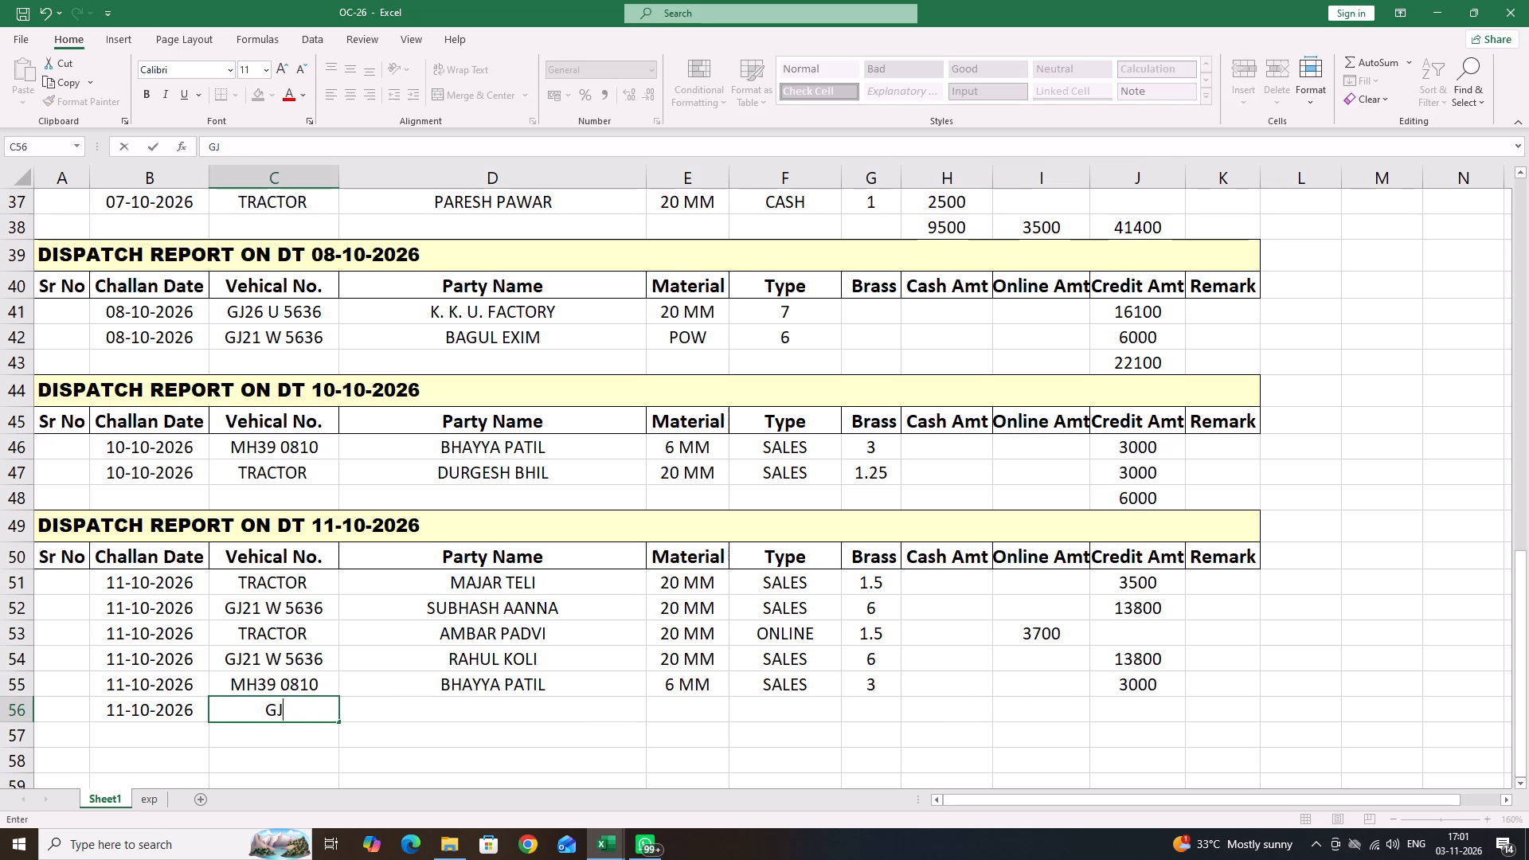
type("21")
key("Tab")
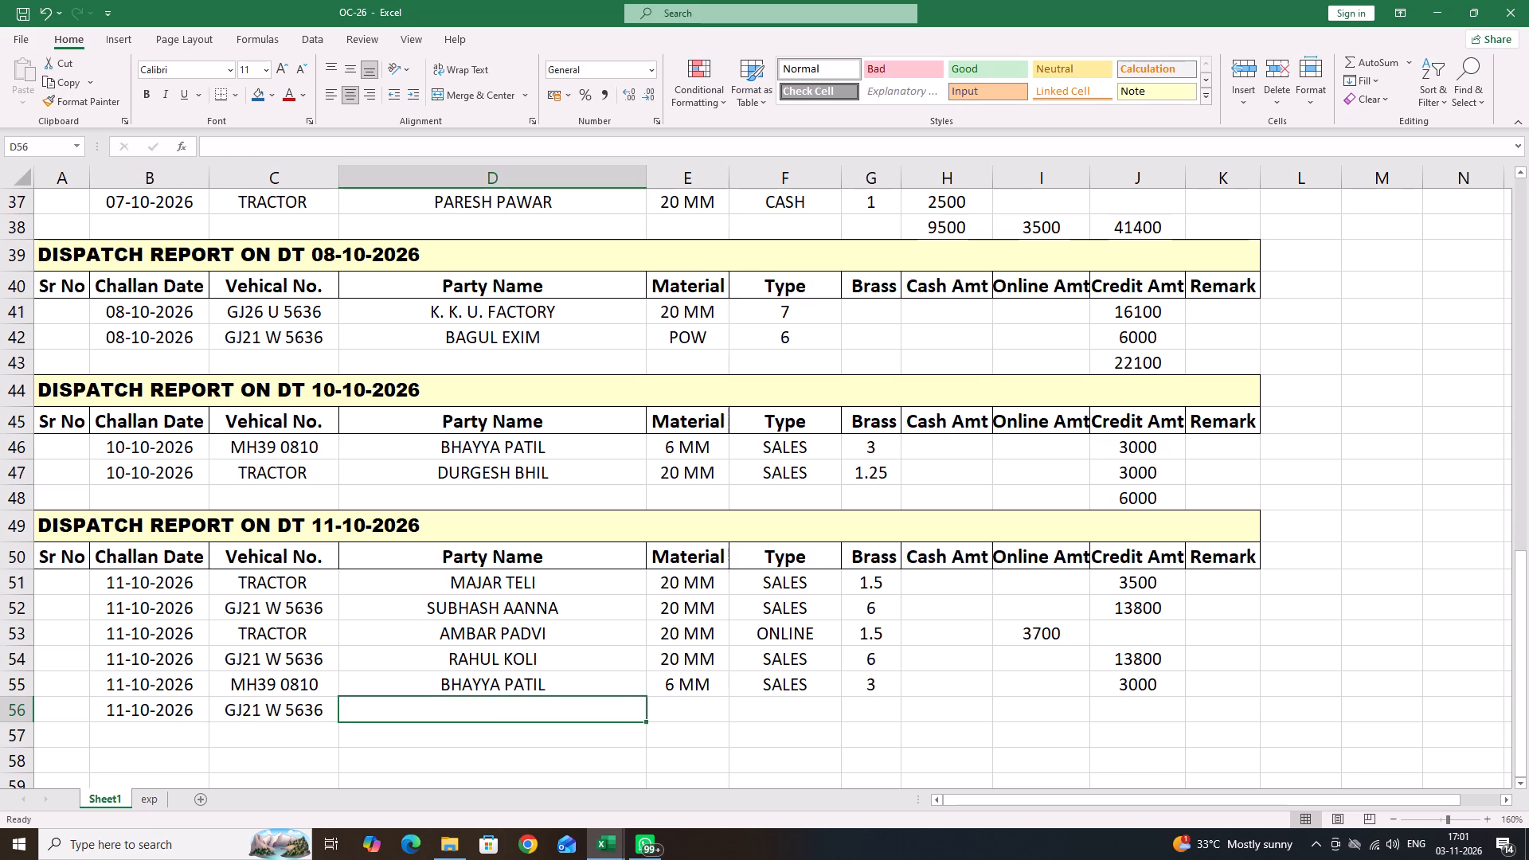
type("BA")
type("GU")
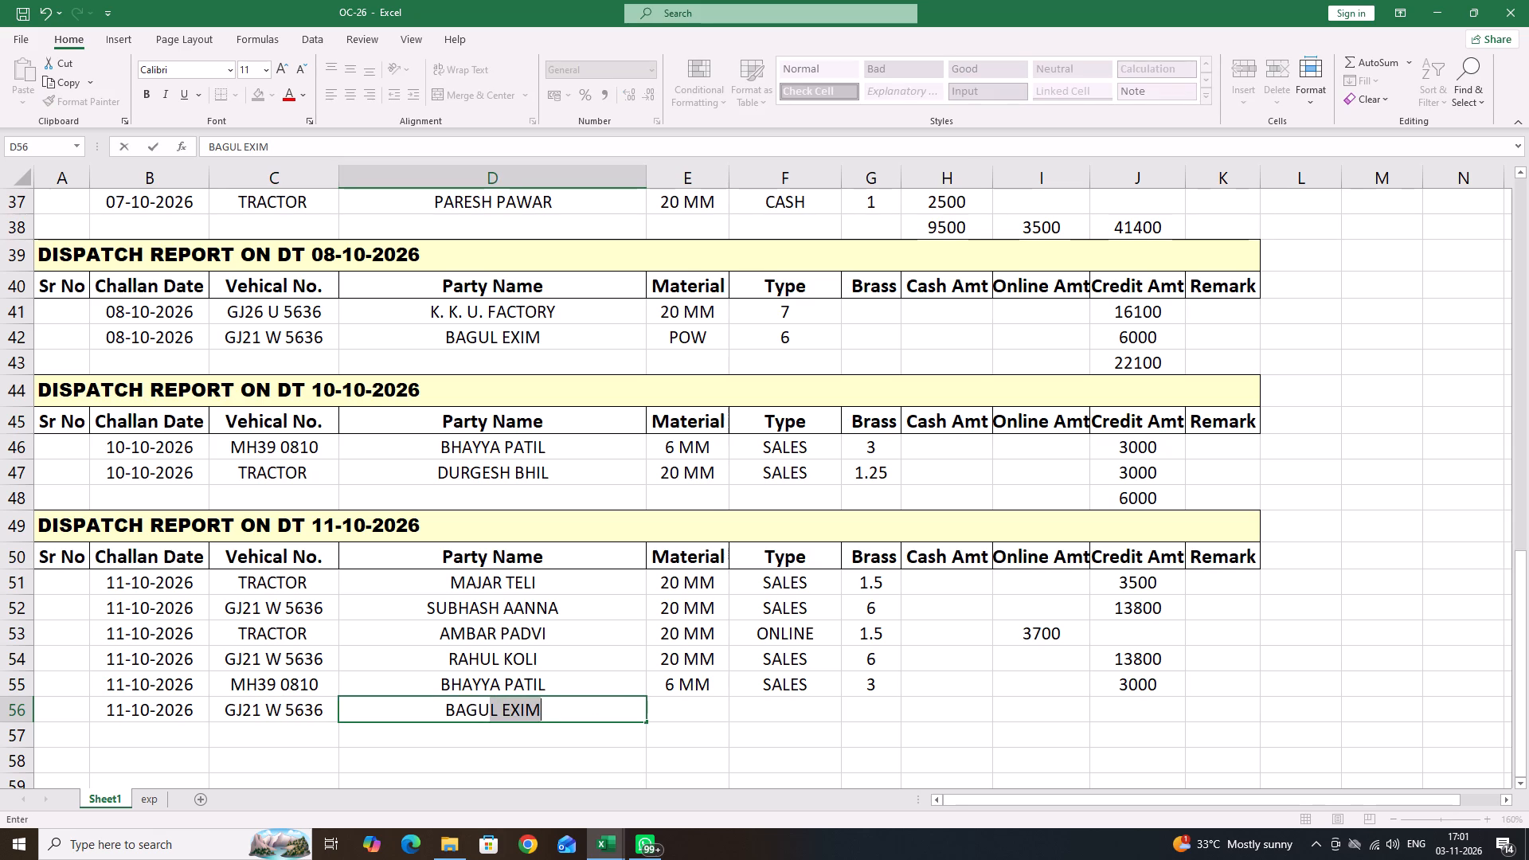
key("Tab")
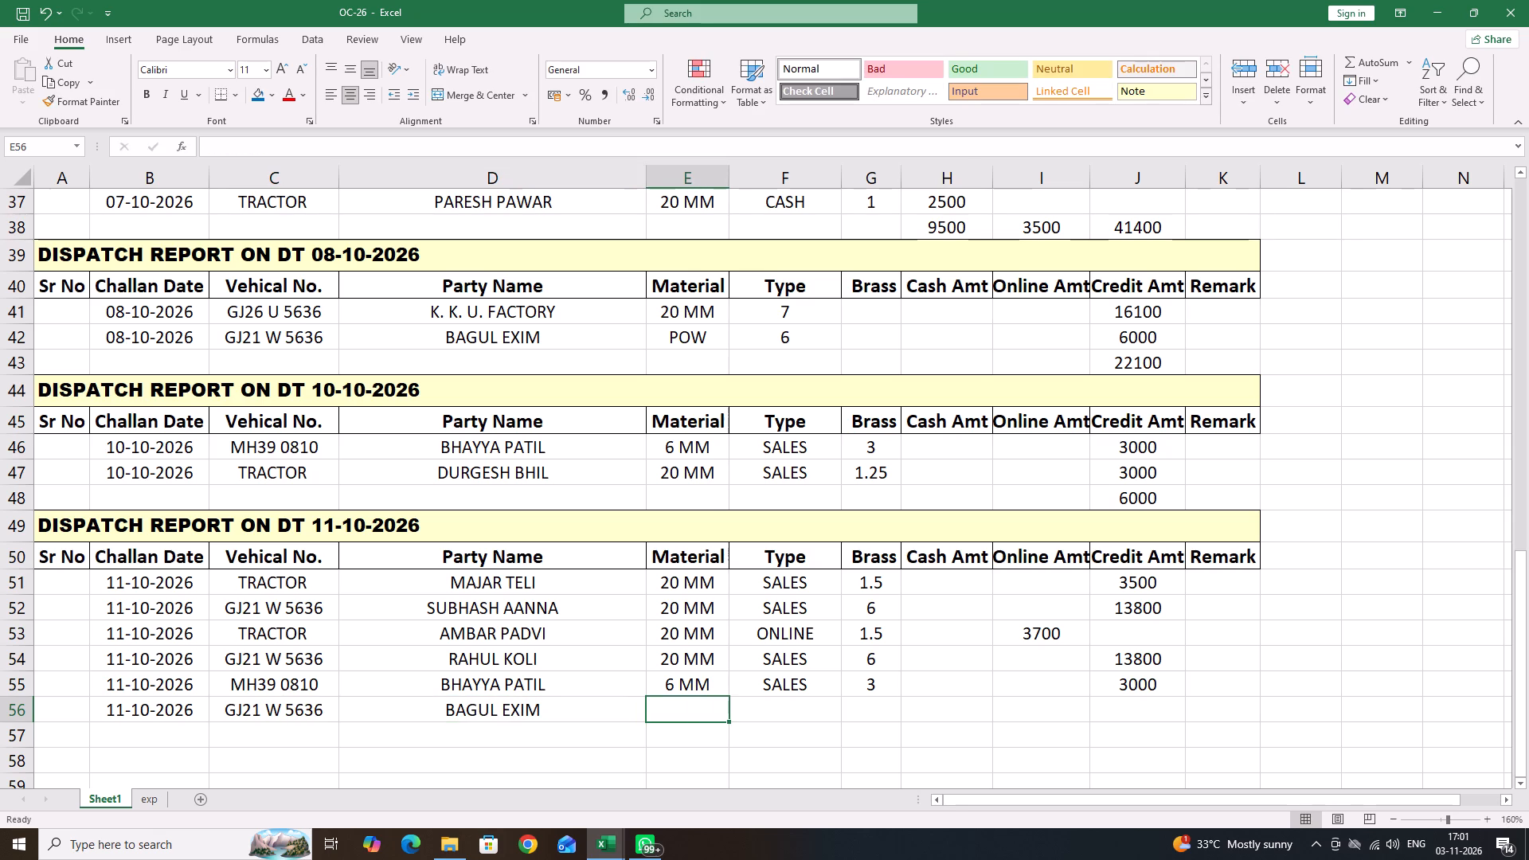
Complete dispatch row 56 with material 40X60, type SALES, brass 6 and credit amount 12000.
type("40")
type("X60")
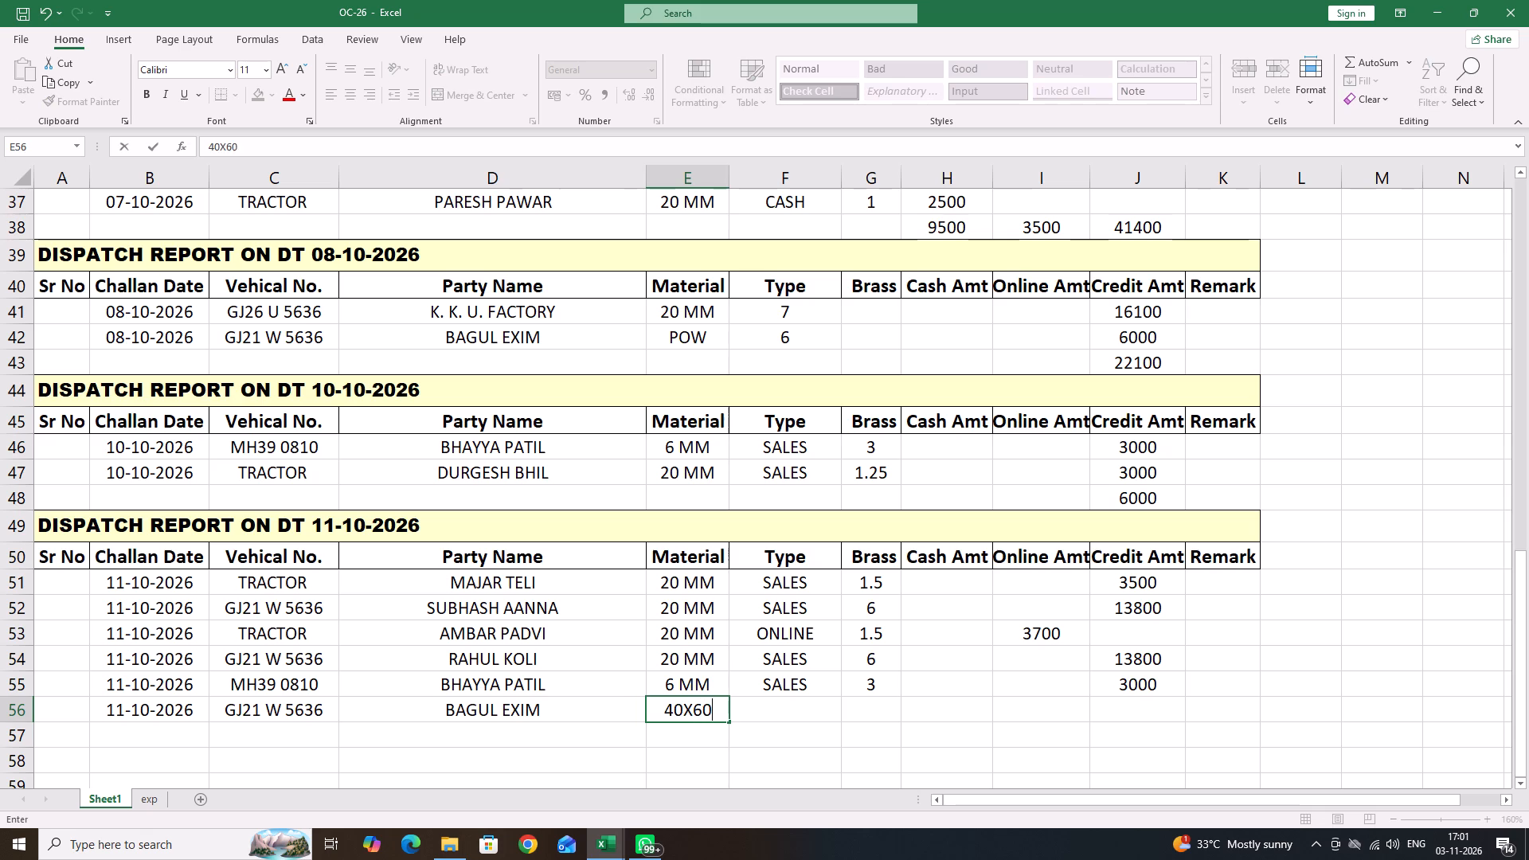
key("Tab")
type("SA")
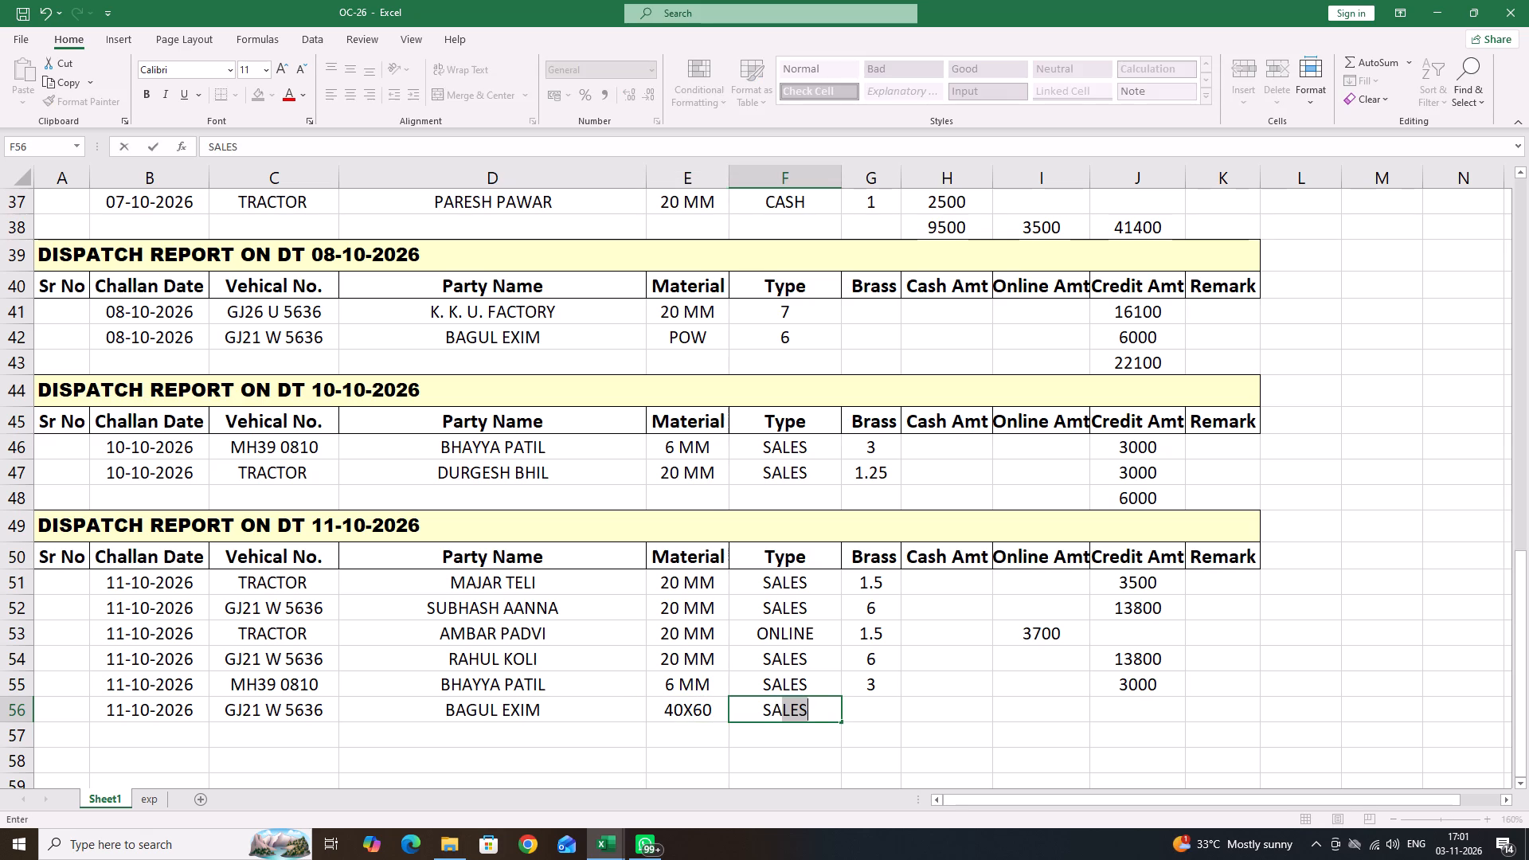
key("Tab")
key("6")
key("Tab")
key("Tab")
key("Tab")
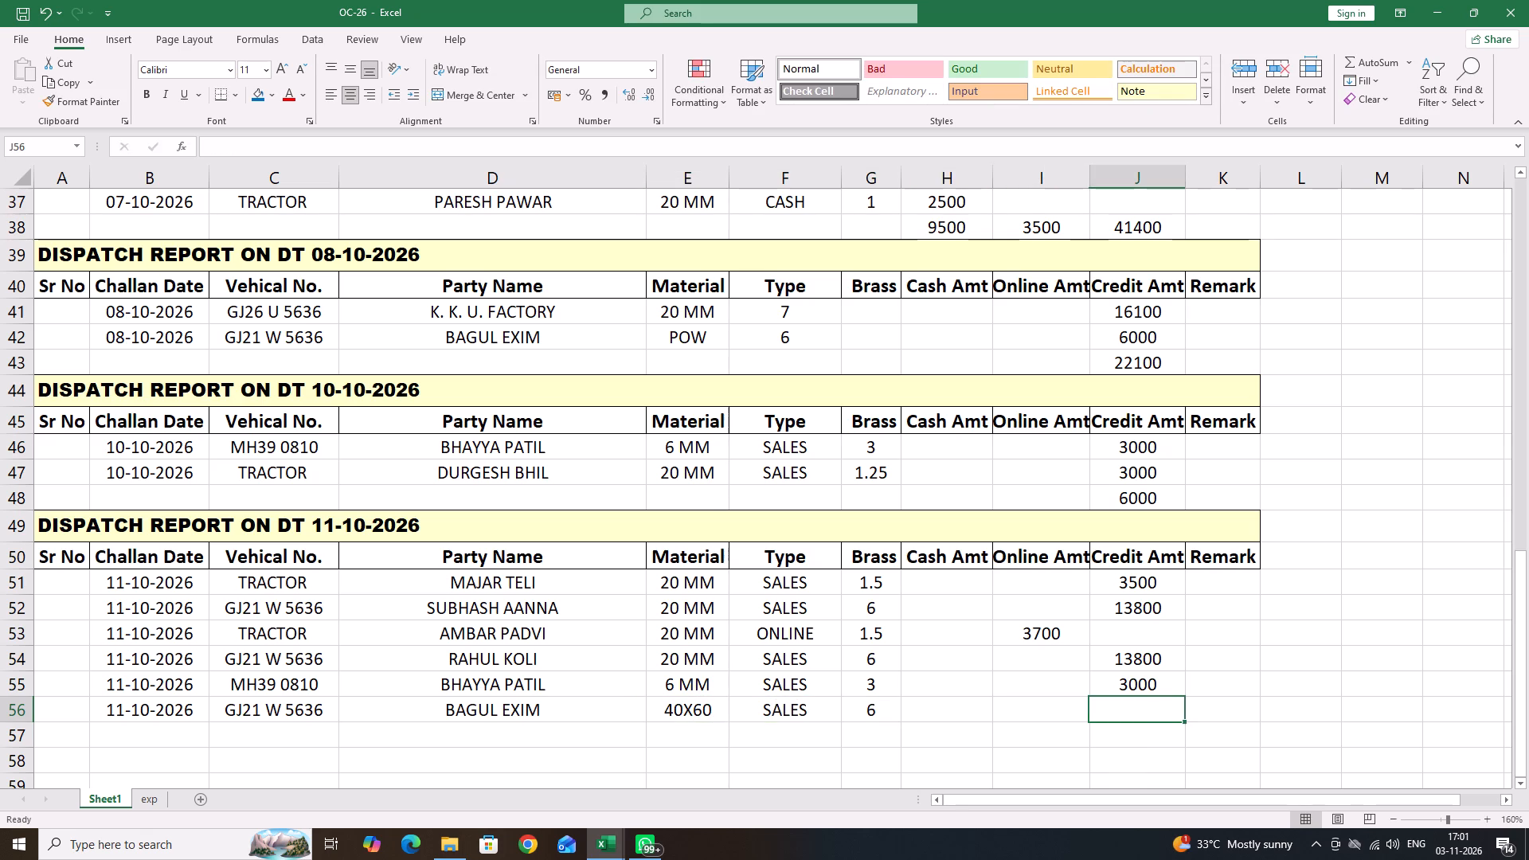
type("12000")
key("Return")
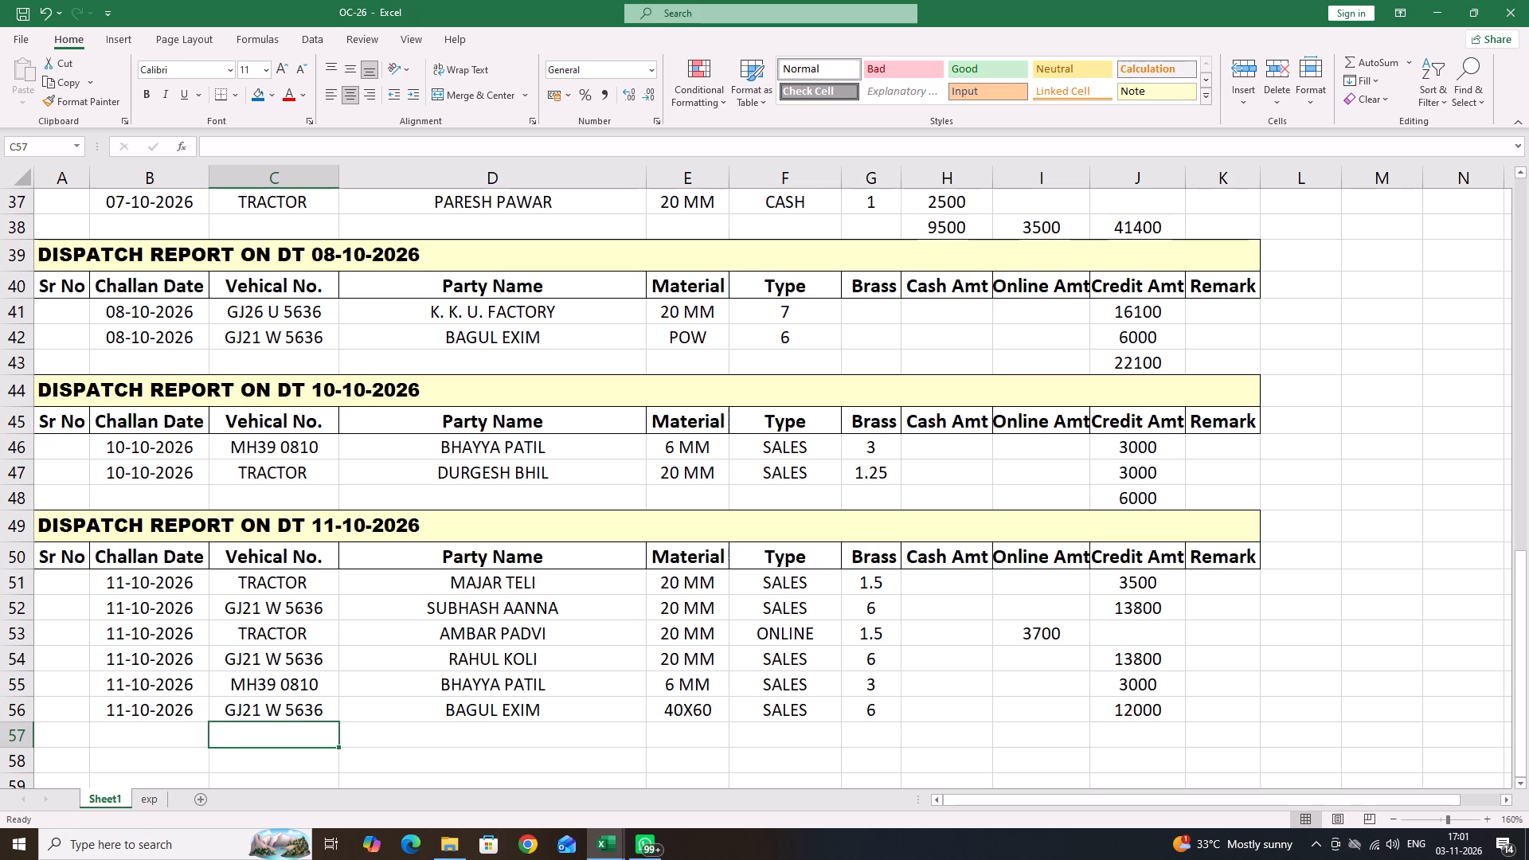
Total the 11-10-2026 credit amounts in J57 with AutoSum over J51:J56.
left_click(1159, 737)
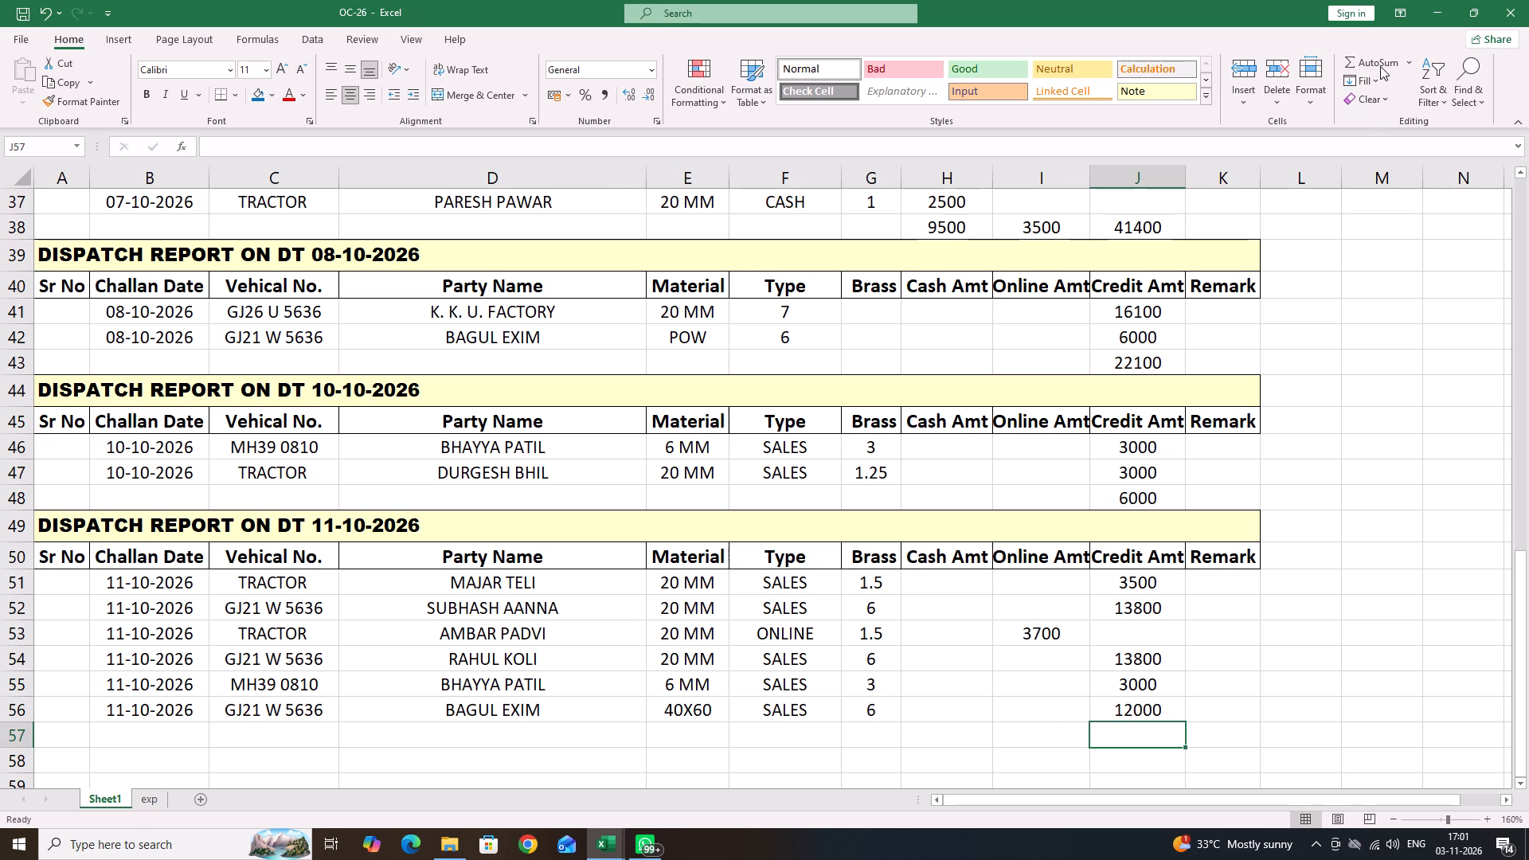
left_click(1380, 66)
left_click_drag(1139, 584, 1141, 690)
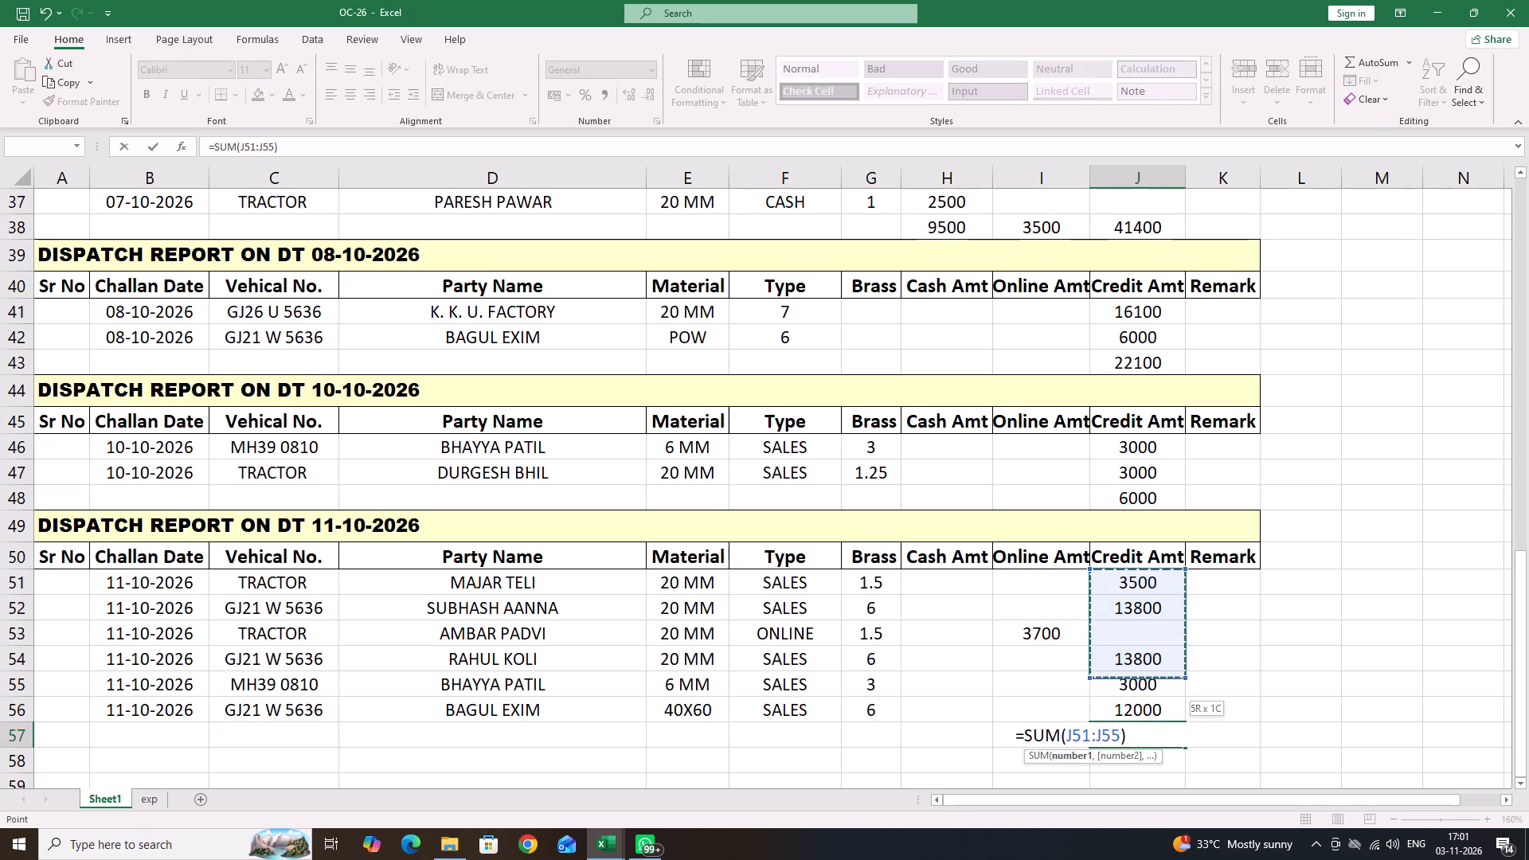
left_click_drag(1141, 690, 1142, 709)
key("Return")
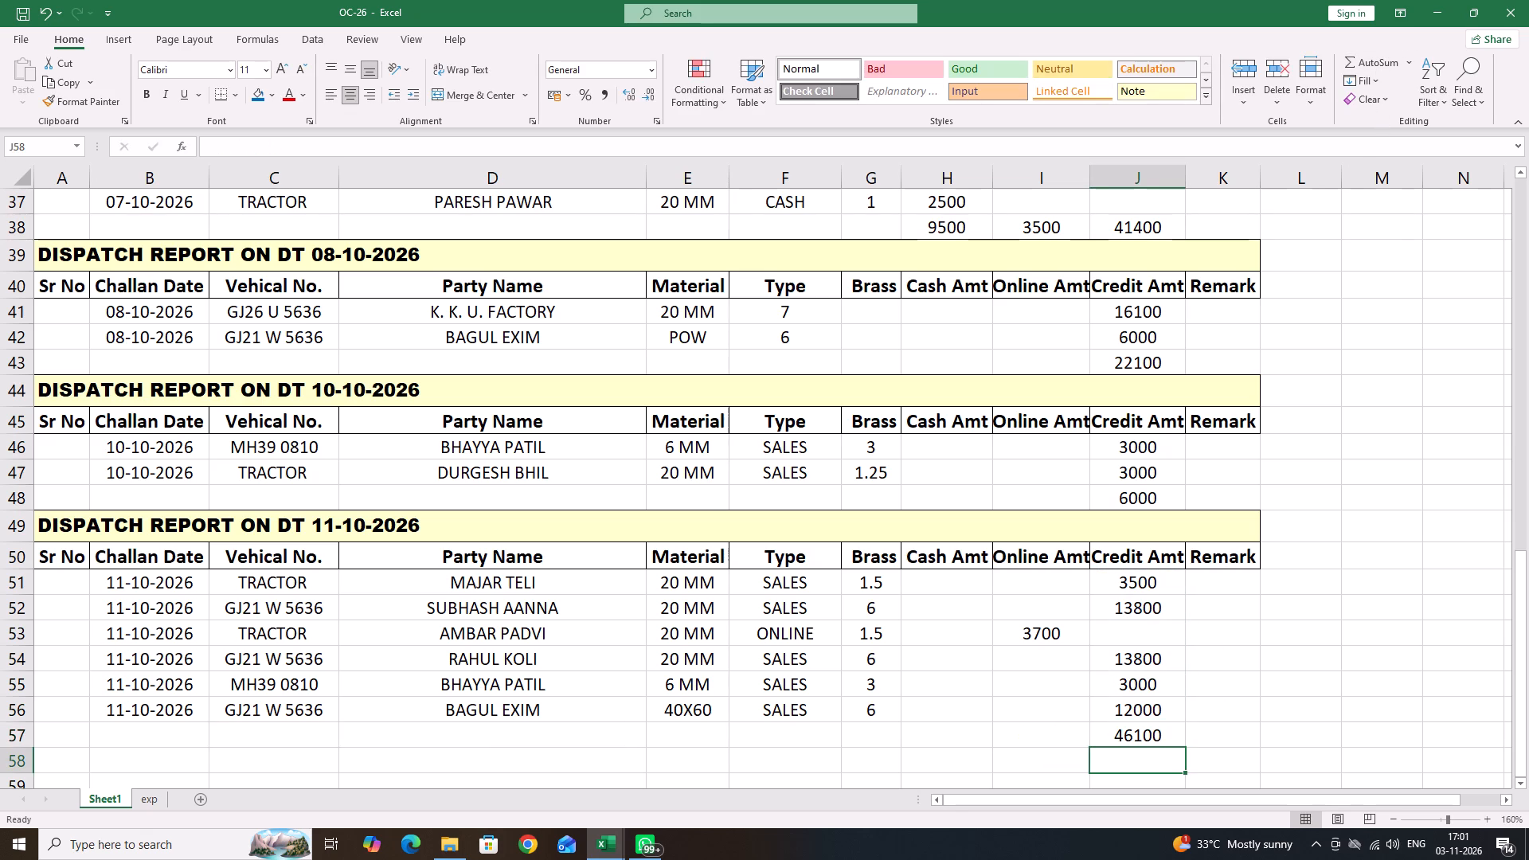
Copy the credit total formula in row 57 to the cash and online amount columns.
left_click(1120, 729)
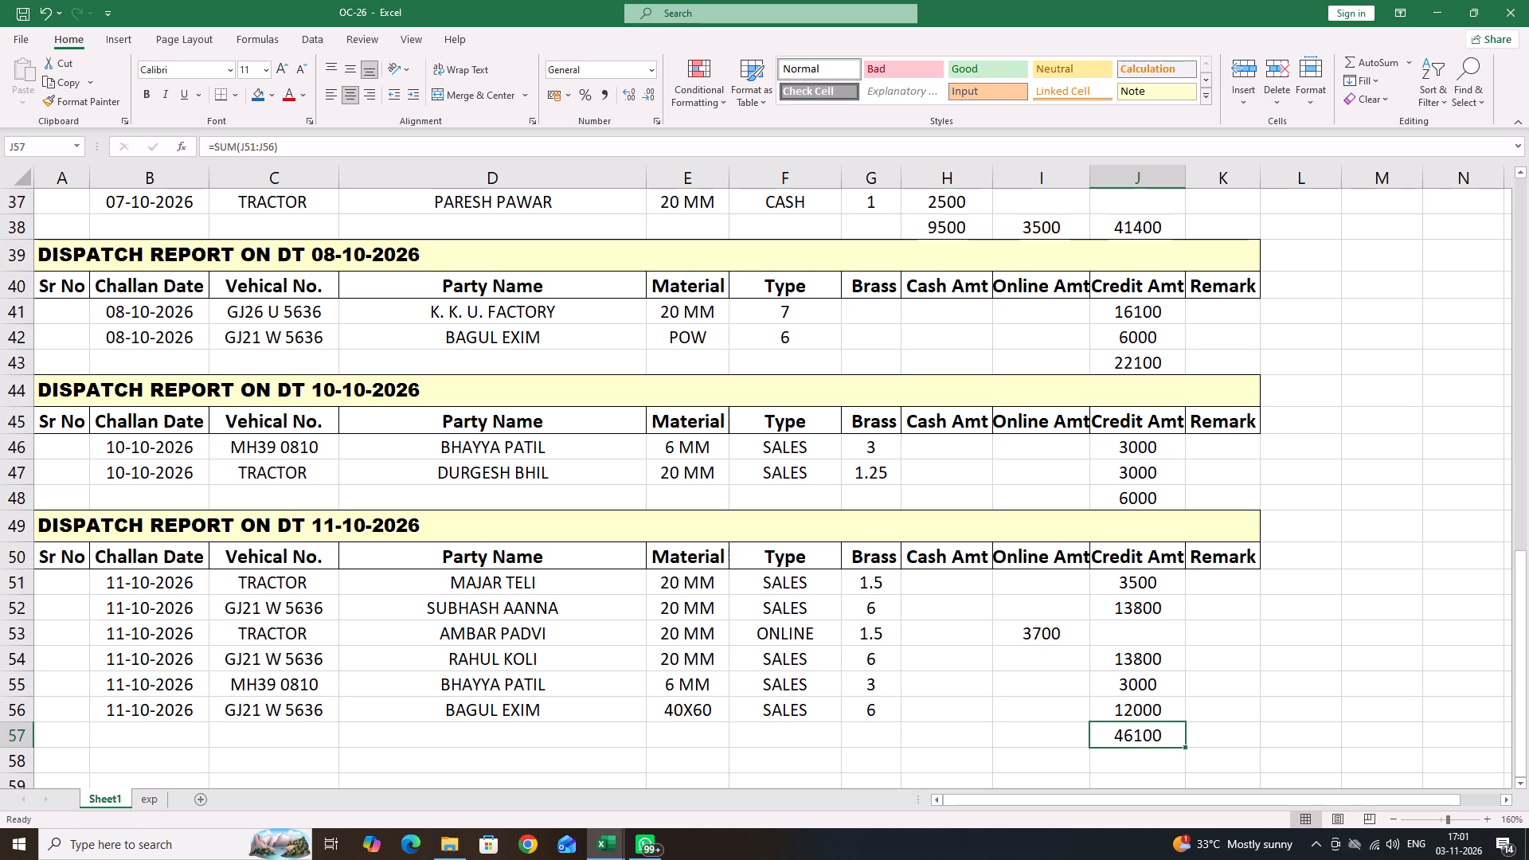
key("ctrl+c")
left_click_drag(938, 732, 1040, 736)
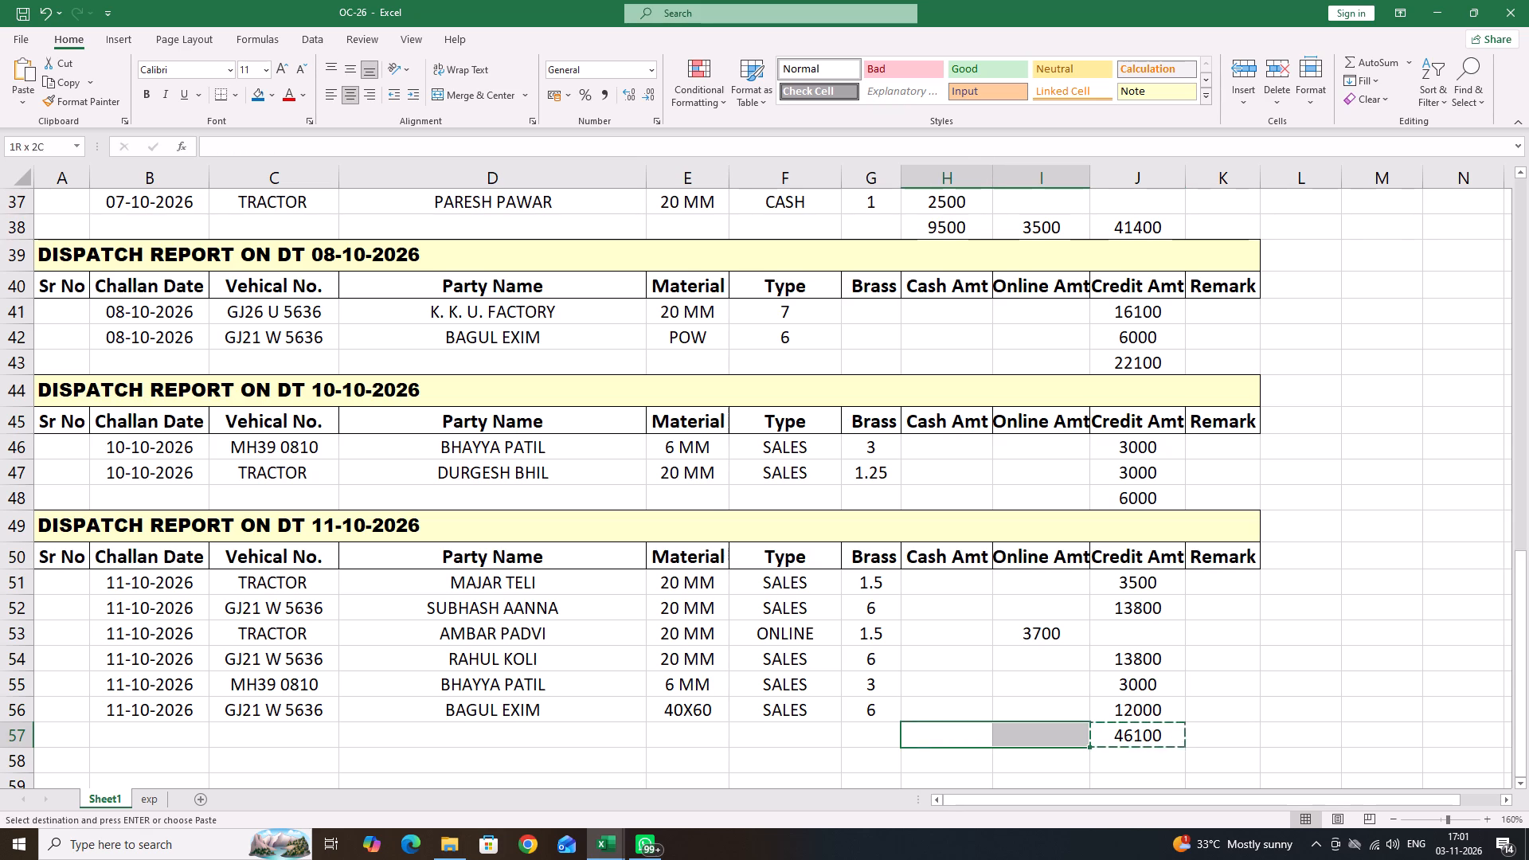
left_click_drag(1040, 736, 1040, 737)
key("ctrl+v")
left_click(1044, 776)
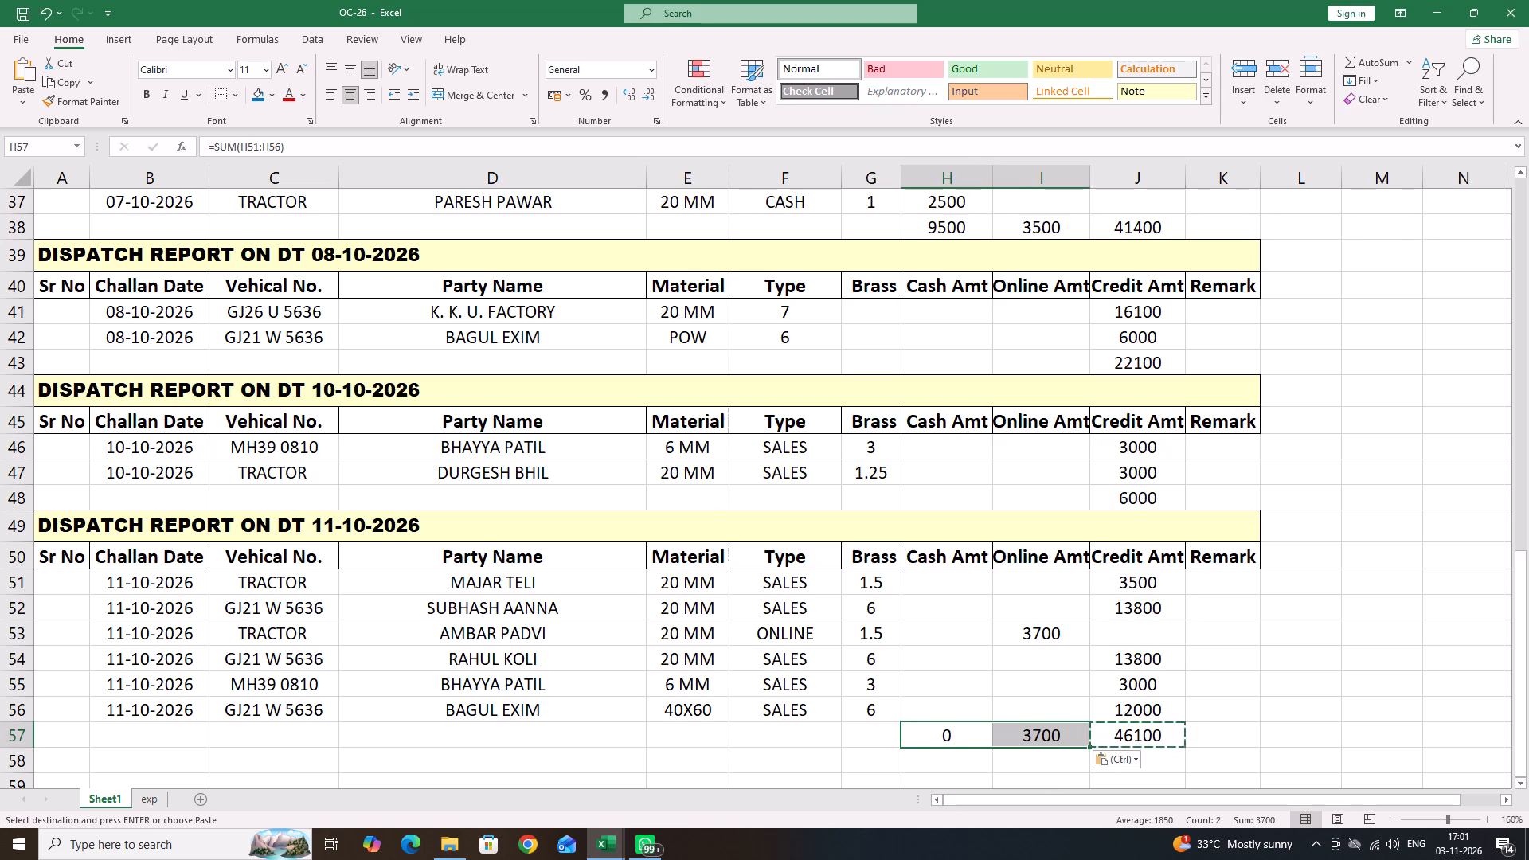
left_click(1052, 756)
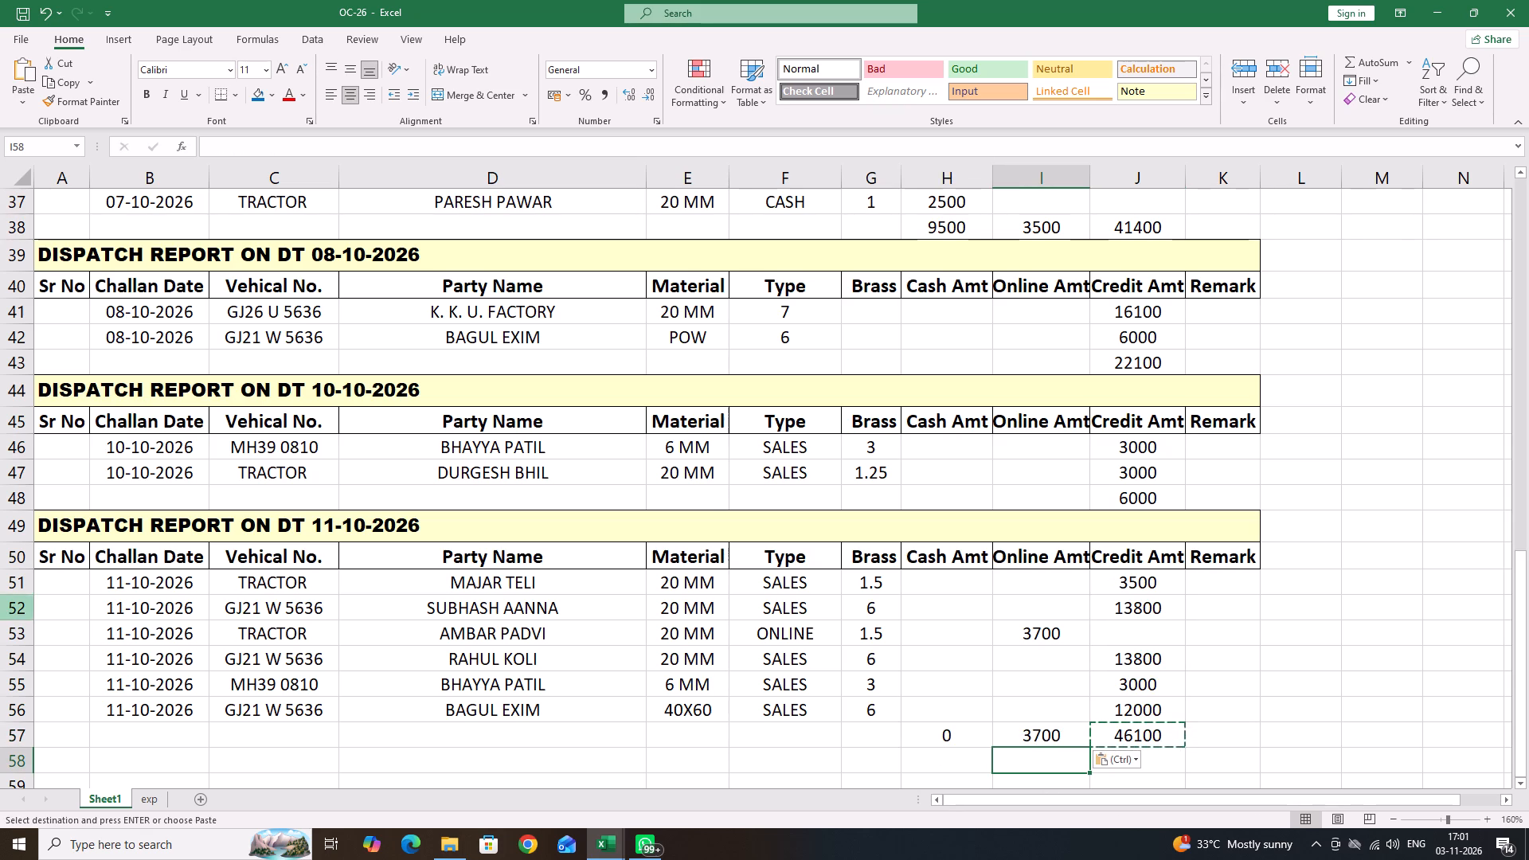
Copy the 11-10-2026 report title and header rows to row 58 and change the title's date to 12-10-2026.
scroll(227, 556, "down", 1)
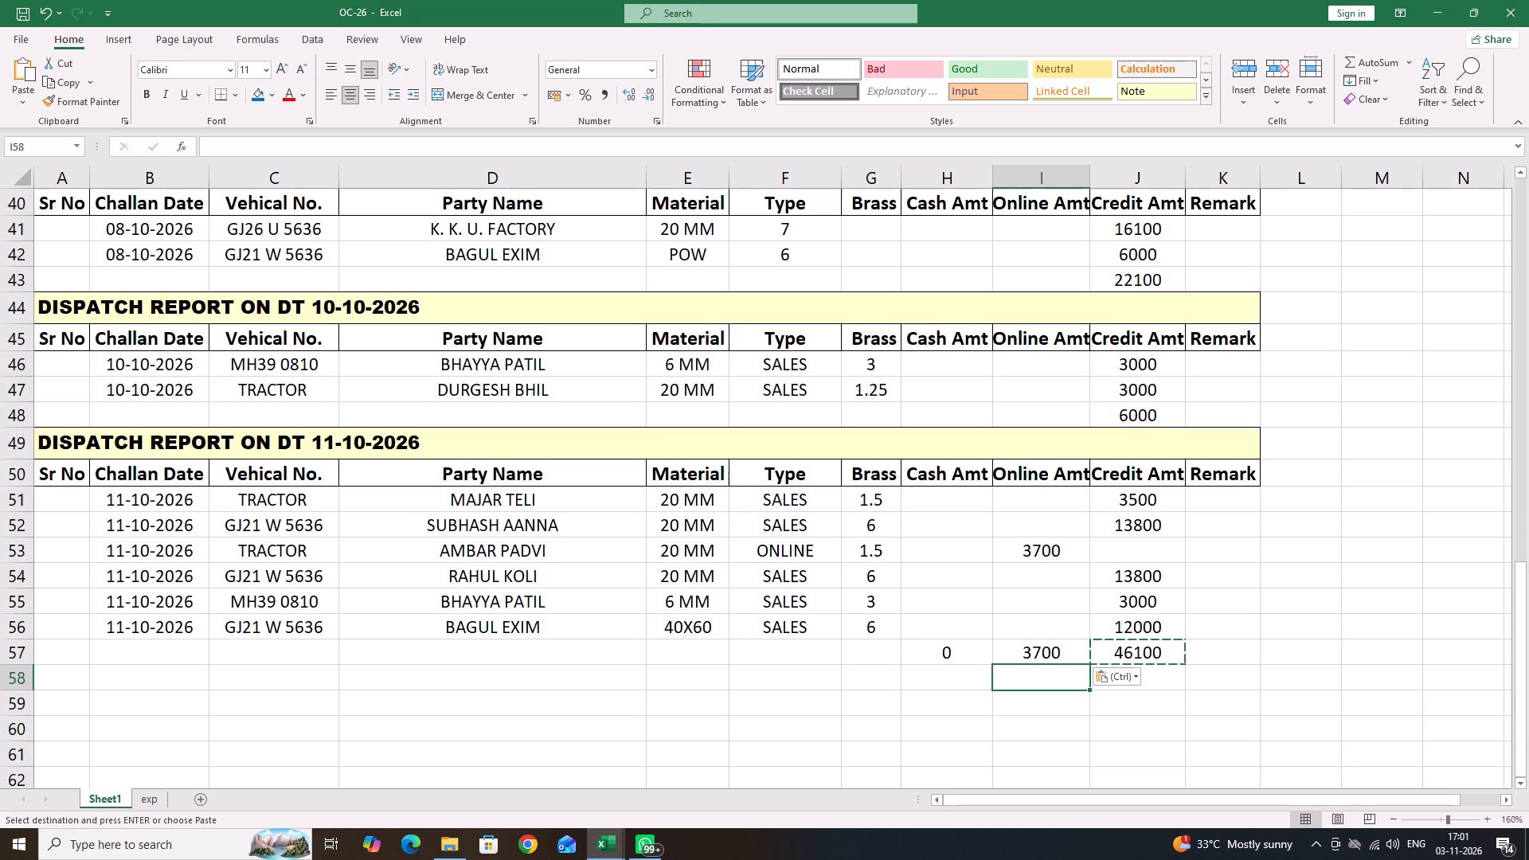
left_click_drag(12, 440, 14, 475)
right_click(14, 475)
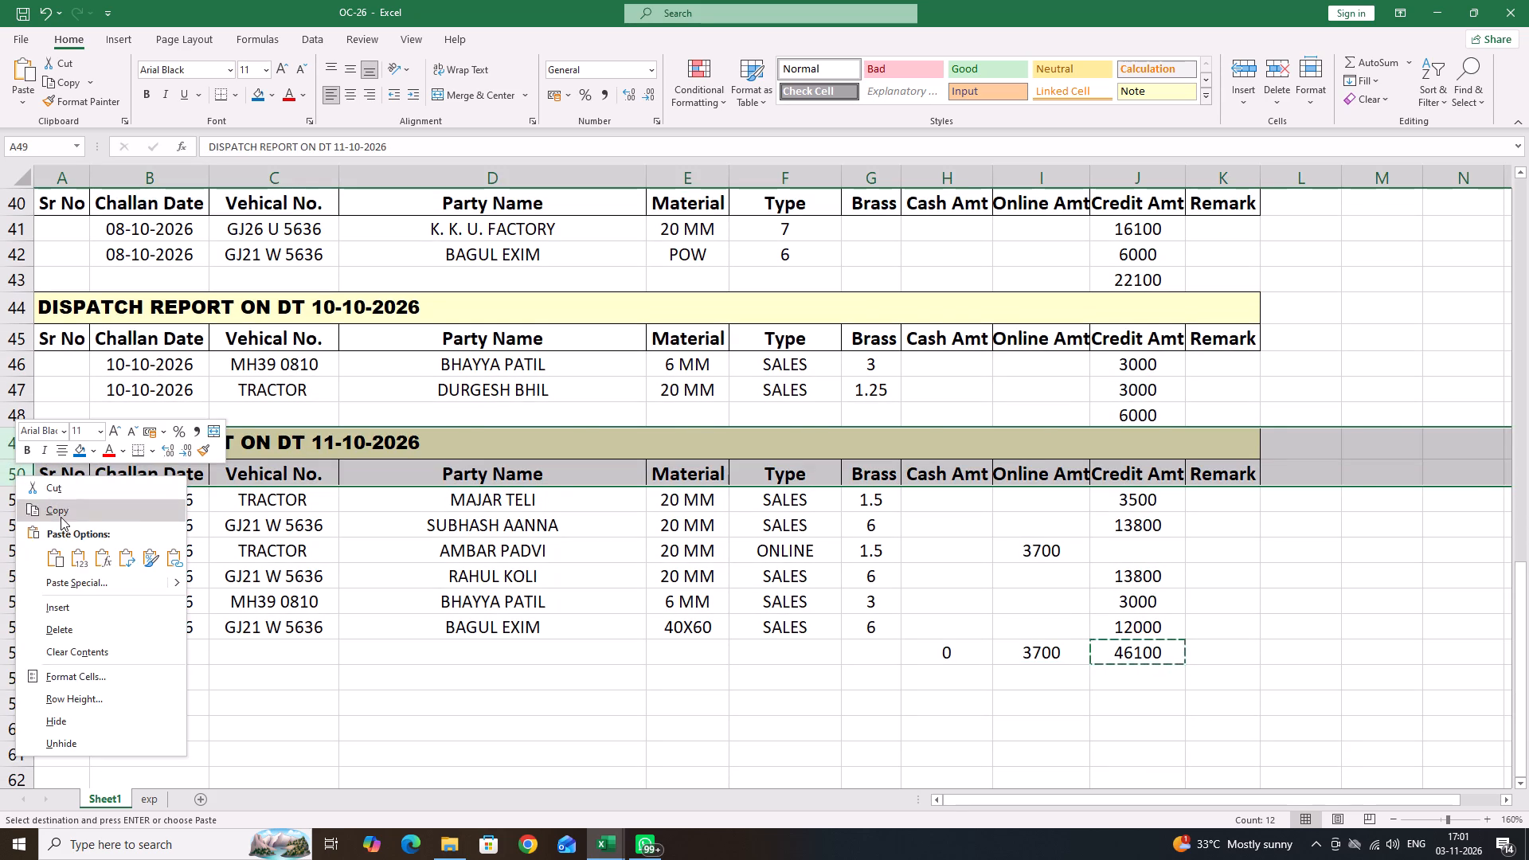
left_click(61, 517)
scroll(127, 534, "down", 1)
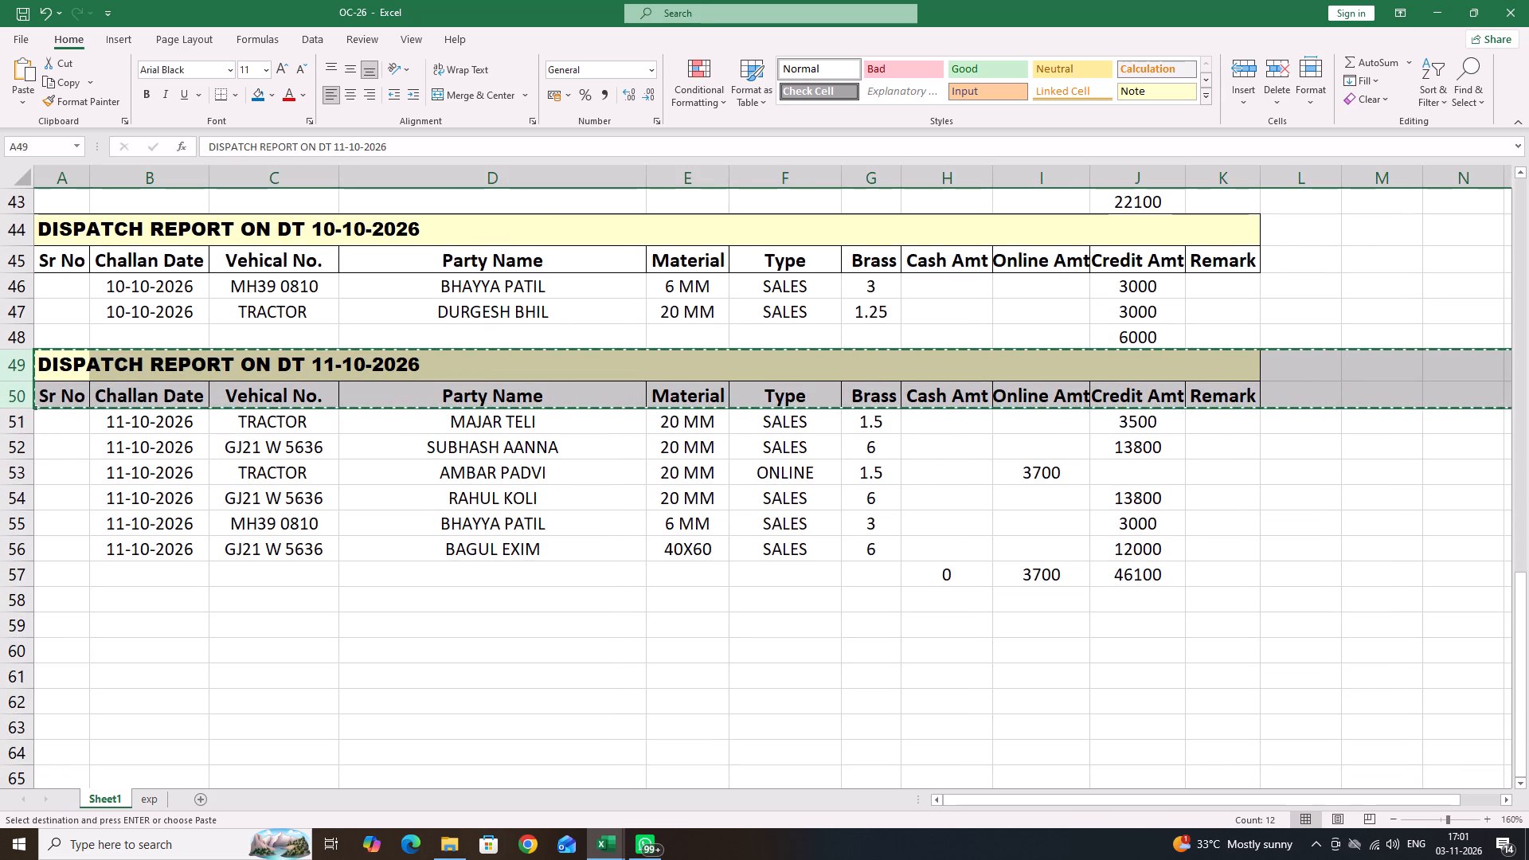
left_click(48, 594)
key("ctrl+v")
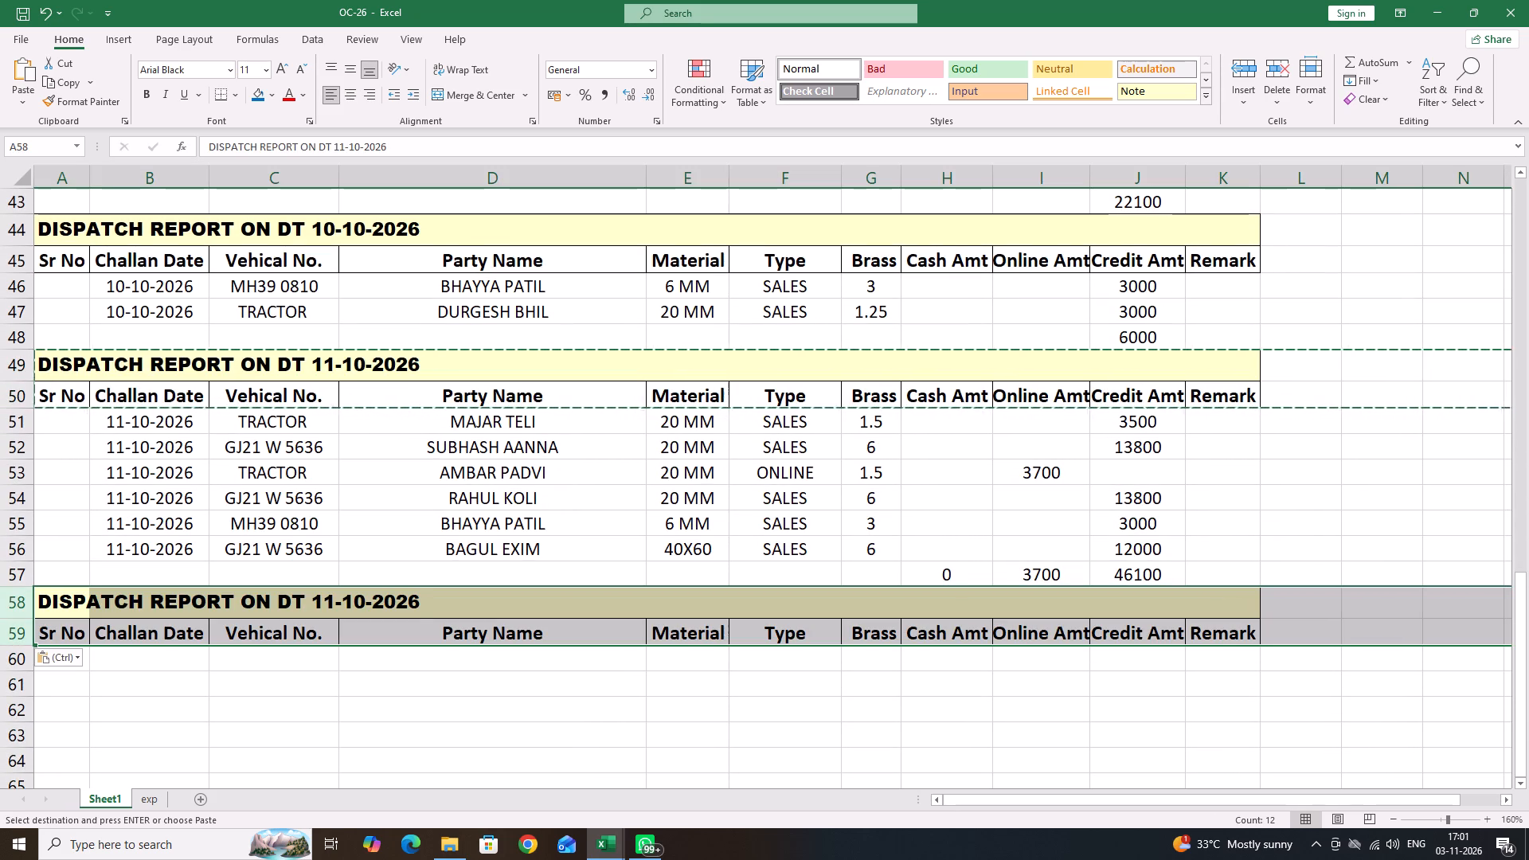
key("F2")
left_click(333, 592)
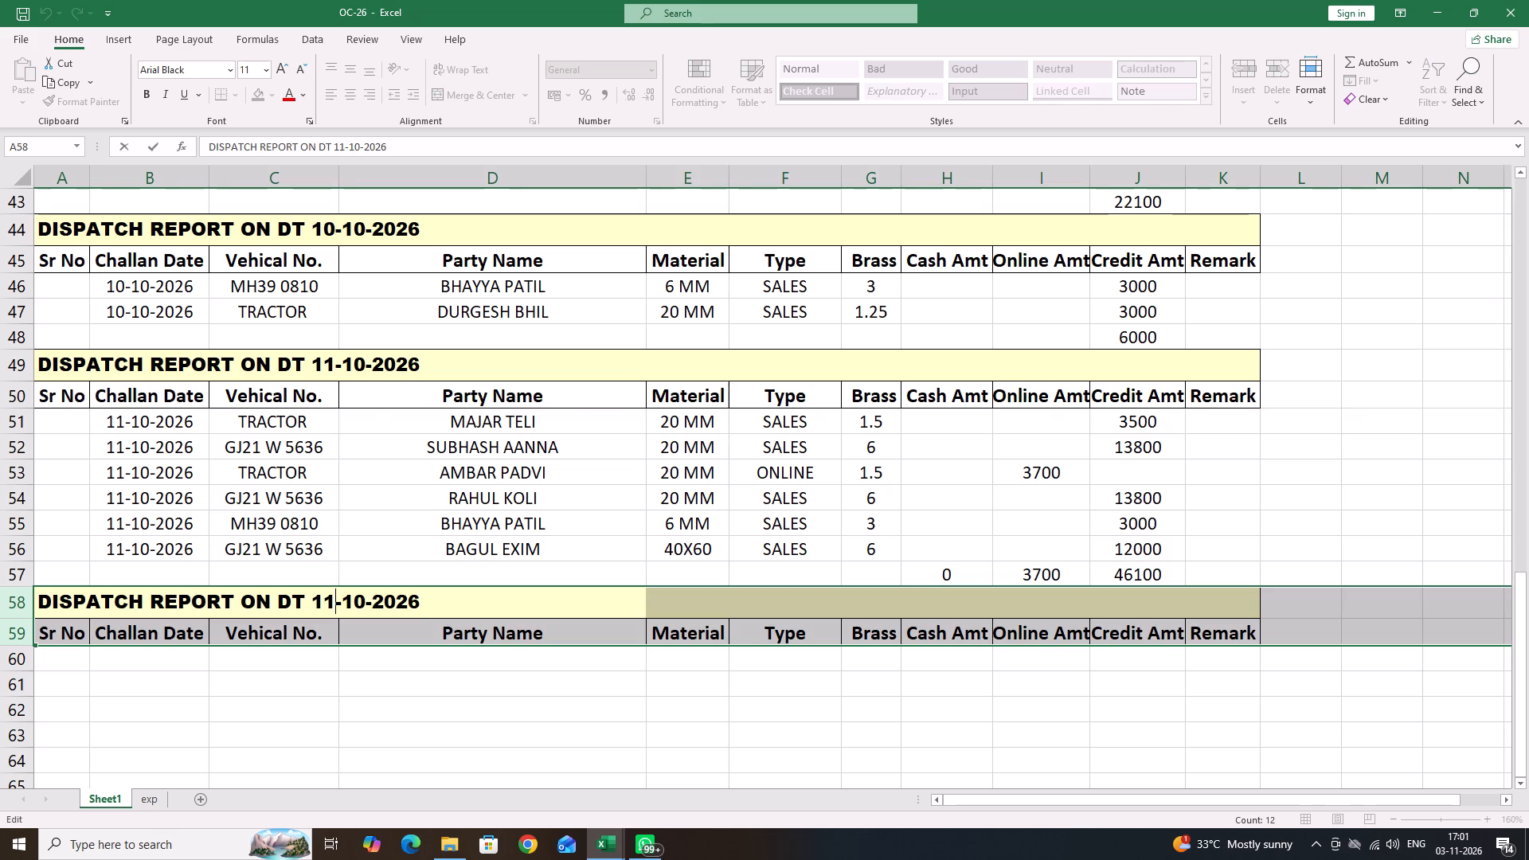
key("BackSpace")
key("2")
Copy the date 12-10-2026 from the new report title into the challan date cell B60.
left_click_drag(313, 602, 410, 610)
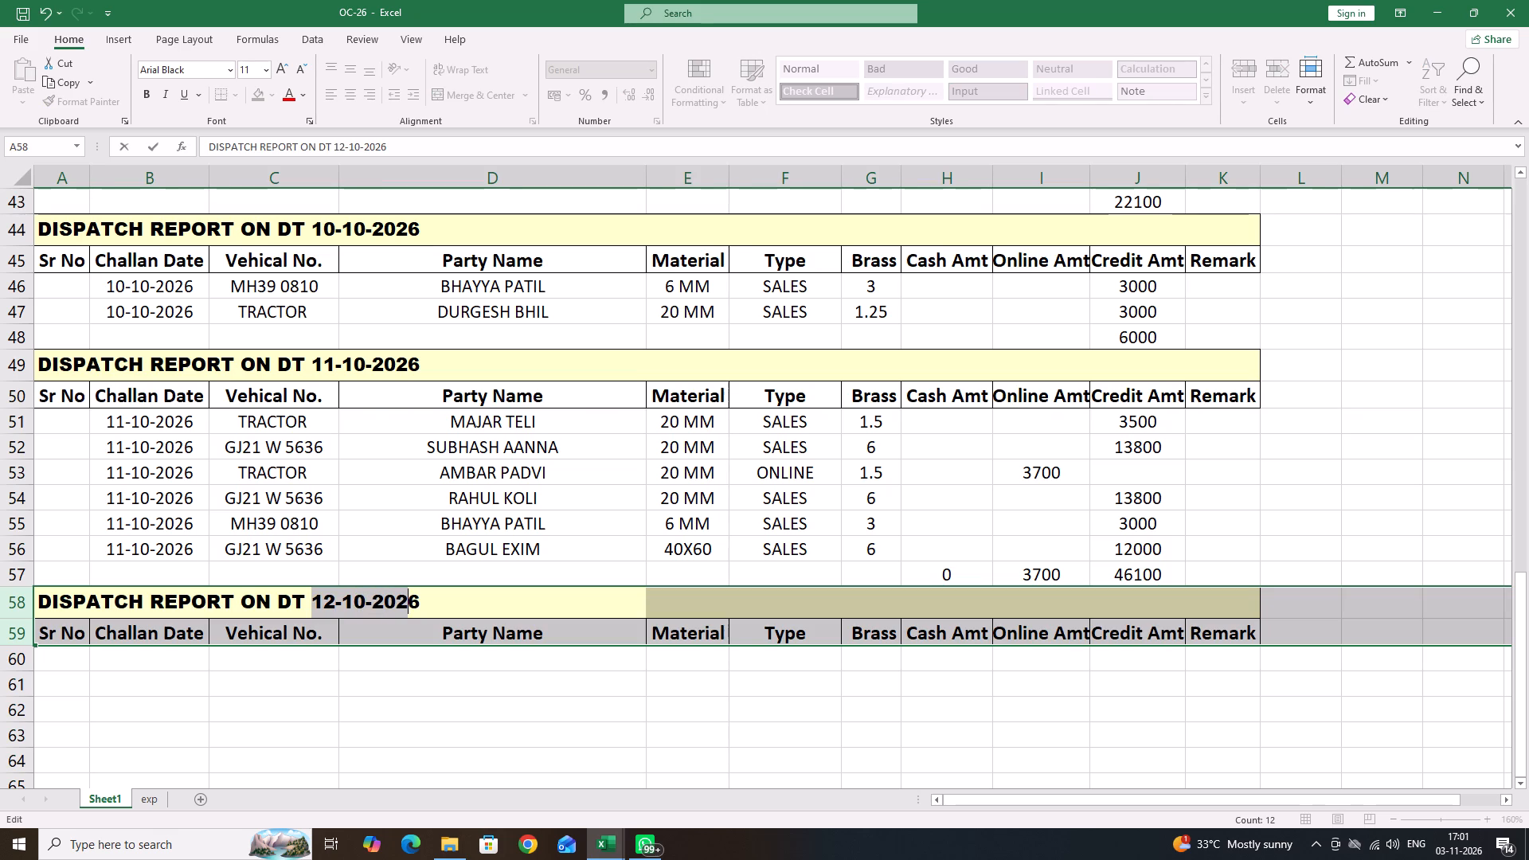
left_click_drag(410, 610, 418, 609)
right_click(417, 609)
left_click(442, 639)
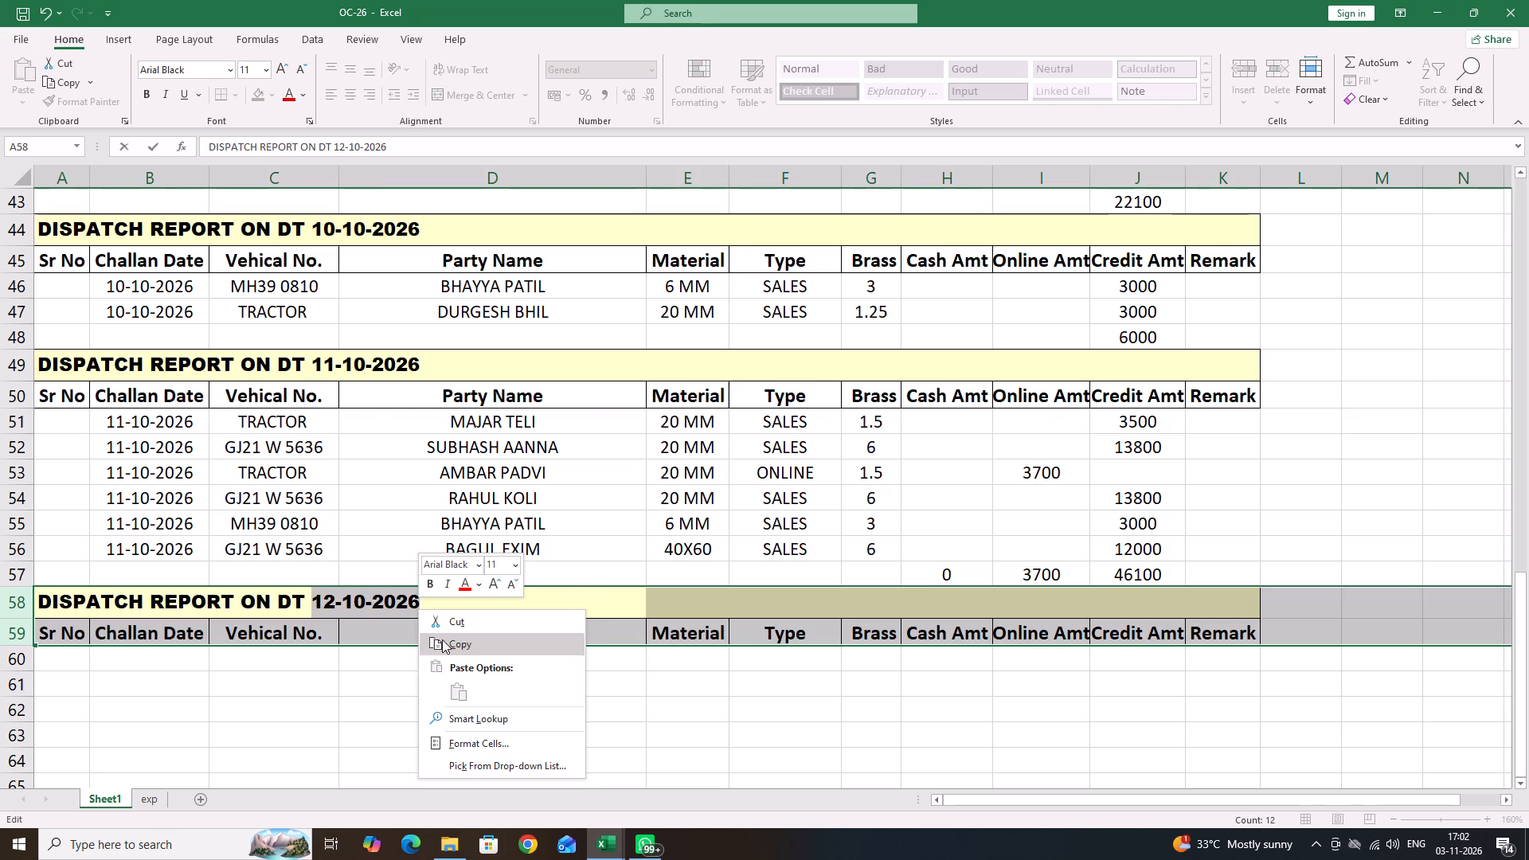
left_click(158, 660)
key("ctrl+v")
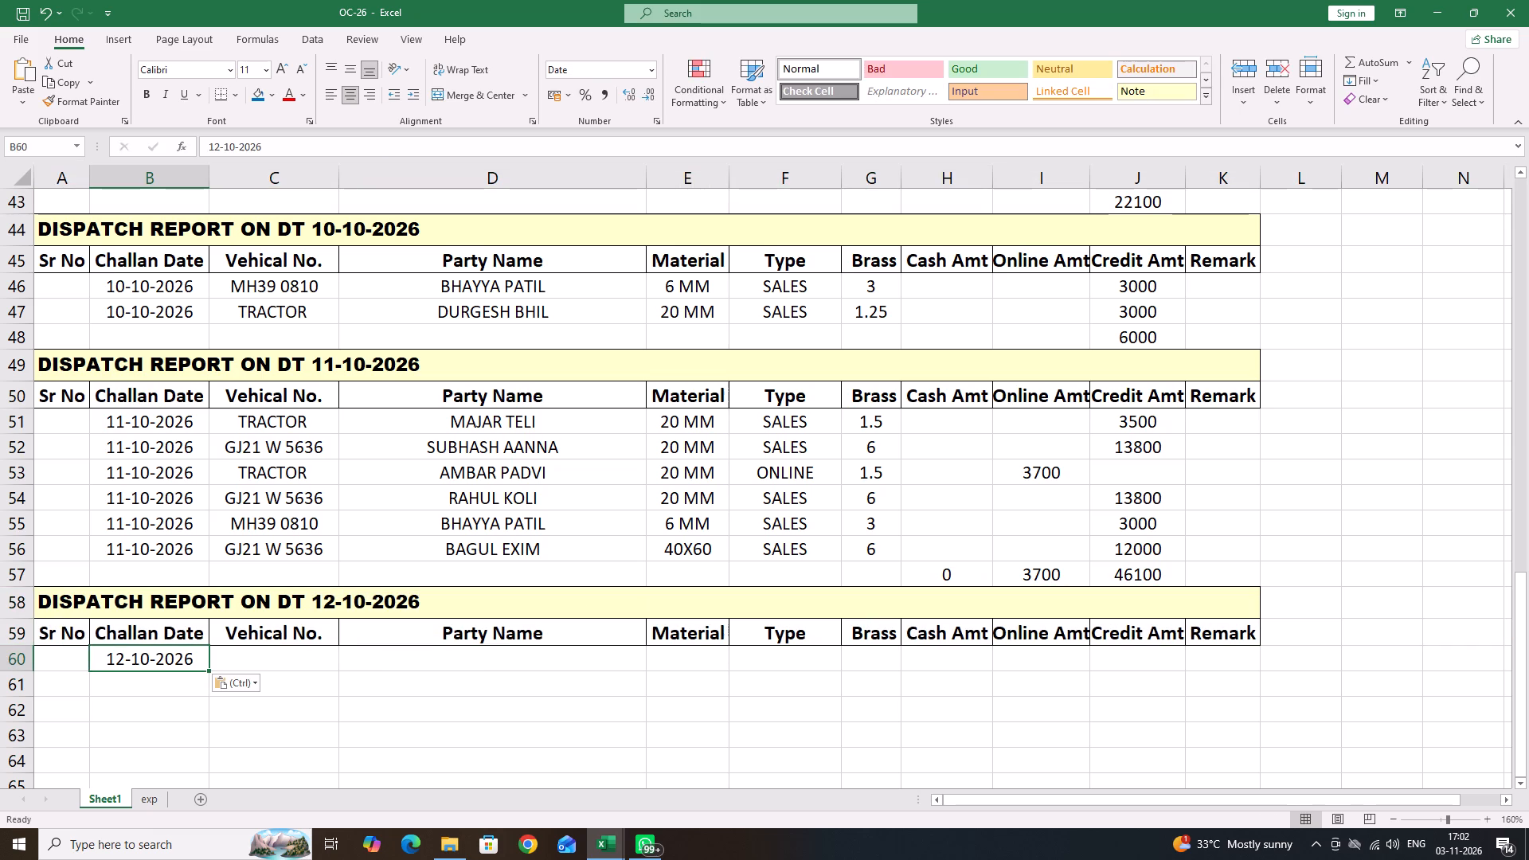
Add an expense in row 28 of the exp sheet: 11/10/26, C-205 BELT, PLANT EXP, 2360.
left_click(155, 805)
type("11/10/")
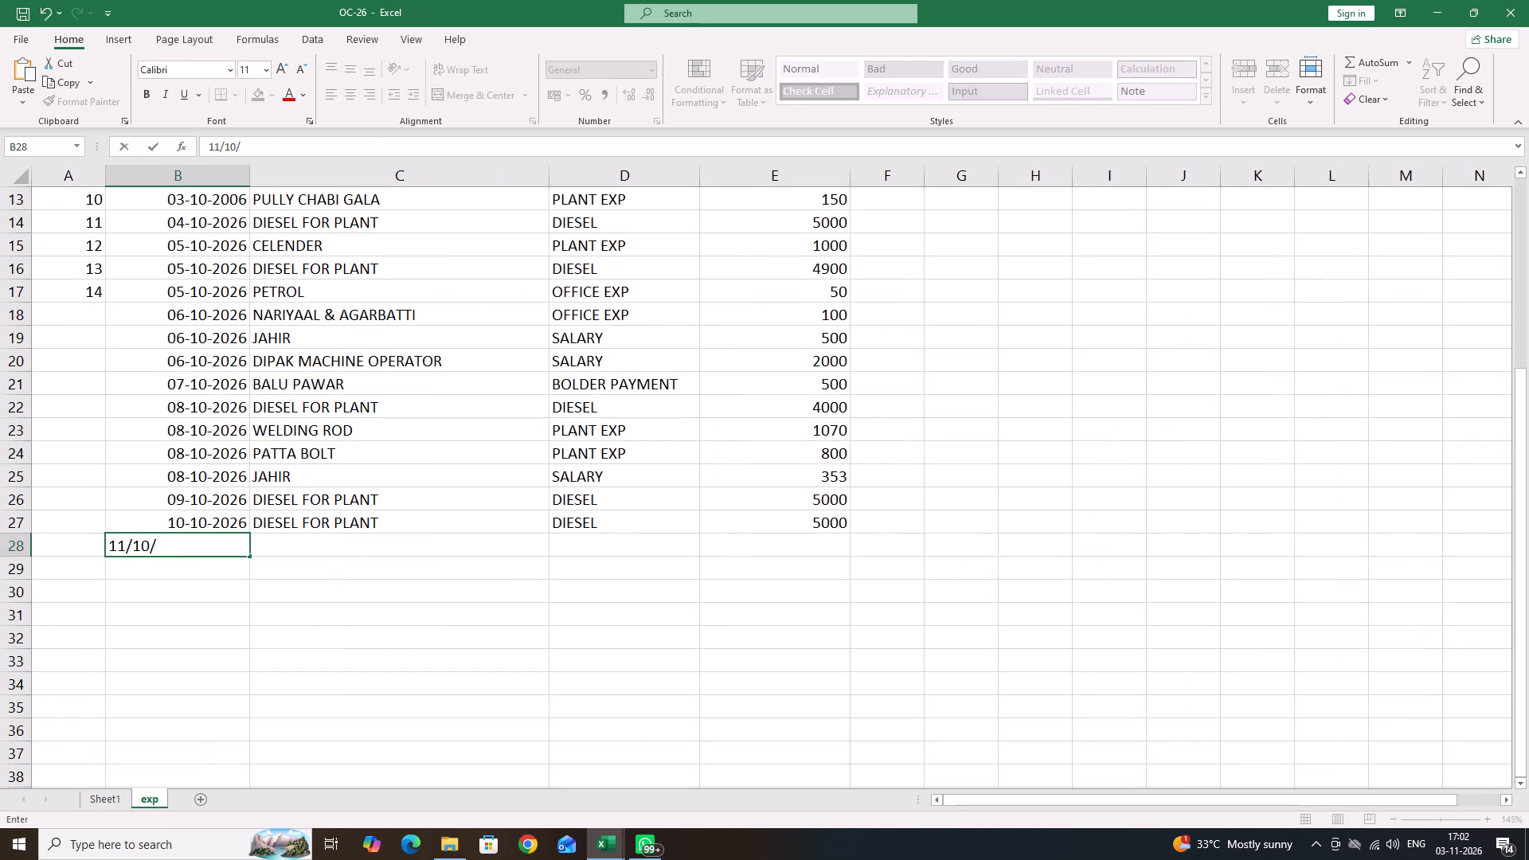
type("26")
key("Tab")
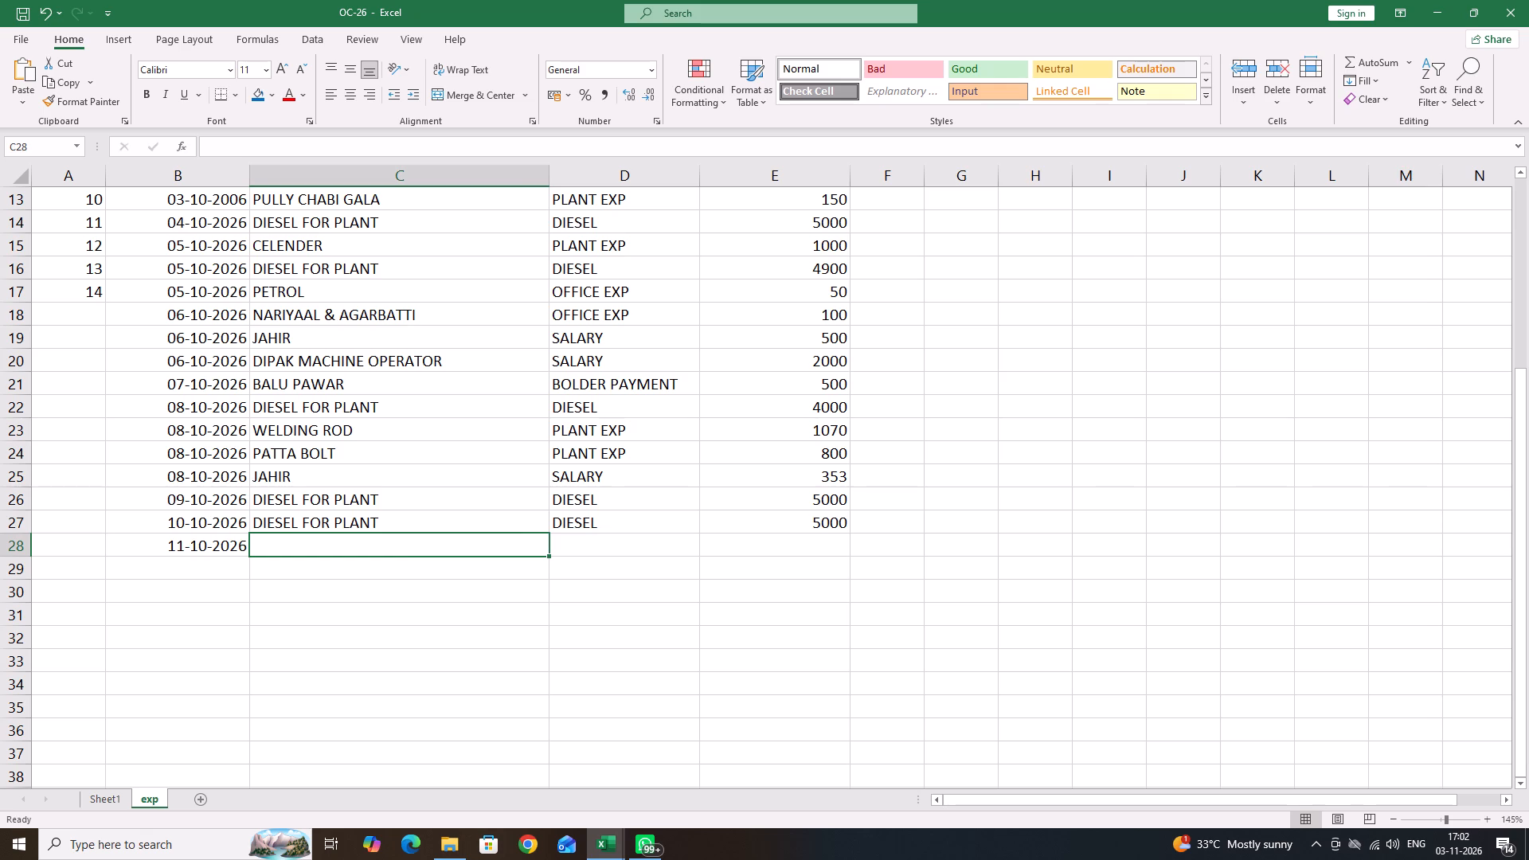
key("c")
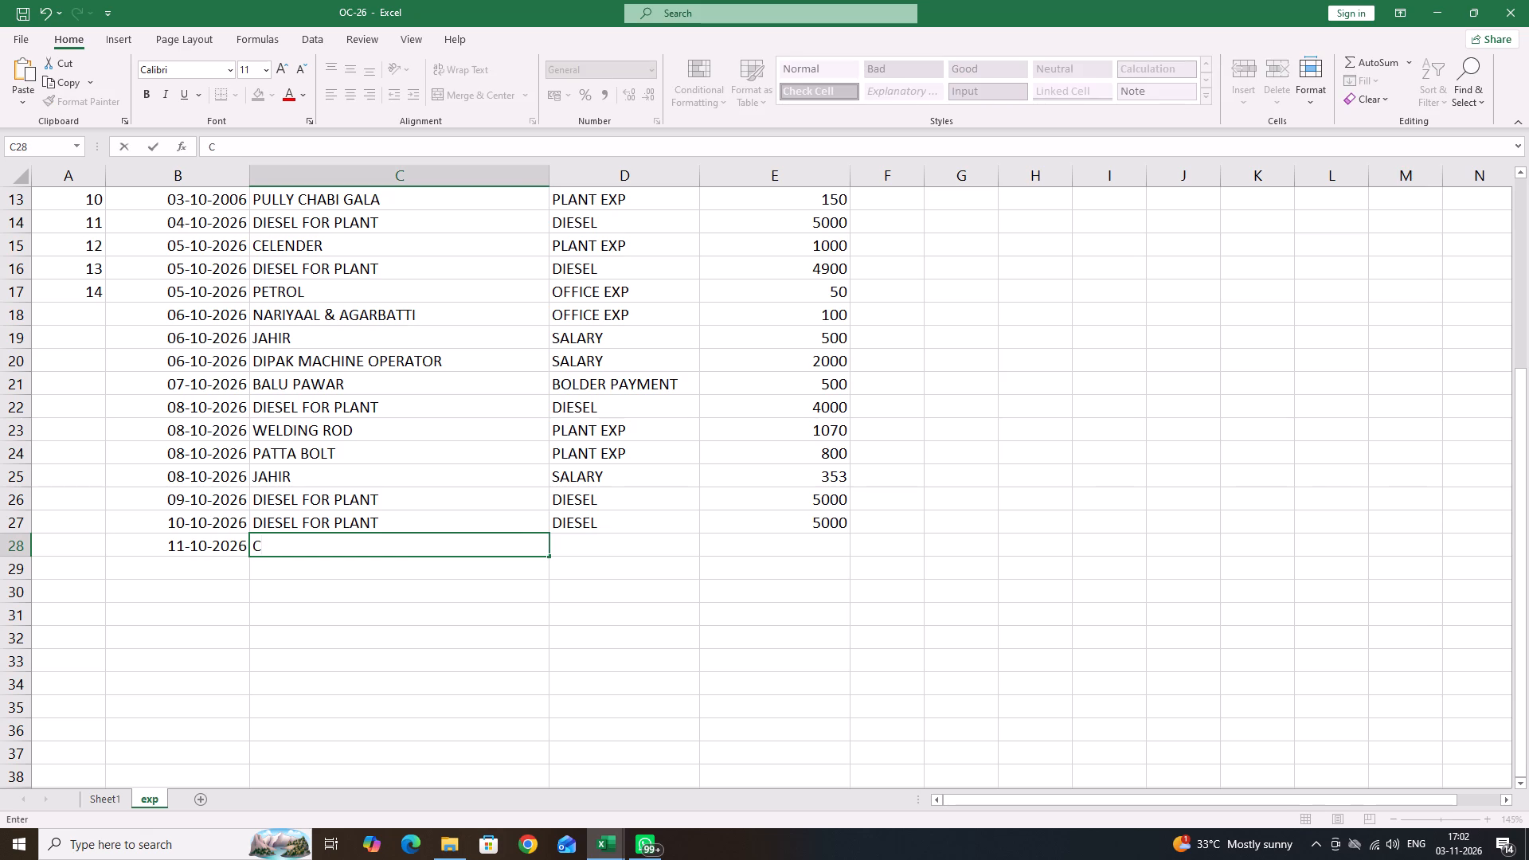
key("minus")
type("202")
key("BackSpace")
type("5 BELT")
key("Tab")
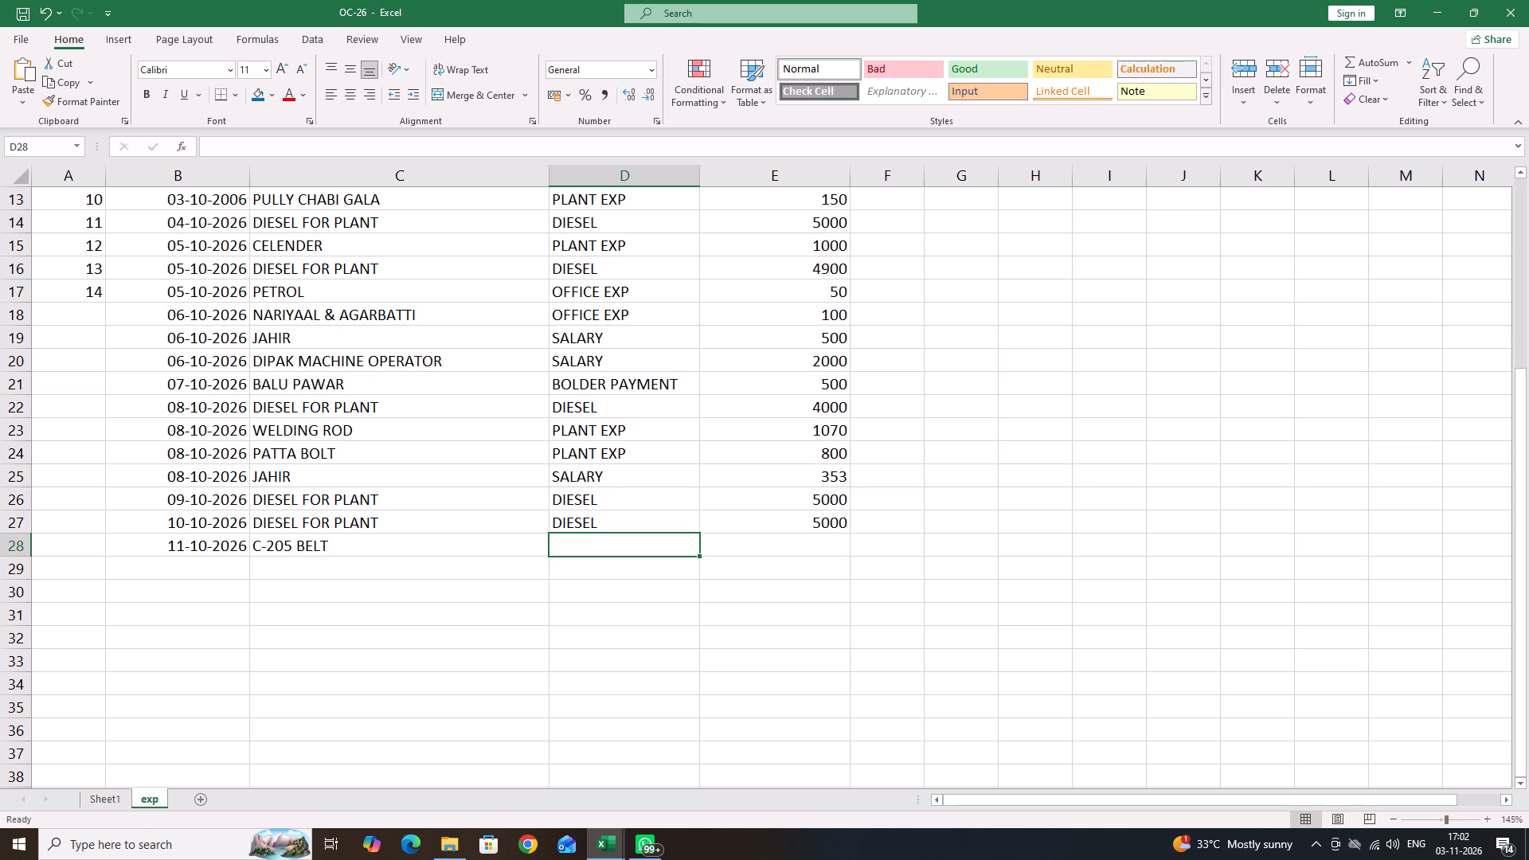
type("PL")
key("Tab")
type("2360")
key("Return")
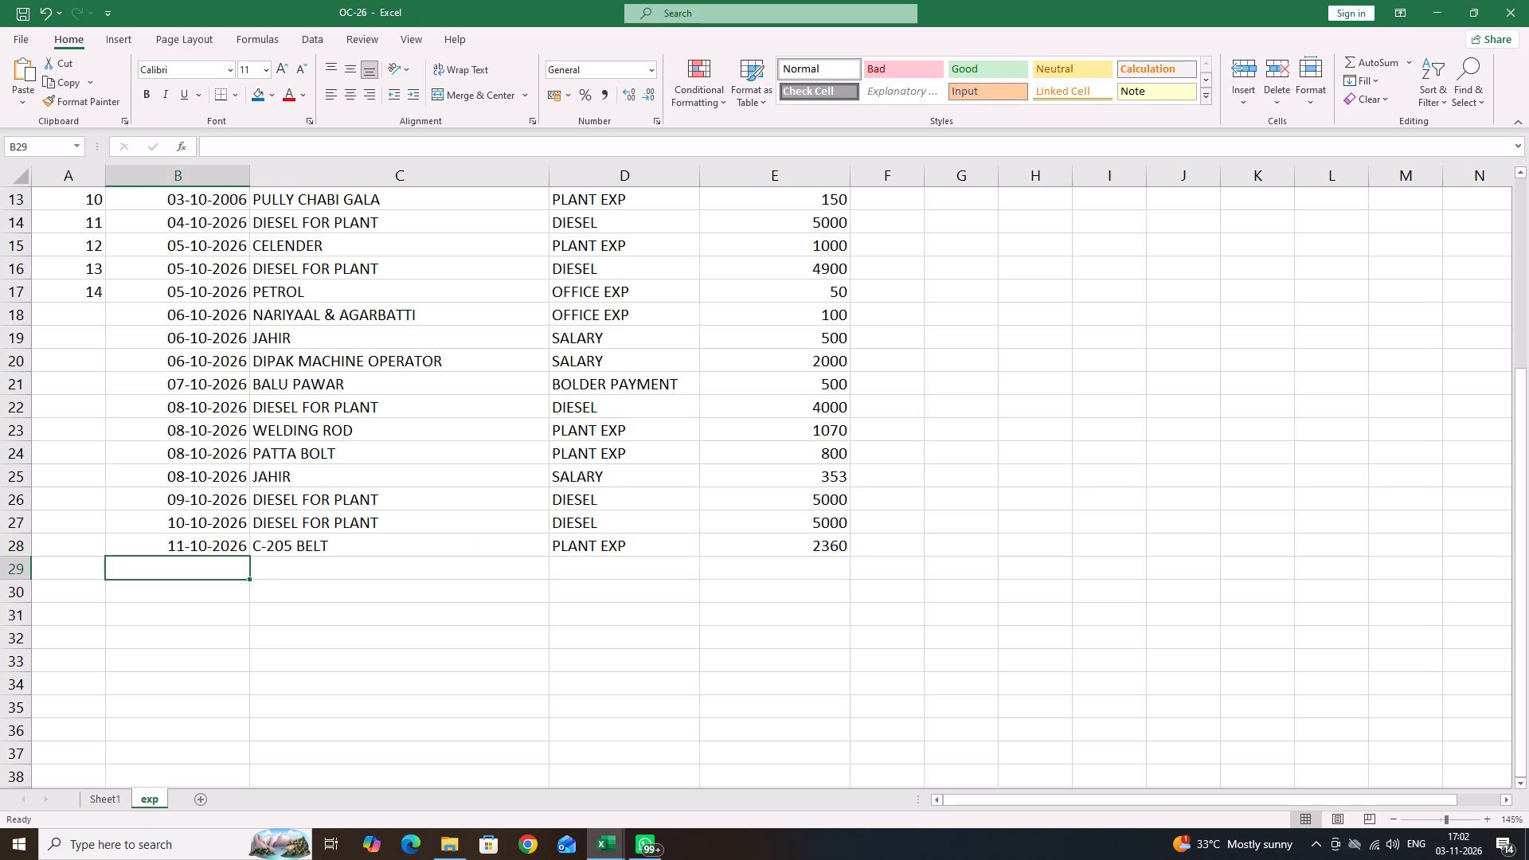
Add an expense in row 29 using the copied date 12-10-2026, DIESEL FOR PLANT, PLANT EXP and 5000.
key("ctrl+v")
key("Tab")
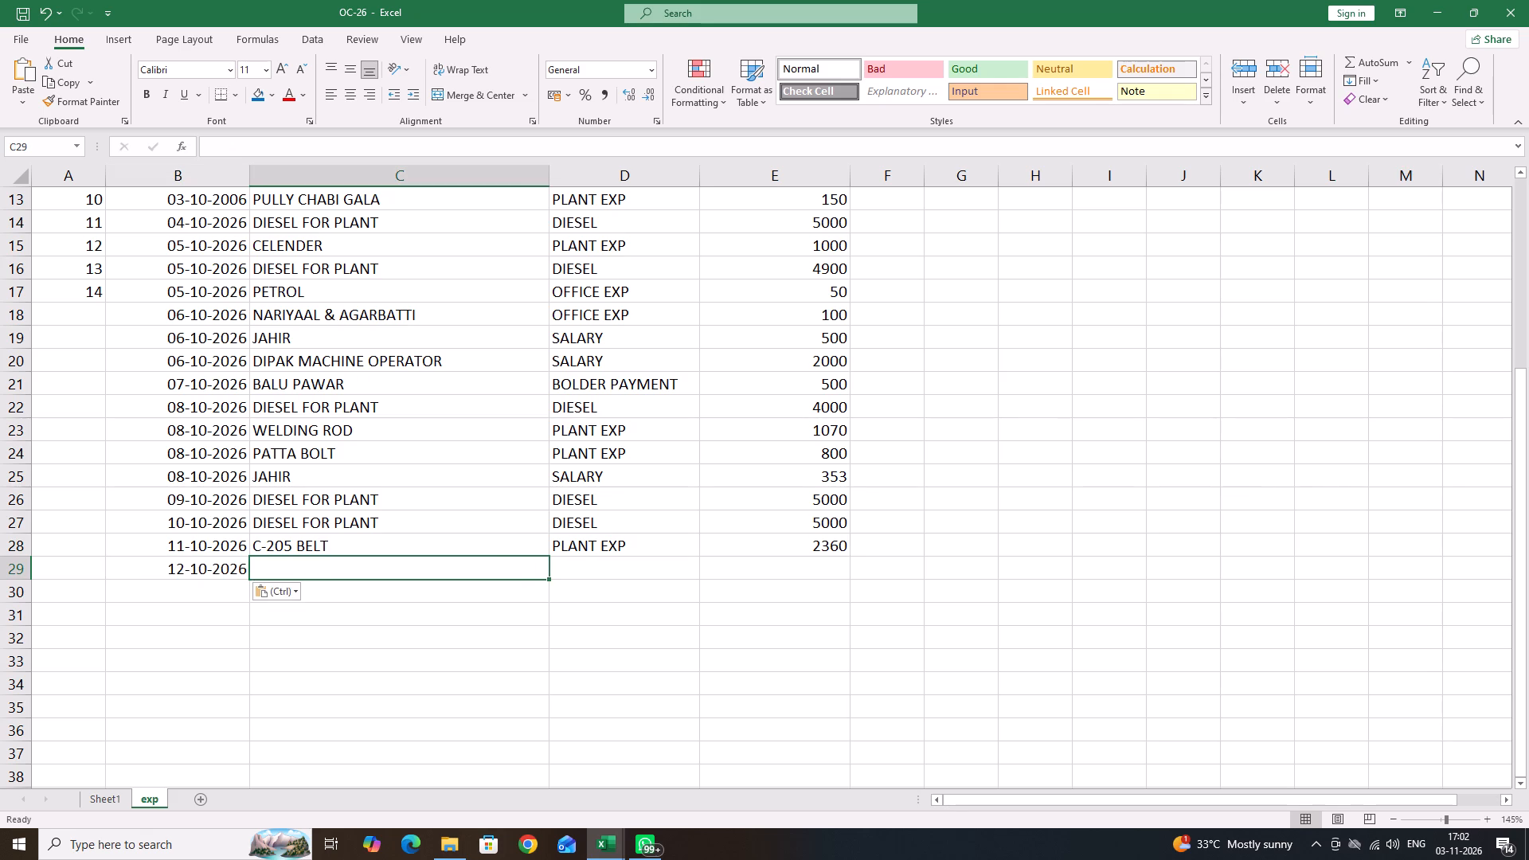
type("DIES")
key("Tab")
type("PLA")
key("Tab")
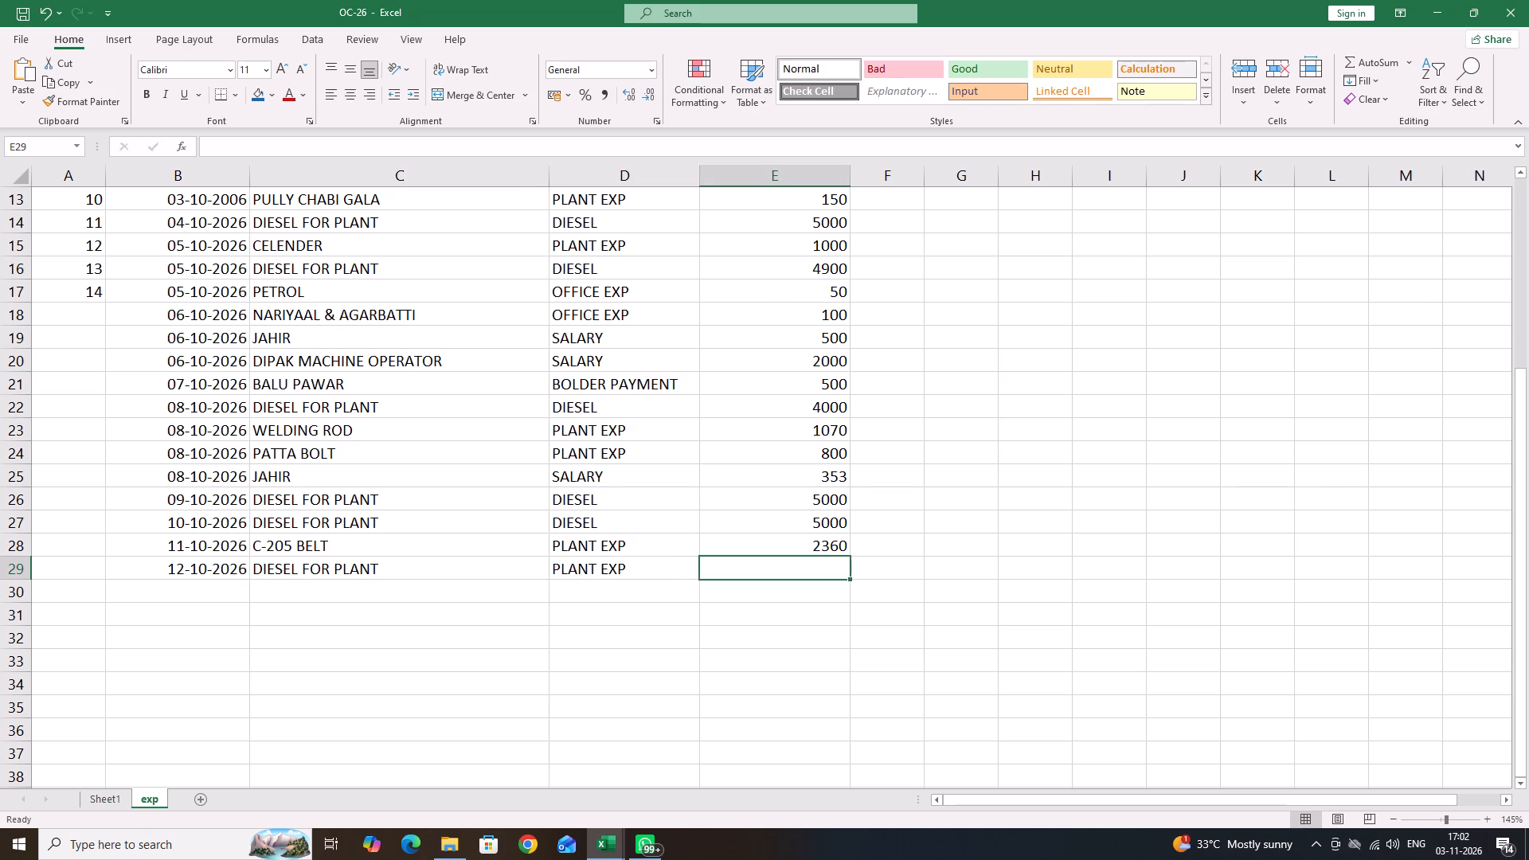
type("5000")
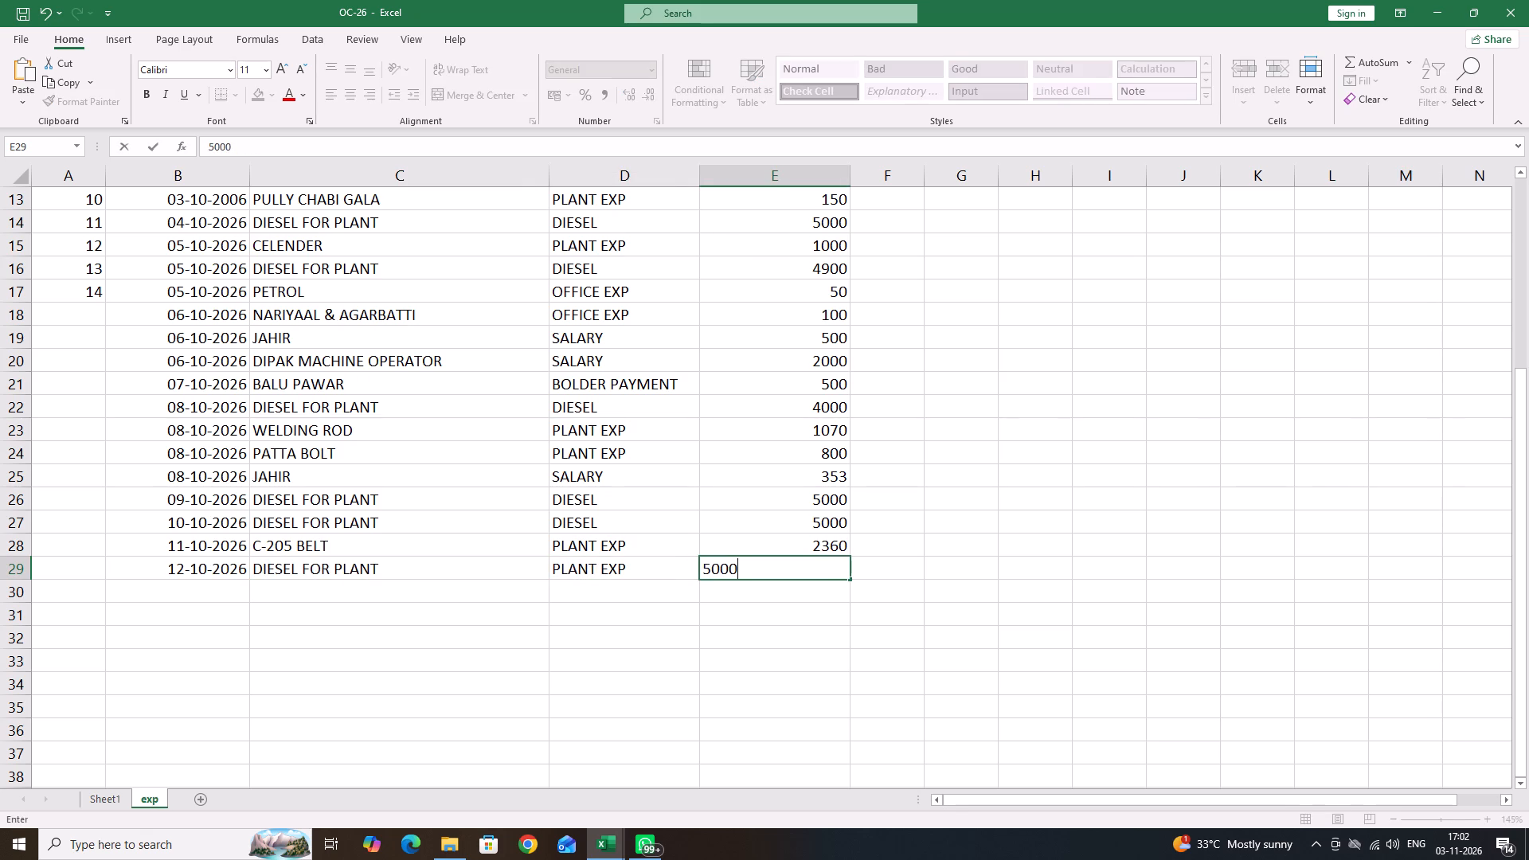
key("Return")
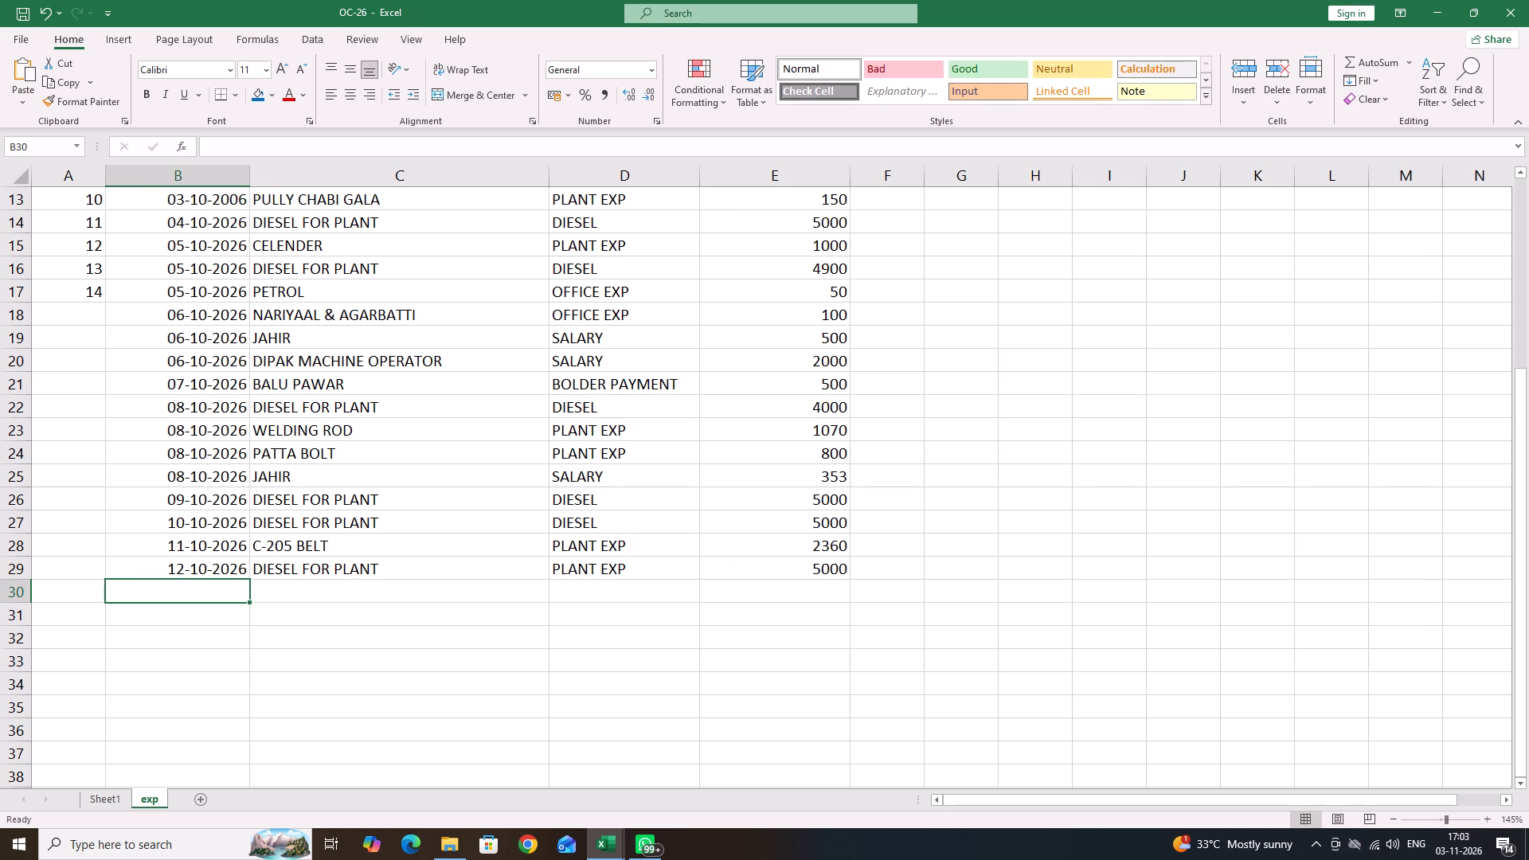
Add an expense in row 30 of the exp sheet using the date above (12-10-2026), JAHIR, SALARY and 10000.
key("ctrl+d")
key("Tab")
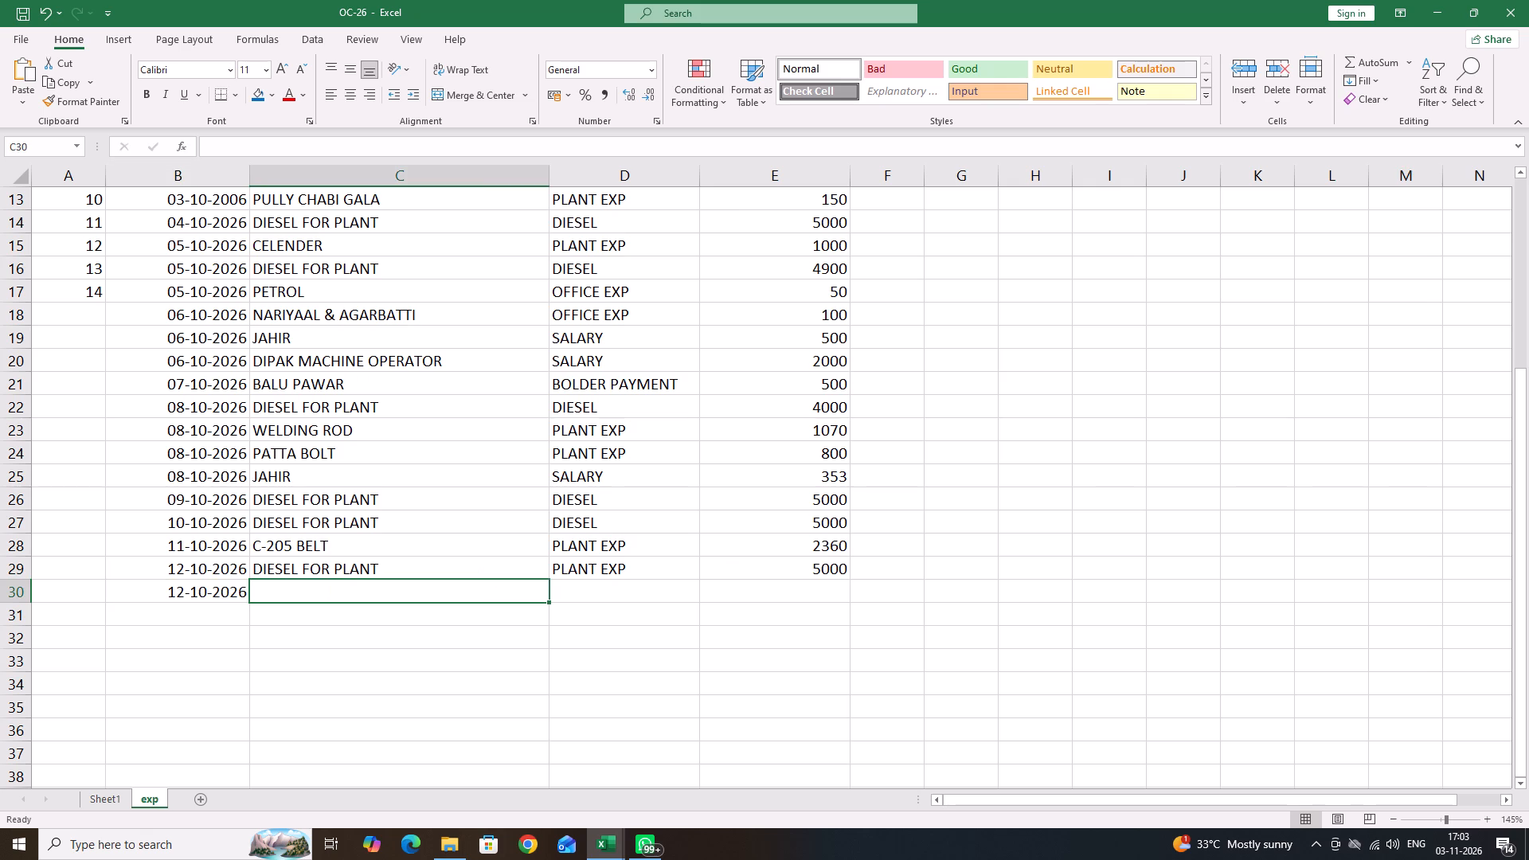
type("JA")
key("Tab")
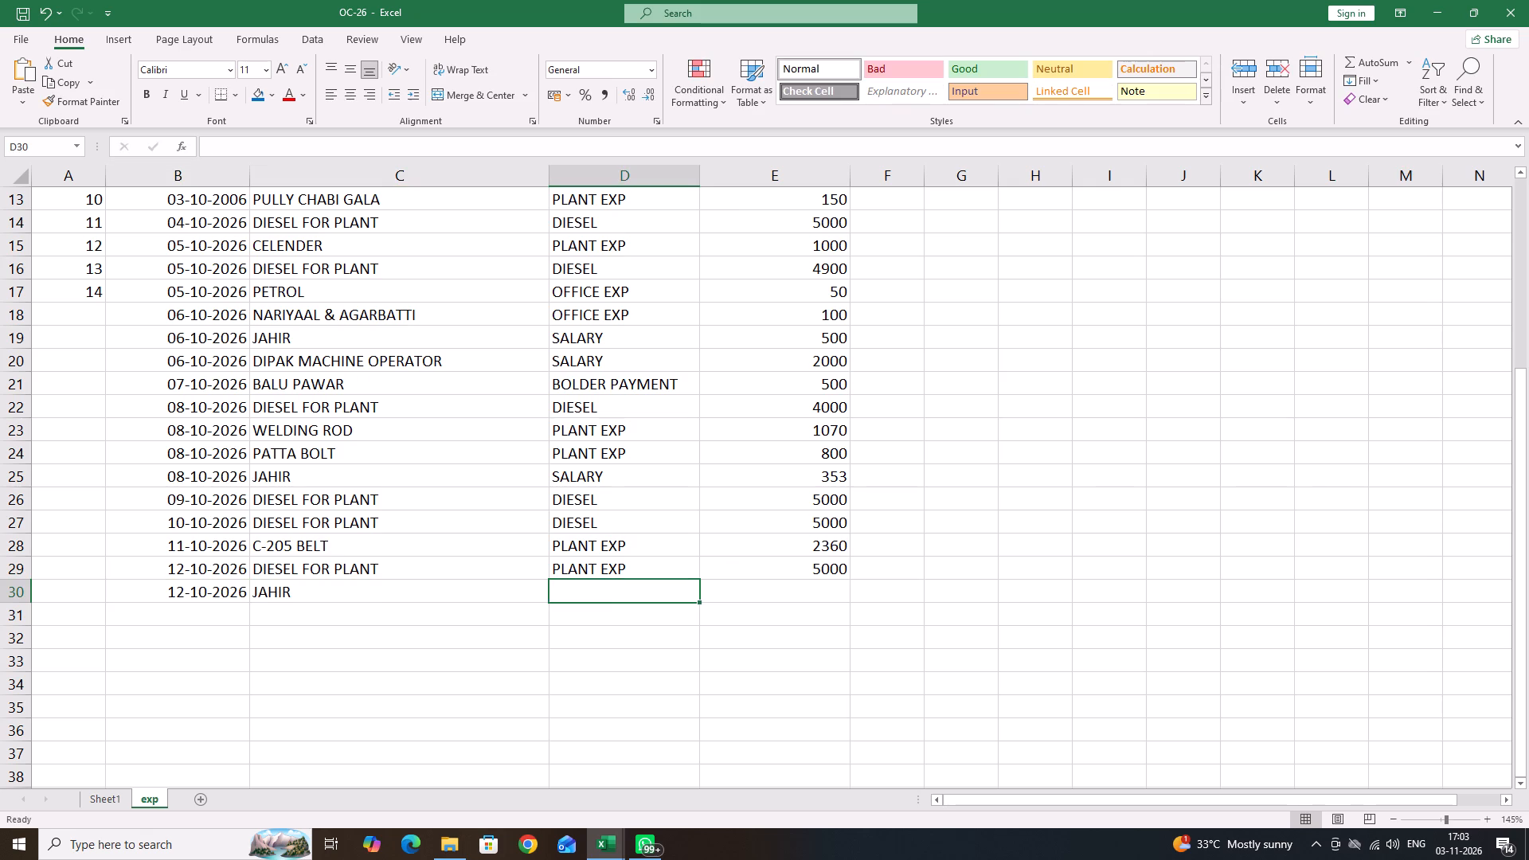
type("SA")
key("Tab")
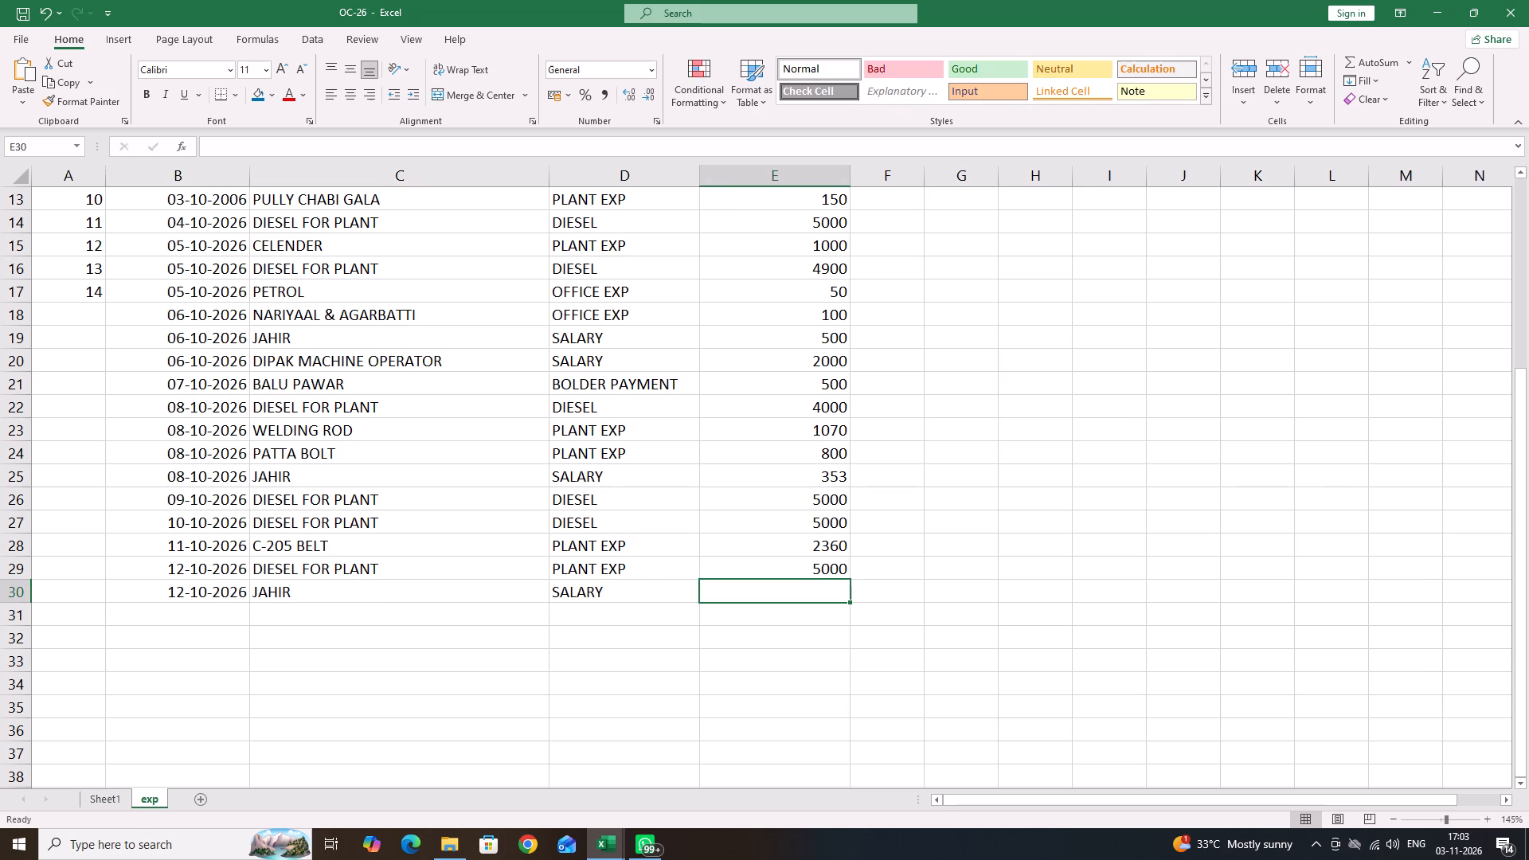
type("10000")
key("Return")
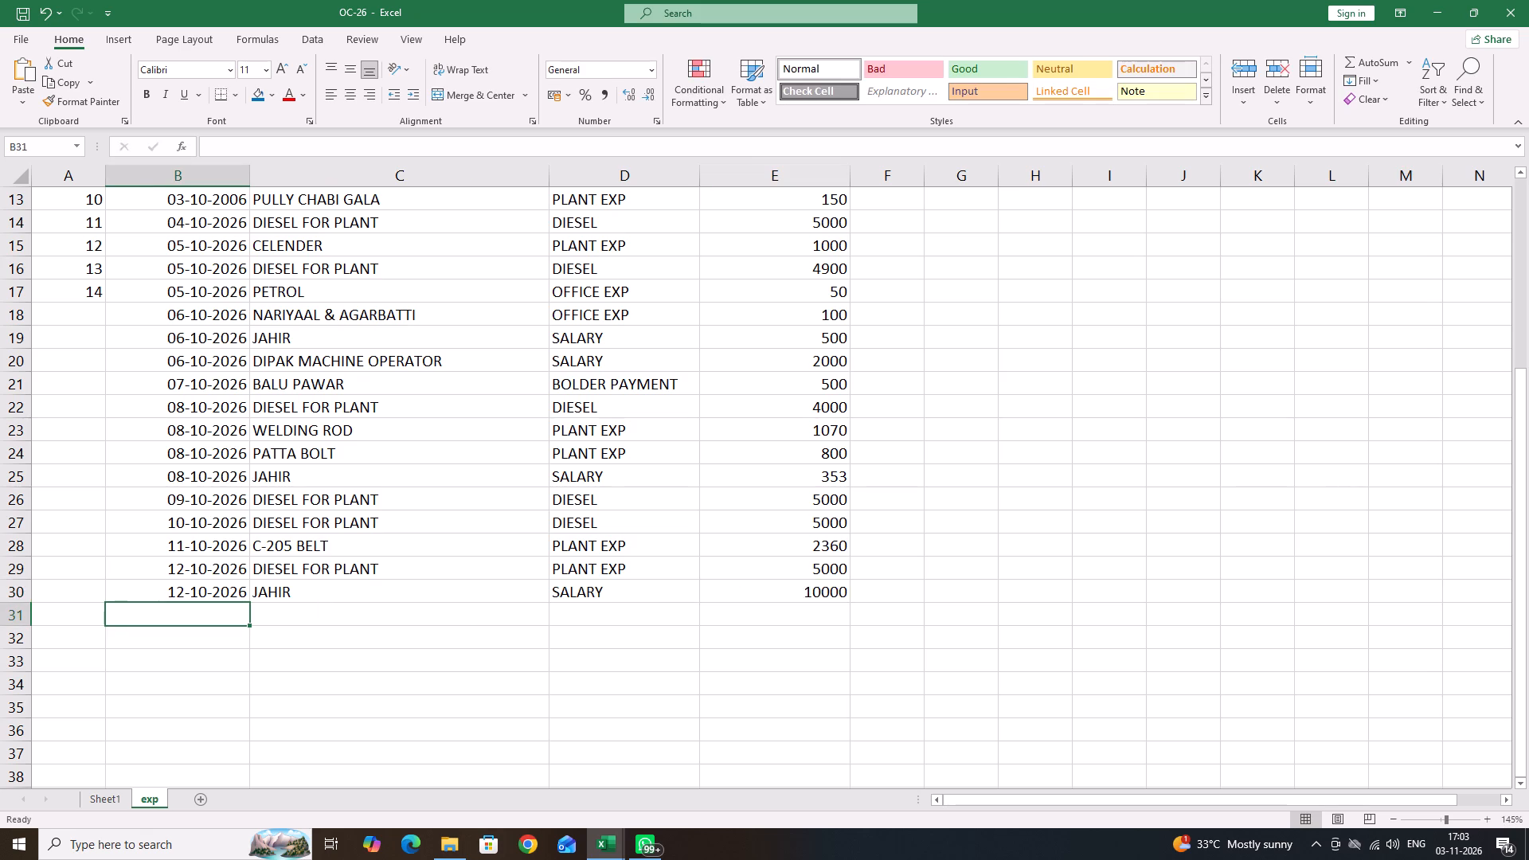
scroll(179, 787, "down", 1)
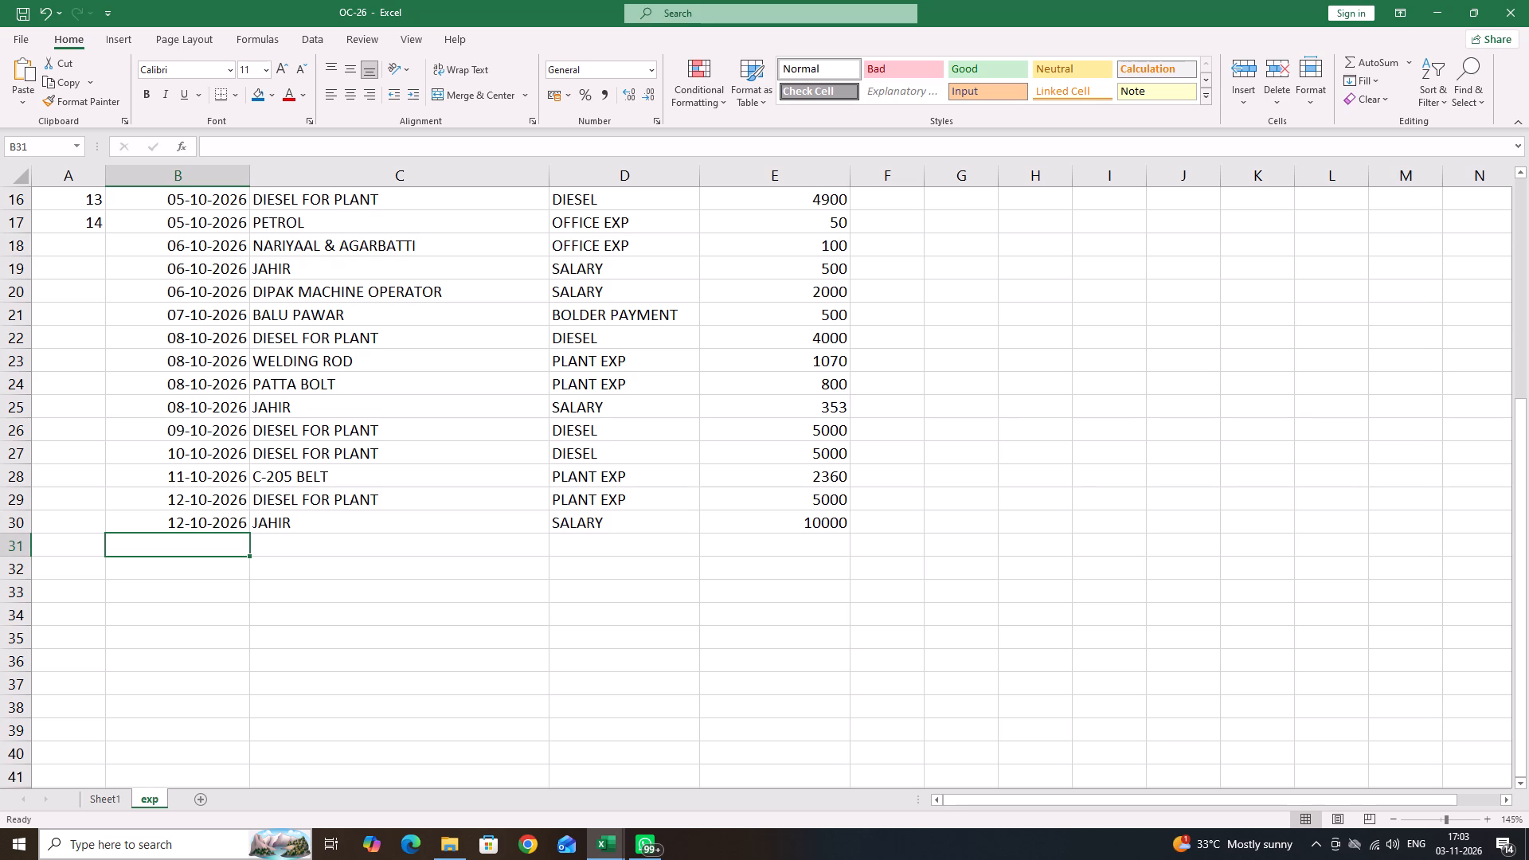
left_click(118, 799)
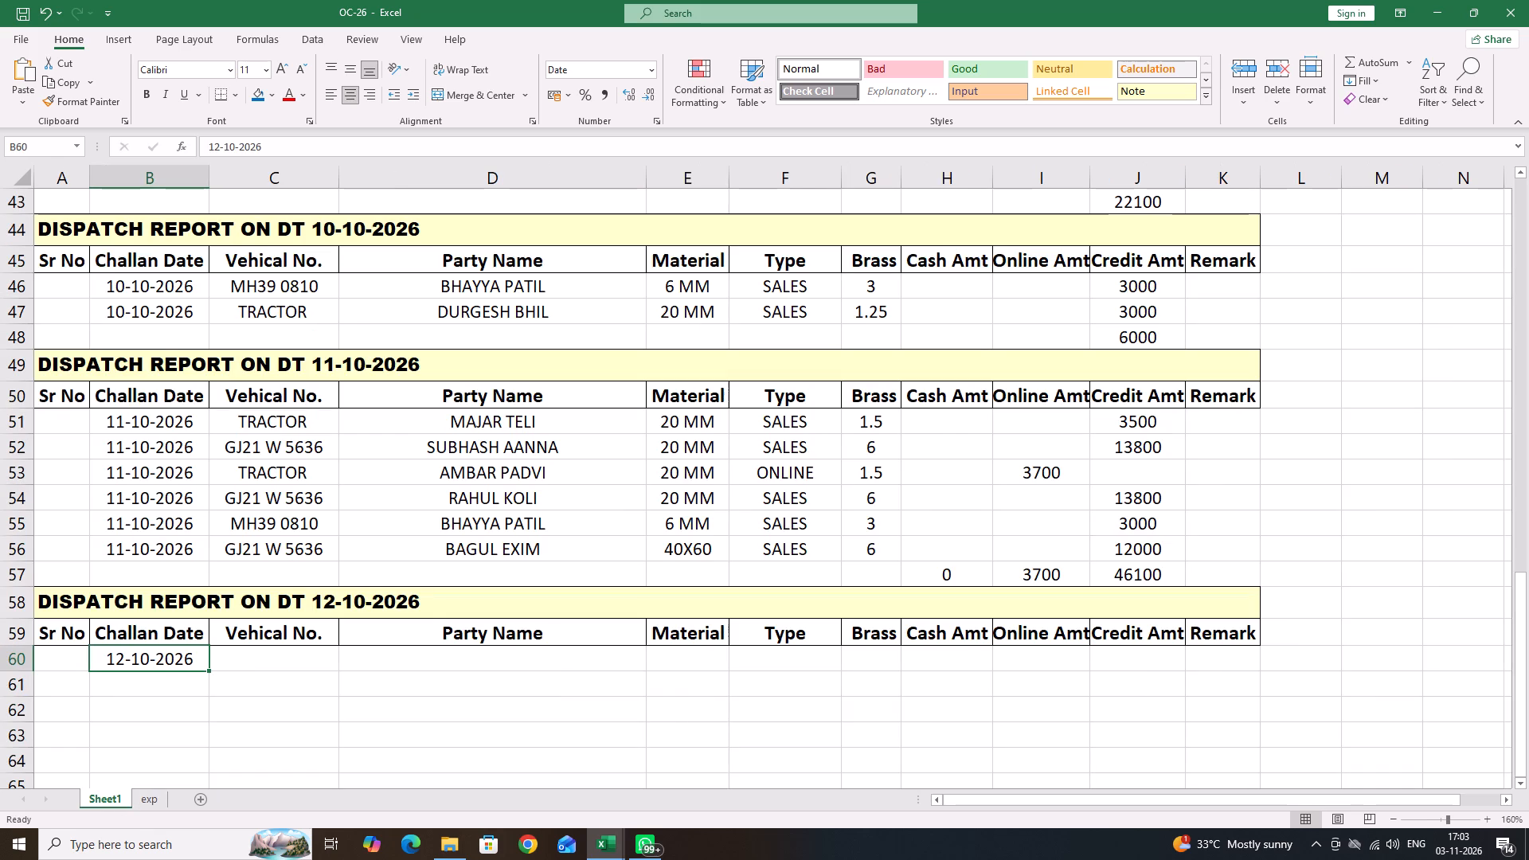
left_click(264, 658)
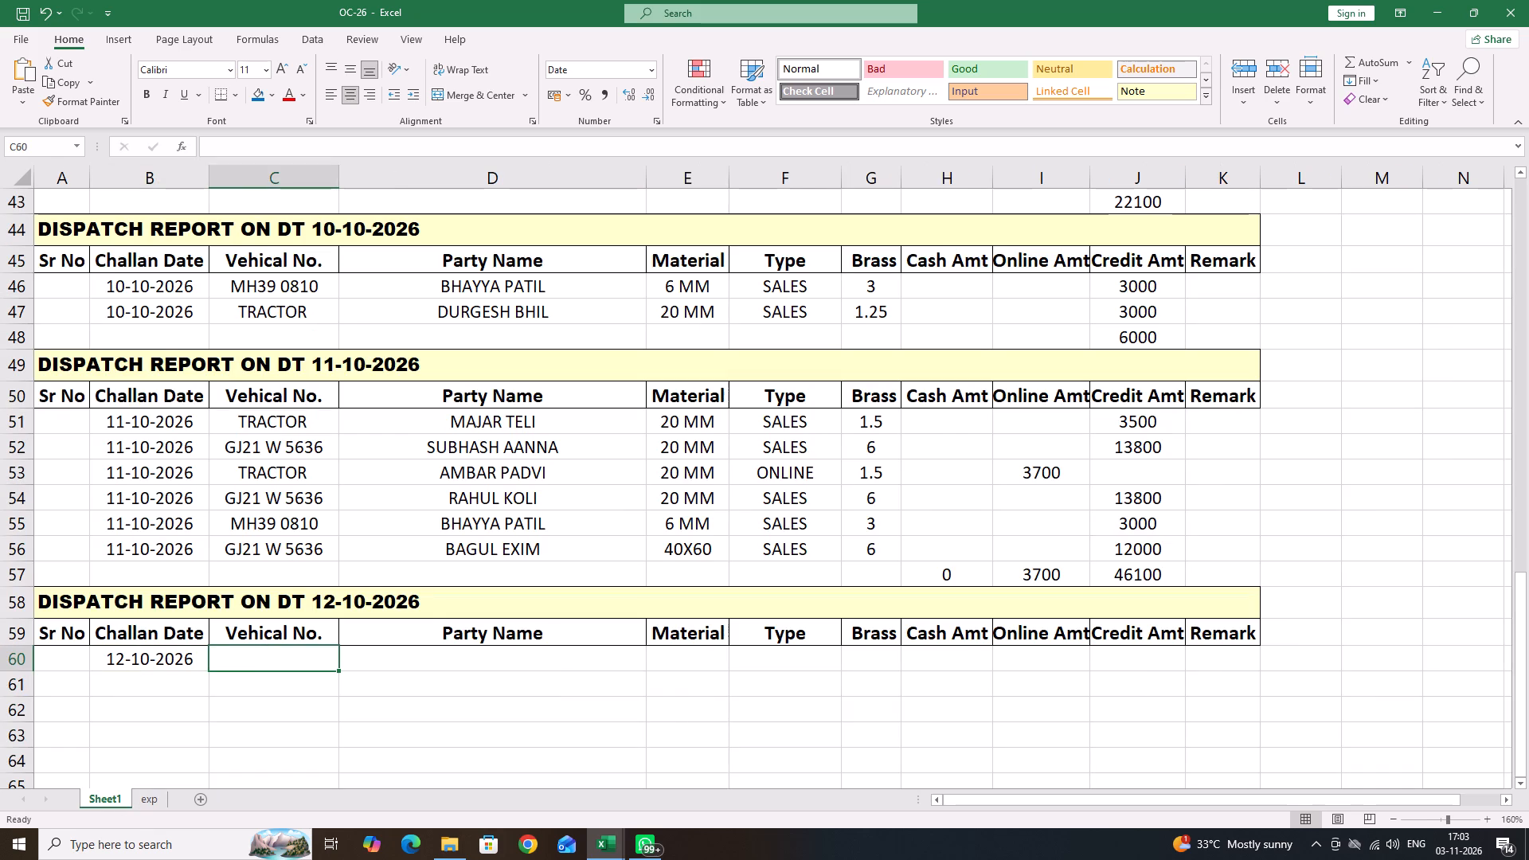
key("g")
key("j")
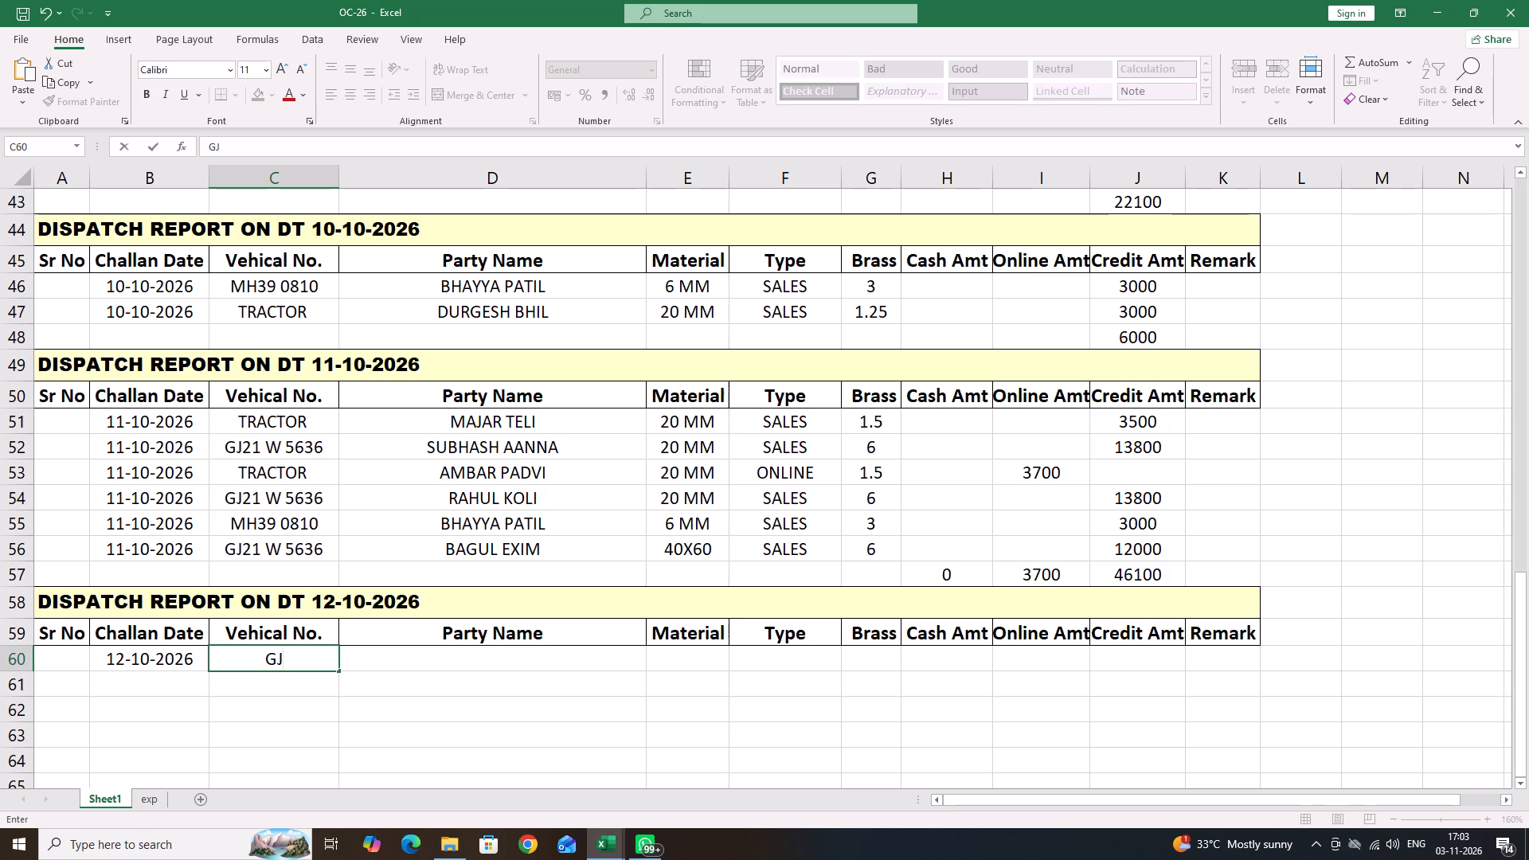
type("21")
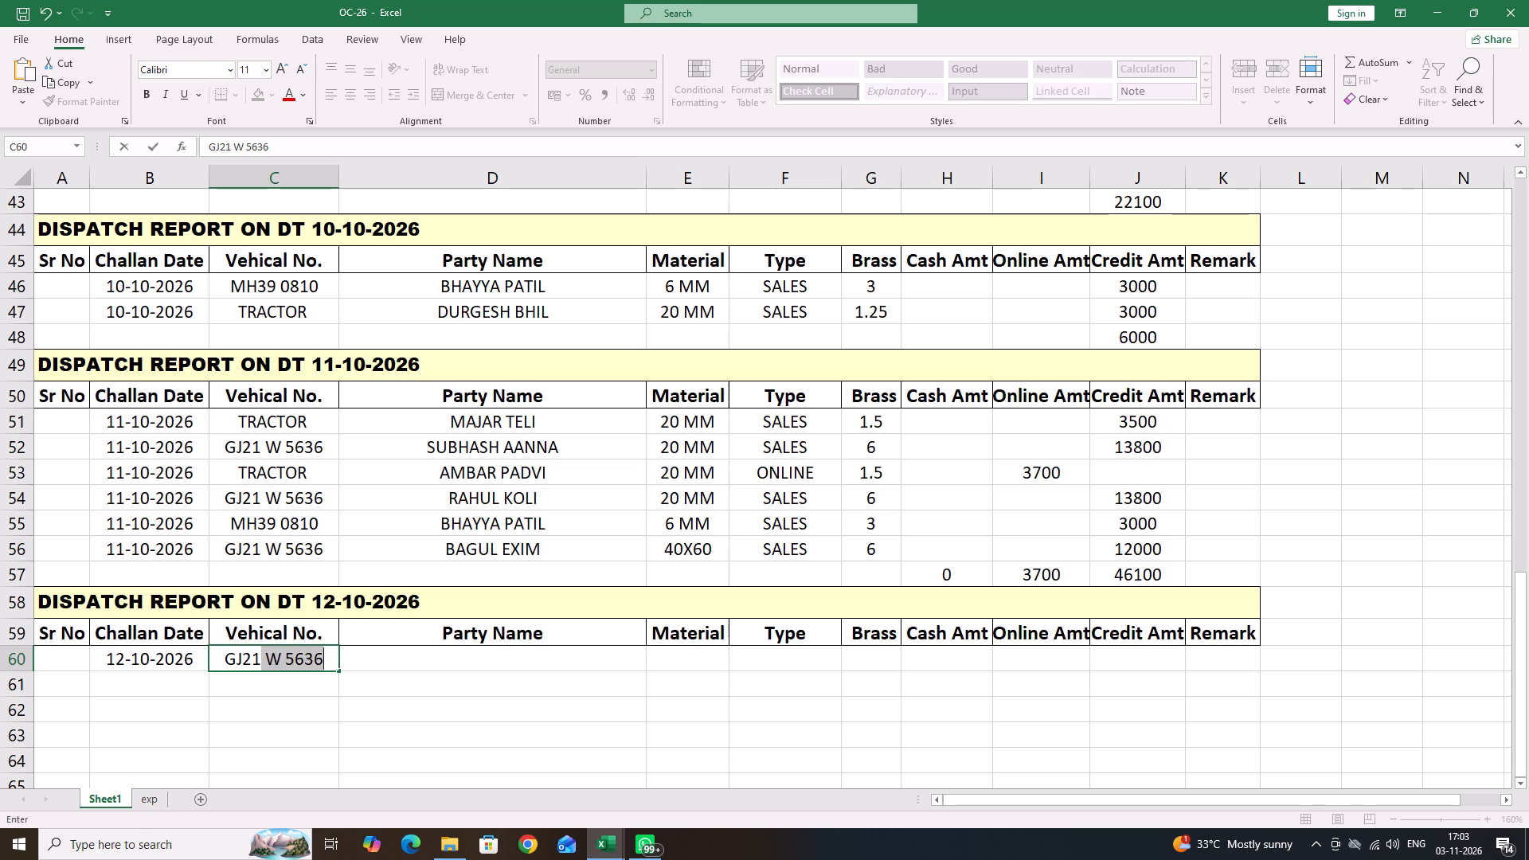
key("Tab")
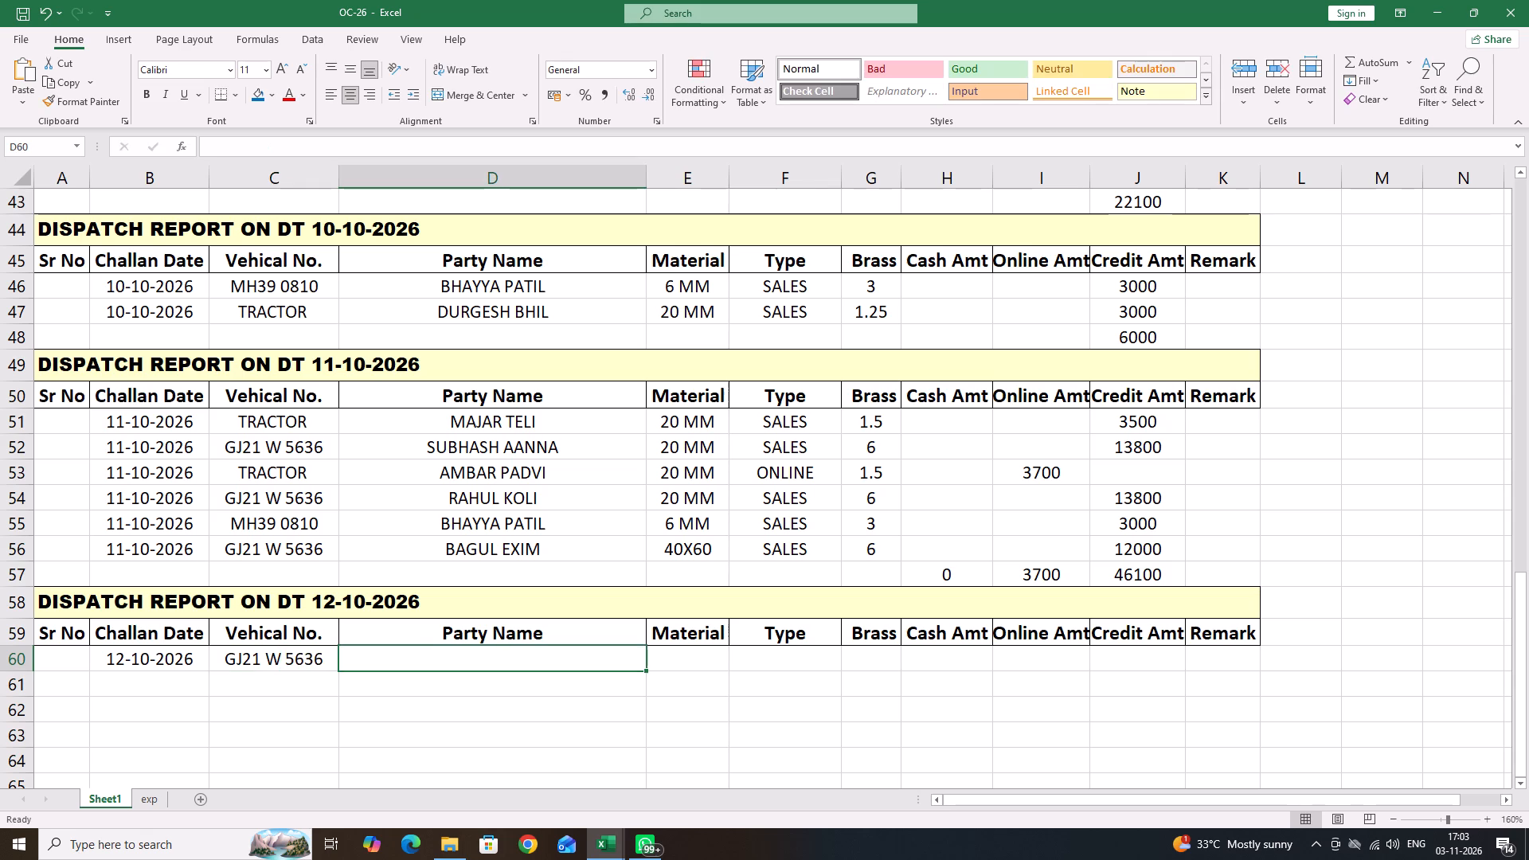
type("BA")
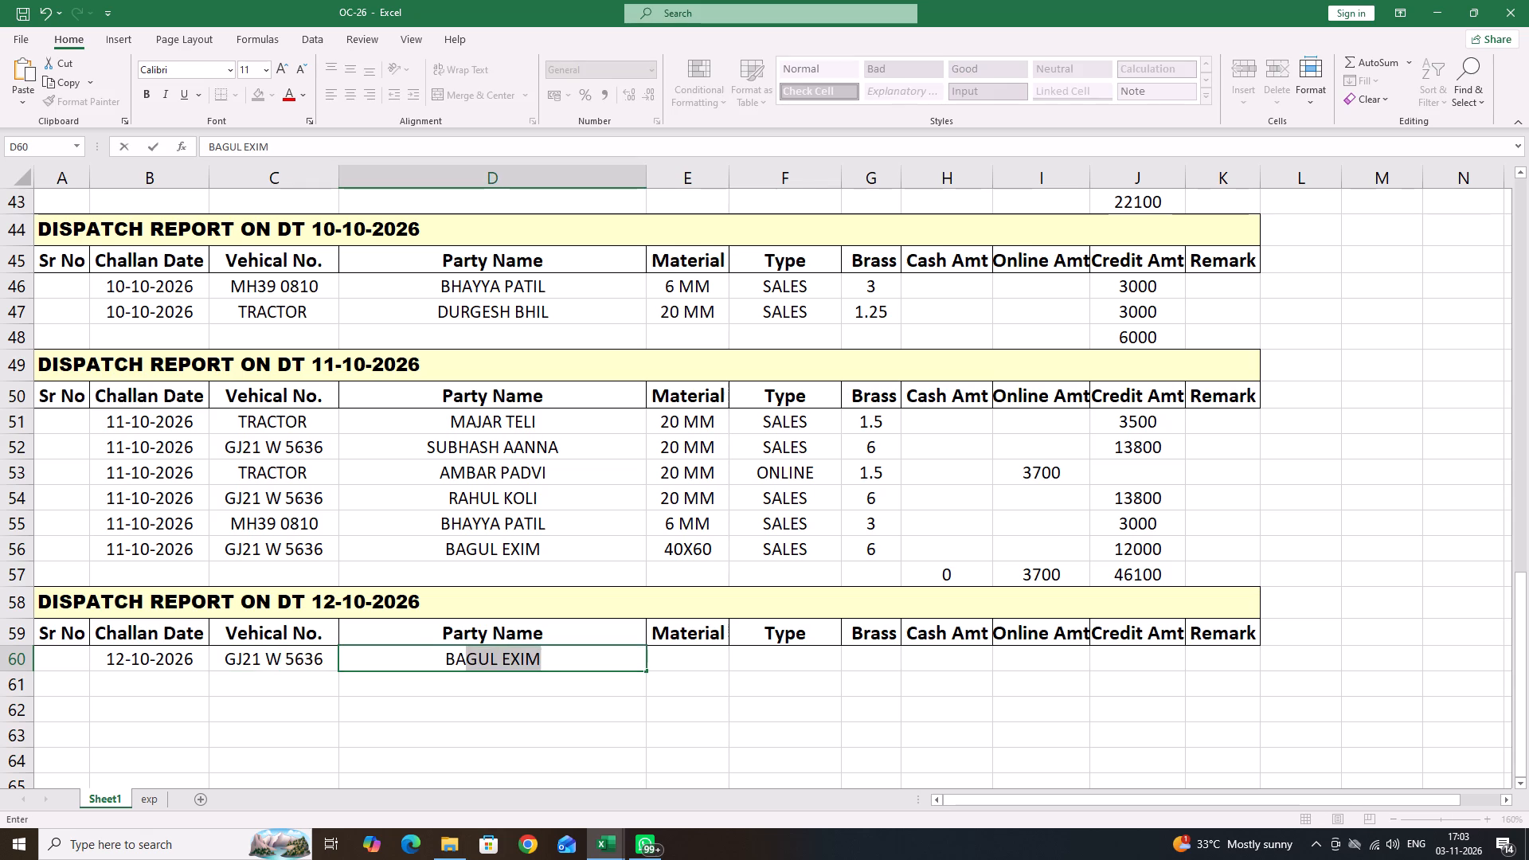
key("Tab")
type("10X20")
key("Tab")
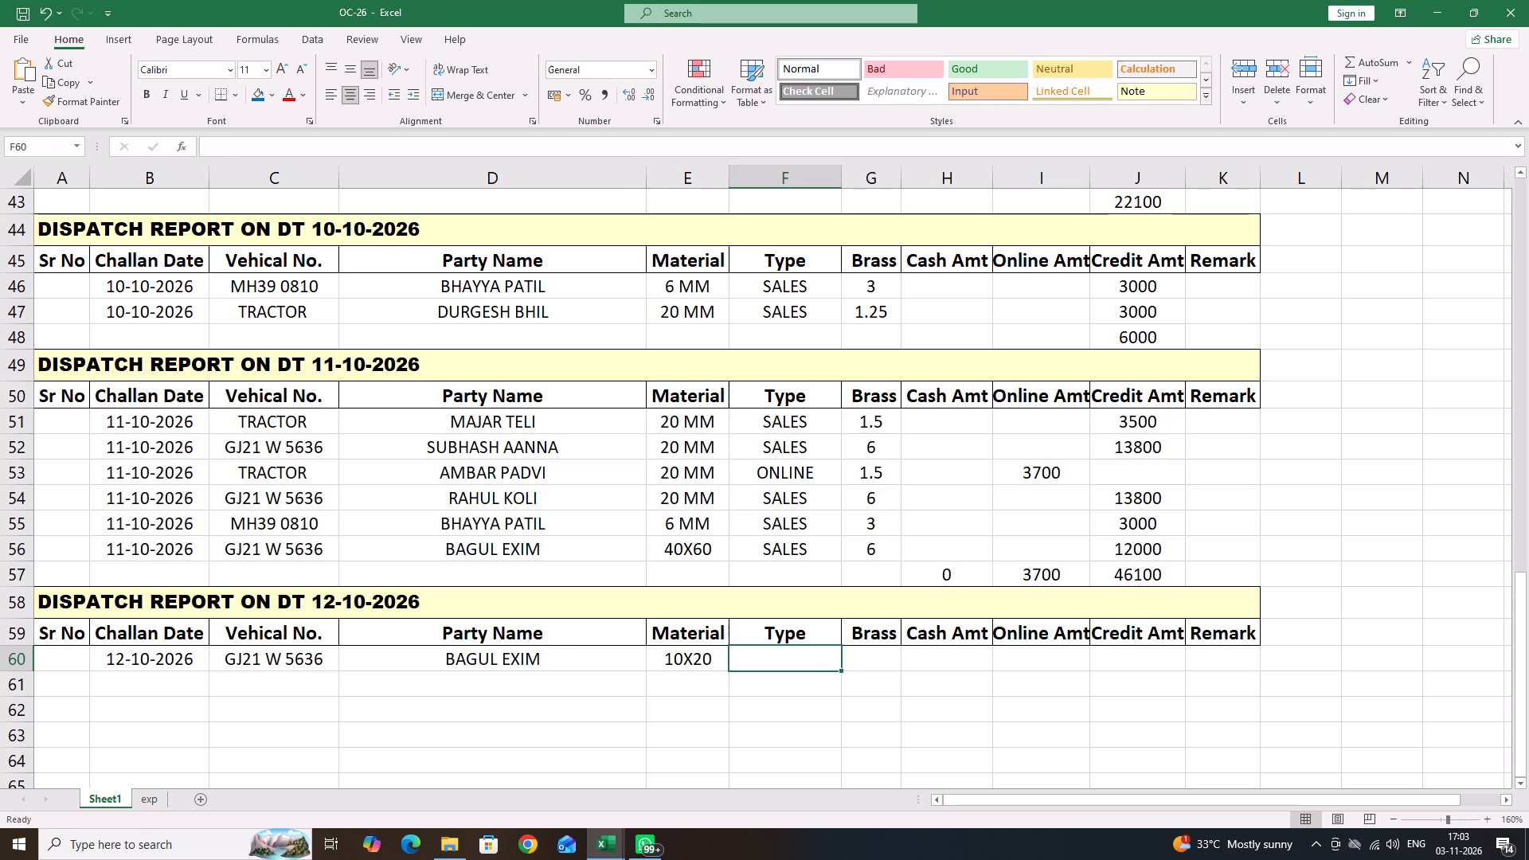
Set the type to SALES and the brass quantity to 6 in row 60.
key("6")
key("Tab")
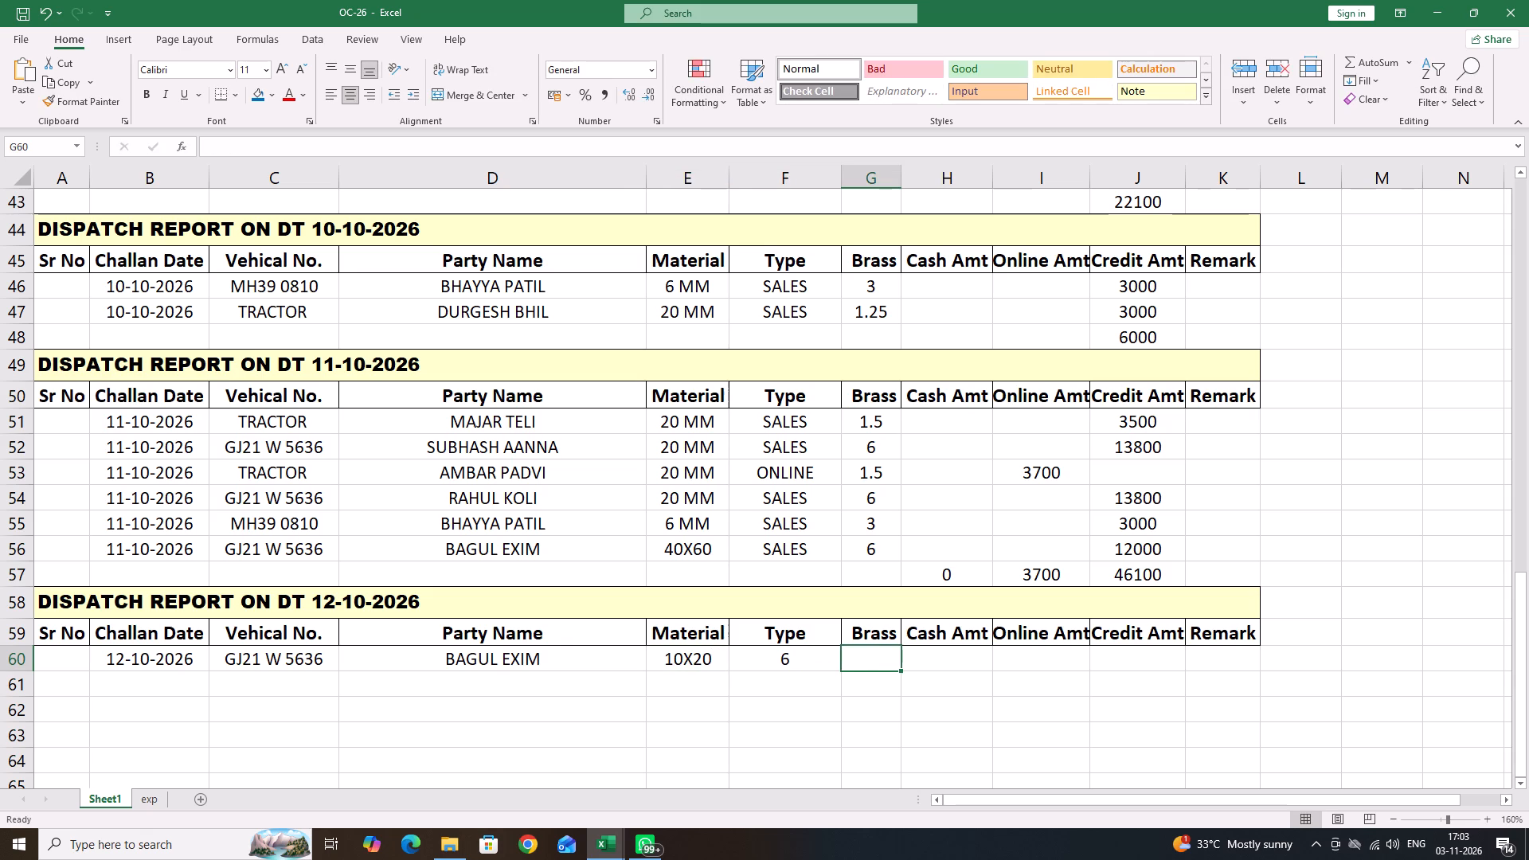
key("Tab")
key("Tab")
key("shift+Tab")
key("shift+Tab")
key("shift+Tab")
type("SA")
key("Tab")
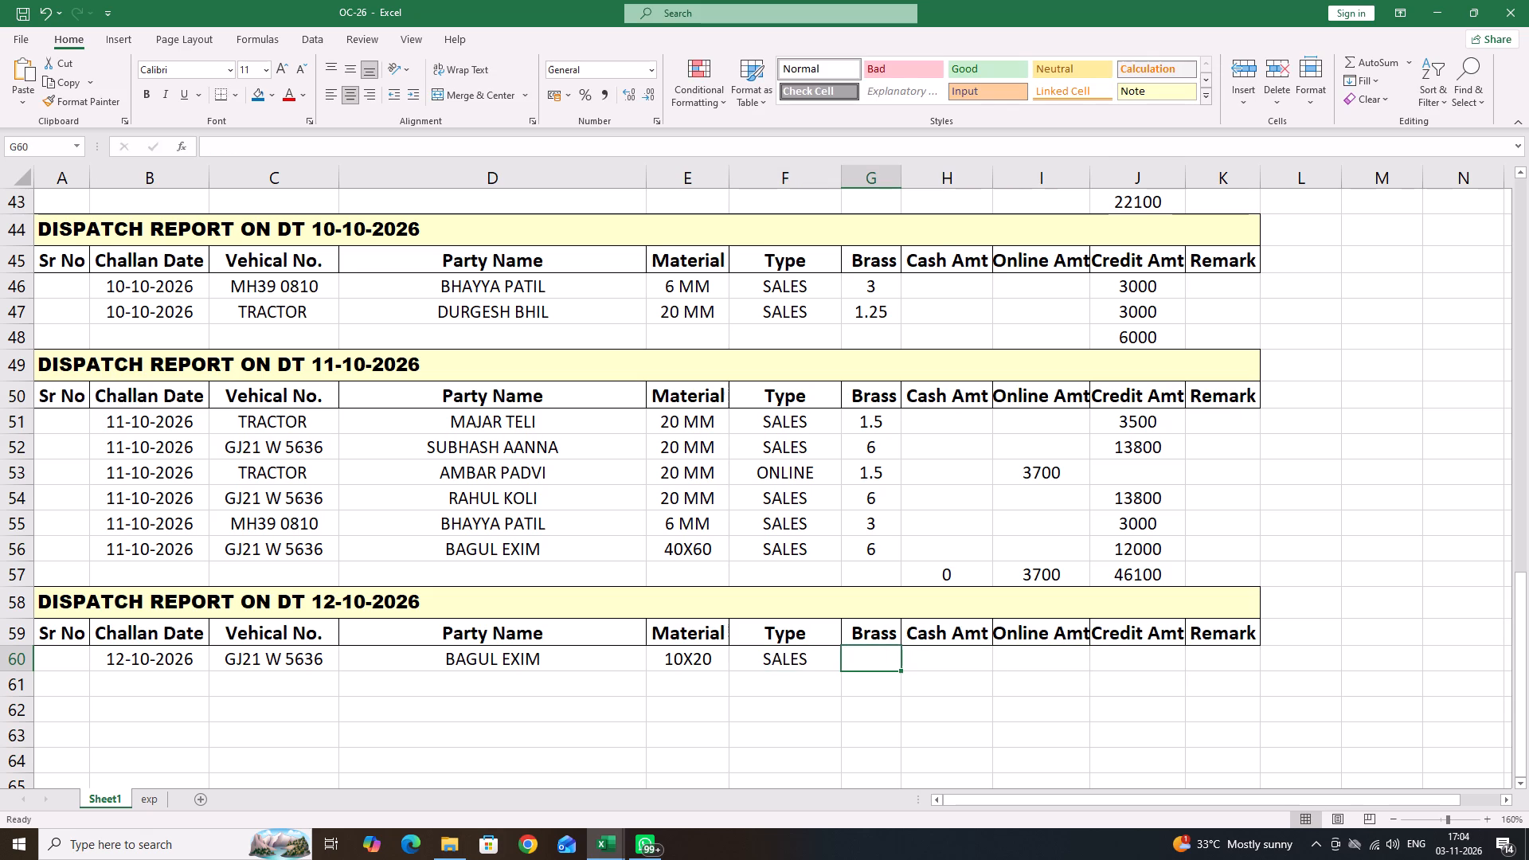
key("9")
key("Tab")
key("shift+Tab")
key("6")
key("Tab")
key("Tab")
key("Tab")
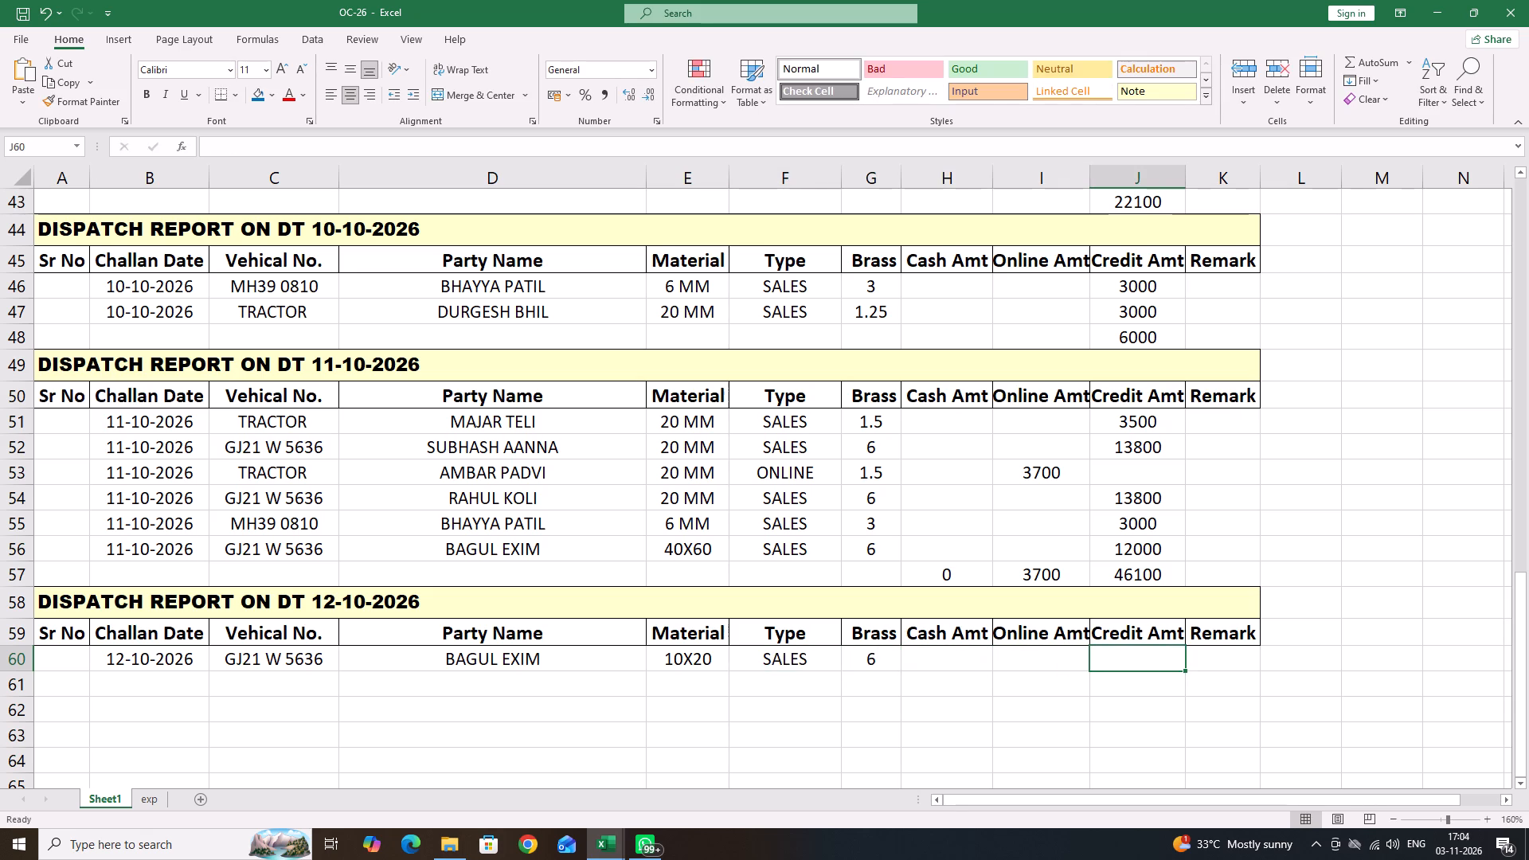
Enter 9900 as the credit amount for the BAGUL EXIM entry in row 60.
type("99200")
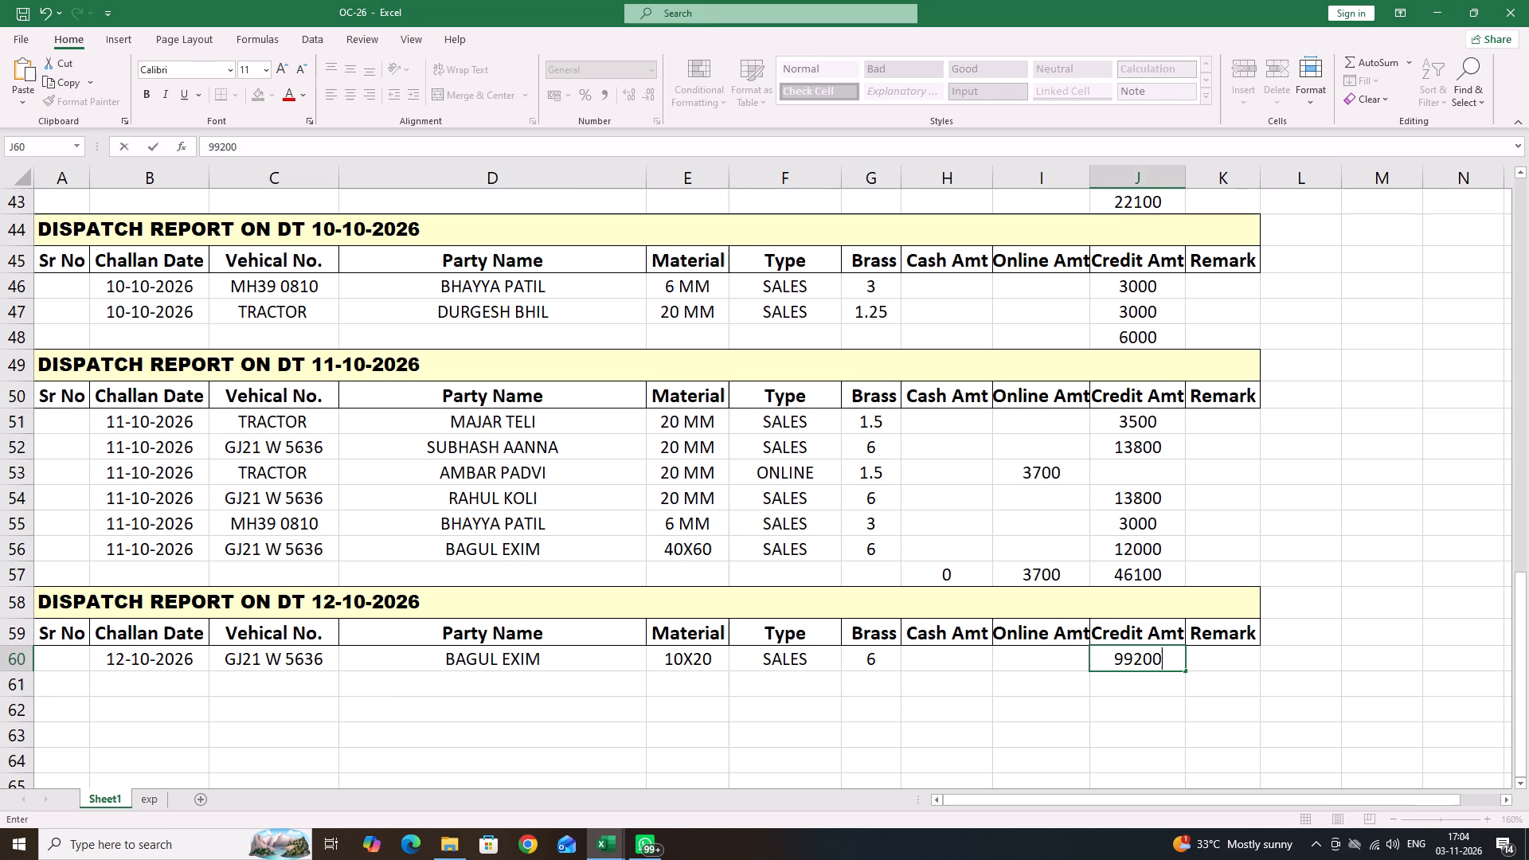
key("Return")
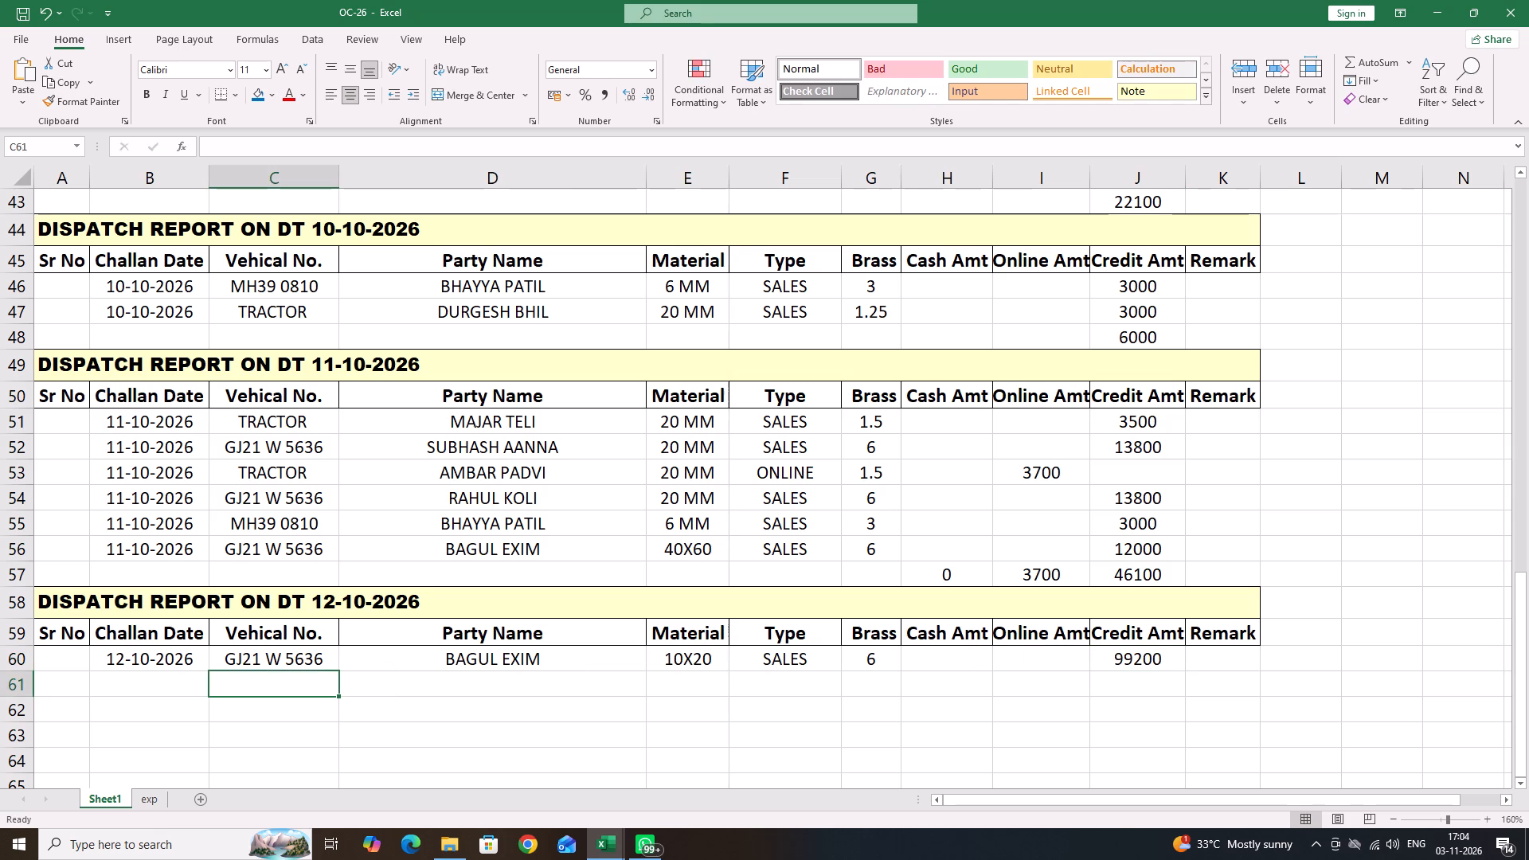
left_click(1146, 659)
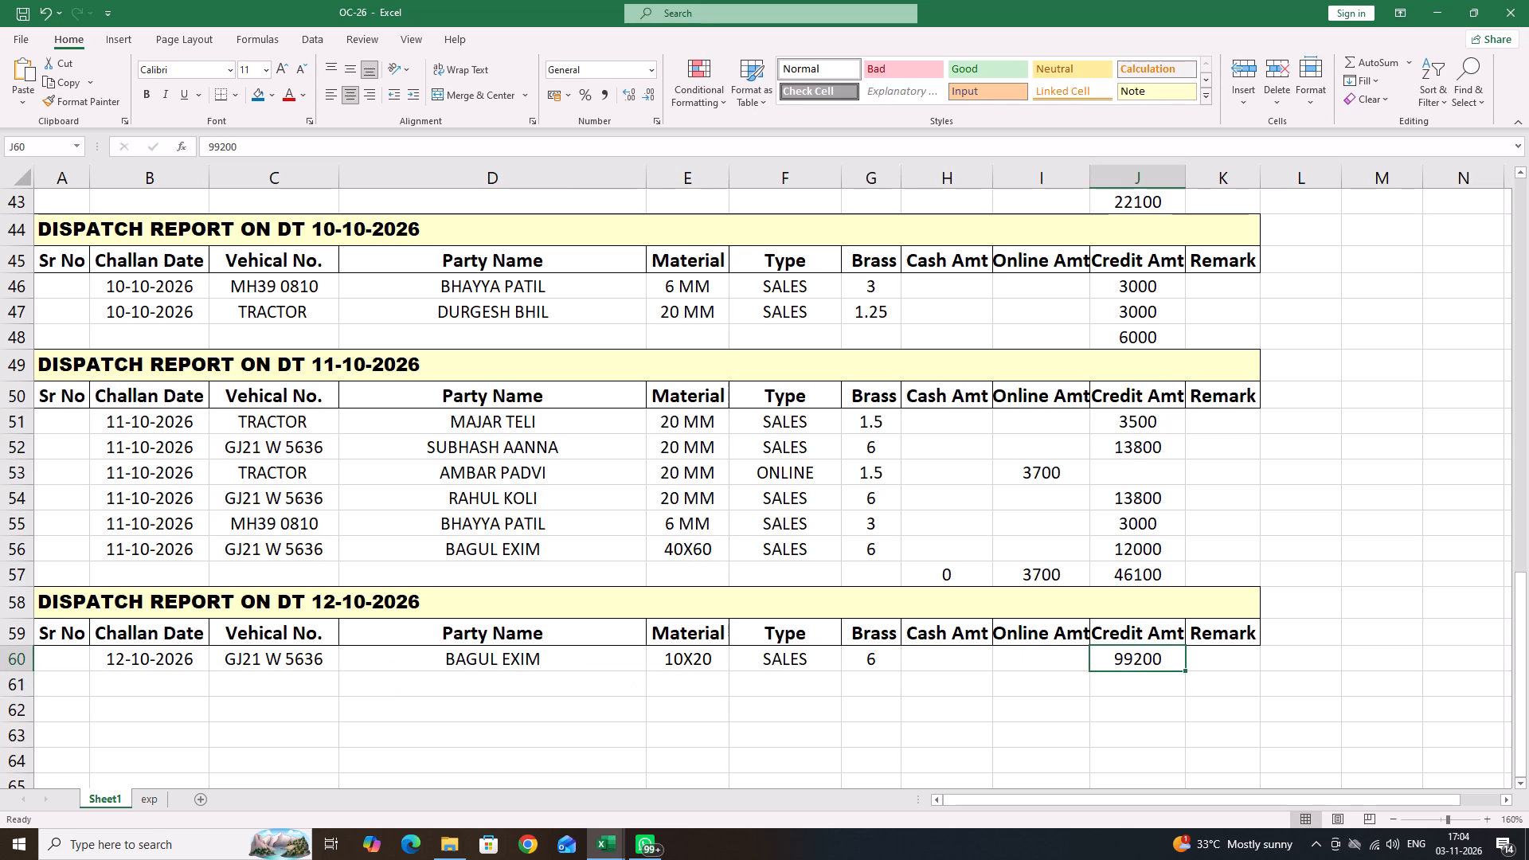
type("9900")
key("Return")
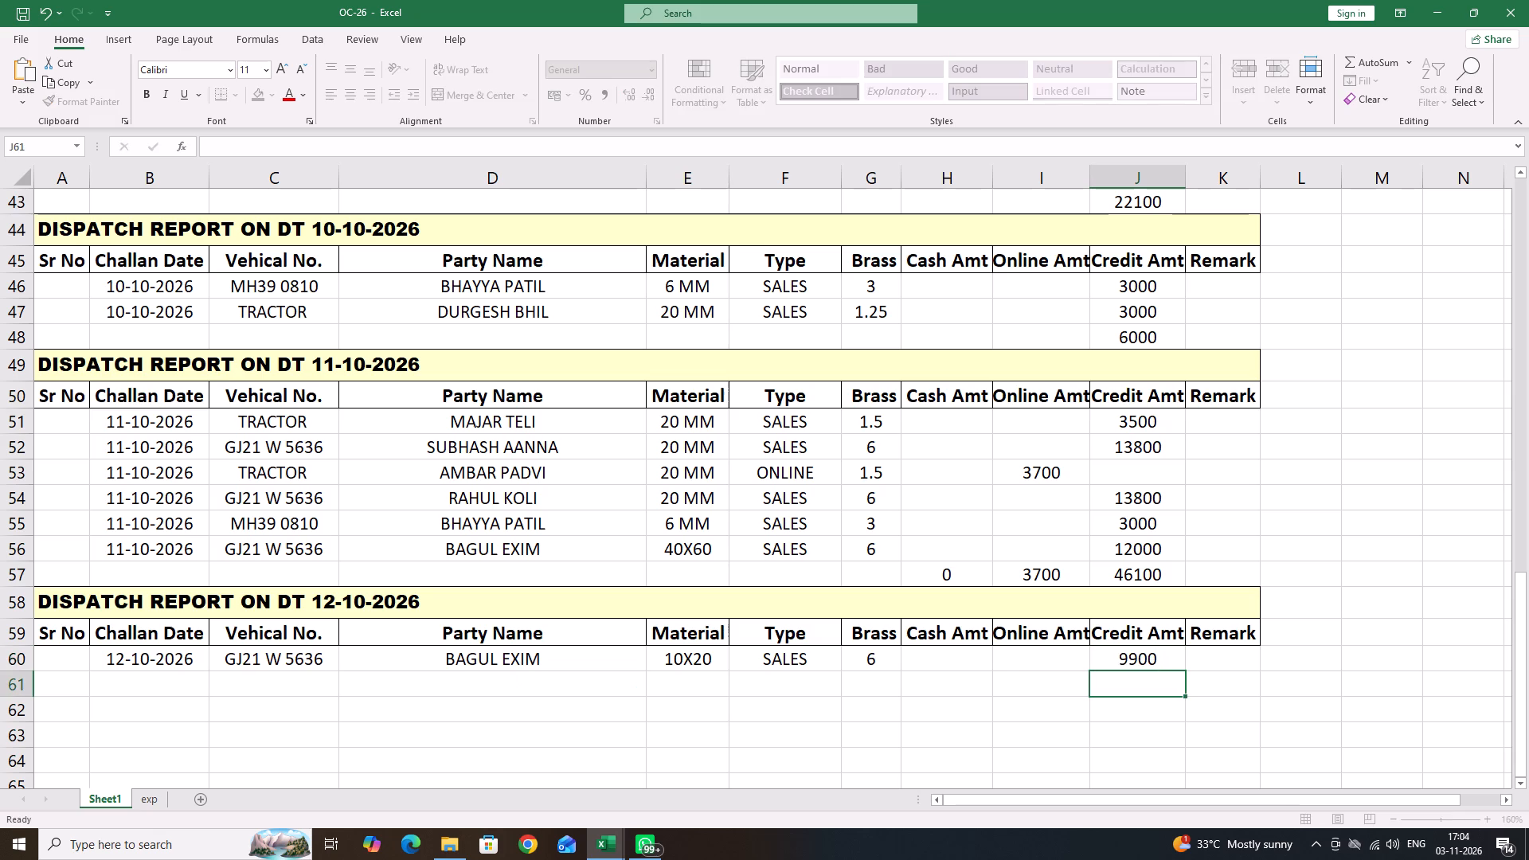
Add an AutoSum total of the 12-10-2026 credit amounts in cell J61.
left_click(1396, 65)
key("Return")
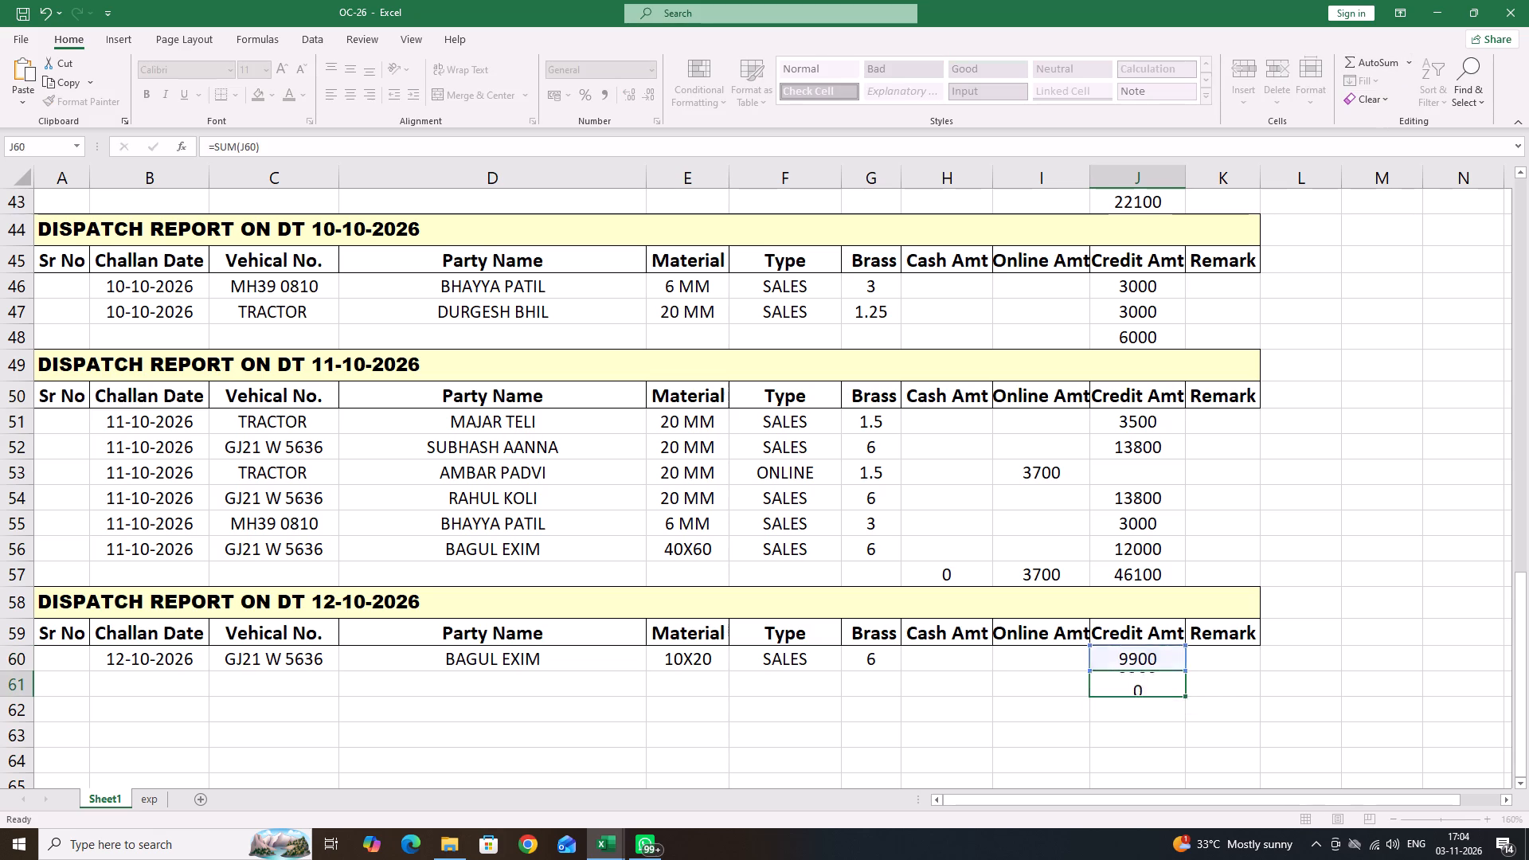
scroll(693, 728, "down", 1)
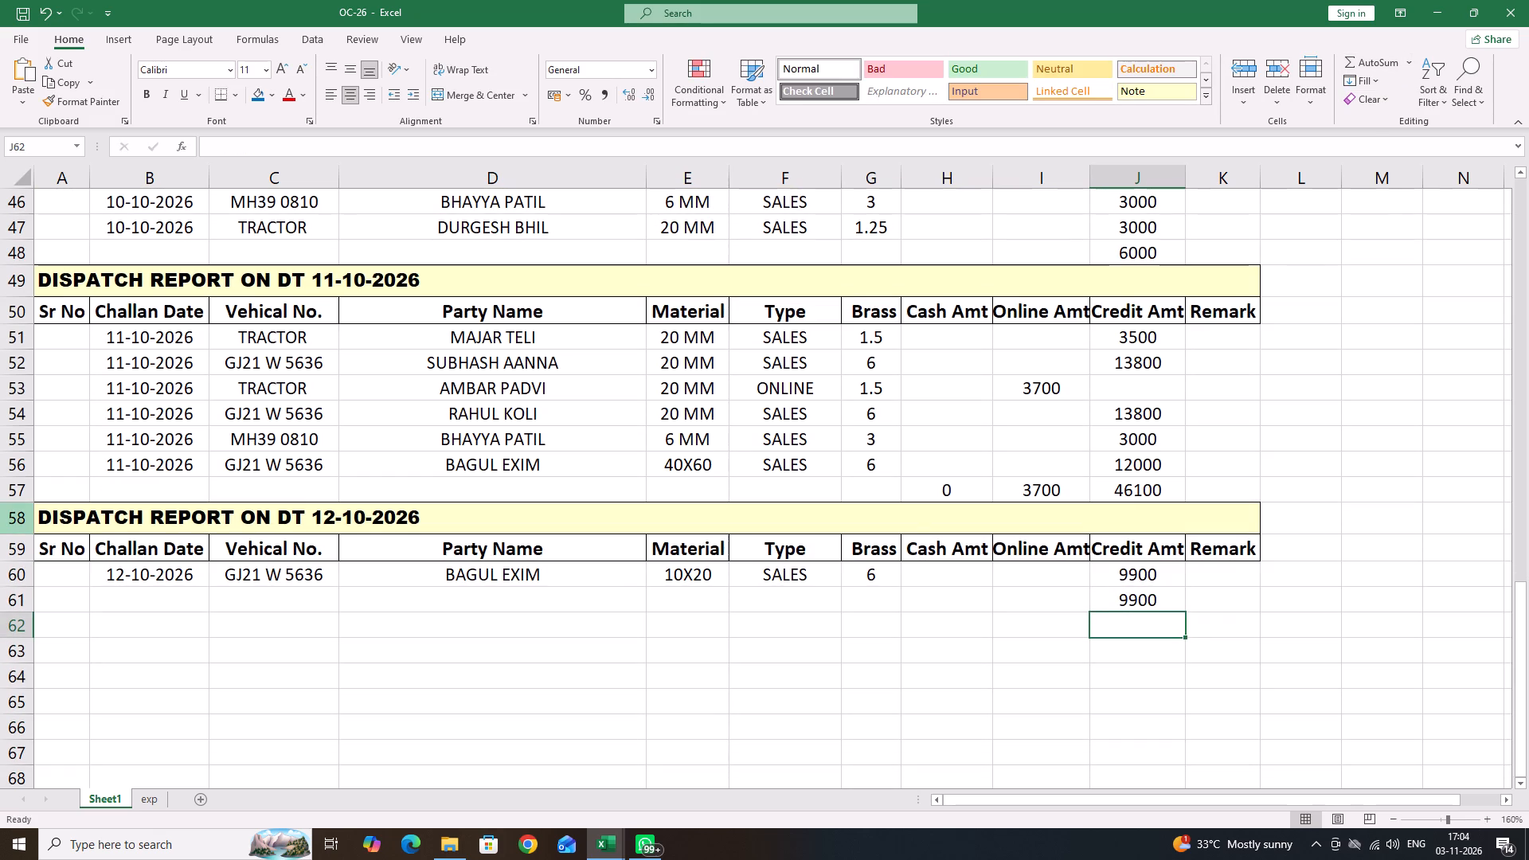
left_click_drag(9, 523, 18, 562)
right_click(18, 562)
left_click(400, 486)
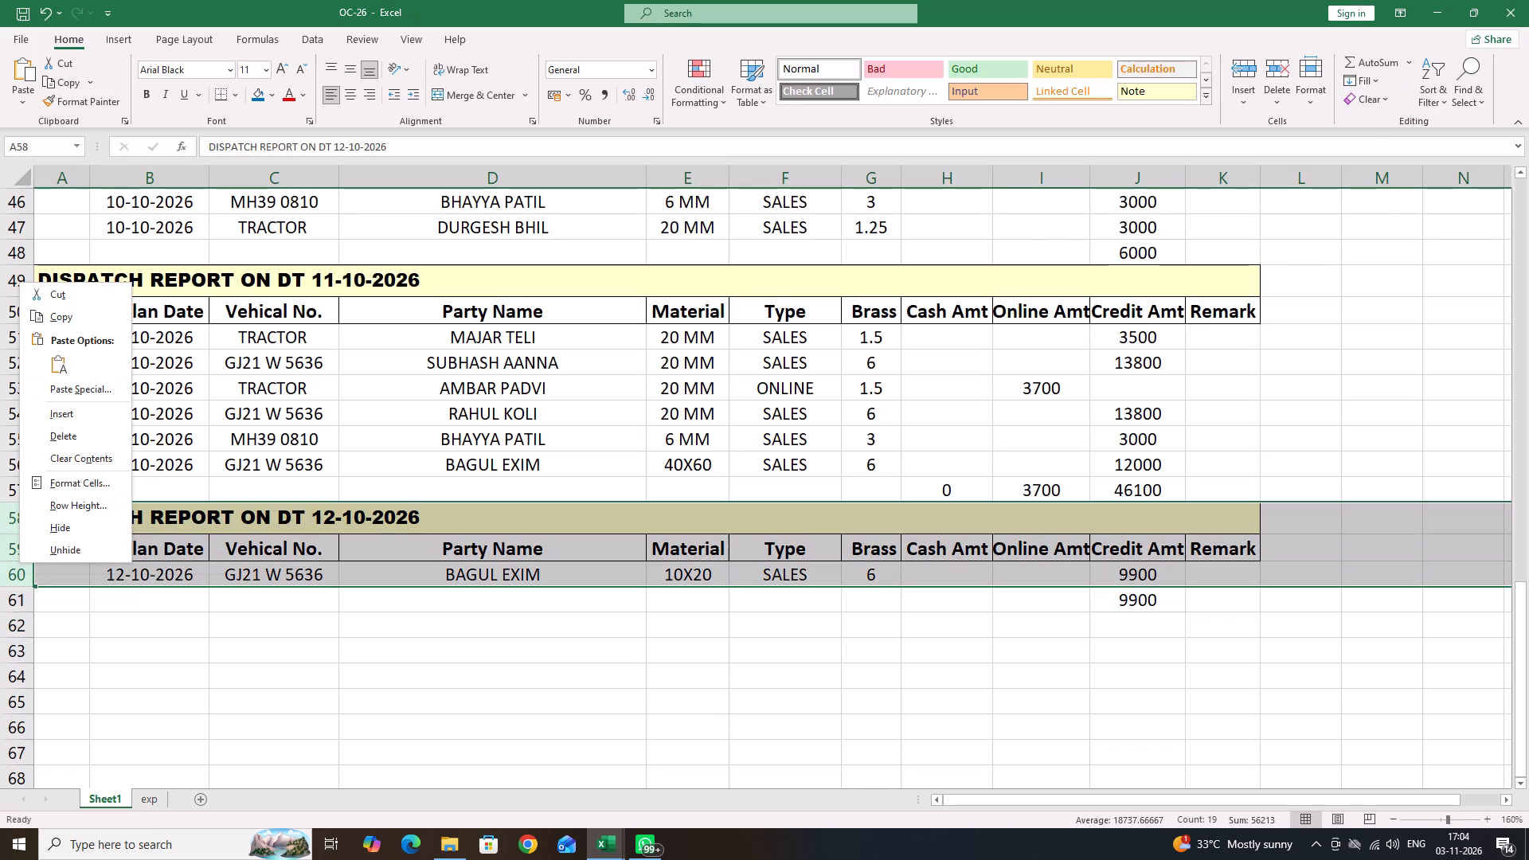
Copy the 12-10-2026 report title and header rows to row 62 and change the title's date to 13-10-2026.
left_click_drag(19, 515, 18, 535)
right_click(18, 535)
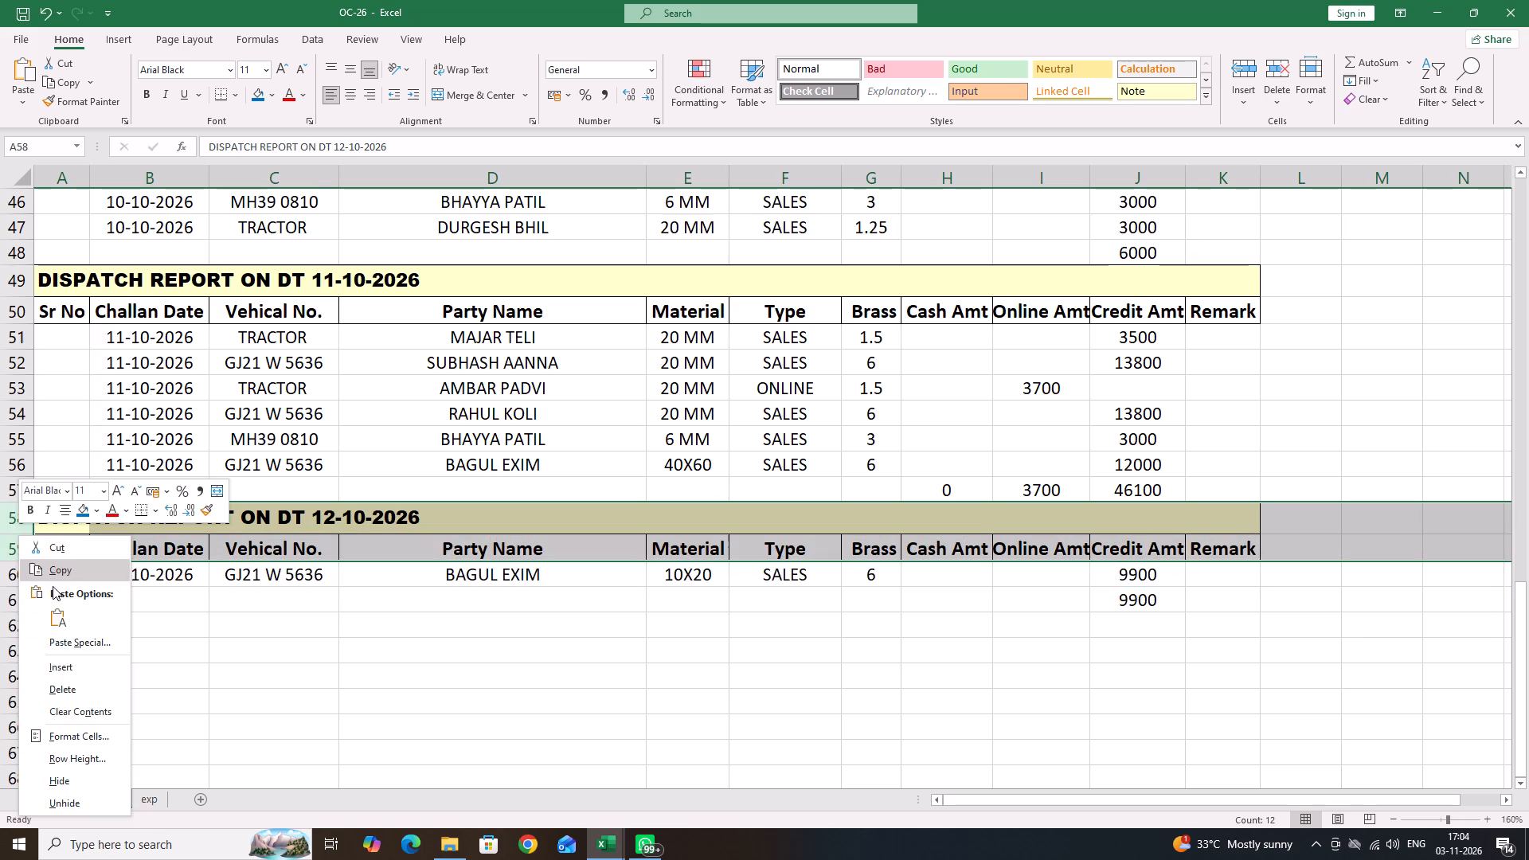
left_click(59, 578)
scroll(133, 560, "down", 1)
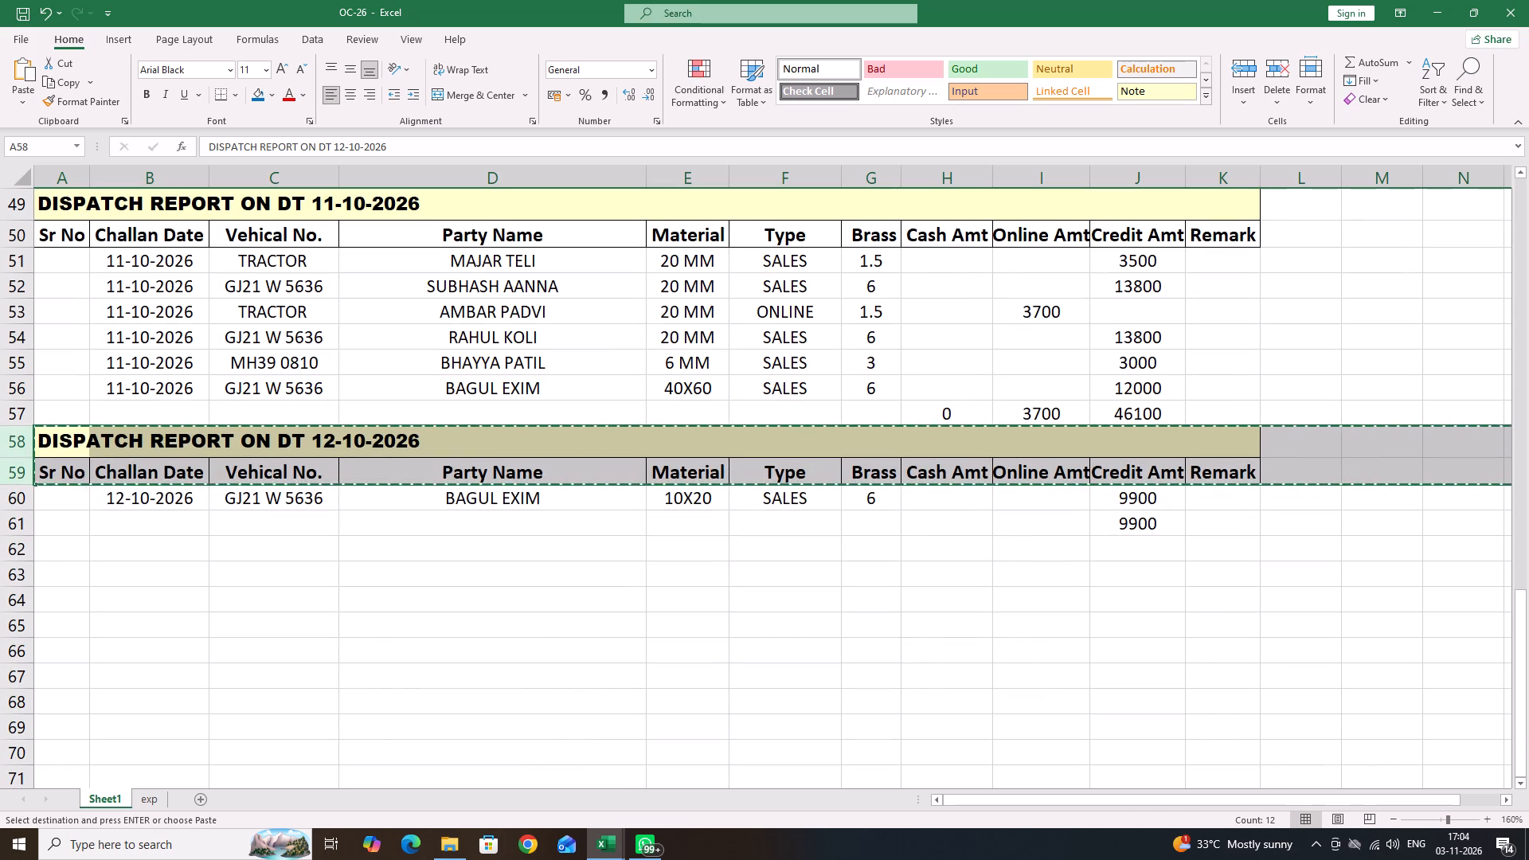
left_click(64, 545)
key("ctrl+v")
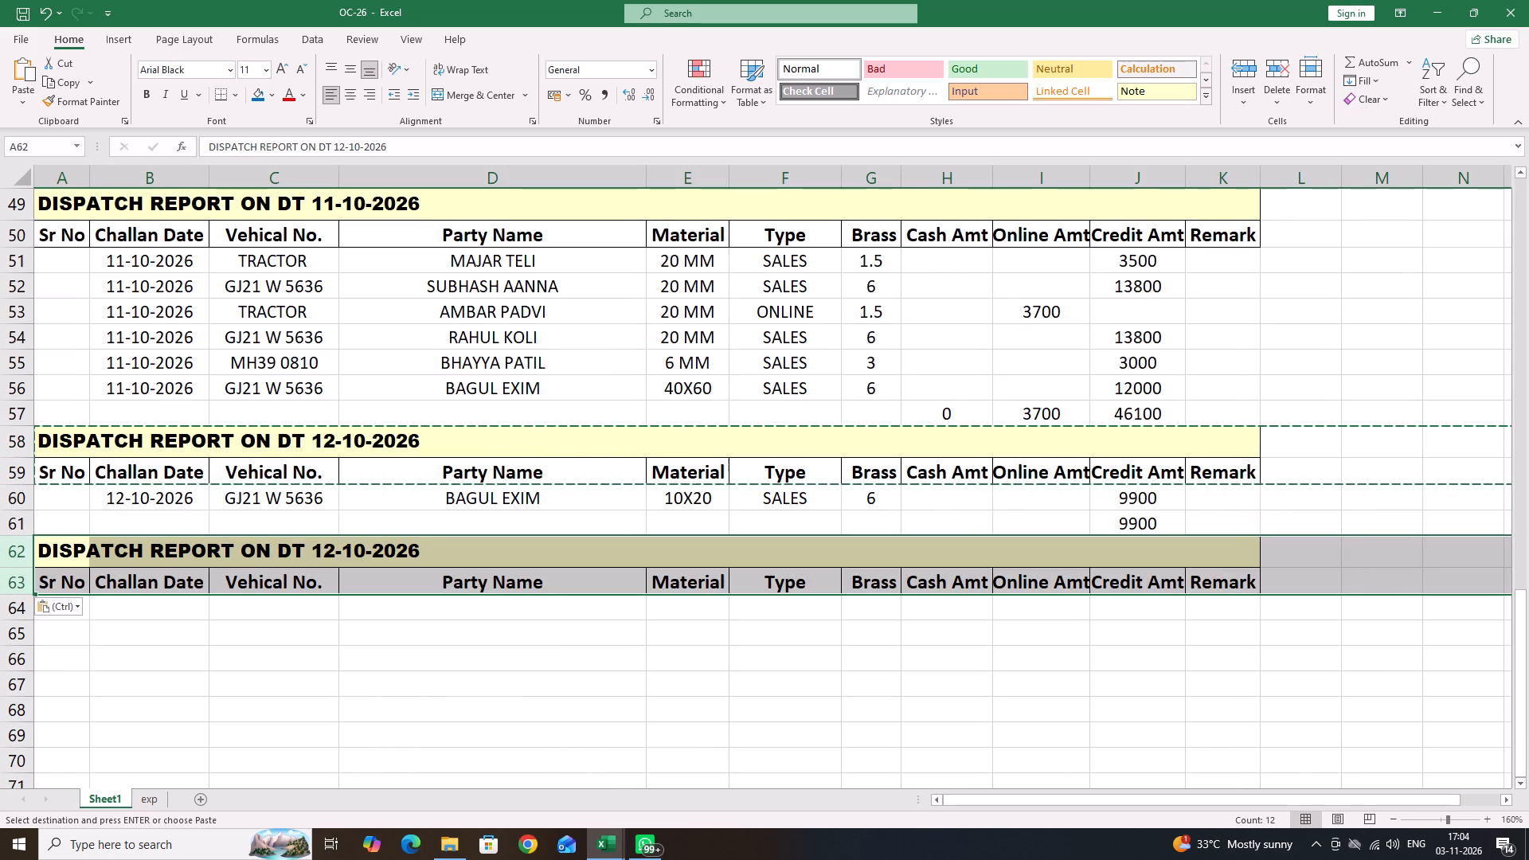
key("F2")
left_click(333, 550)
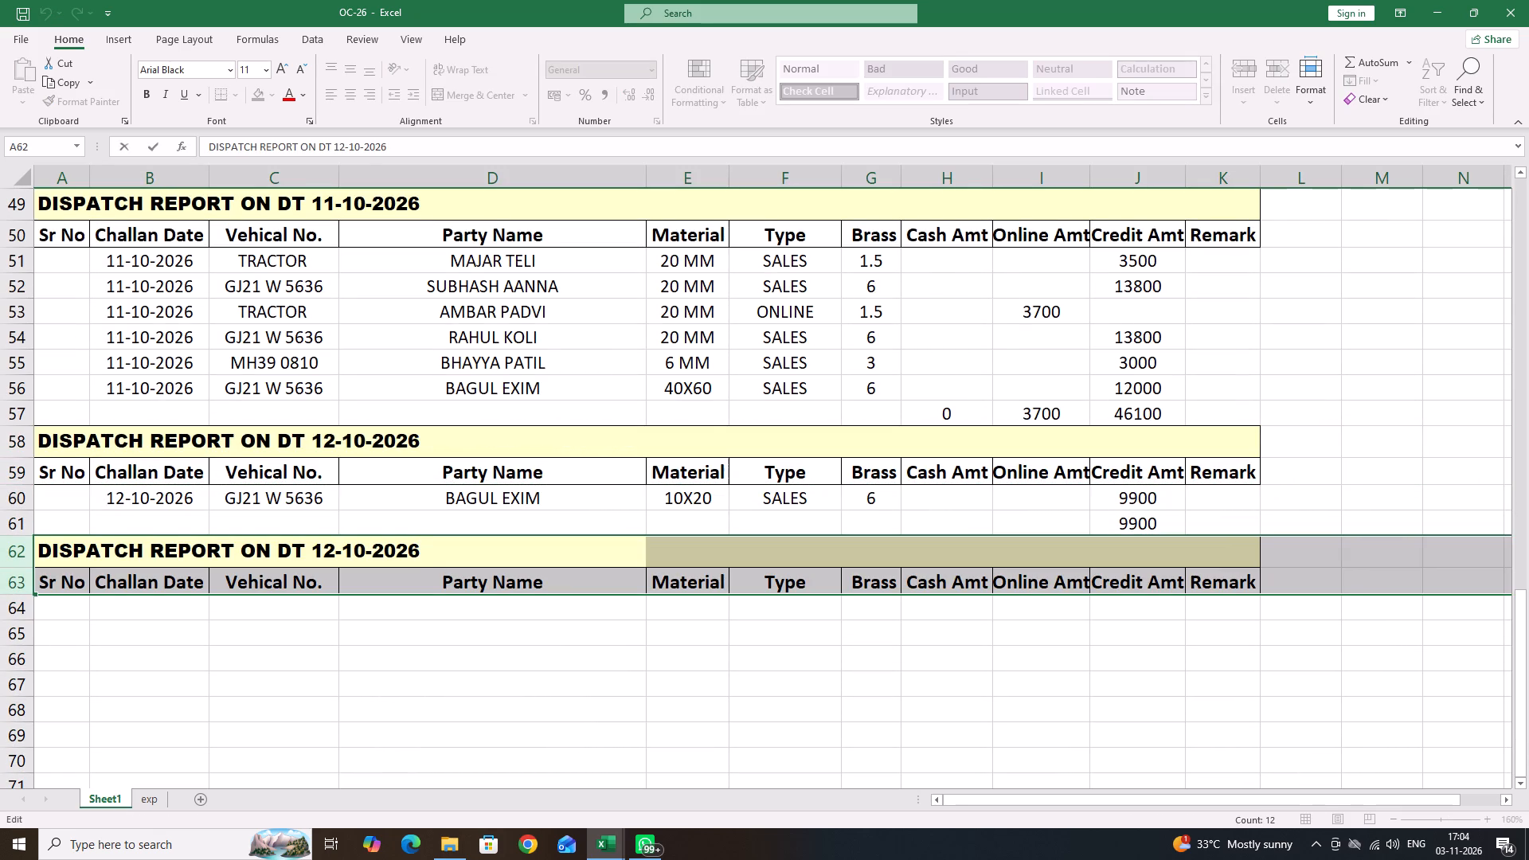
key("BackSpace")
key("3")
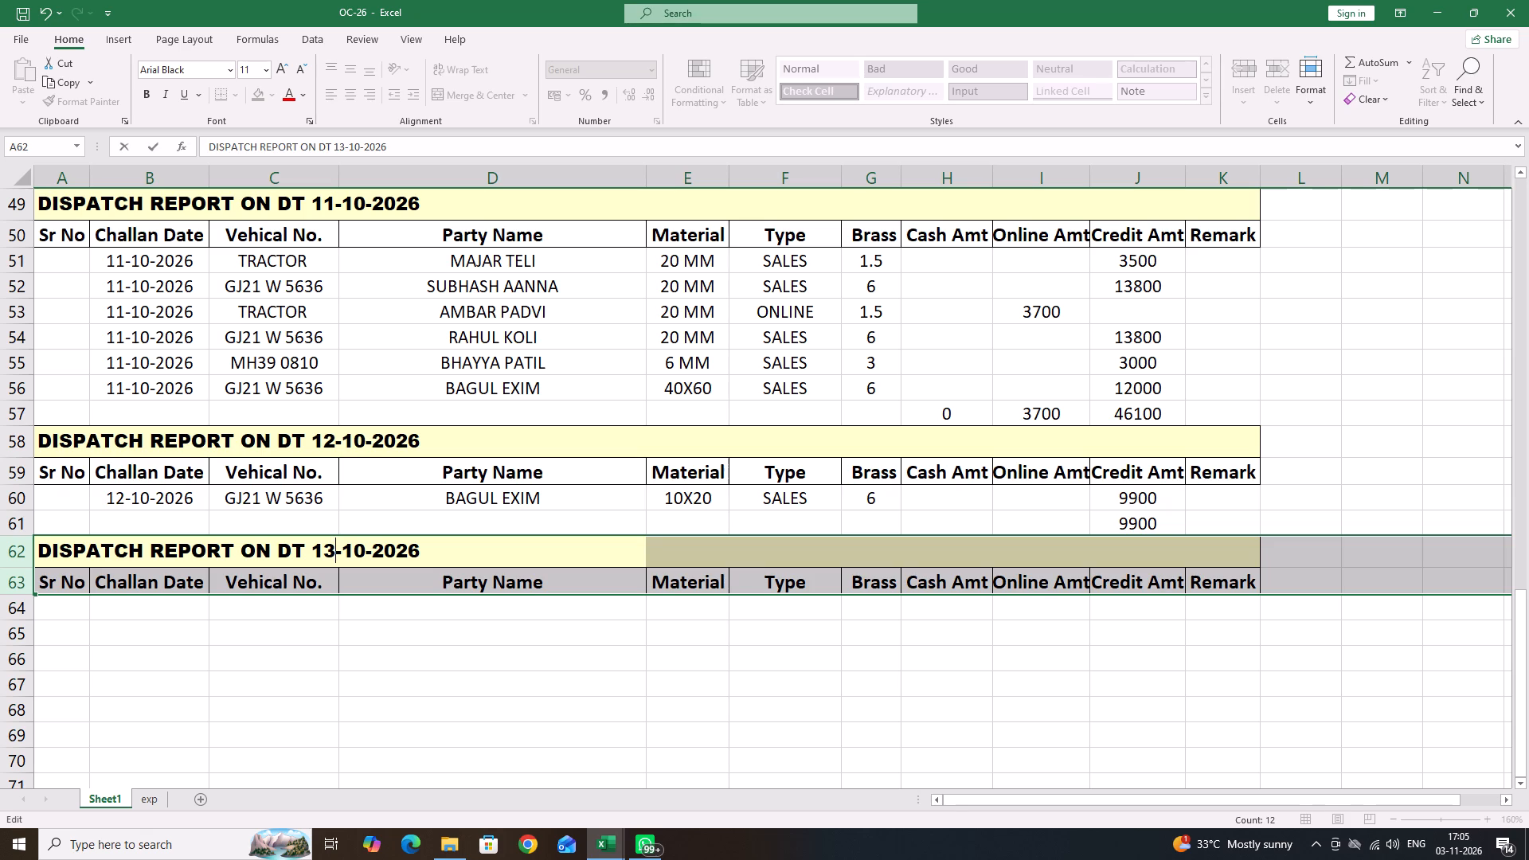
Copy the date 13-10-2026 from the new report title into the challan date cell B64.
left_click_drag(311, 556, 417, 559)
right_click(401, 545)
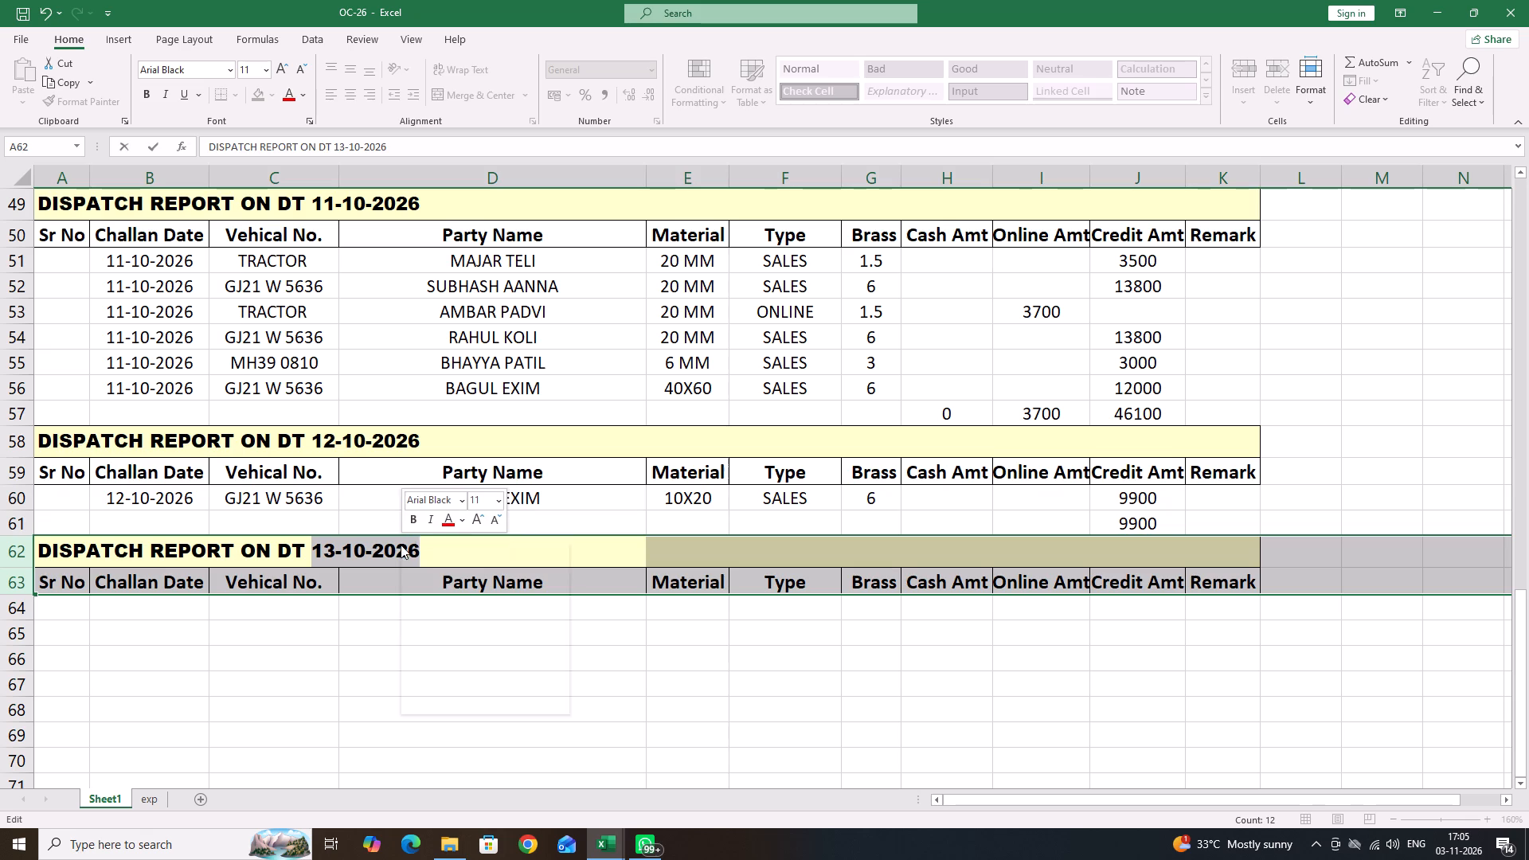
left_click(458, 574)
left_click(169, 603)
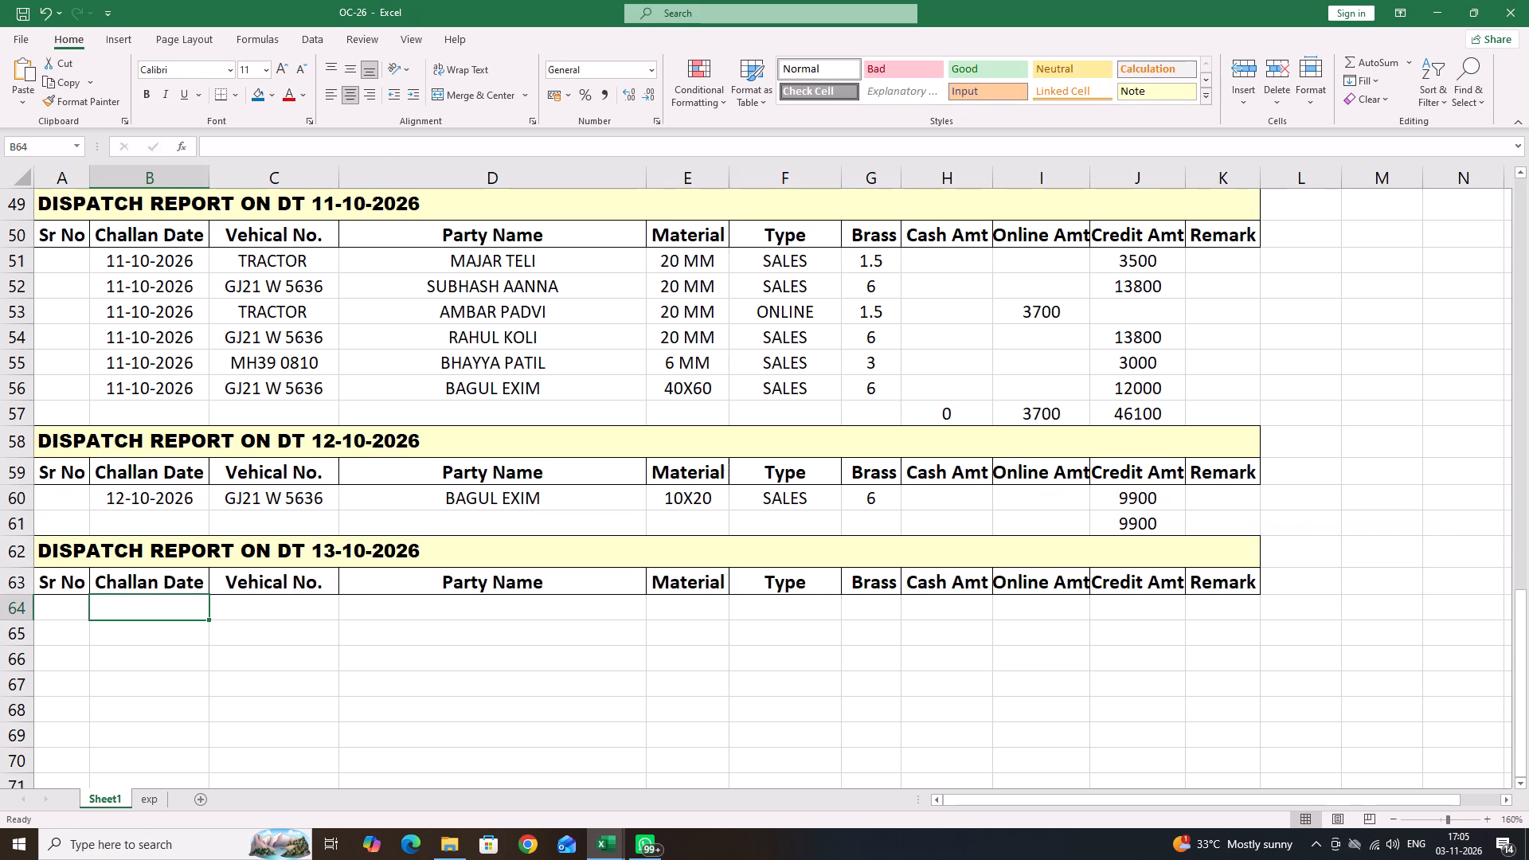
key("ctrl+v")
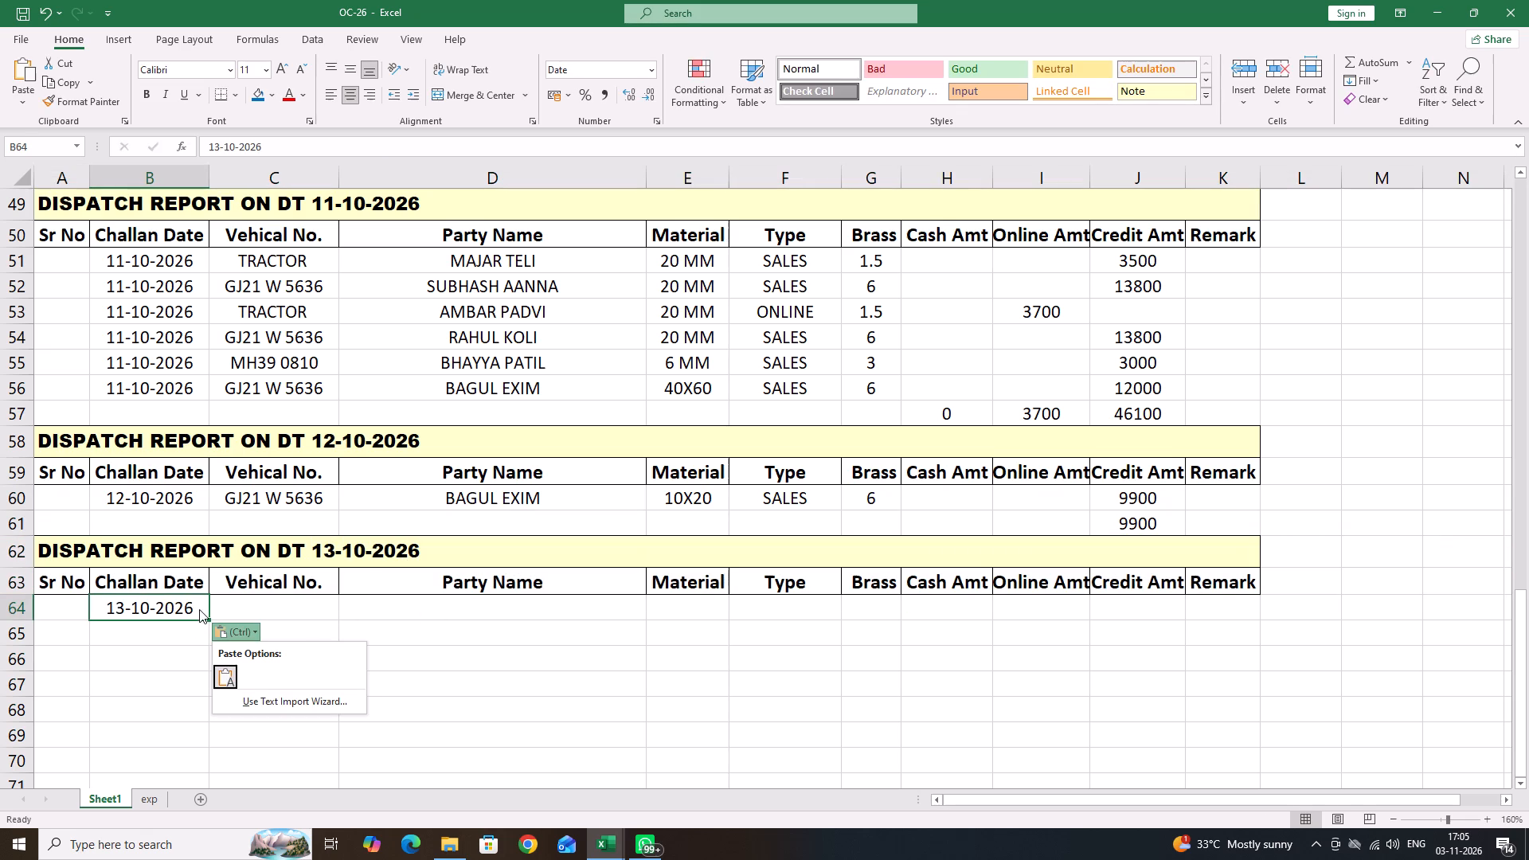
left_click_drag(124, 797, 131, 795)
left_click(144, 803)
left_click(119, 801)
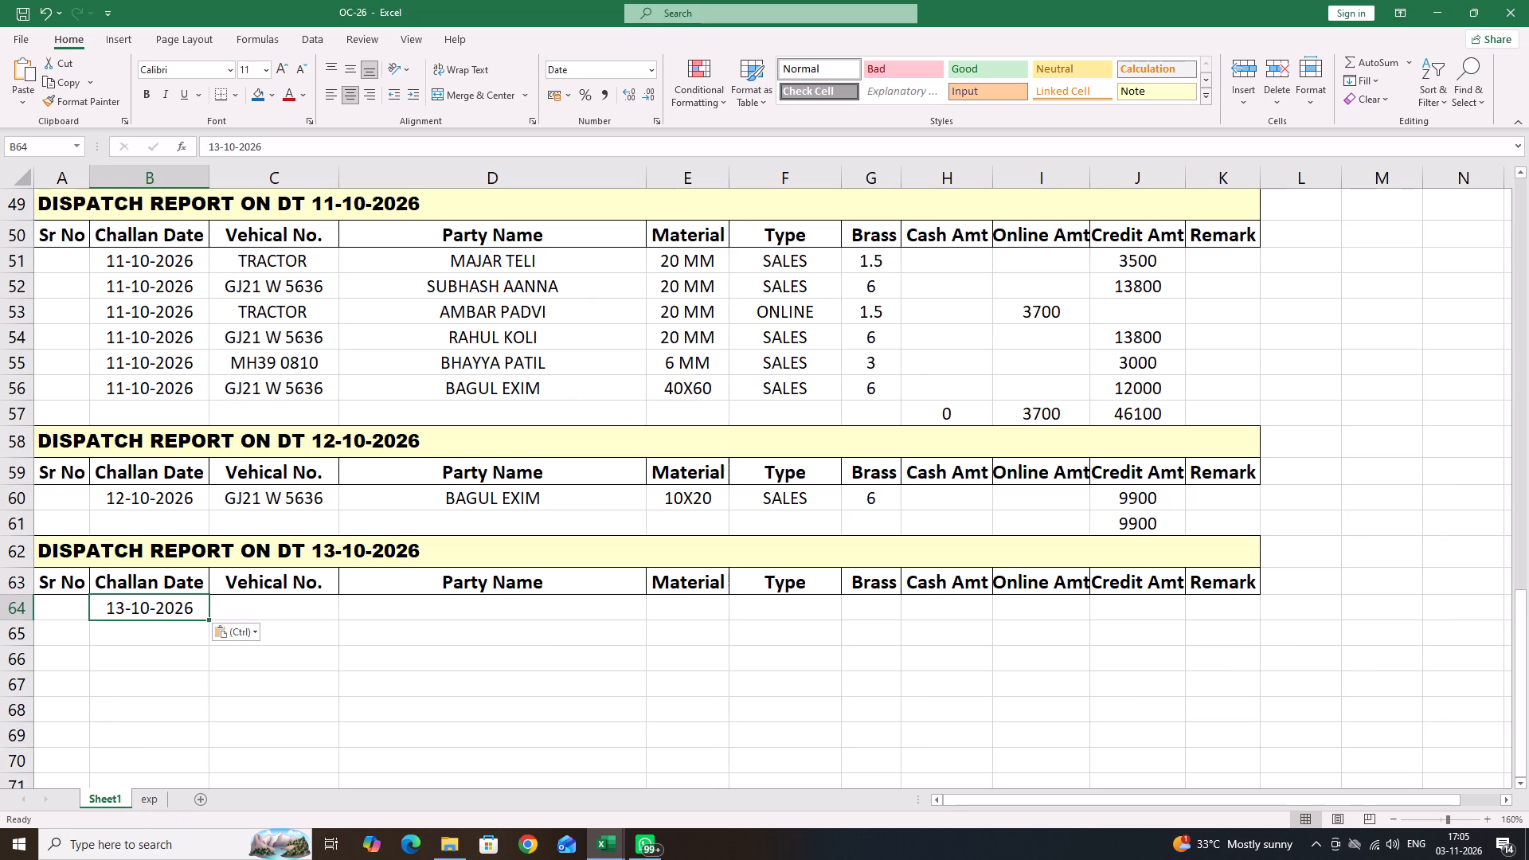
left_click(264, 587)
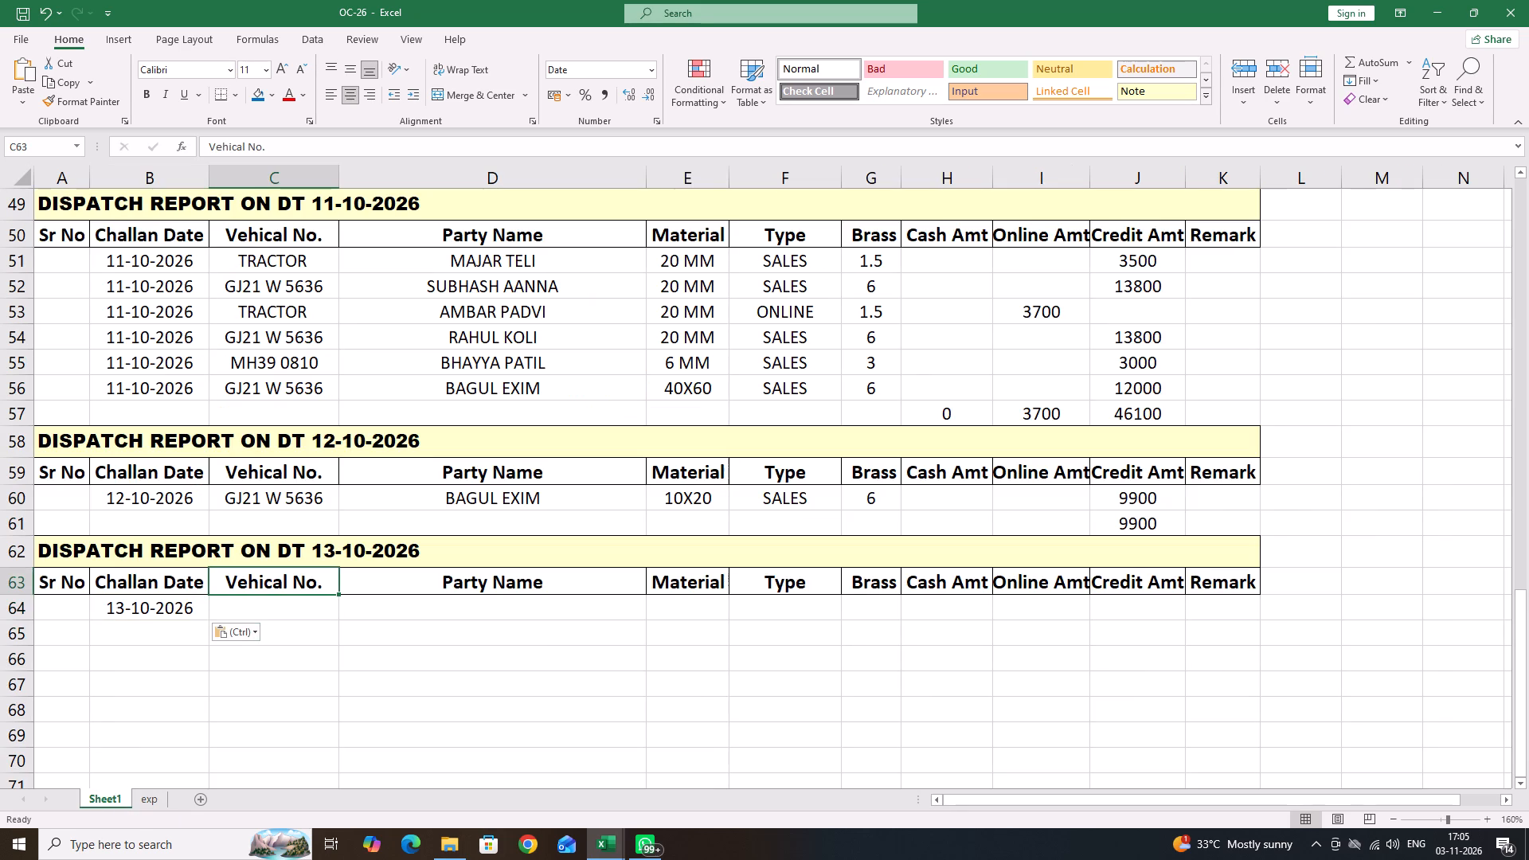
left_click(264, 606)
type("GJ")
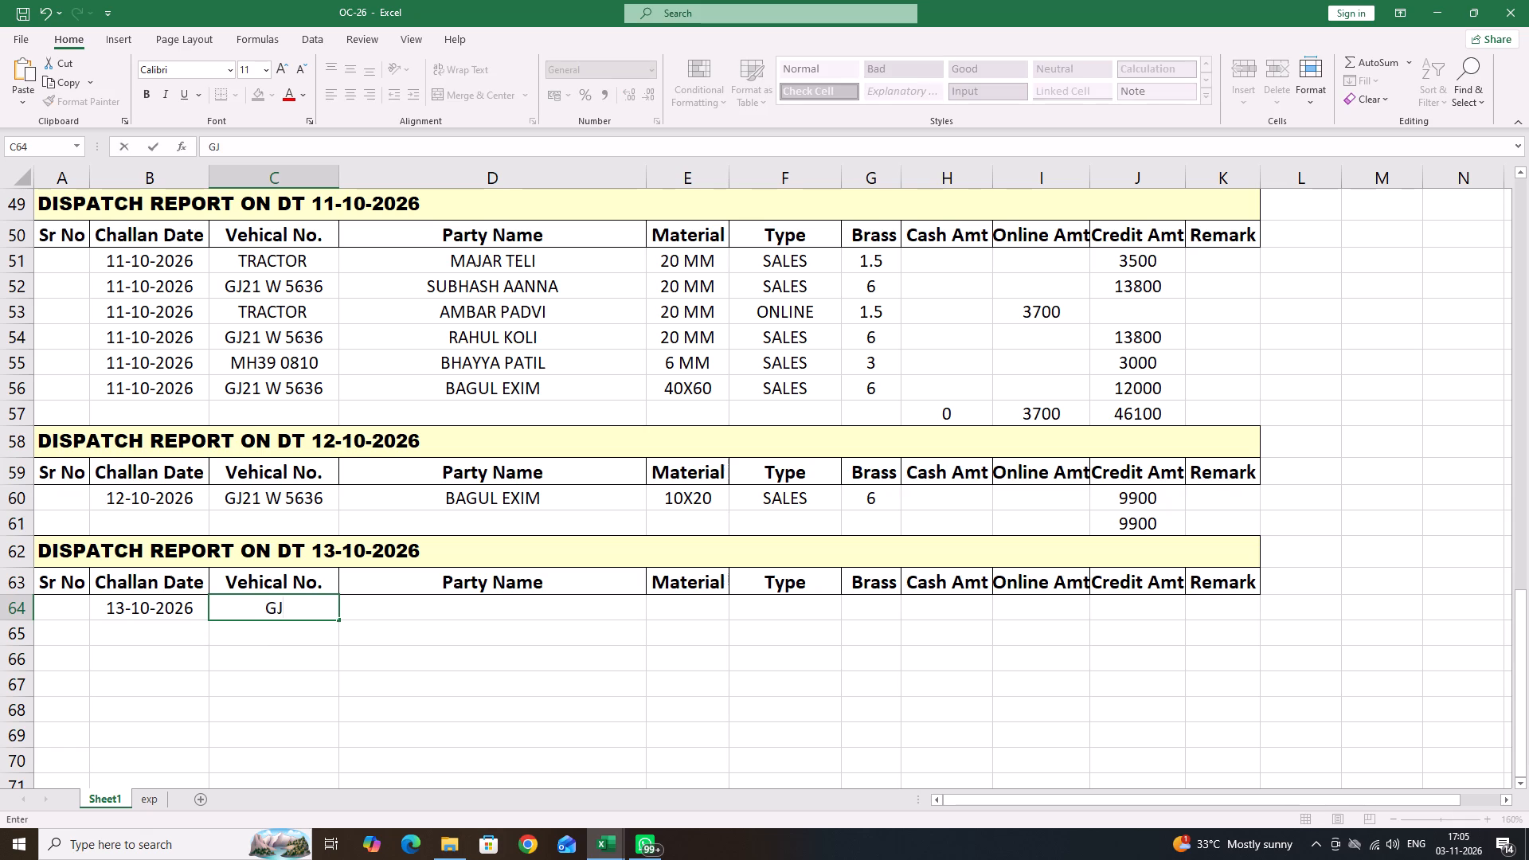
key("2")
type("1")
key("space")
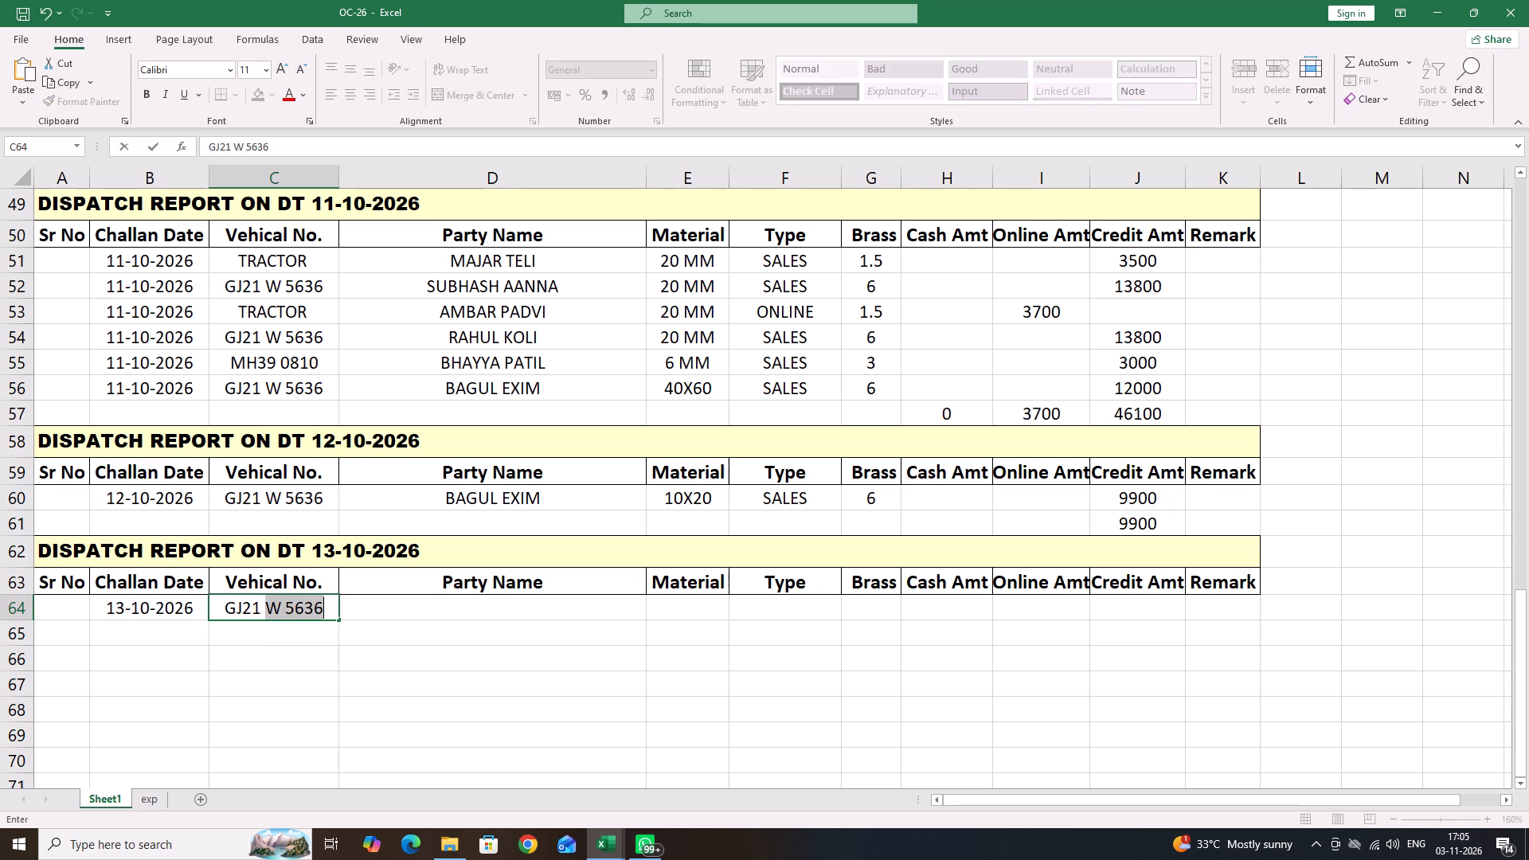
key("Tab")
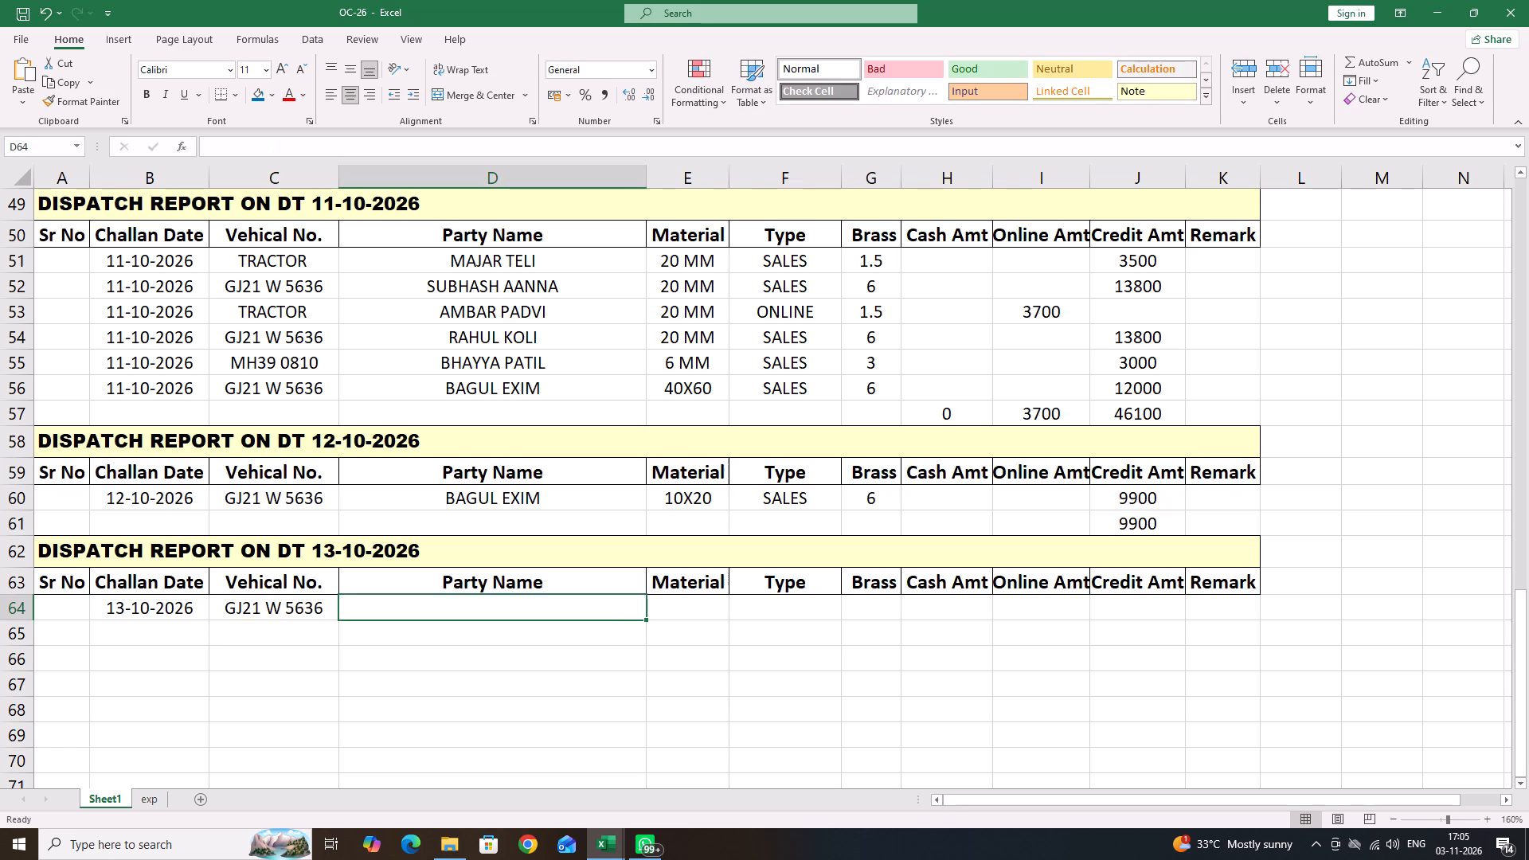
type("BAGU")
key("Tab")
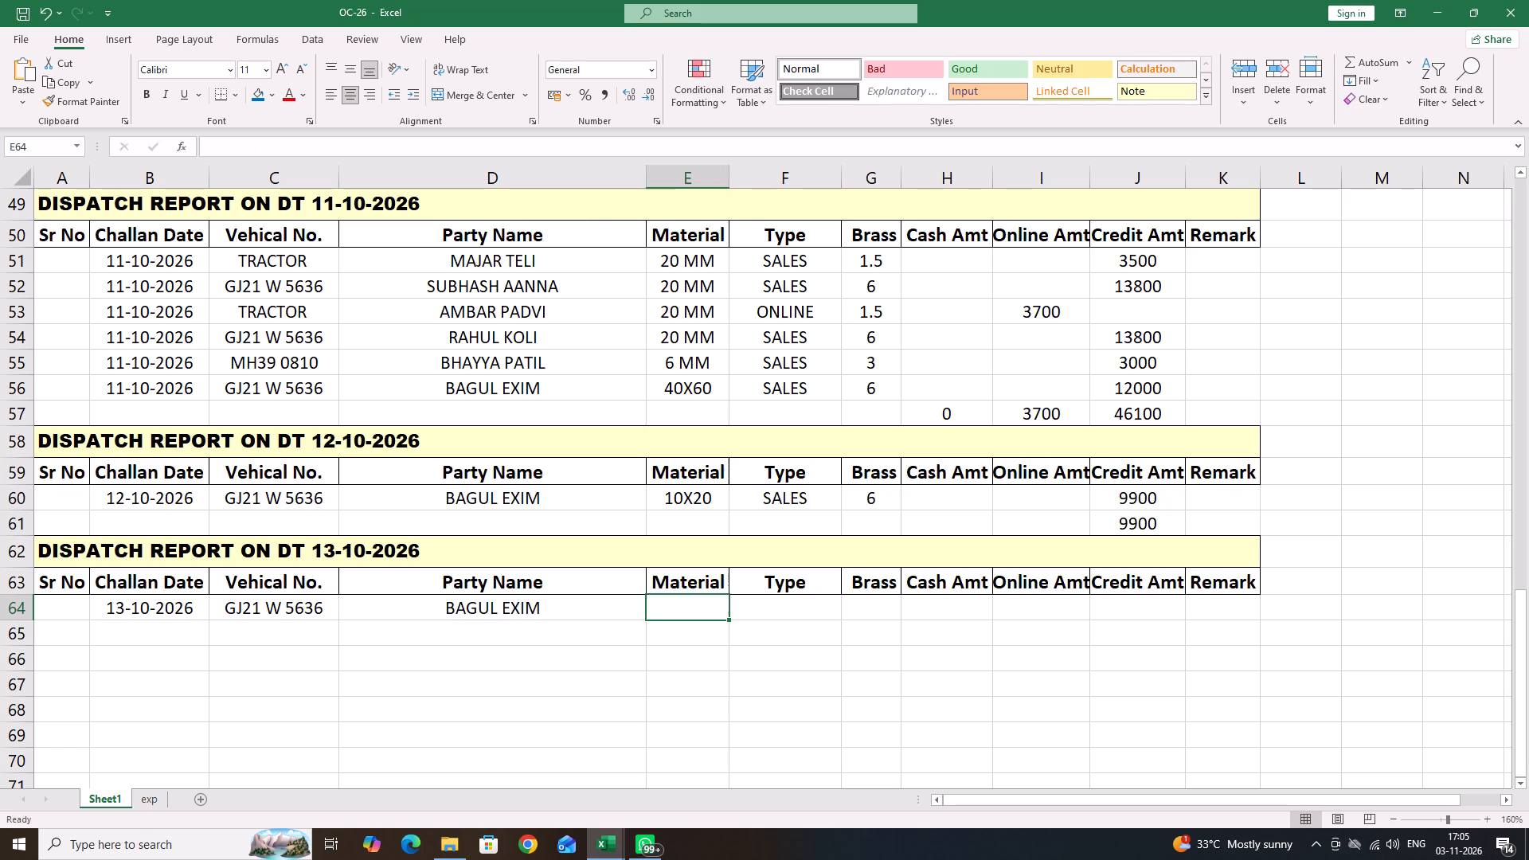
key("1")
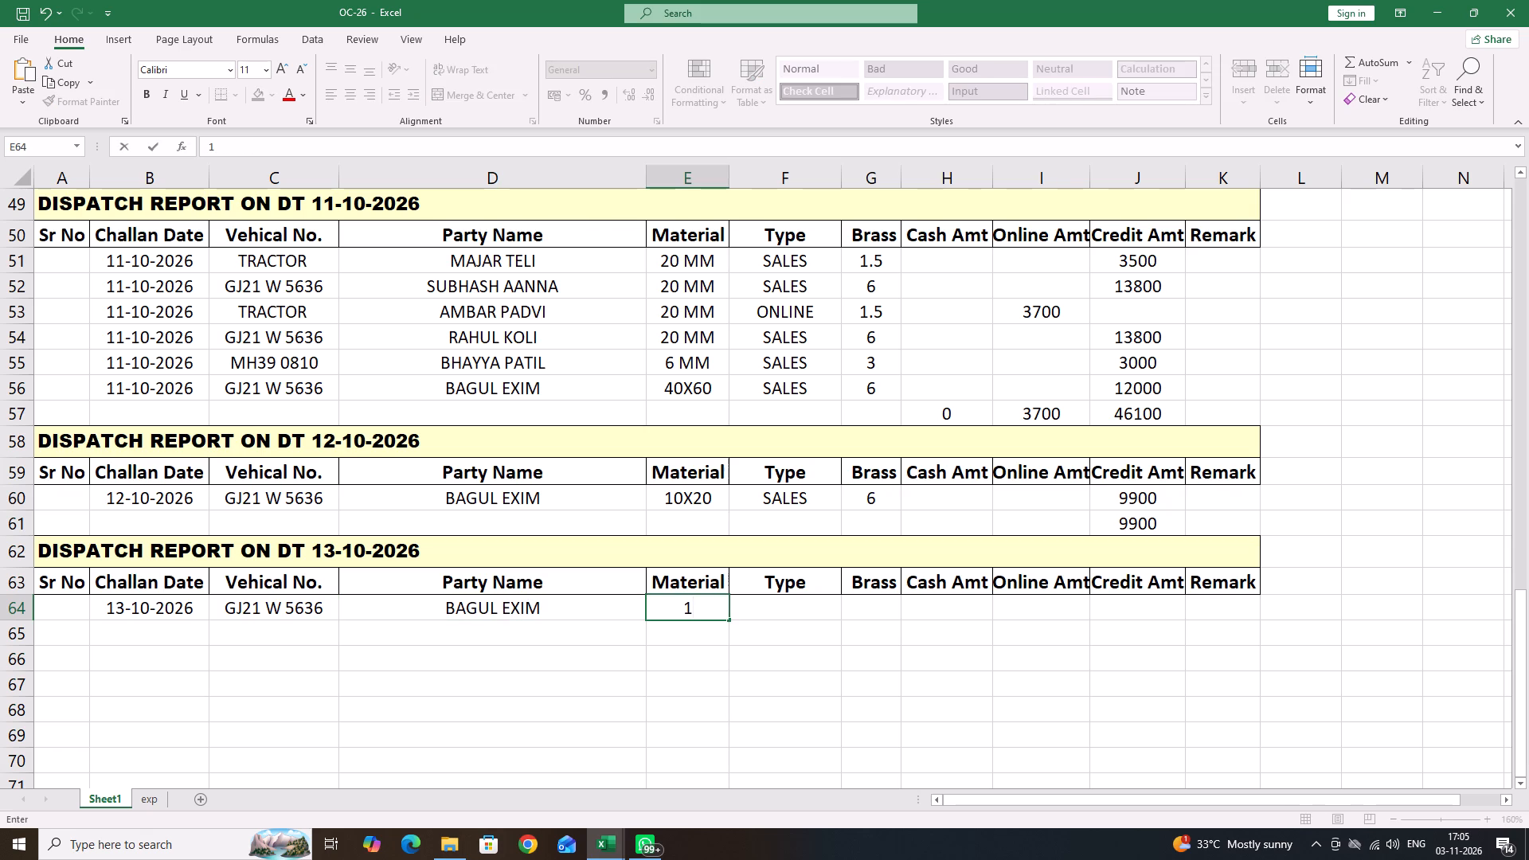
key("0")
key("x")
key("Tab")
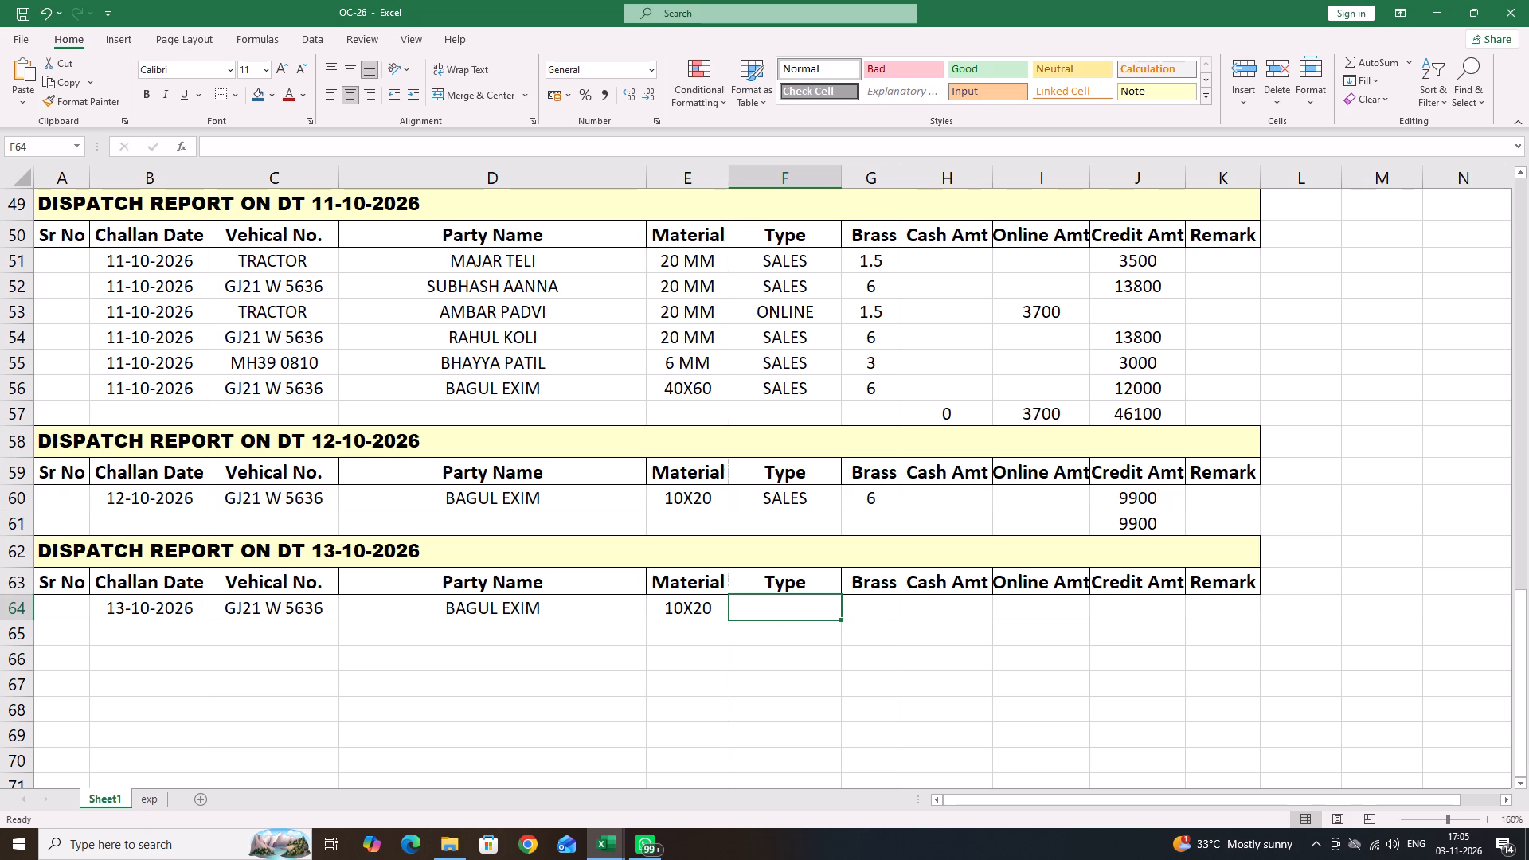
Complete the BAGUL EXIM entry in row 64 with type SALES, brass 6 and credit amount 9900.
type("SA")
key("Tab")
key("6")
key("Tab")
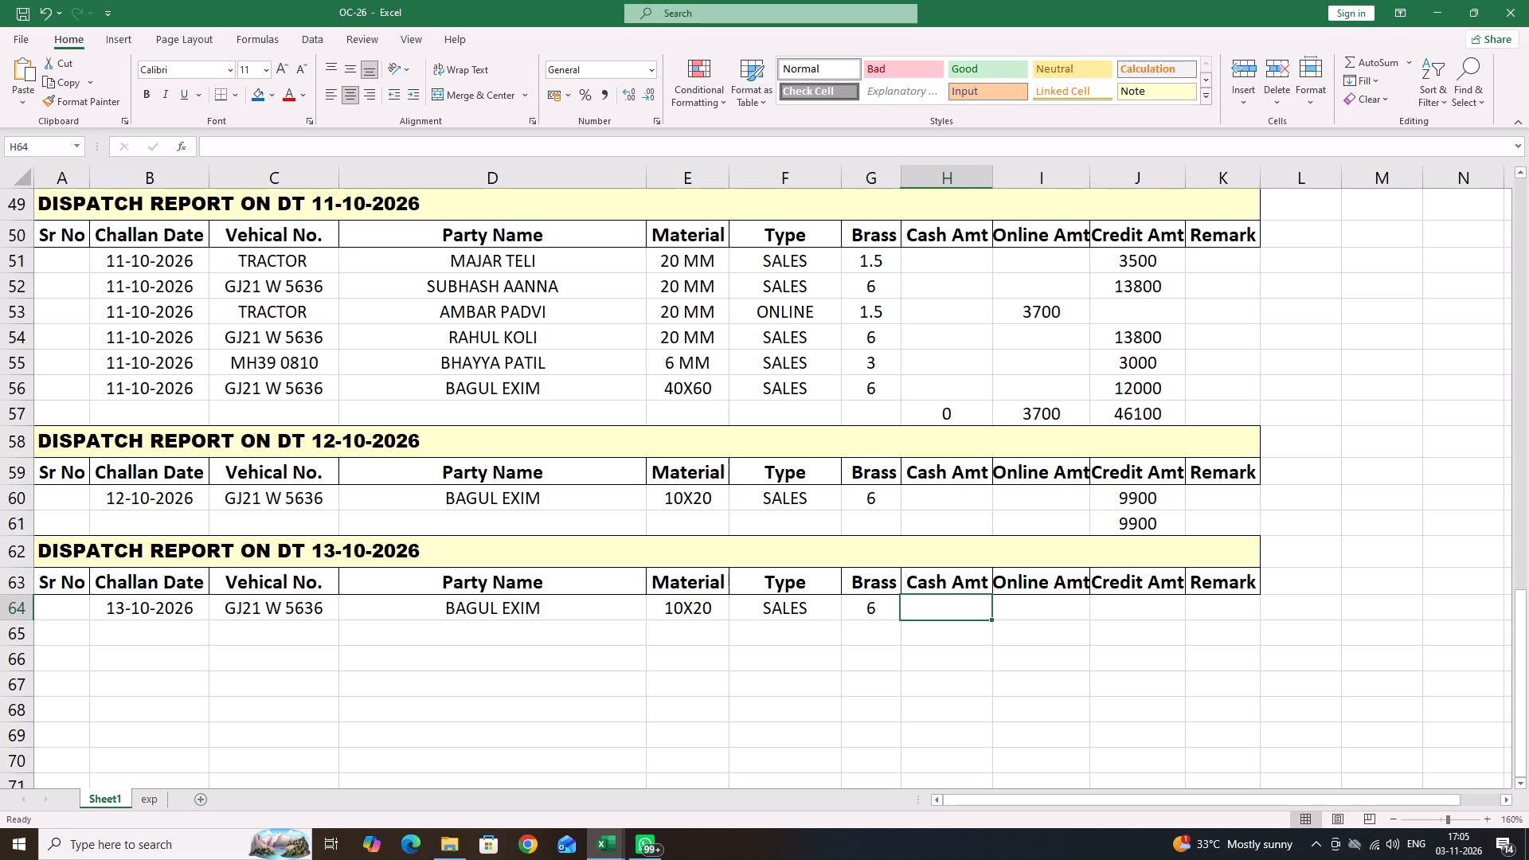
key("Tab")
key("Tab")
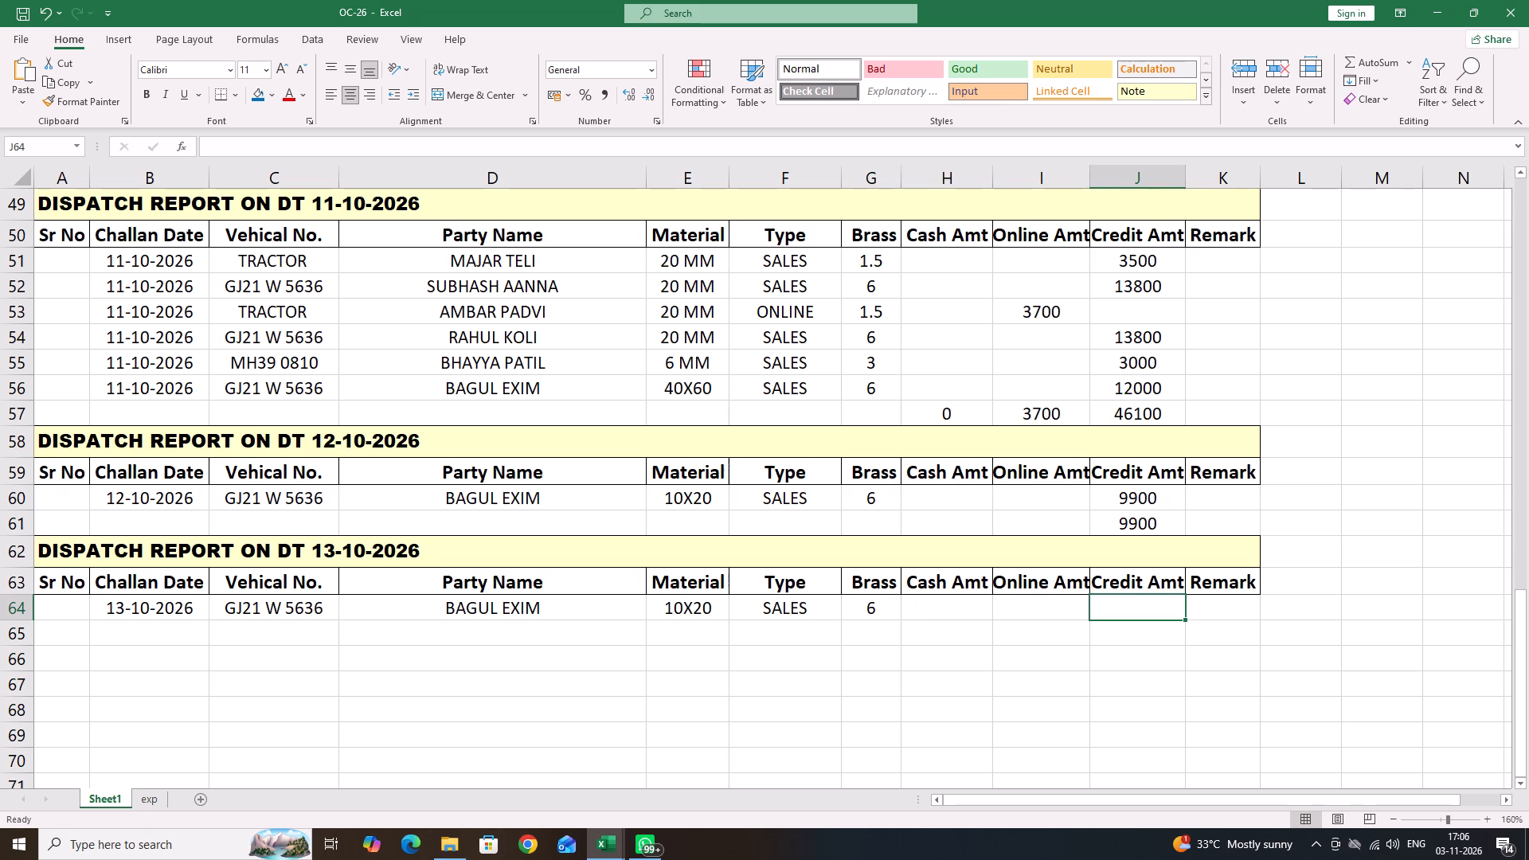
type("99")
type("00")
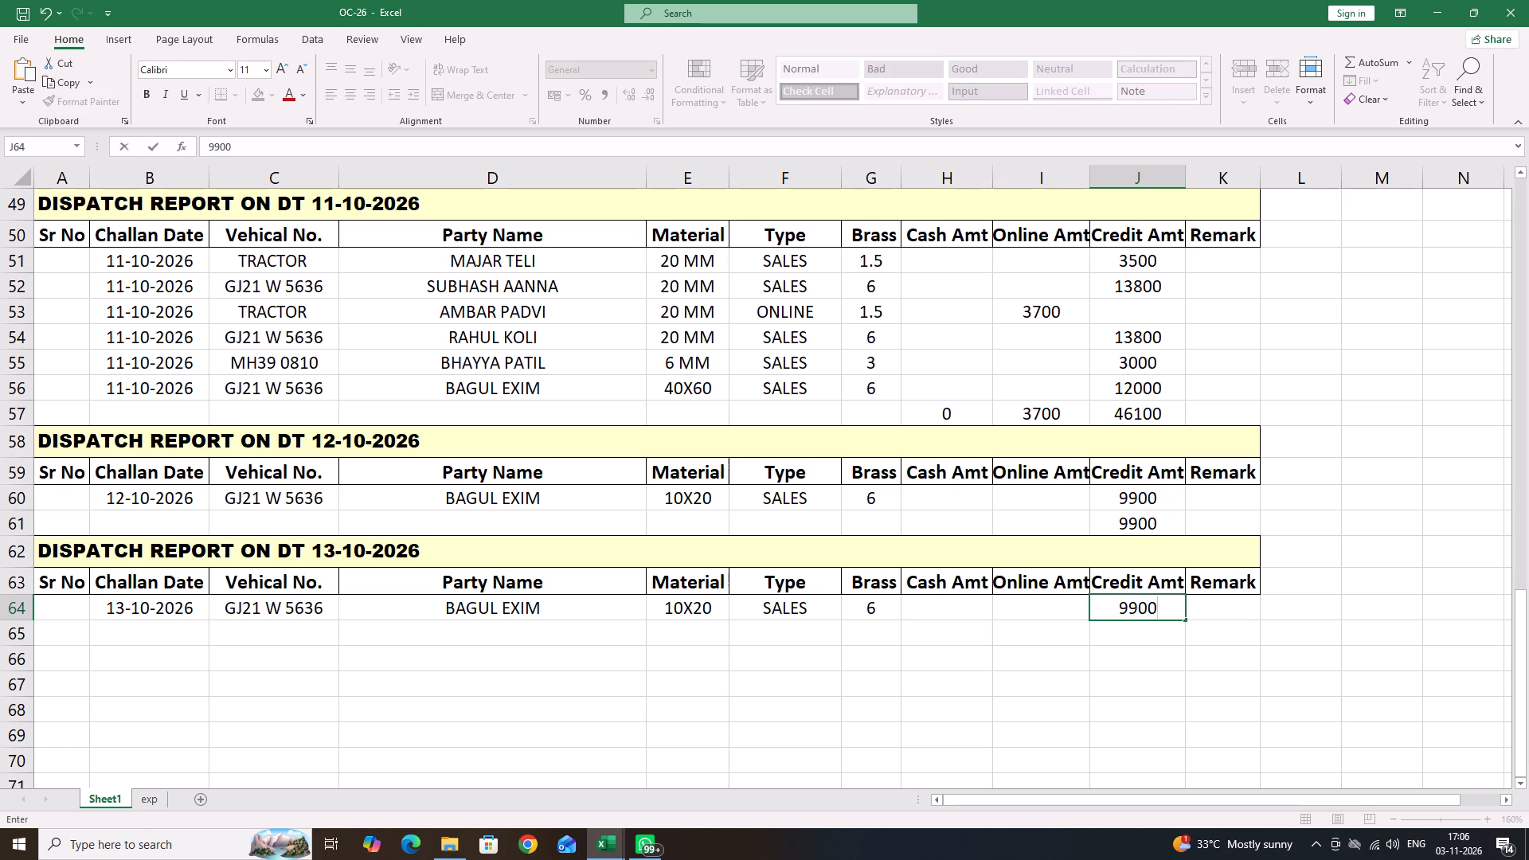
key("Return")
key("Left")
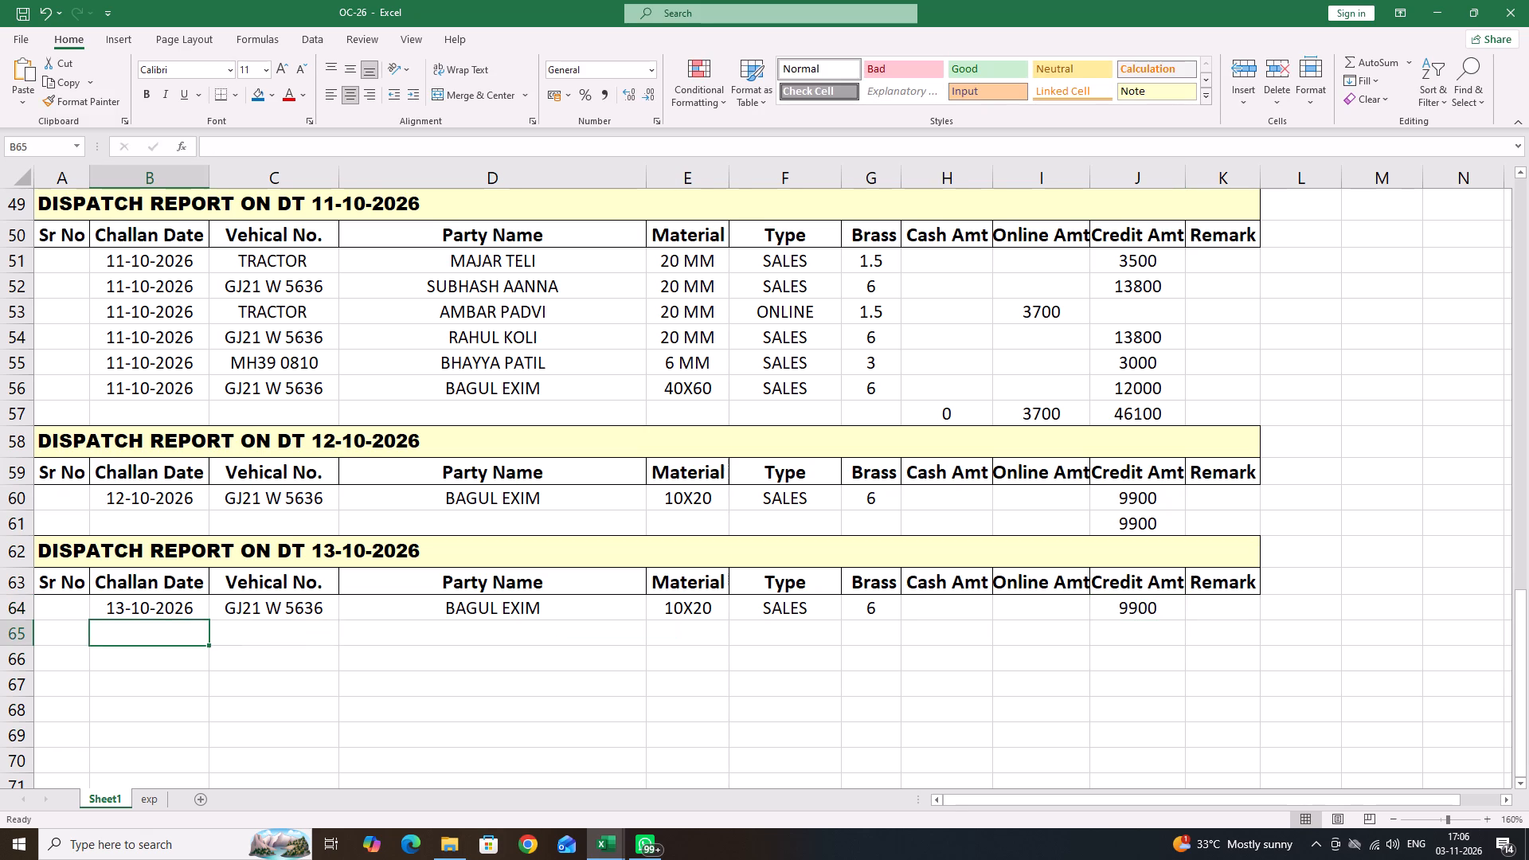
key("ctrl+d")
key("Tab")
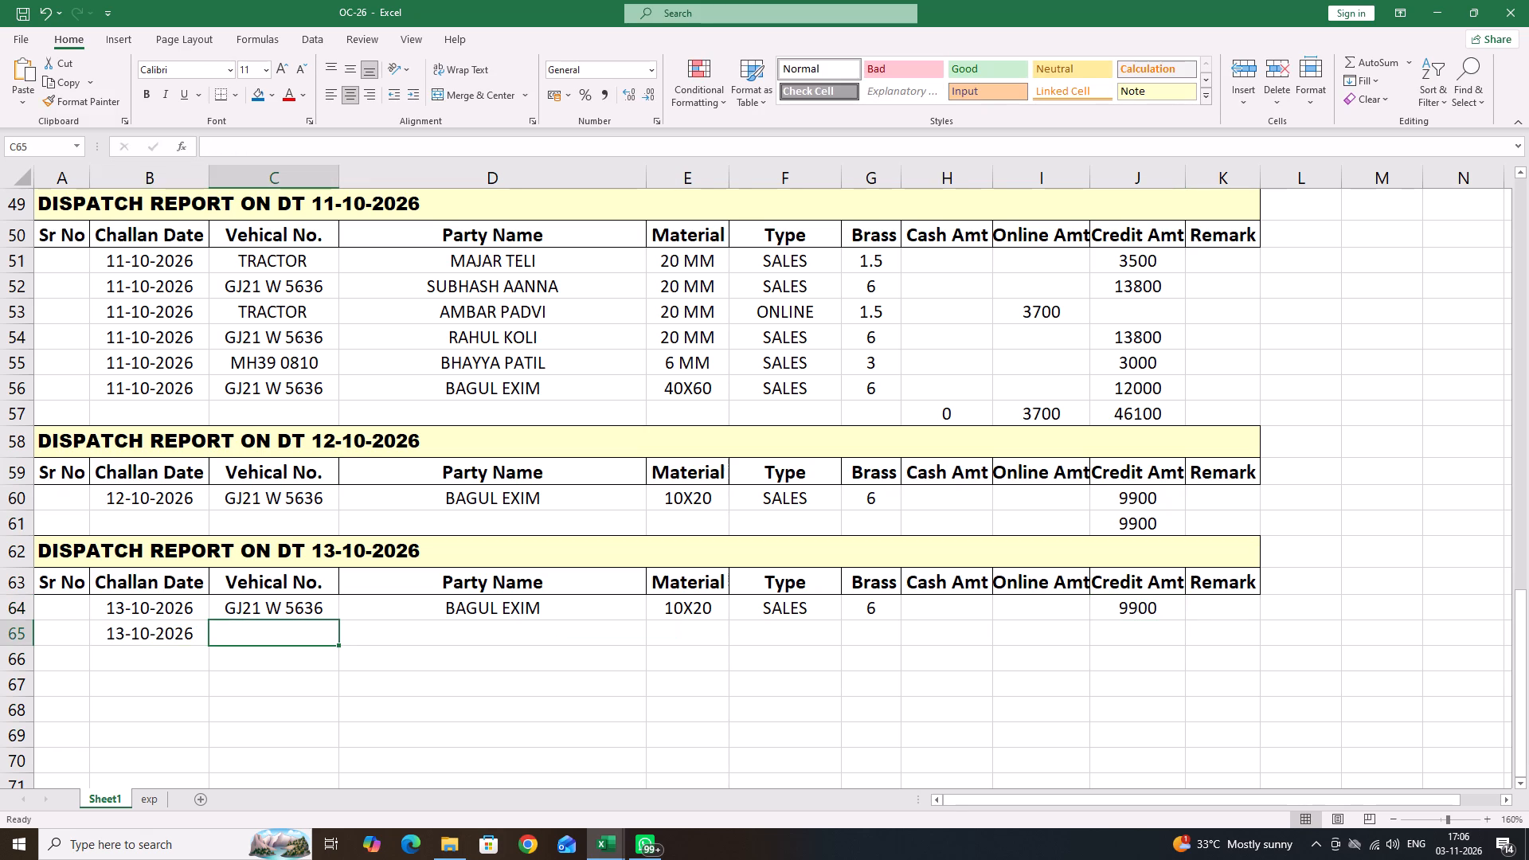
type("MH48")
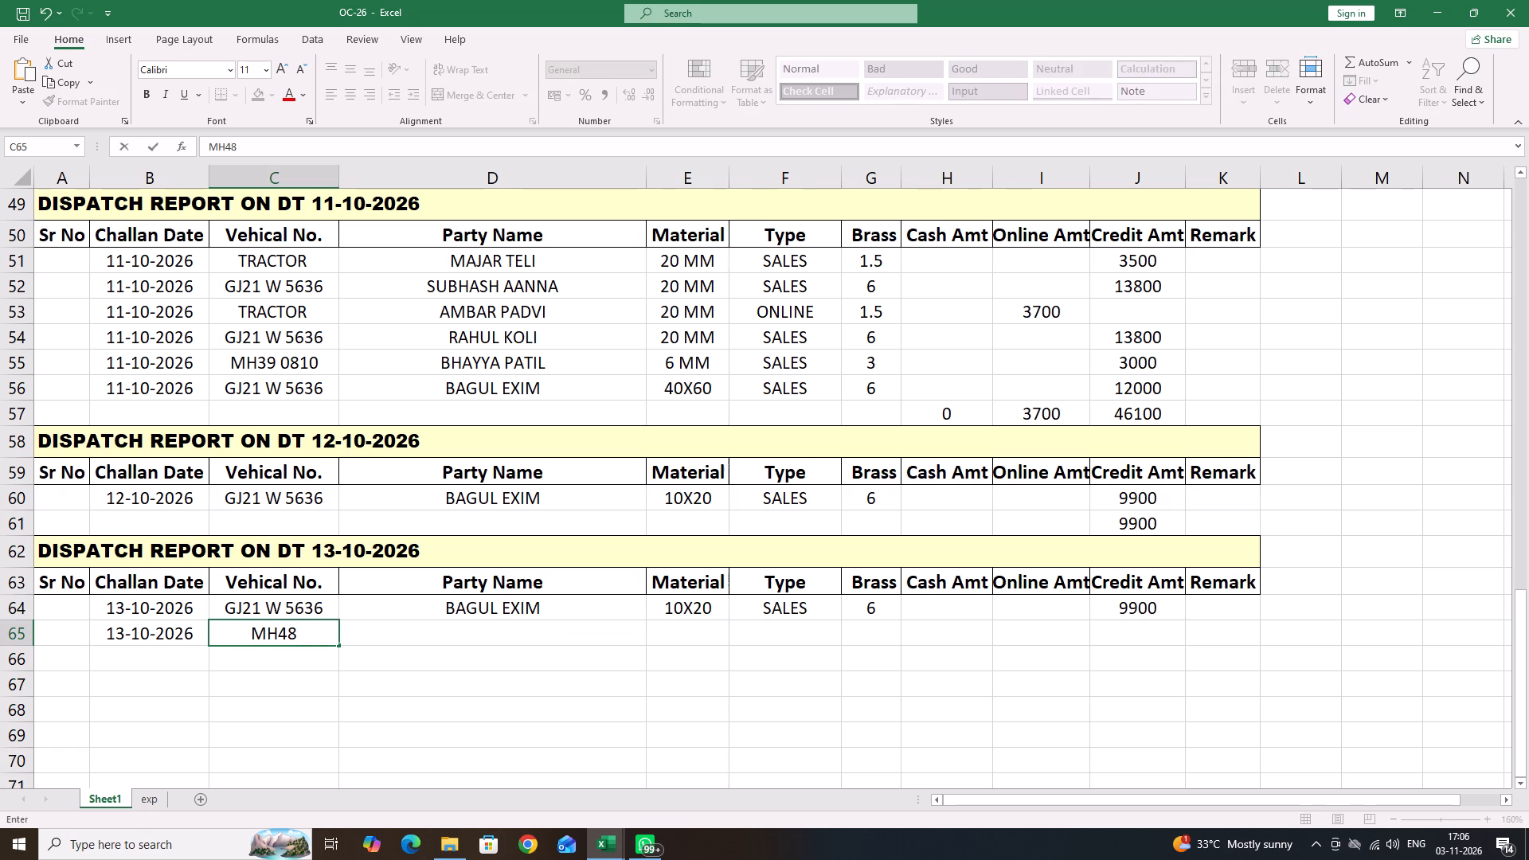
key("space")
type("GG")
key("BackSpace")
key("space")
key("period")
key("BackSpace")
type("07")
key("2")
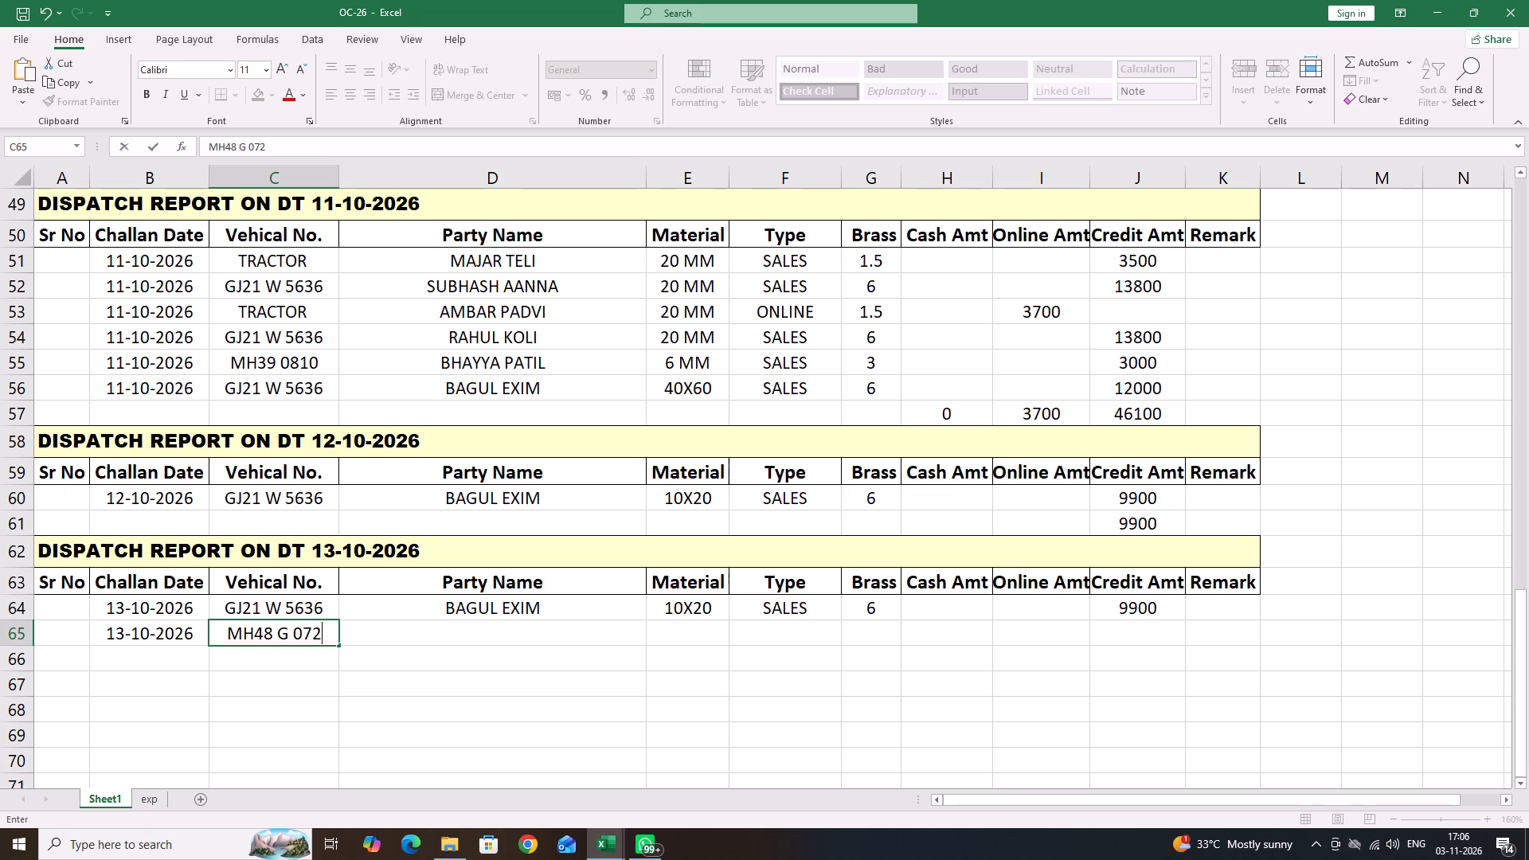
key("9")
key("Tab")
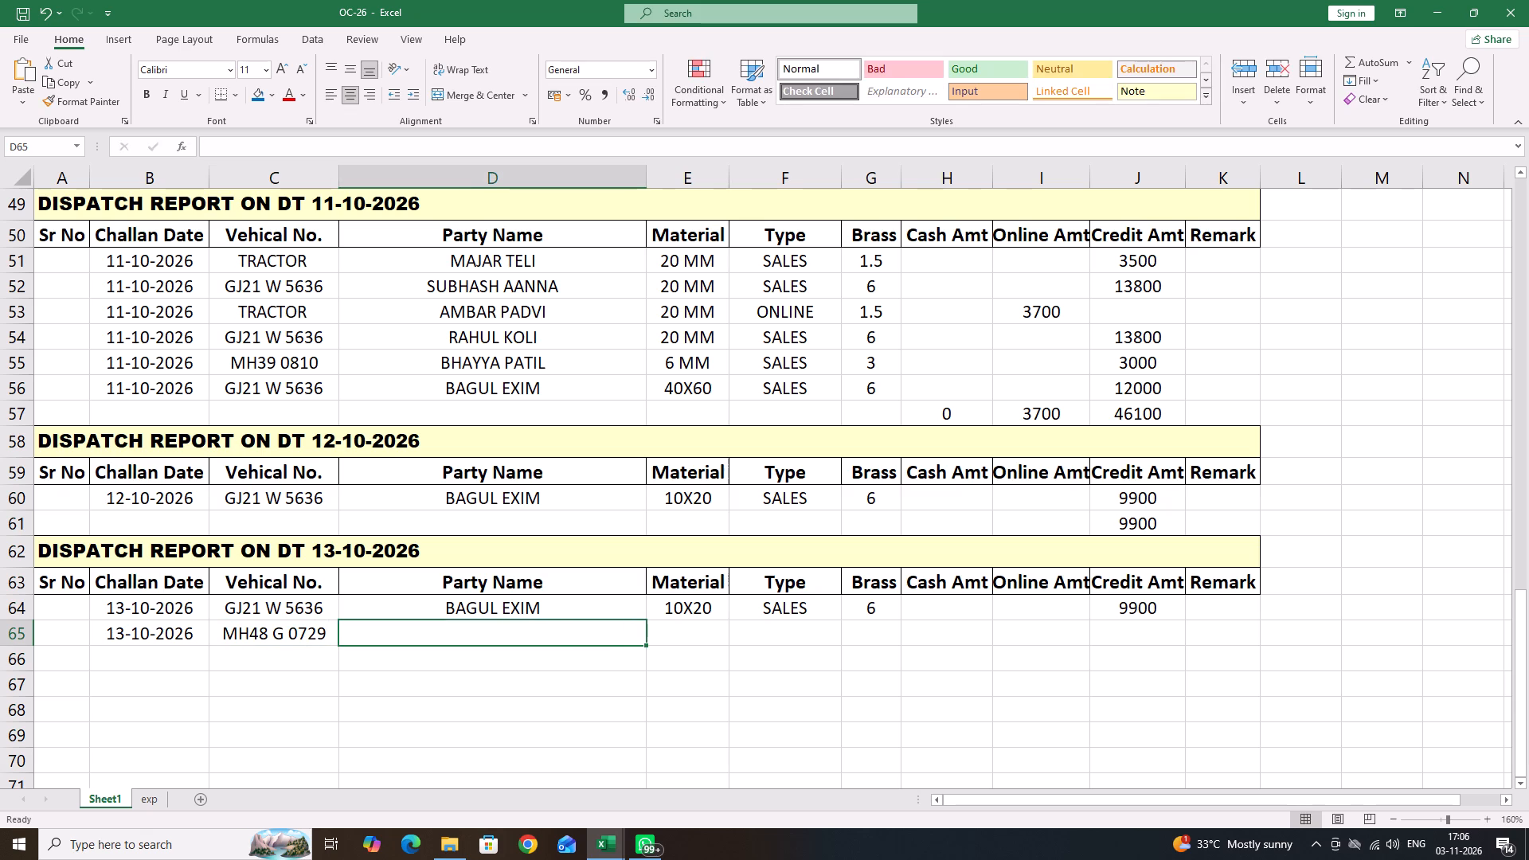
Enter the party's name, material 20 MM and type CASH for the entry in row 65.
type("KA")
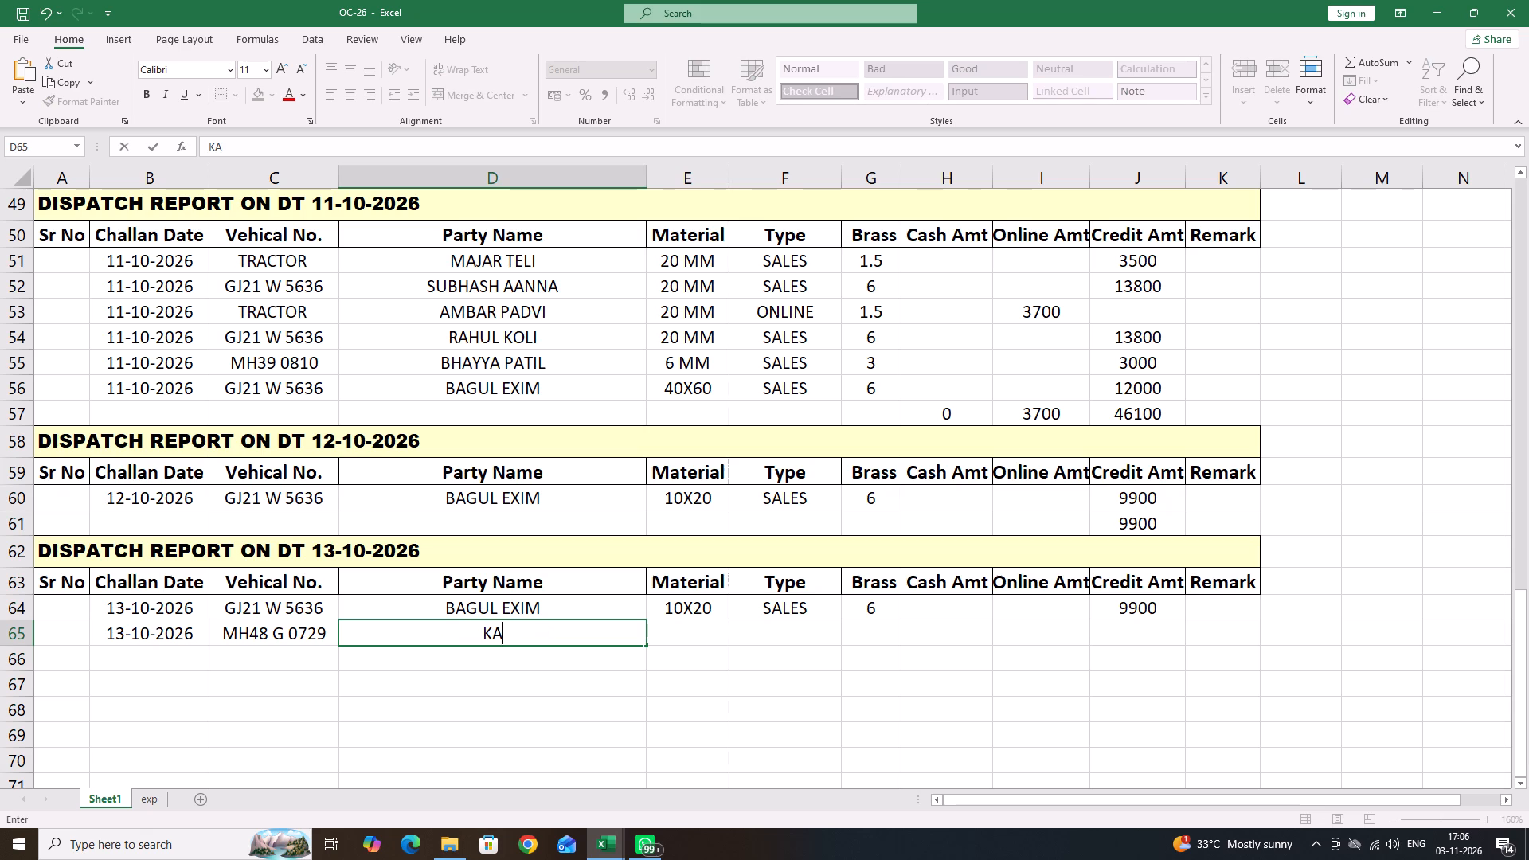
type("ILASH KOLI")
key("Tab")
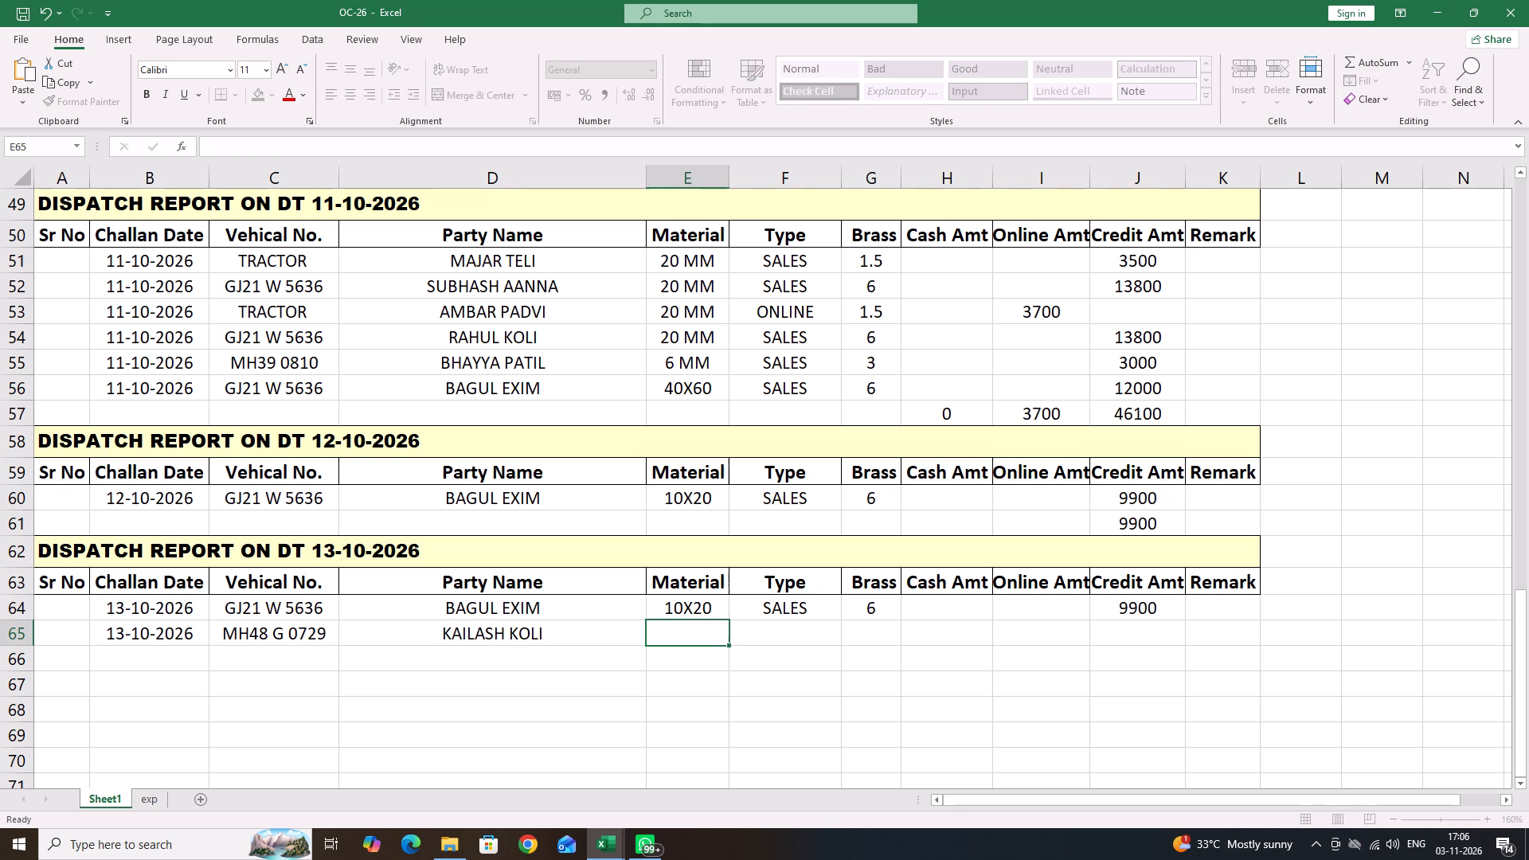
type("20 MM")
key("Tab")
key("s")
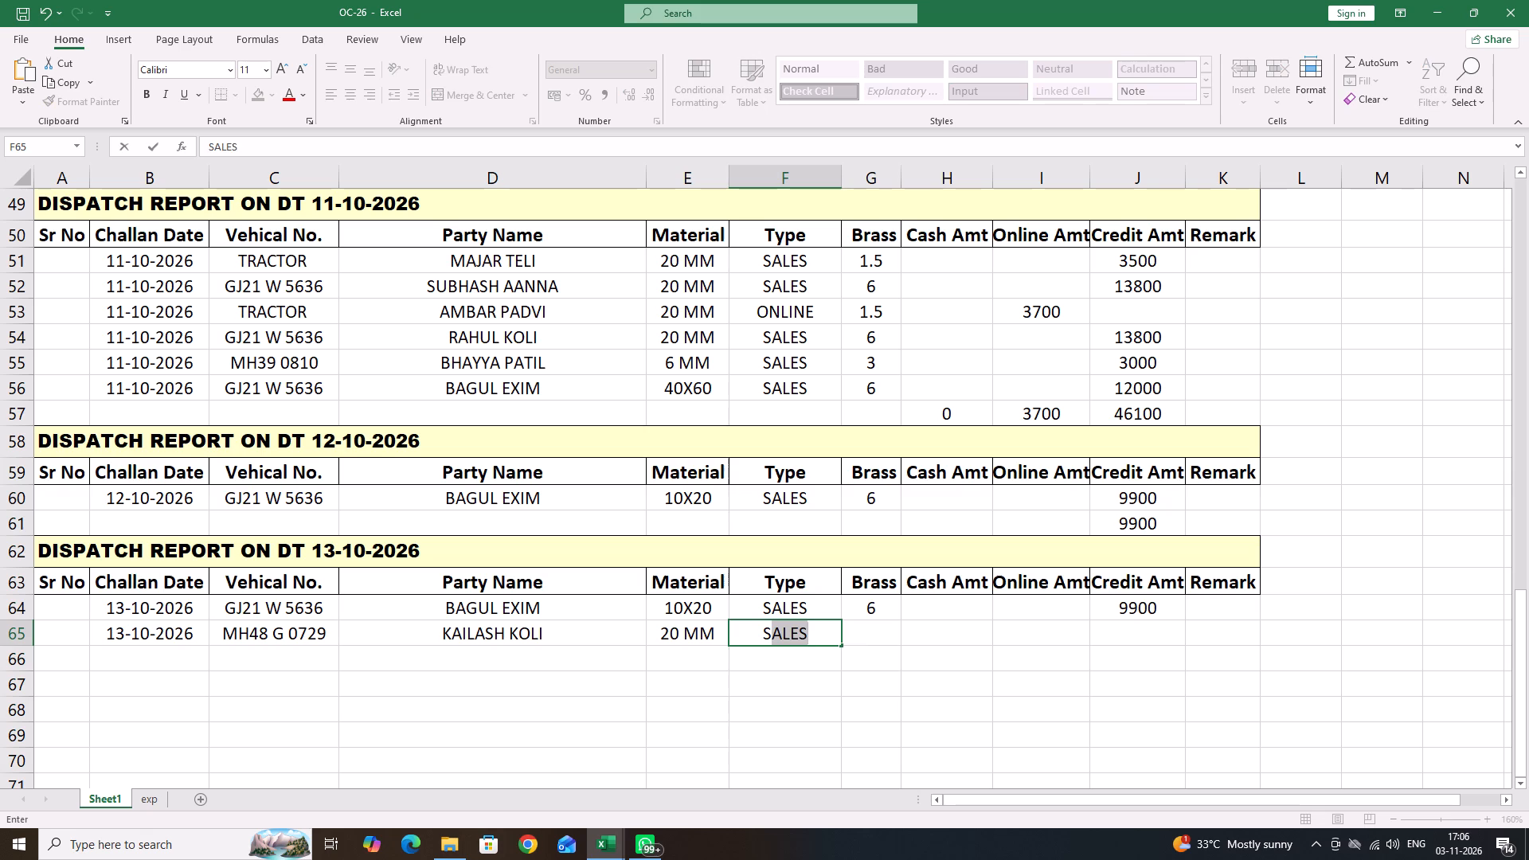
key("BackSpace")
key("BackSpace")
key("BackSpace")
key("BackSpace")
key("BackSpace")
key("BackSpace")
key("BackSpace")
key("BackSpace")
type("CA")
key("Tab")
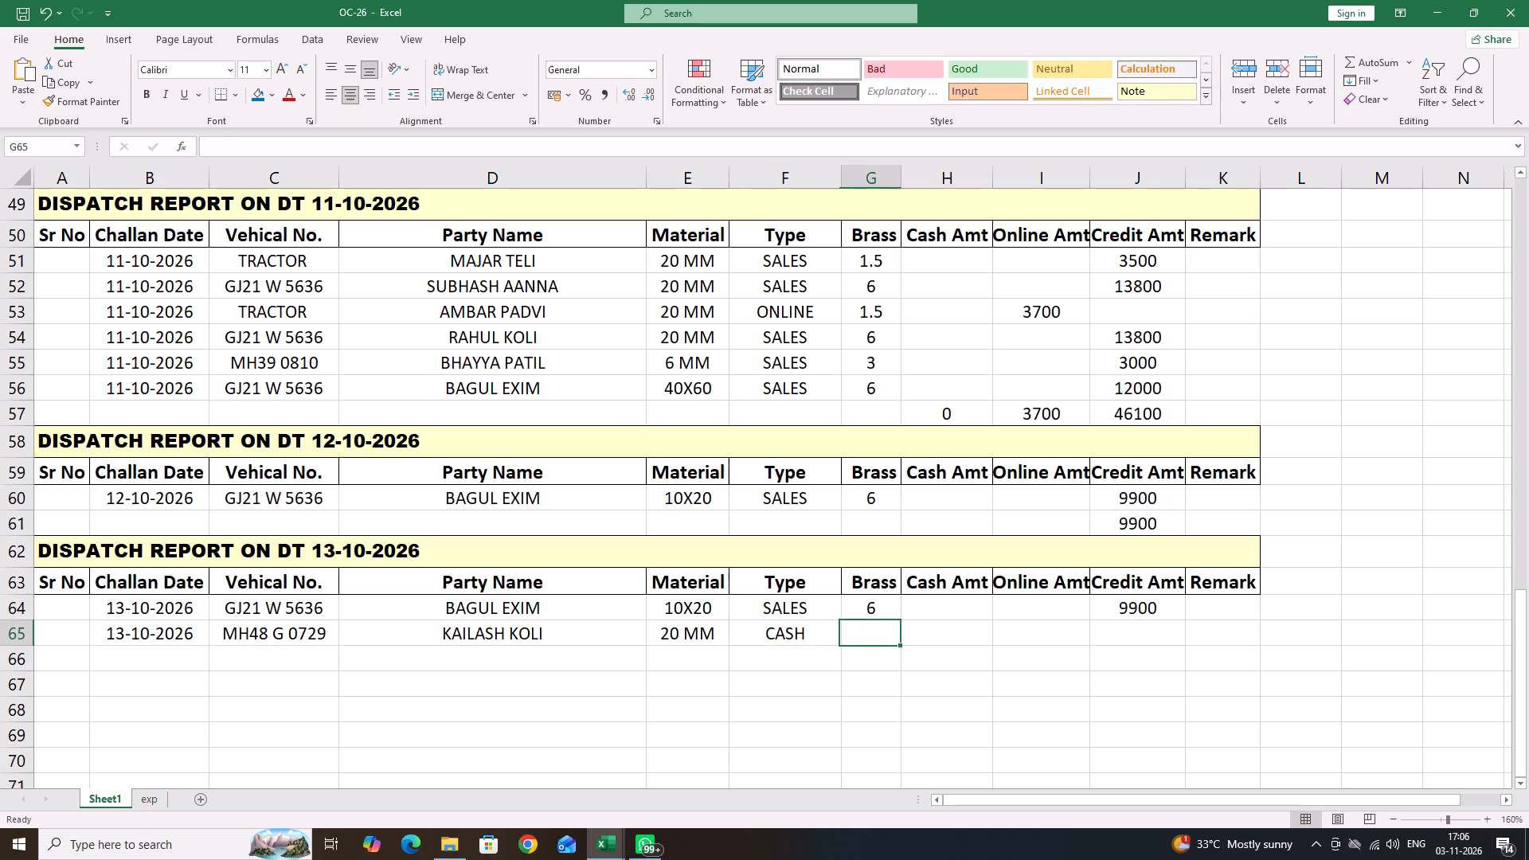
Enter brass 3 and a cash amount of 7000 for the entry in row 65.
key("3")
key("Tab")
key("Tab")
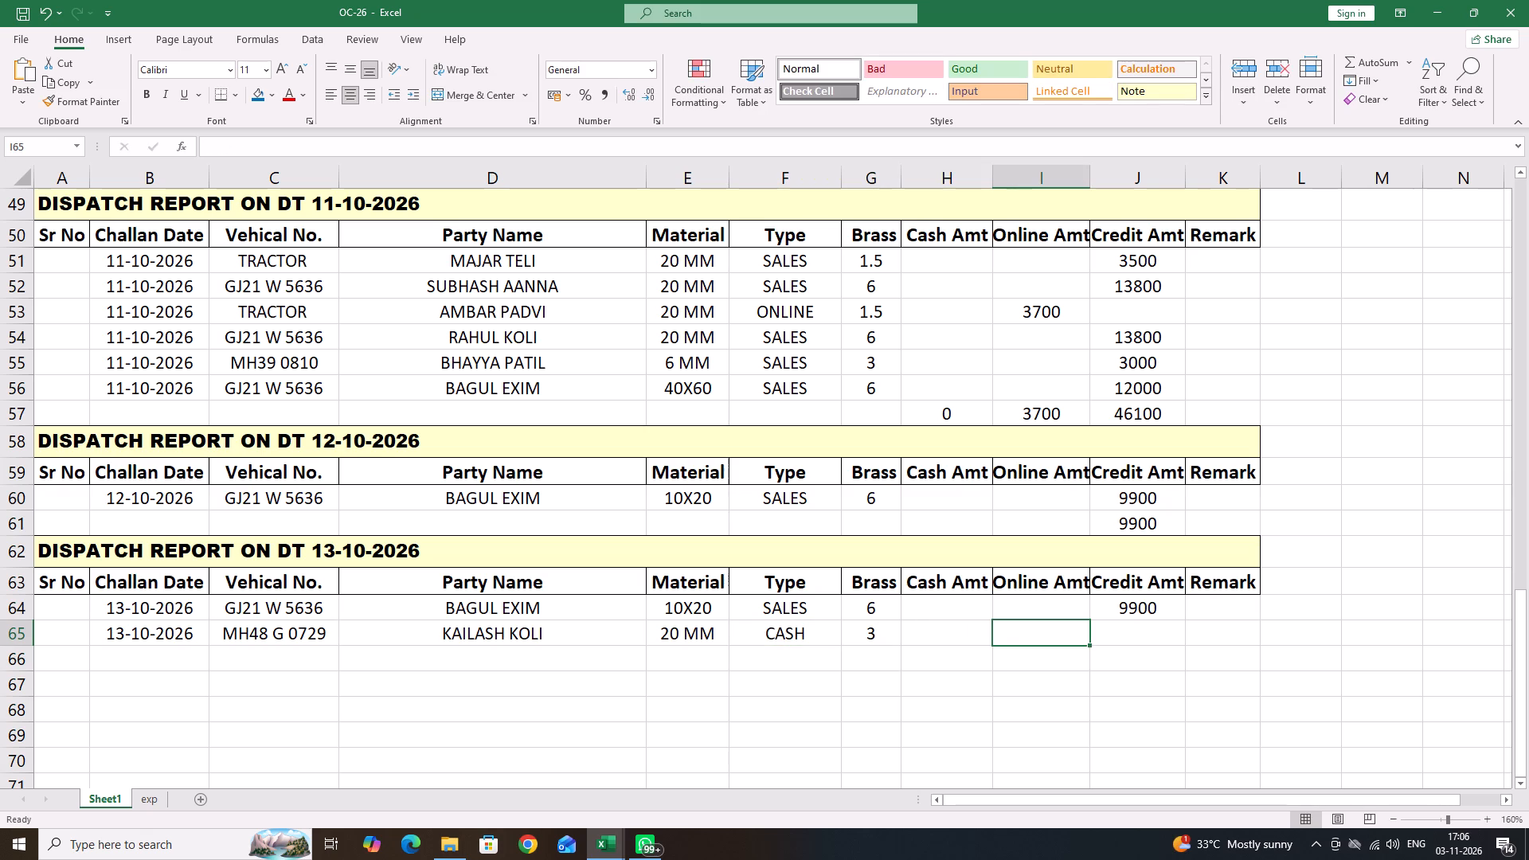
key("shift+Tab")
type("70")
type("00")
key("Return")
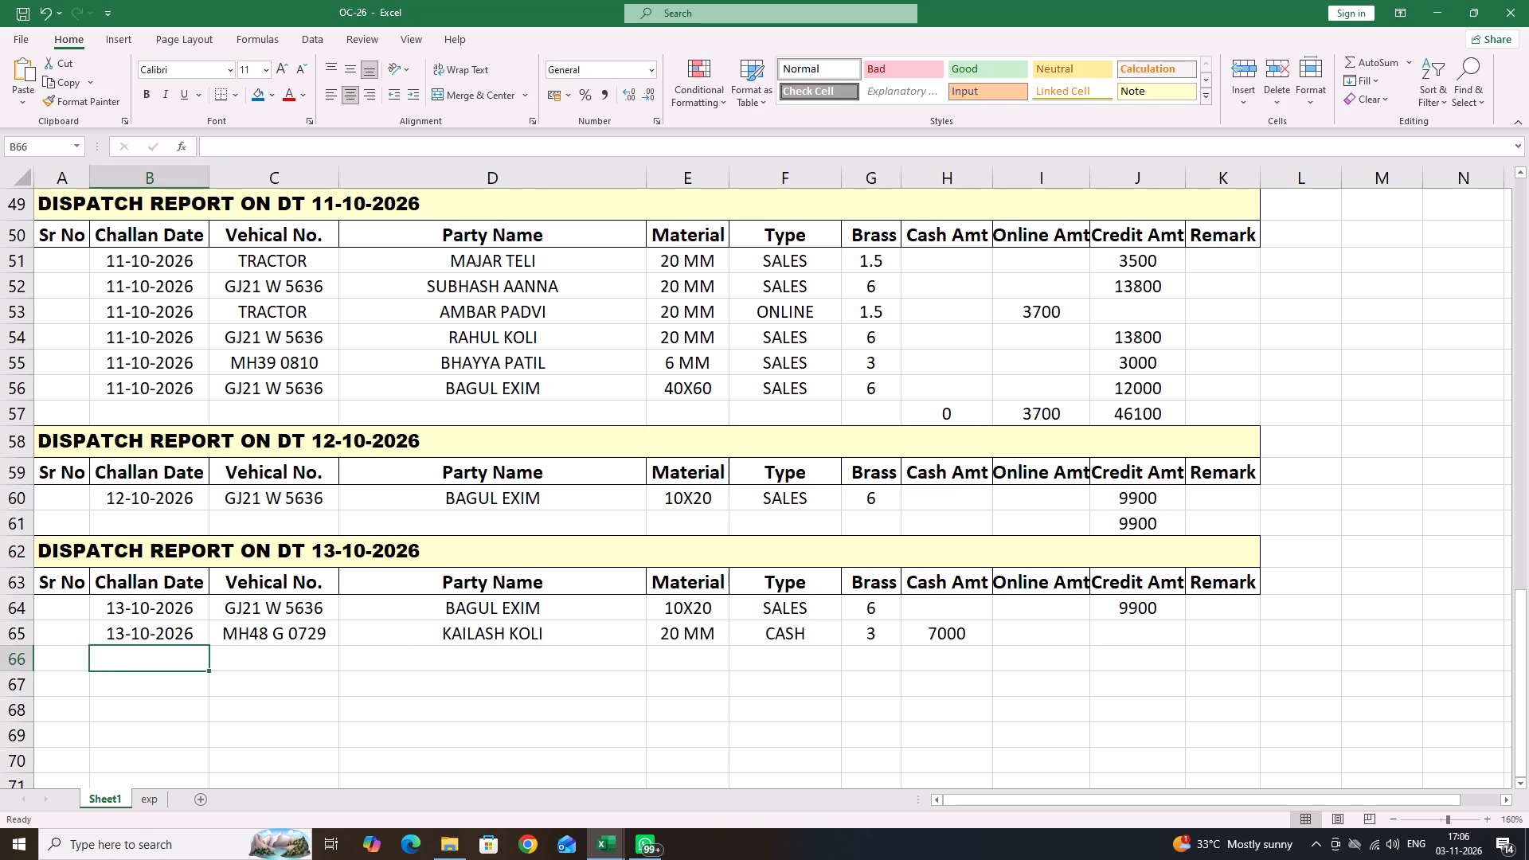
Add an AutoSum total of the 13-10-2026 credit amounts in cell J66.
left_click(1143, 658)
left_click(1378, 66)
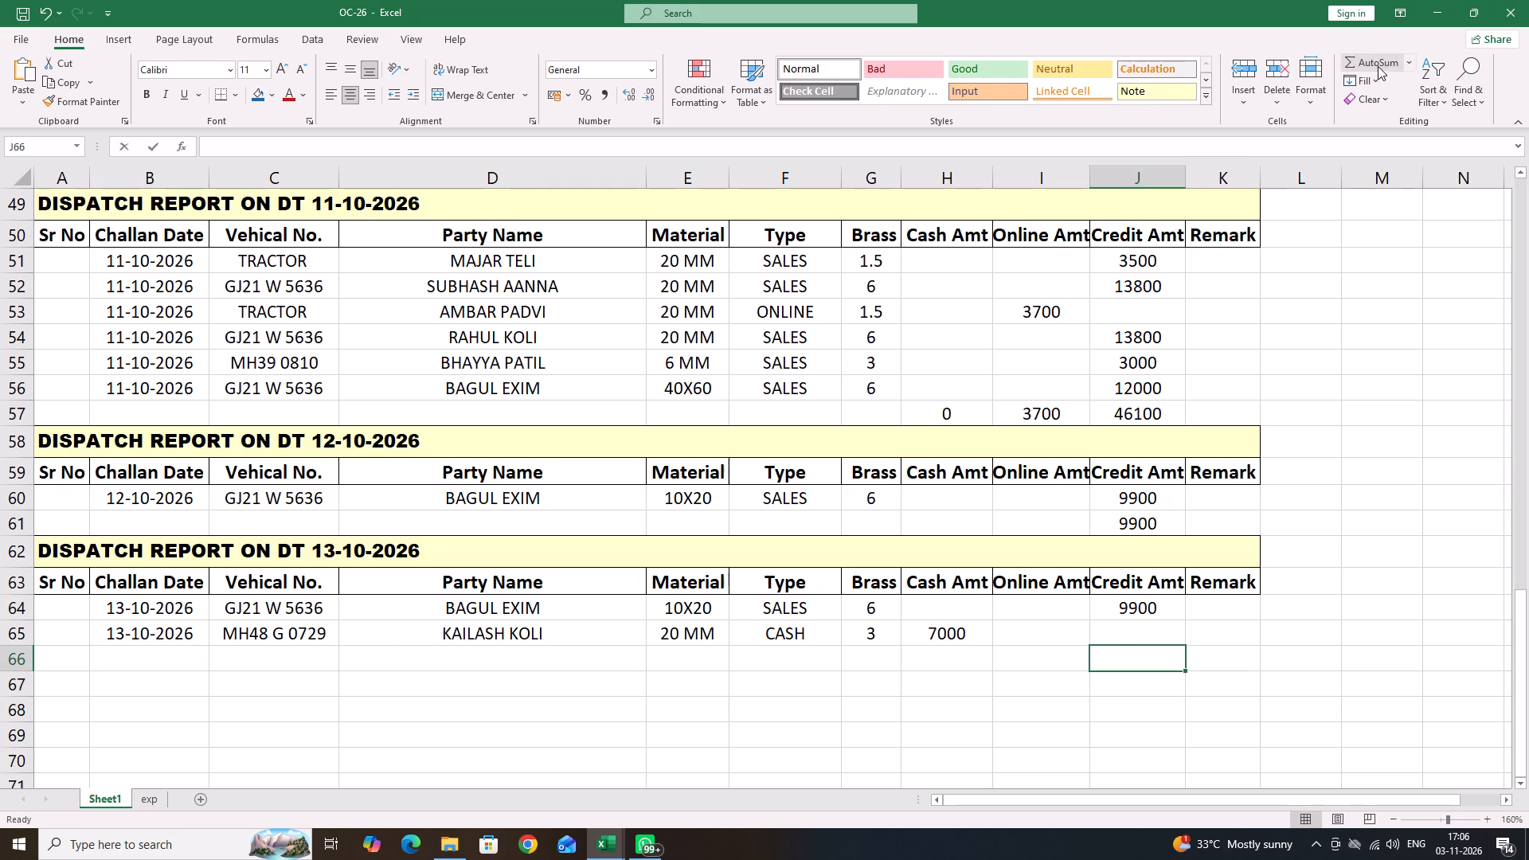
key("Return")
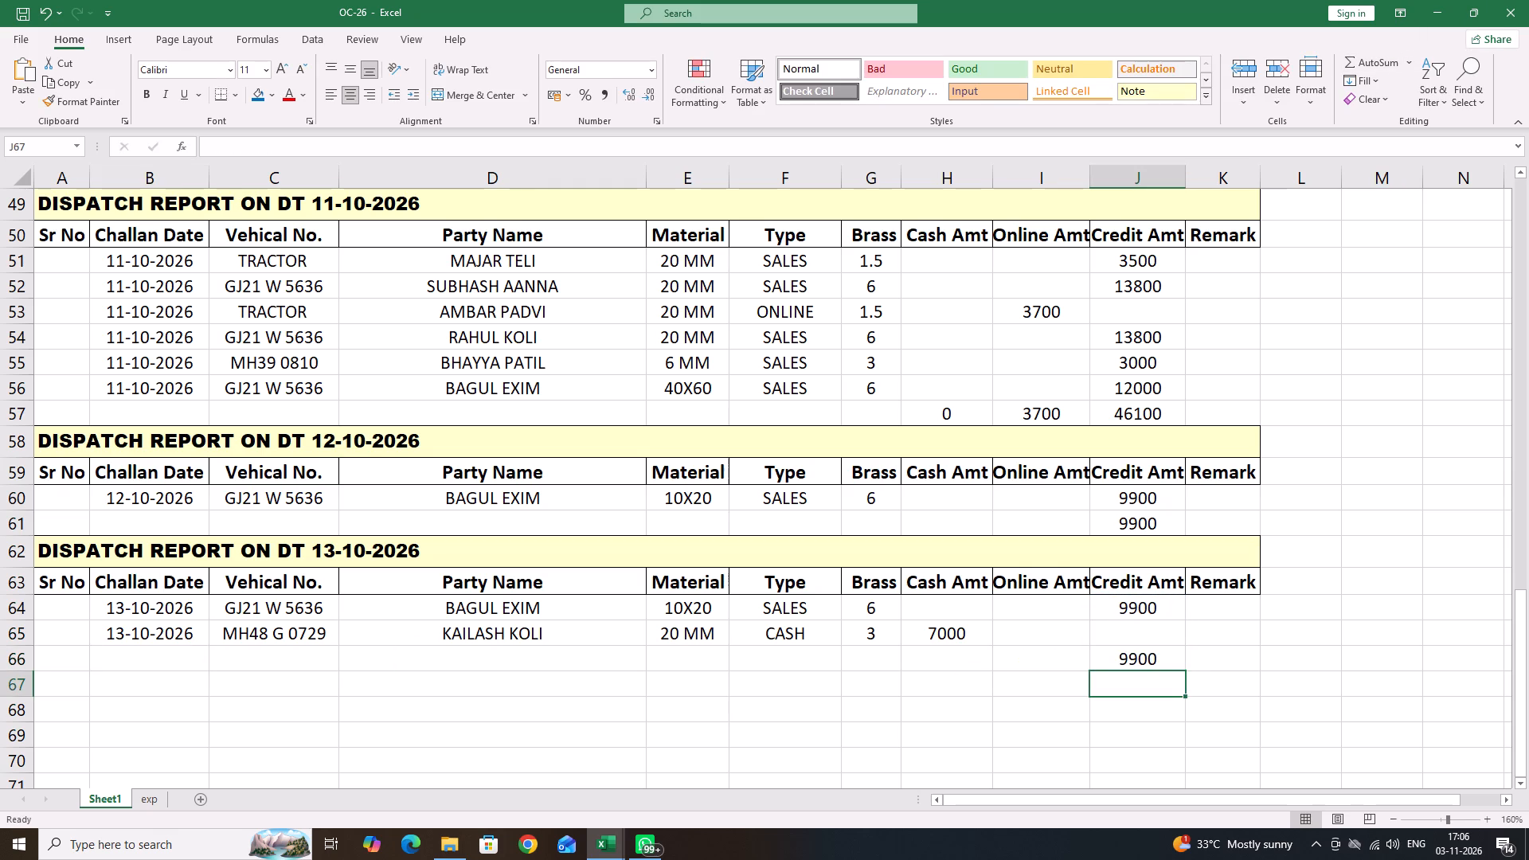
Copy the credit total formula from J66 into the cash and online total cells H66:I66.
left_click(1128, 665)
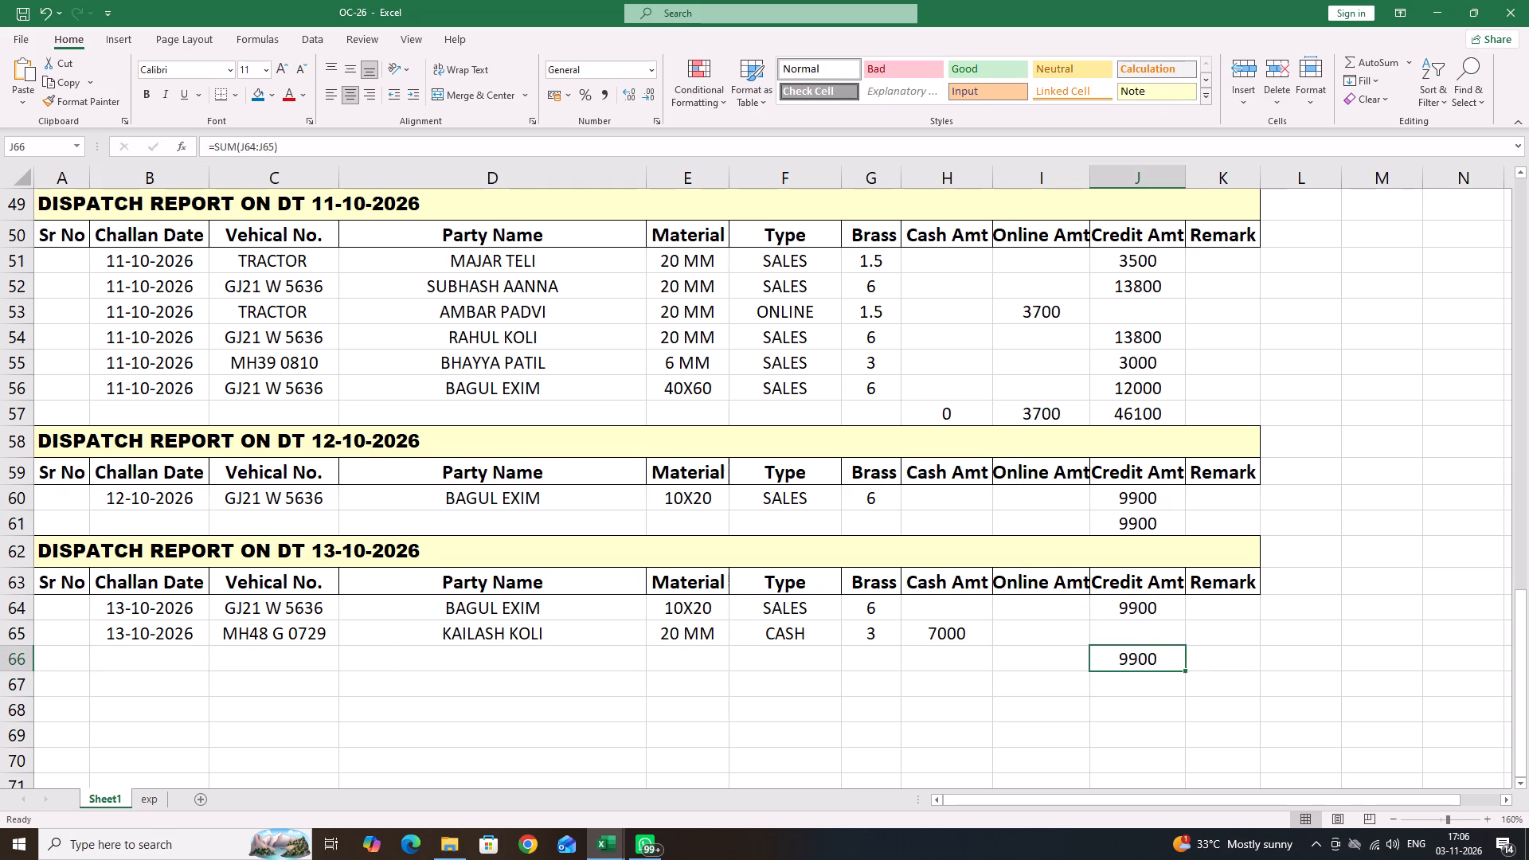
key("ctrl+c")
left_click_drag(949, 664, 1032, 664)
key("ctrl+v")
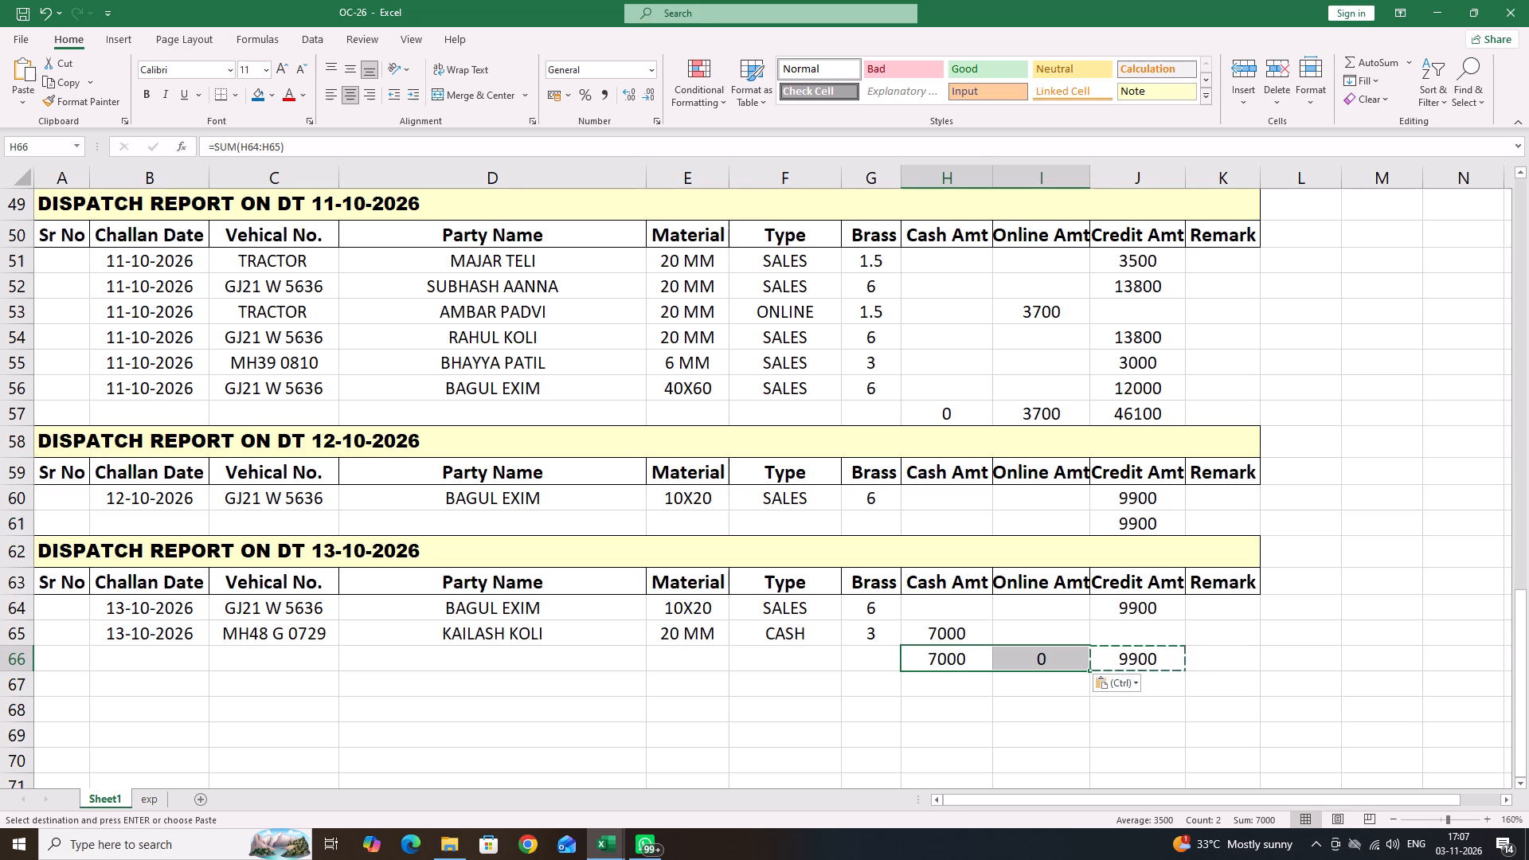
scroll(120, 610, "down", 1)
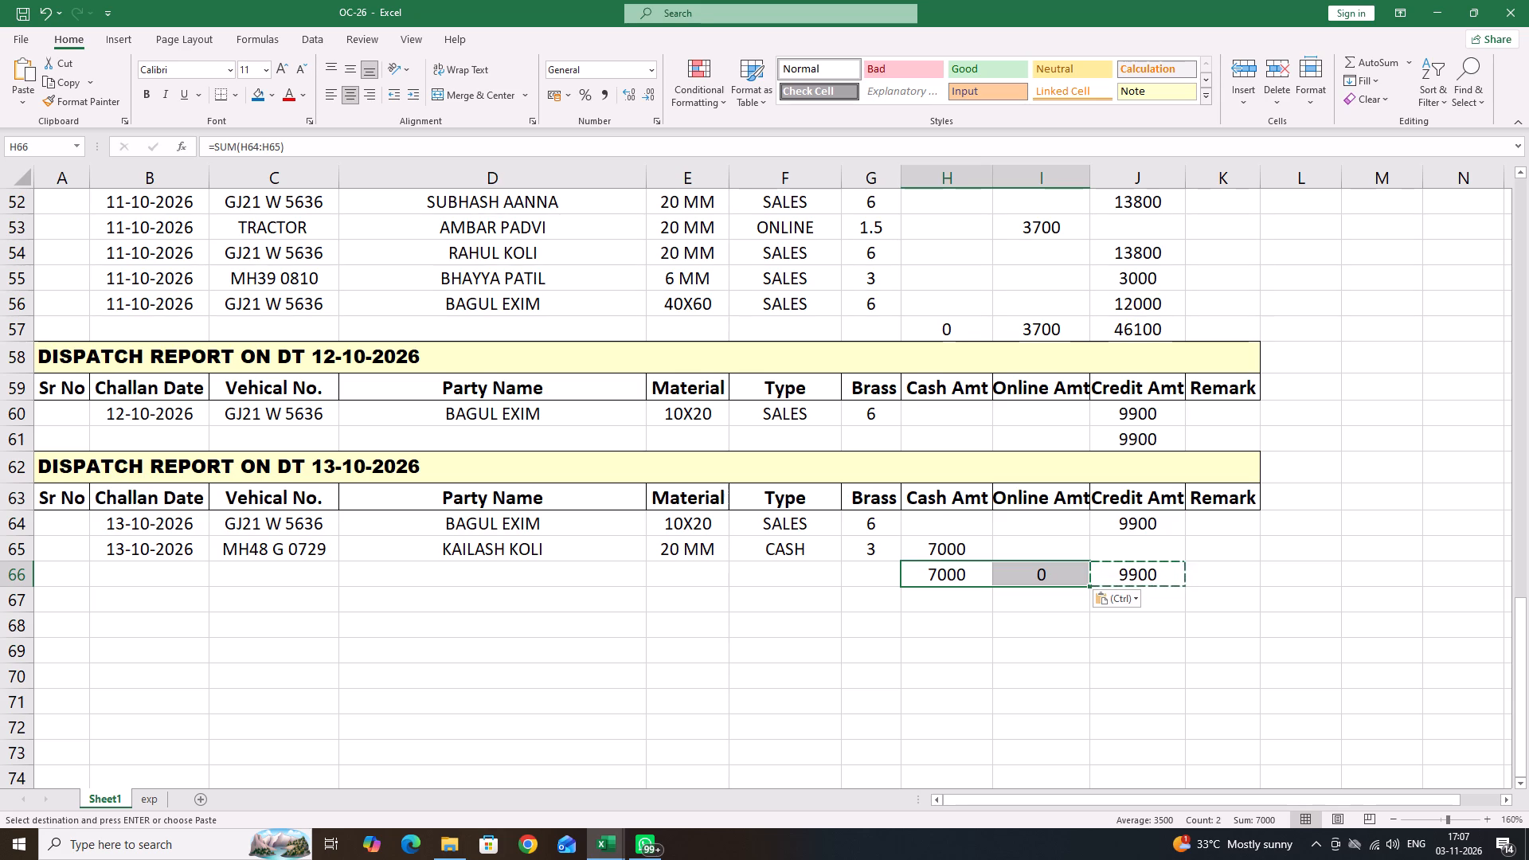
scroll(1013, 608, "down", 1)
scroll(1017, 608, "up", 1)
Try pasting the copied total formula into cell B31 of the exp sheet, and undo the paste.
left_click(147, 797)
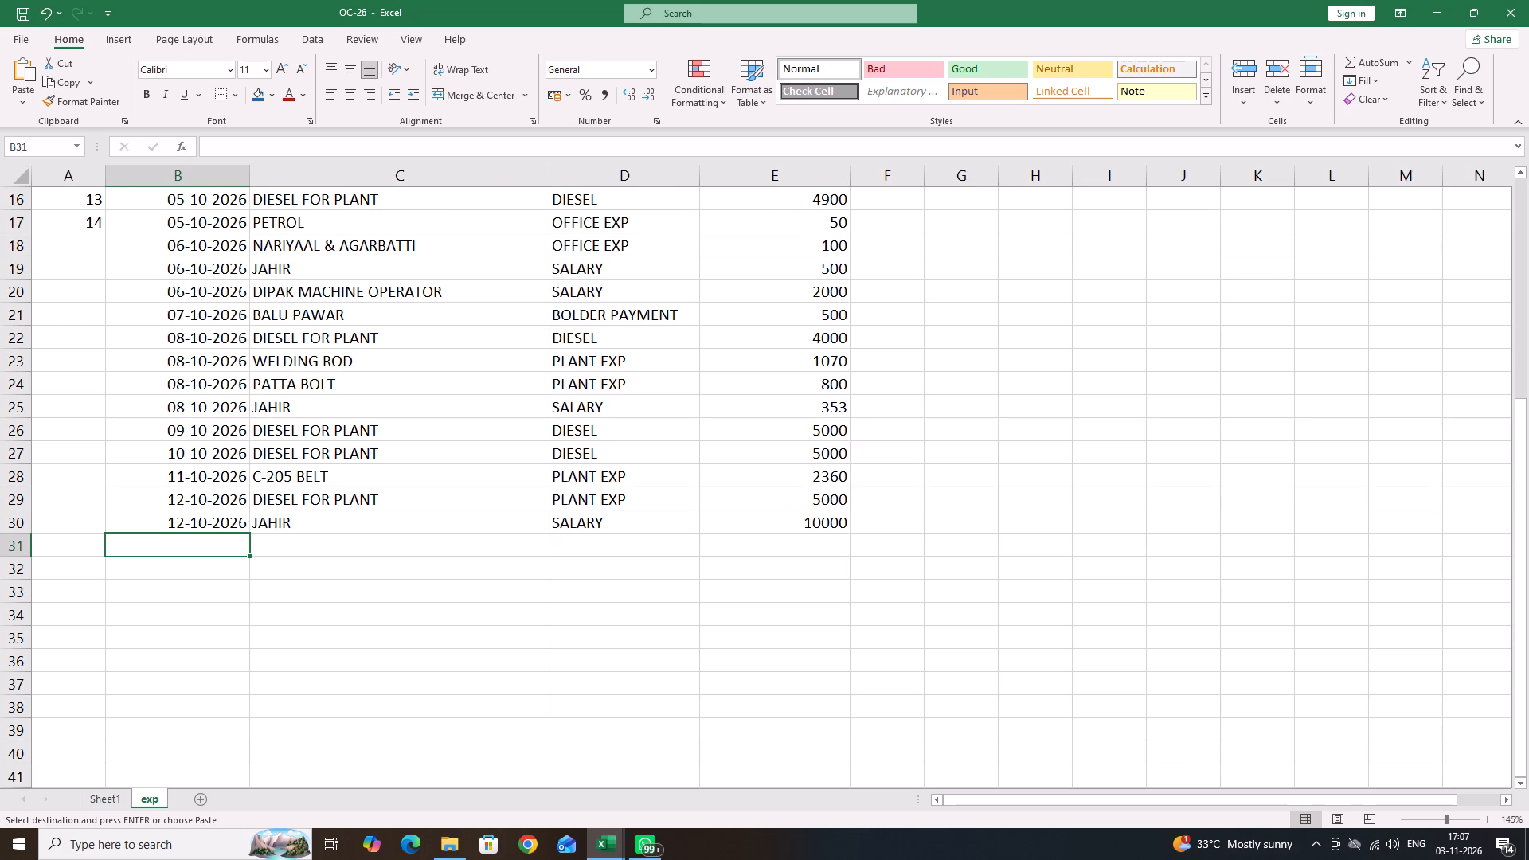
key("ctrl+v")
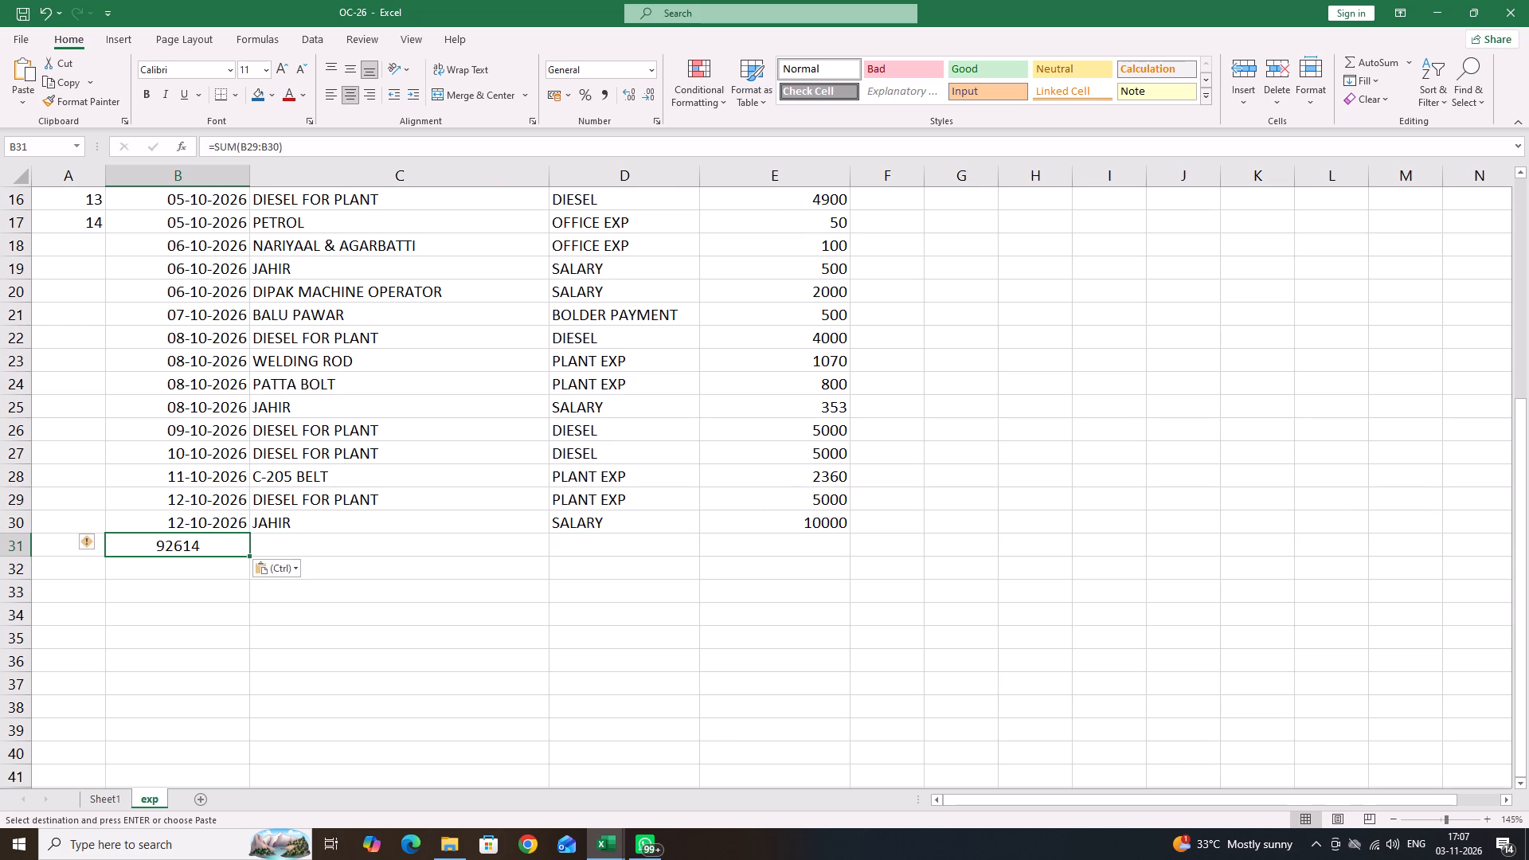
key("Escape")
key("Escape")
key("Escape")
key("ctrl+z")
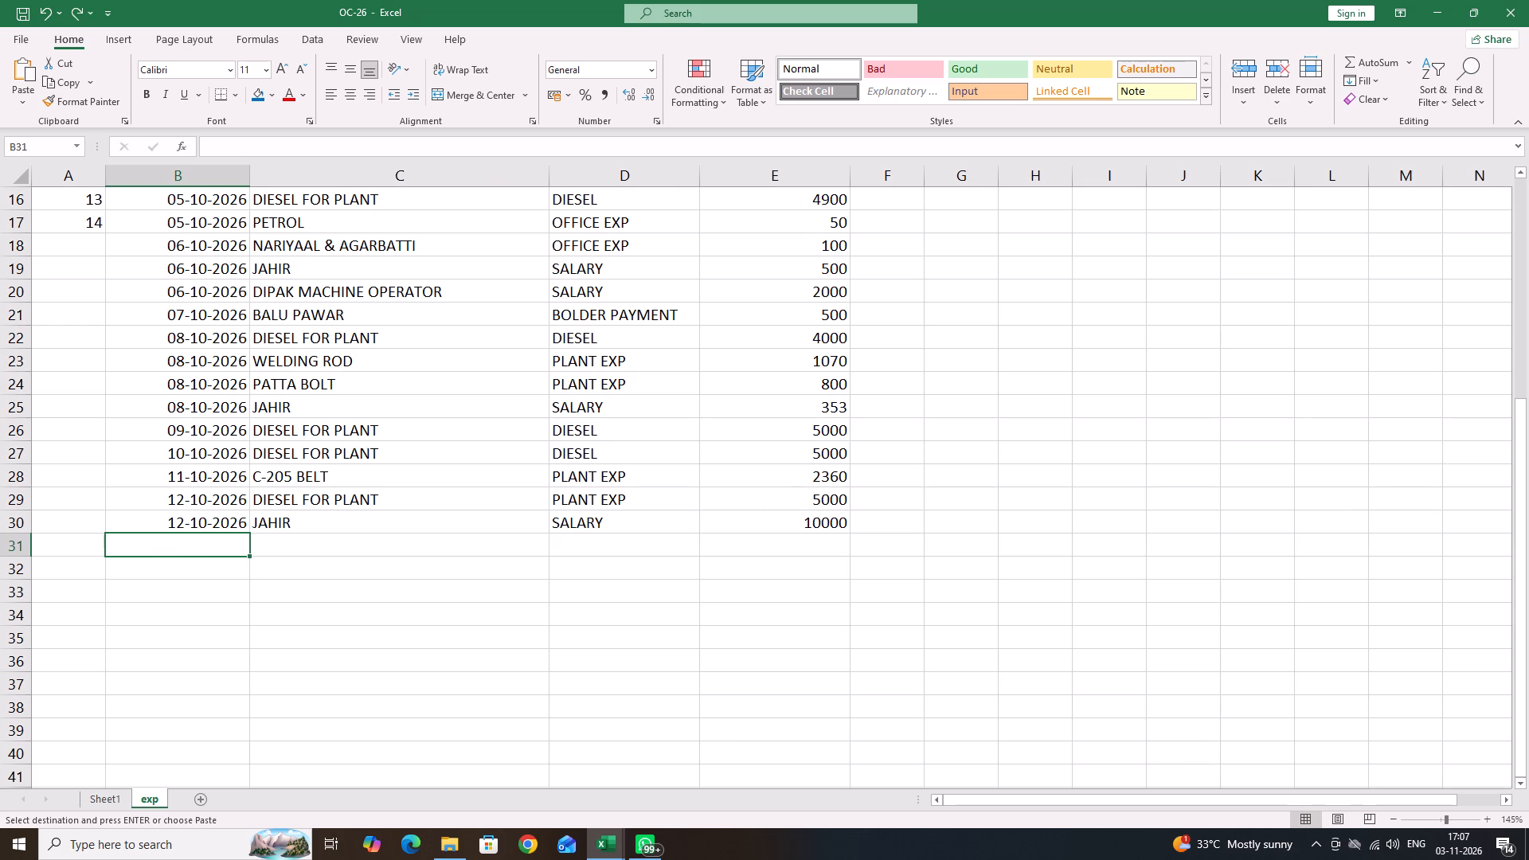
Enter the date 13-10-2026 in cell B31 of the exp sheet to start a new expense row.
left_click(100, 803)
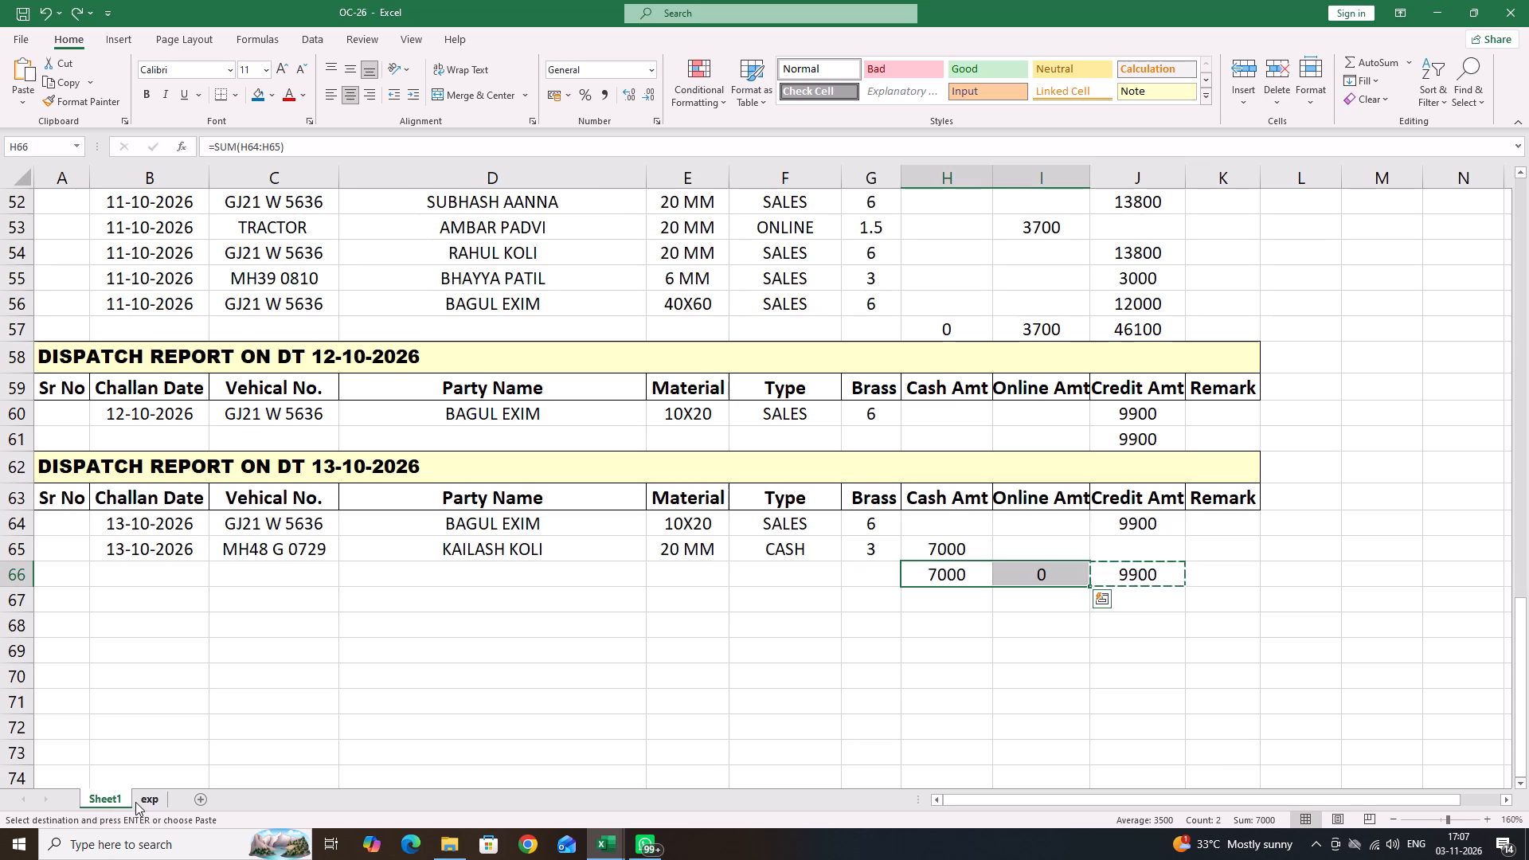
left_click(136, 803)
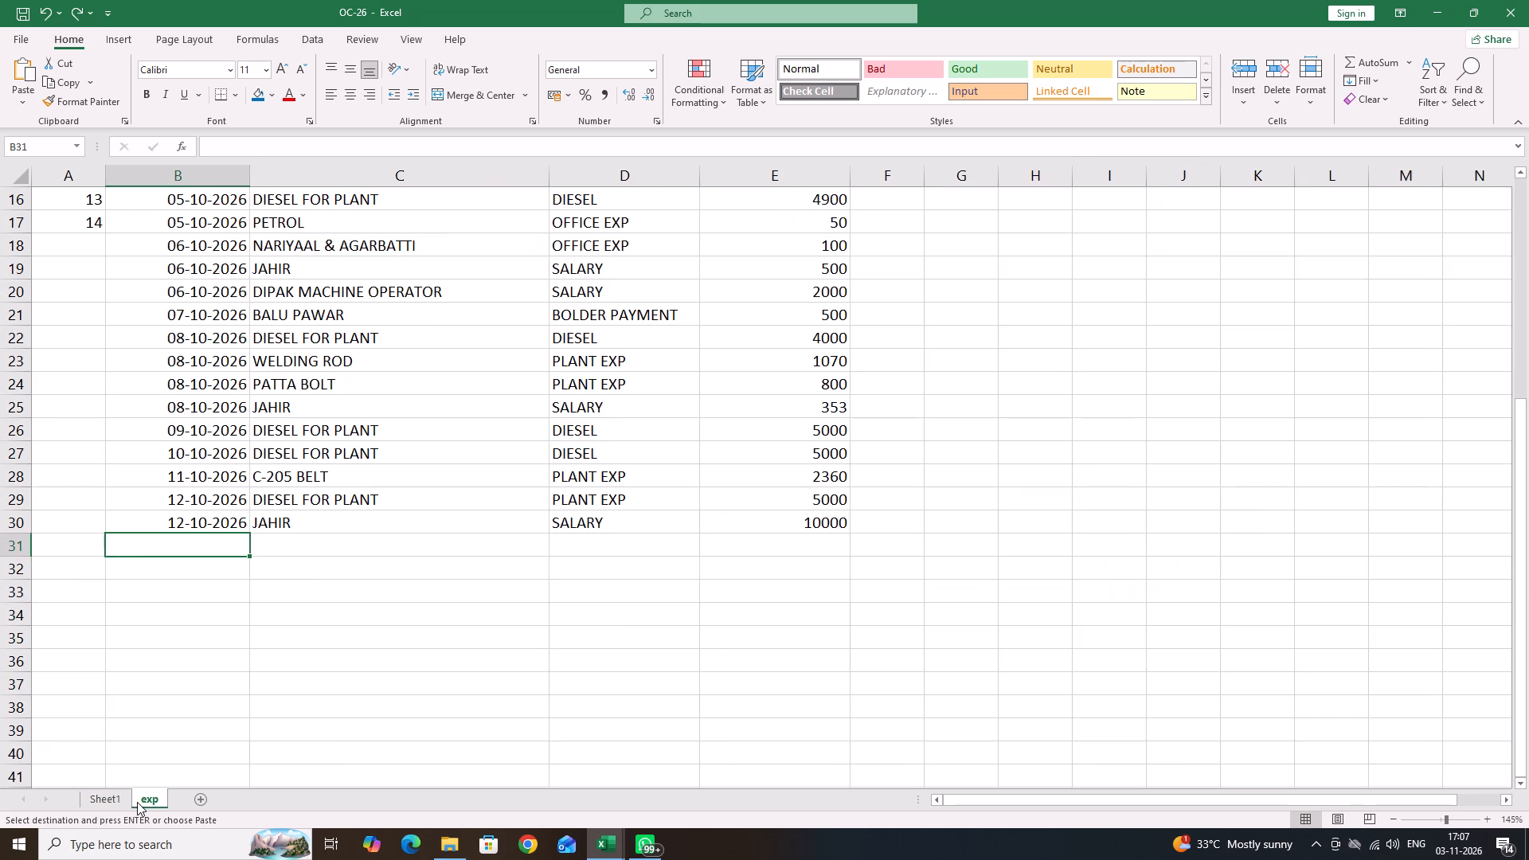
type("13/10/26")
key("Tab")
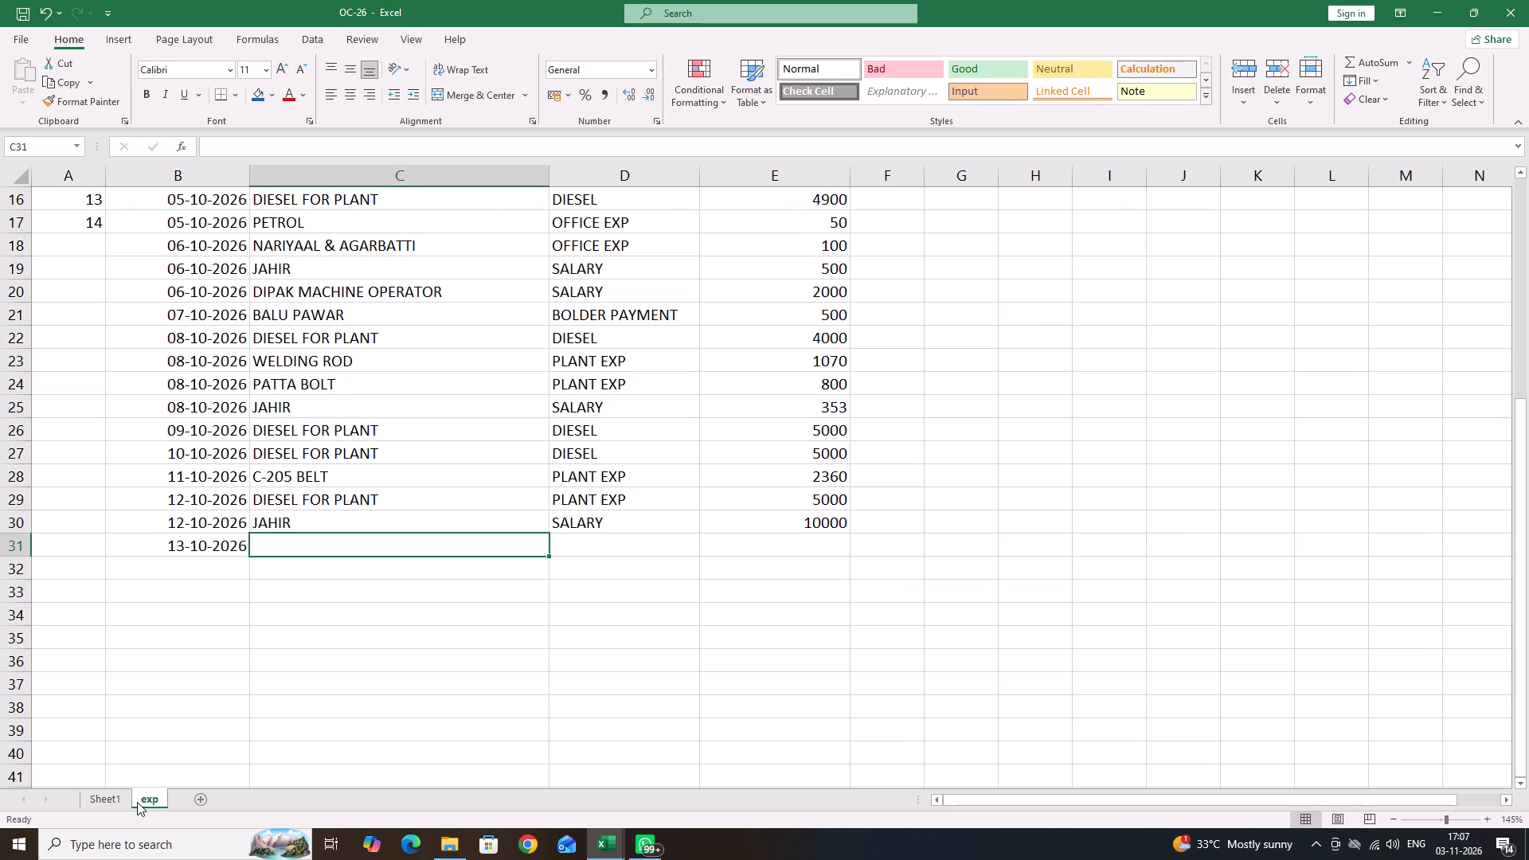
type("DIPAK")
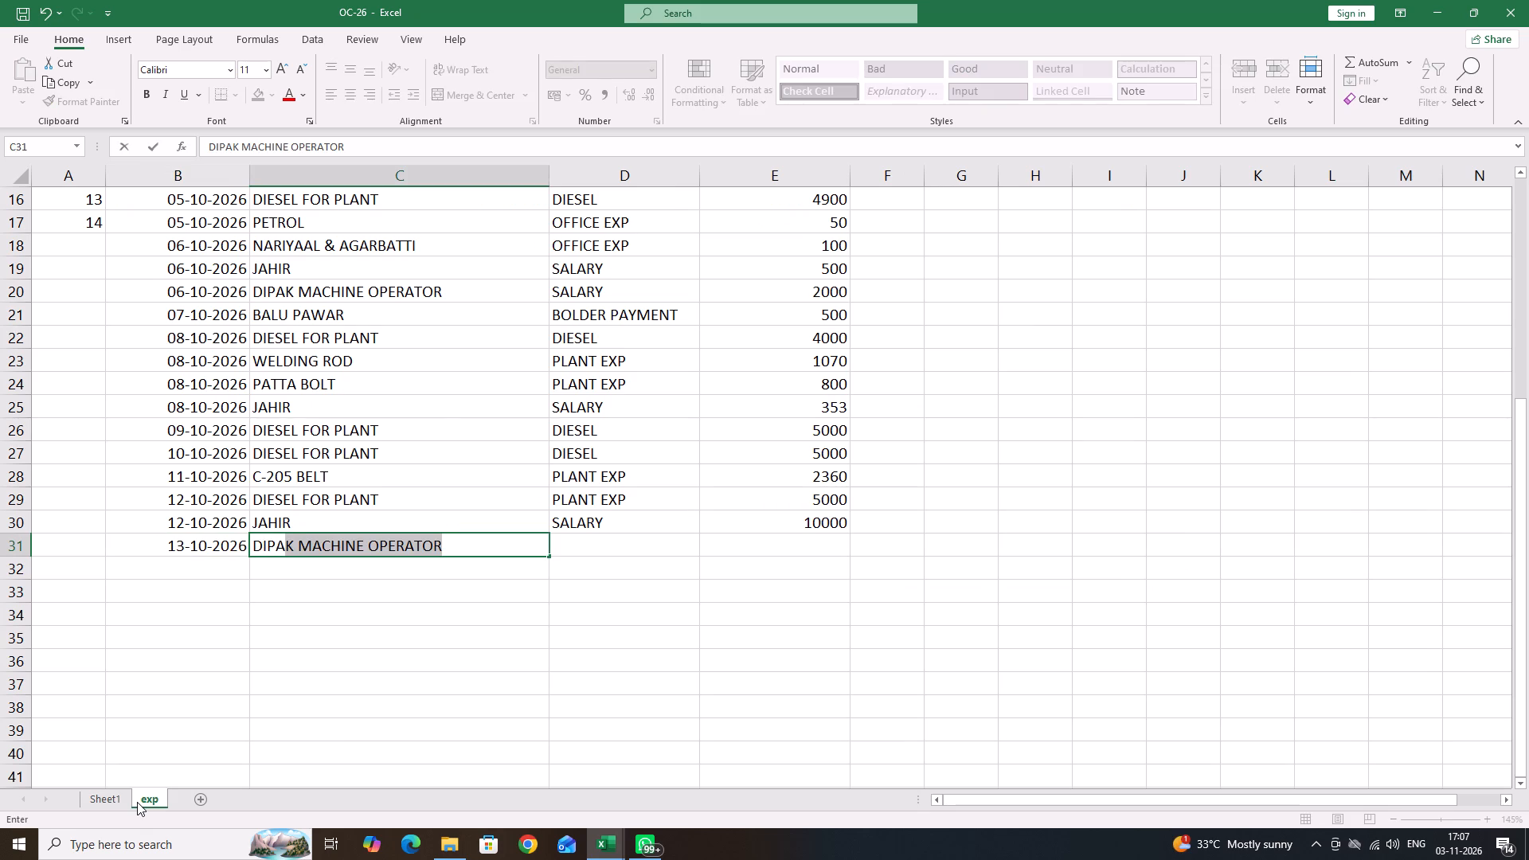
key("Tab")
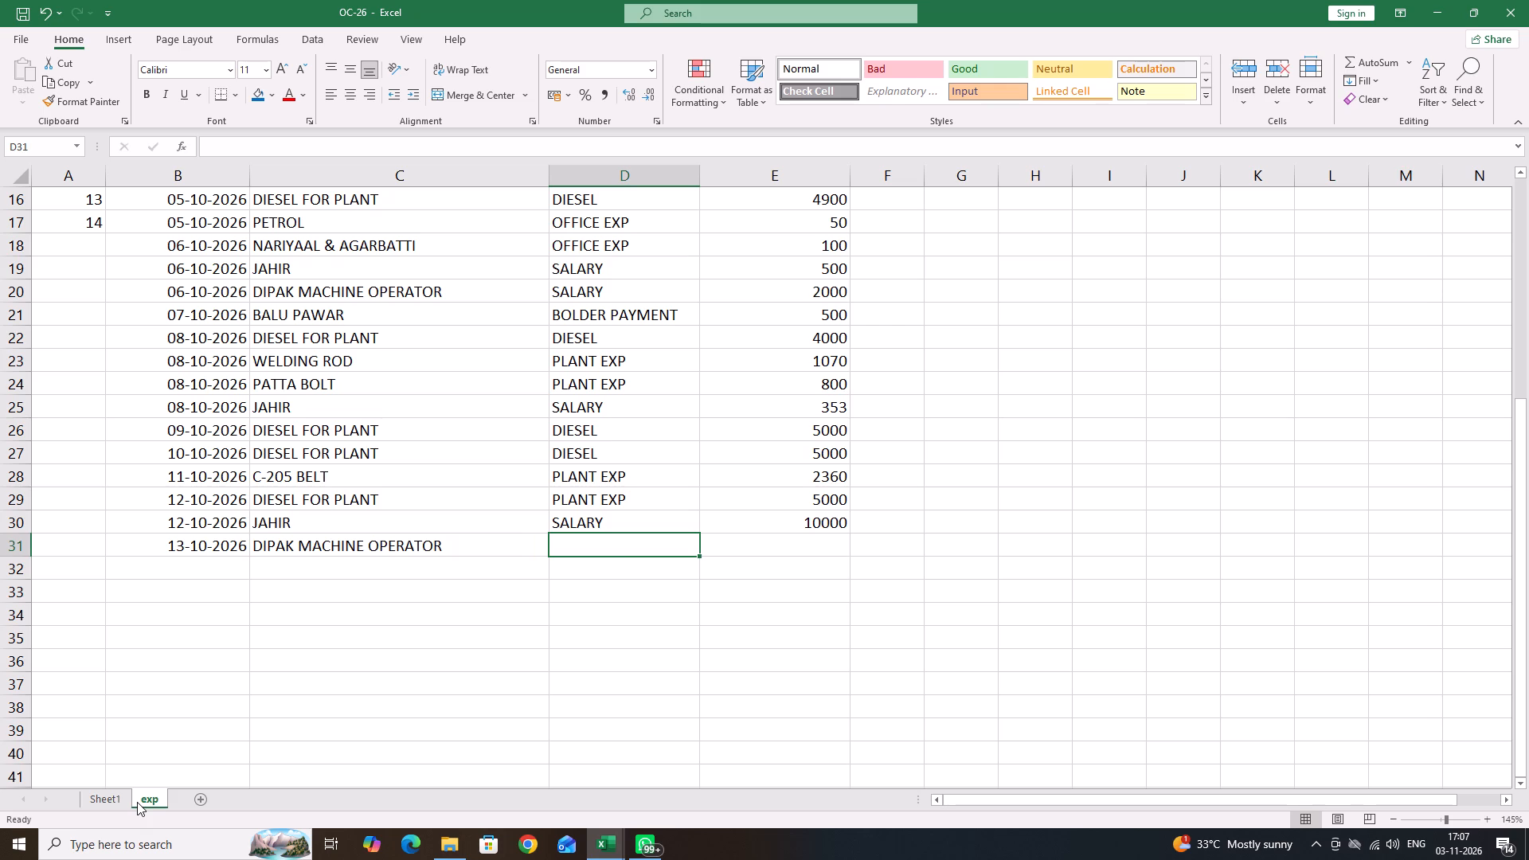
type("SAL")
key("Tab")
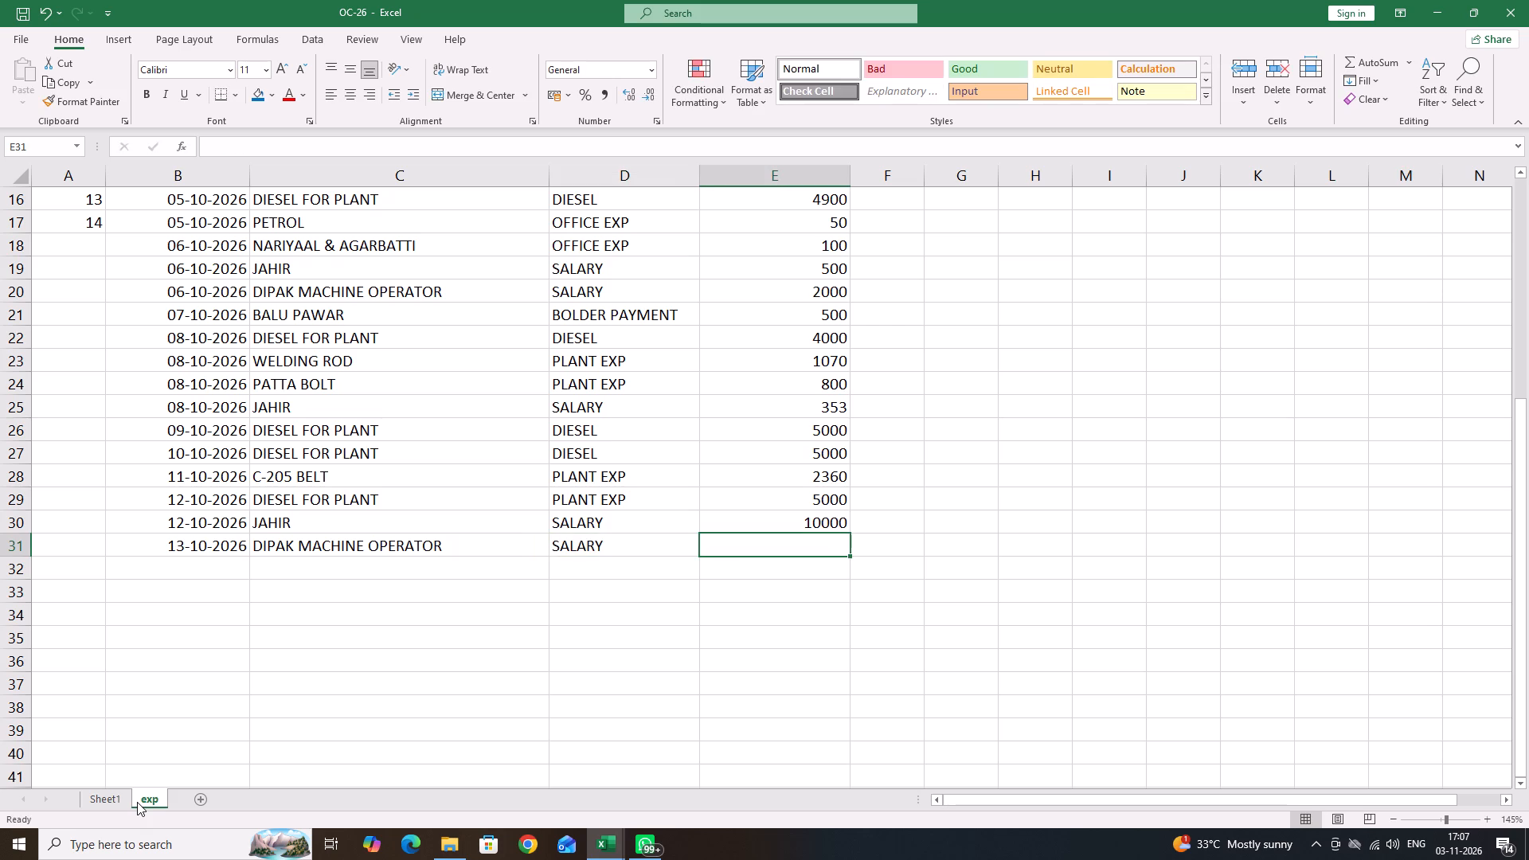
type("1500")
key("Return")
Add expense row 32 with the date copied from above, description SAF-SAFAI, category PLANT EXP and amount 1000.
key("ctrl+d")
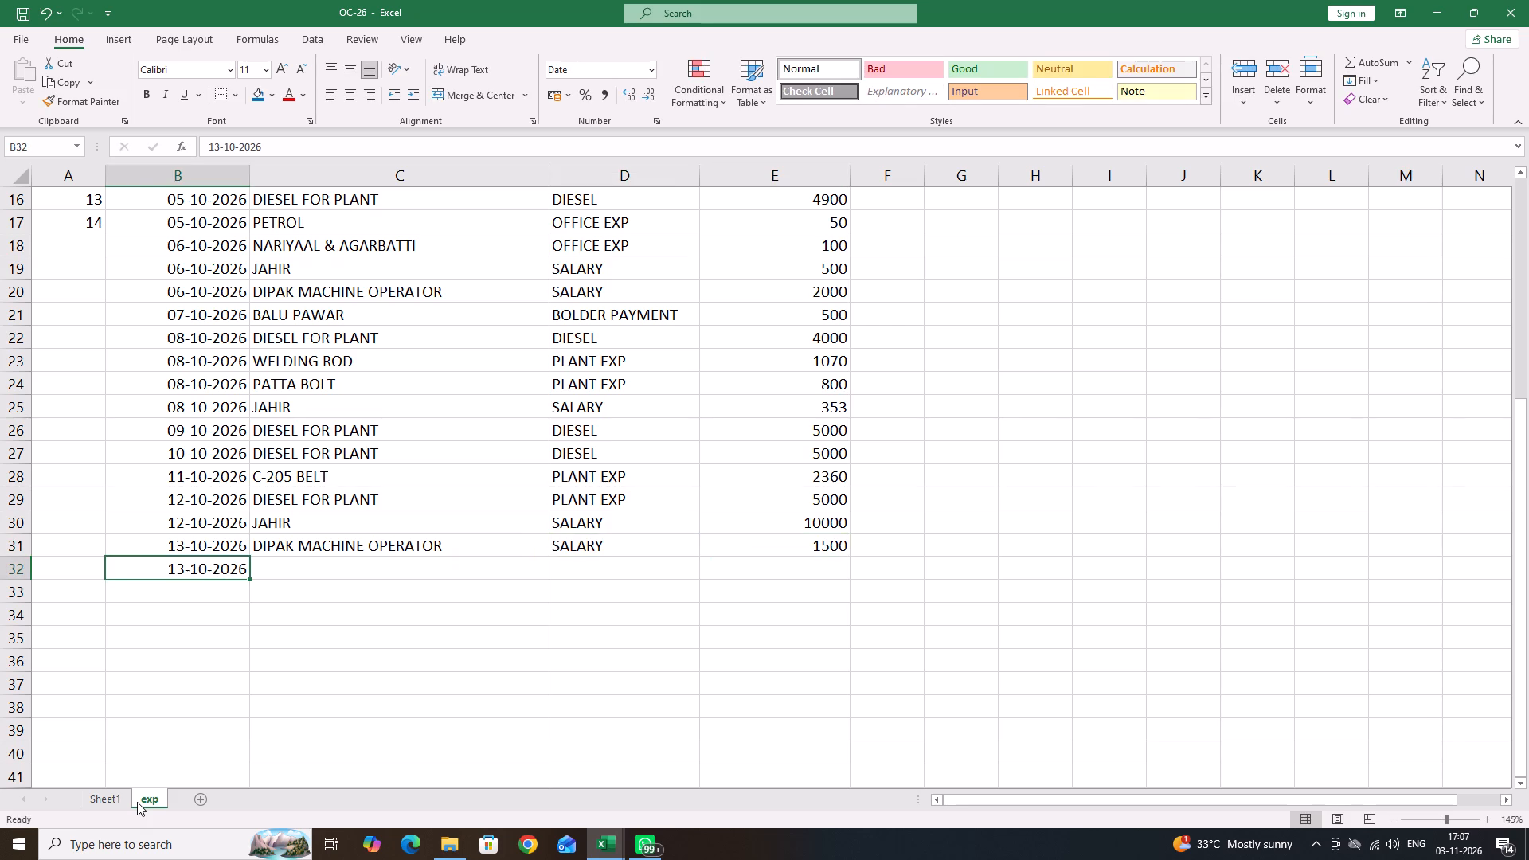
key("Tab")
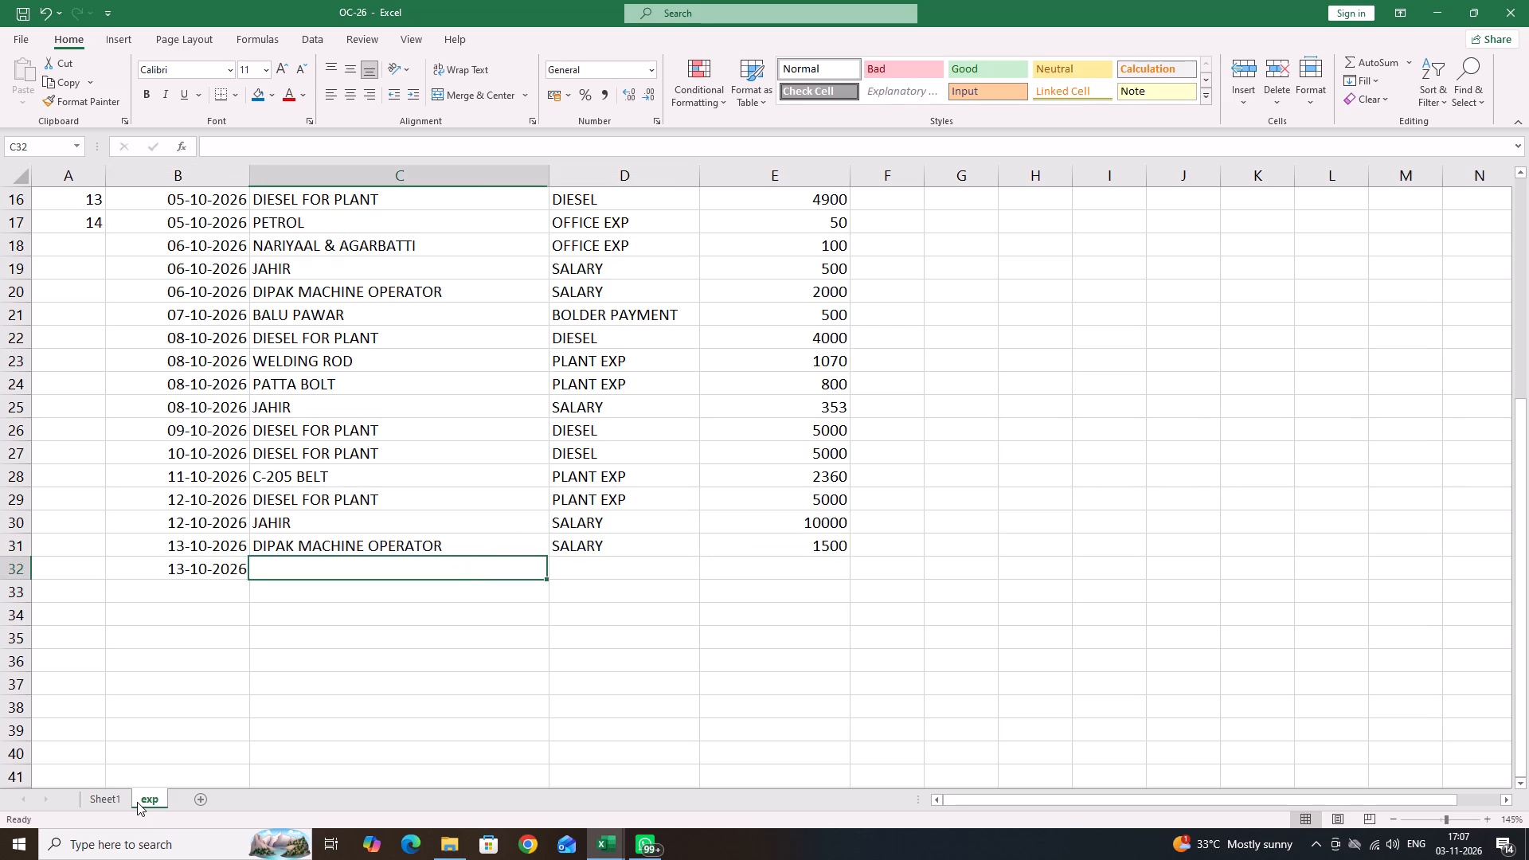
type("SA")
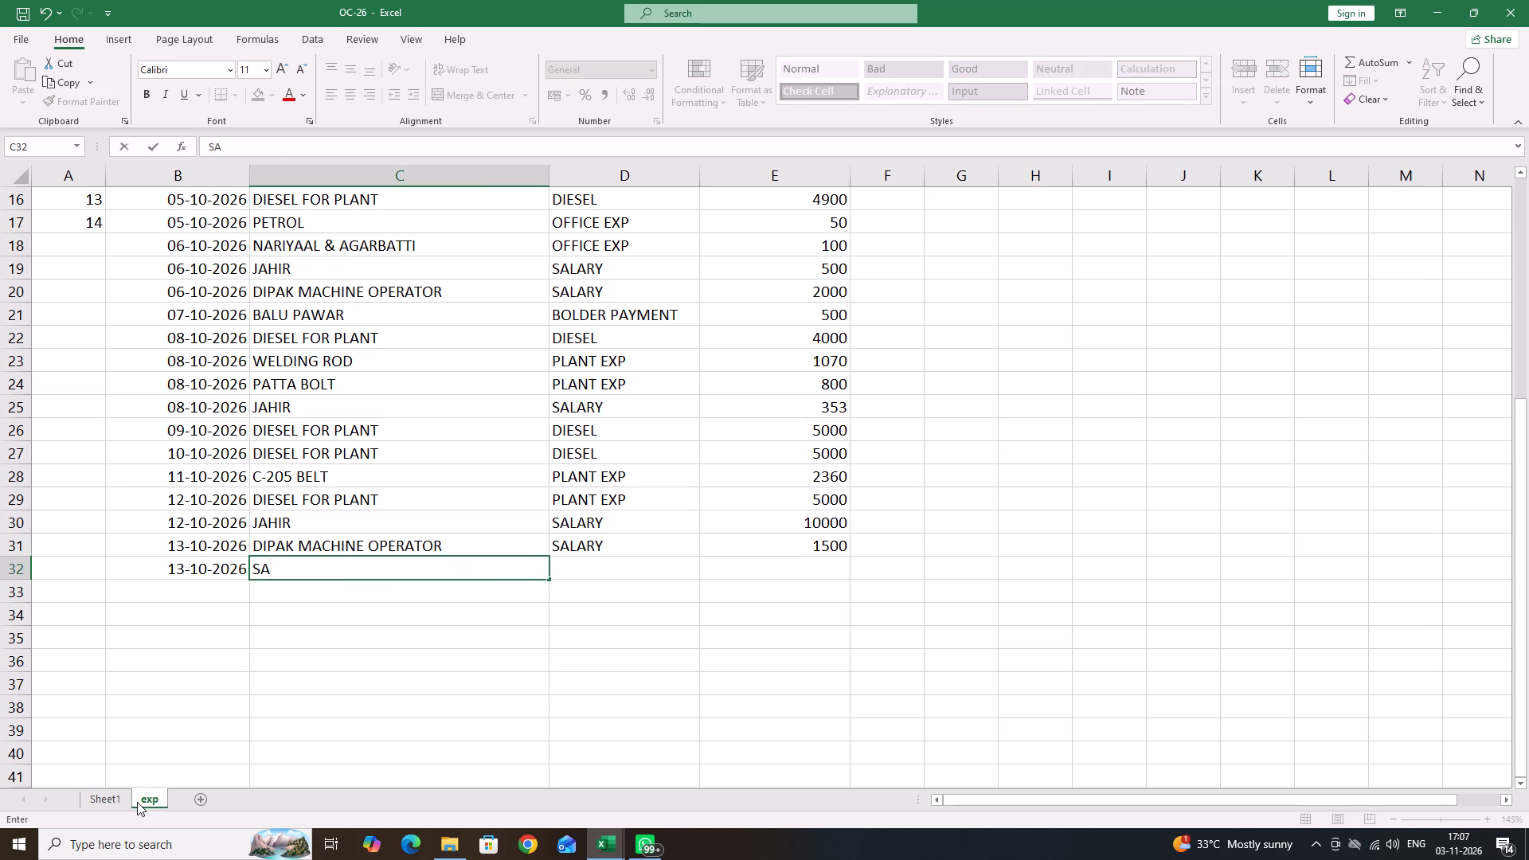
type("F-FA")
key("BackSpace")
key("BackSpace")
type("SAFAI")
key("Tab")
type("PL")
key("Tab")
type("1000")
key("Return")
Add expense row 33 with the date copied from above, JAHIR, category SALARY and amount 500.
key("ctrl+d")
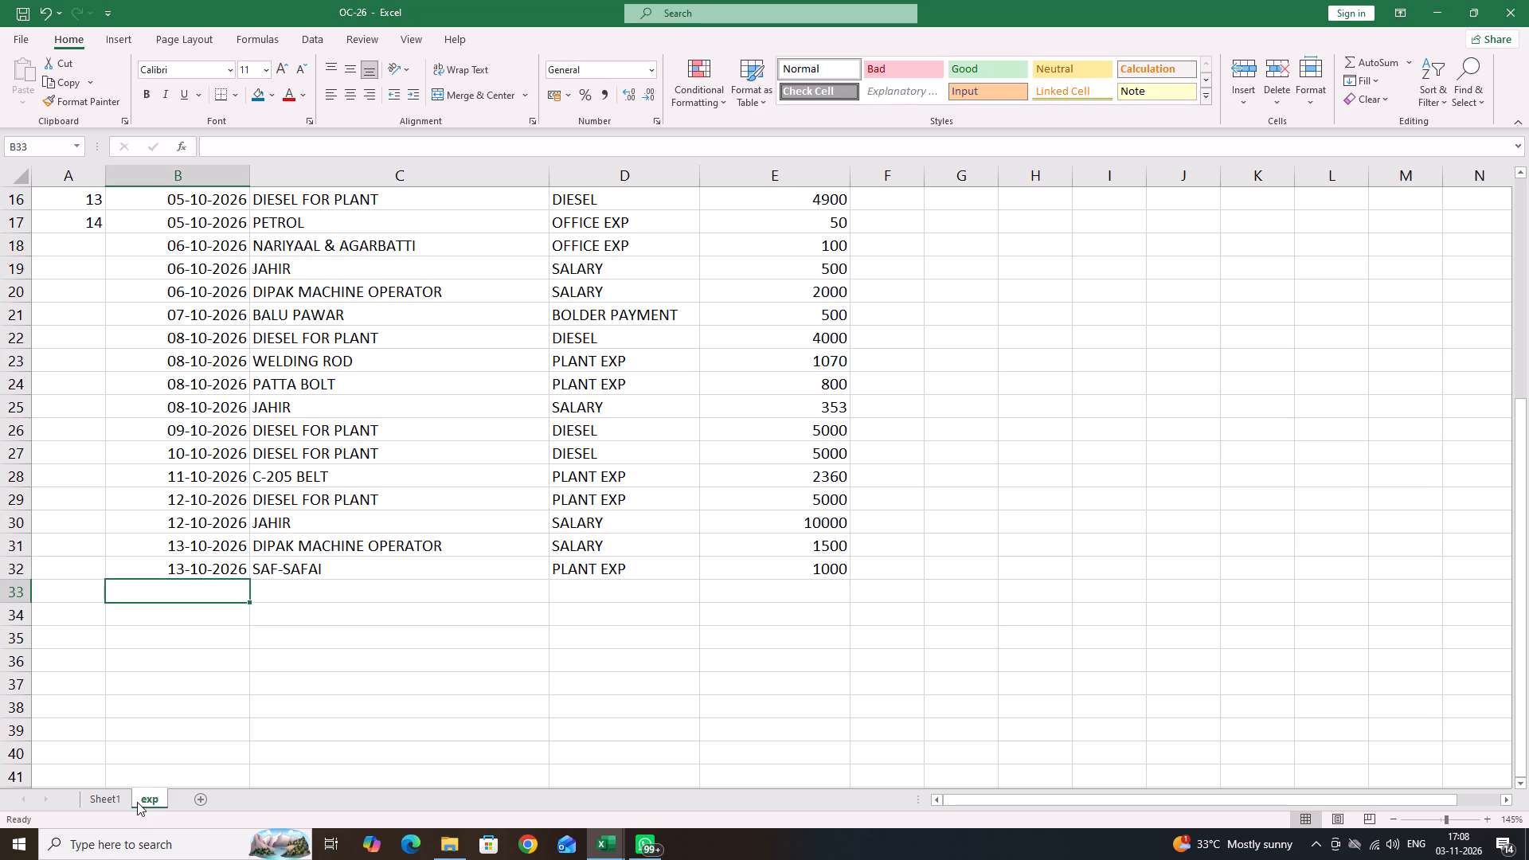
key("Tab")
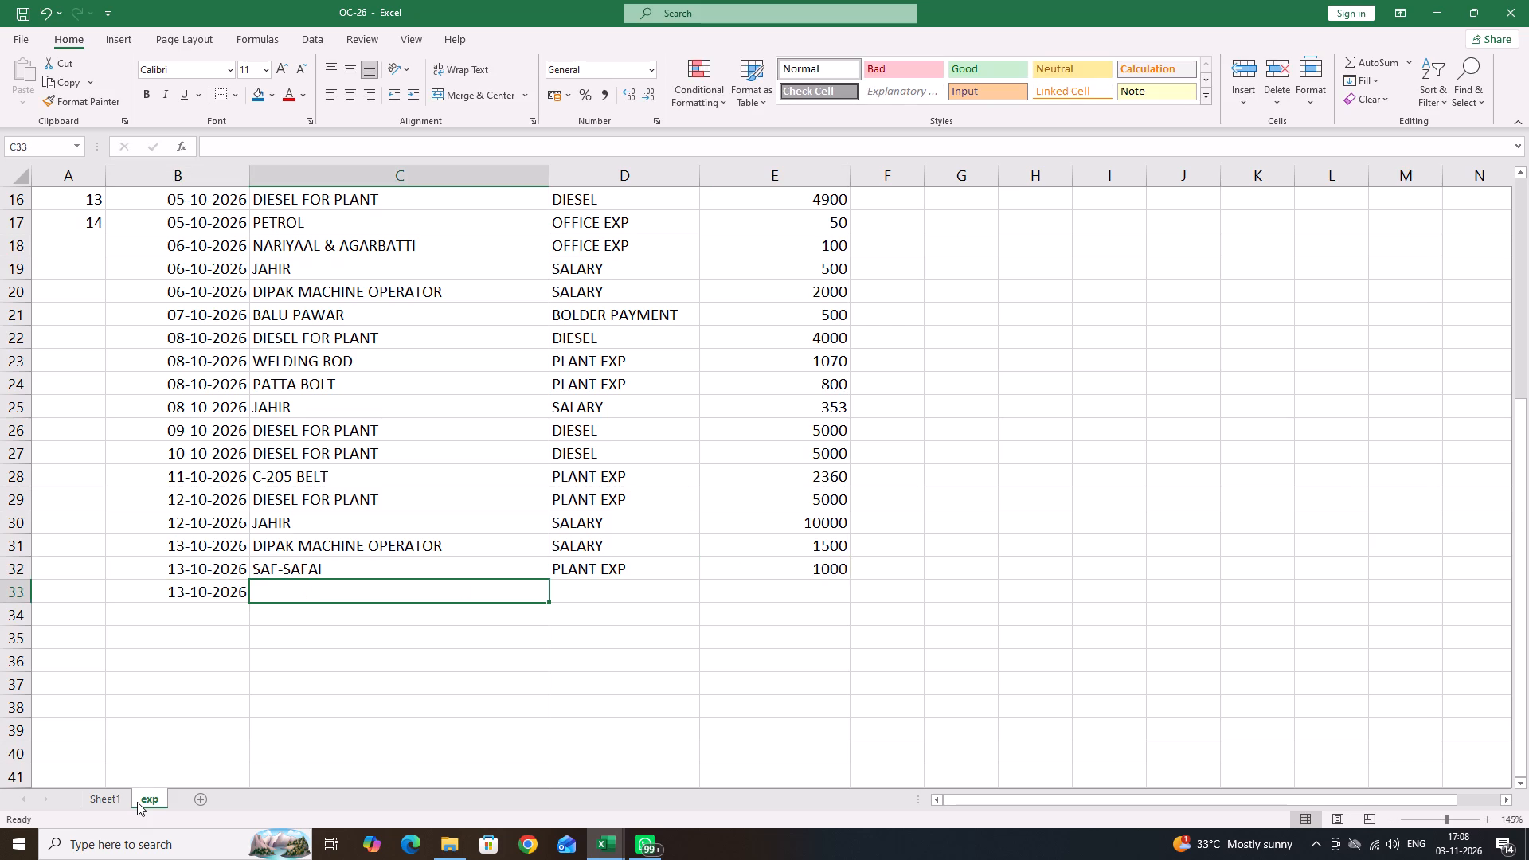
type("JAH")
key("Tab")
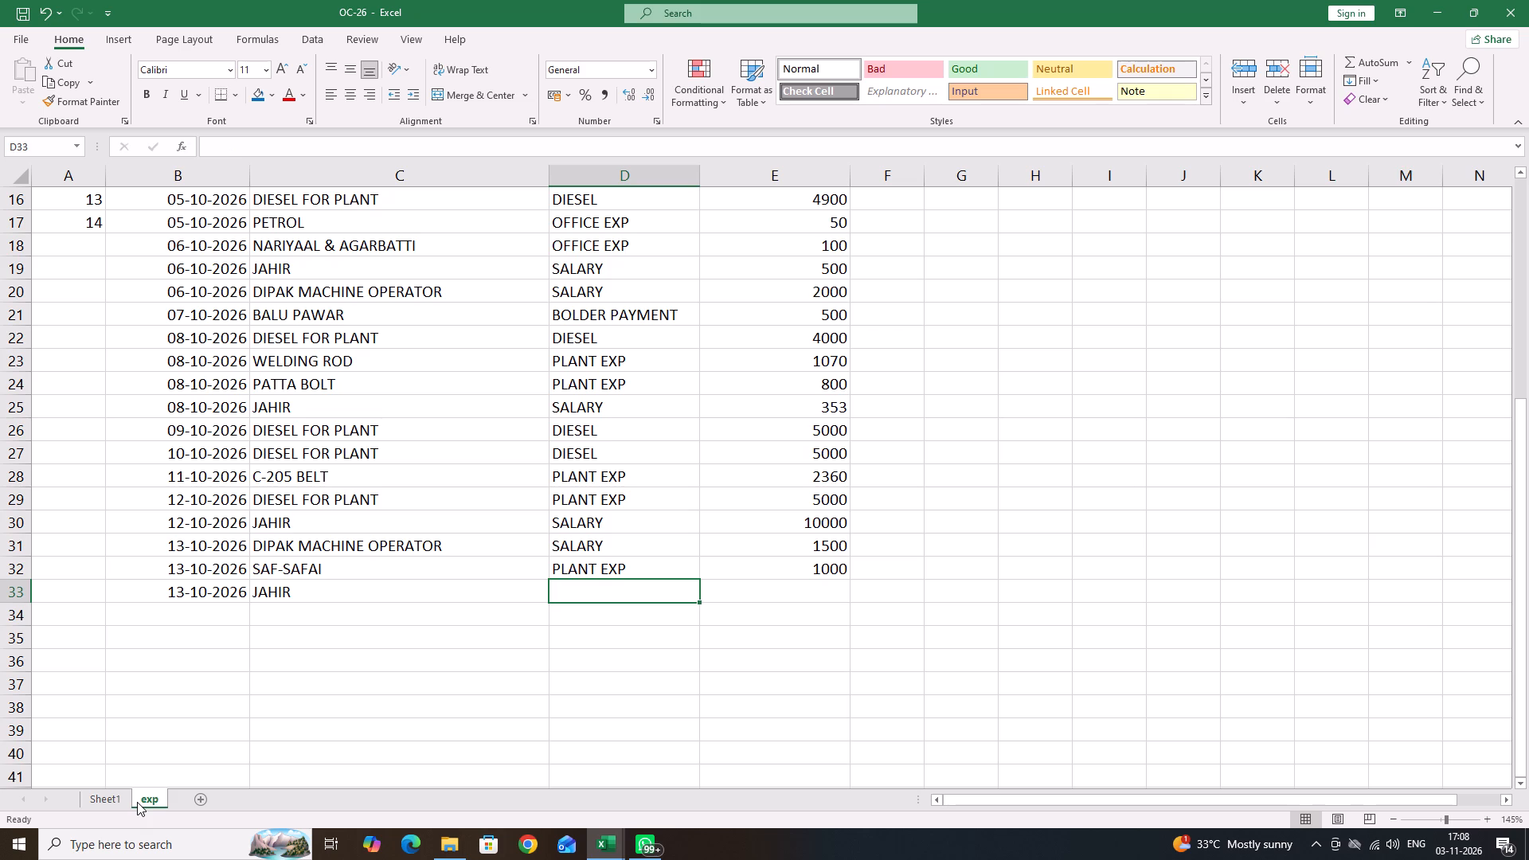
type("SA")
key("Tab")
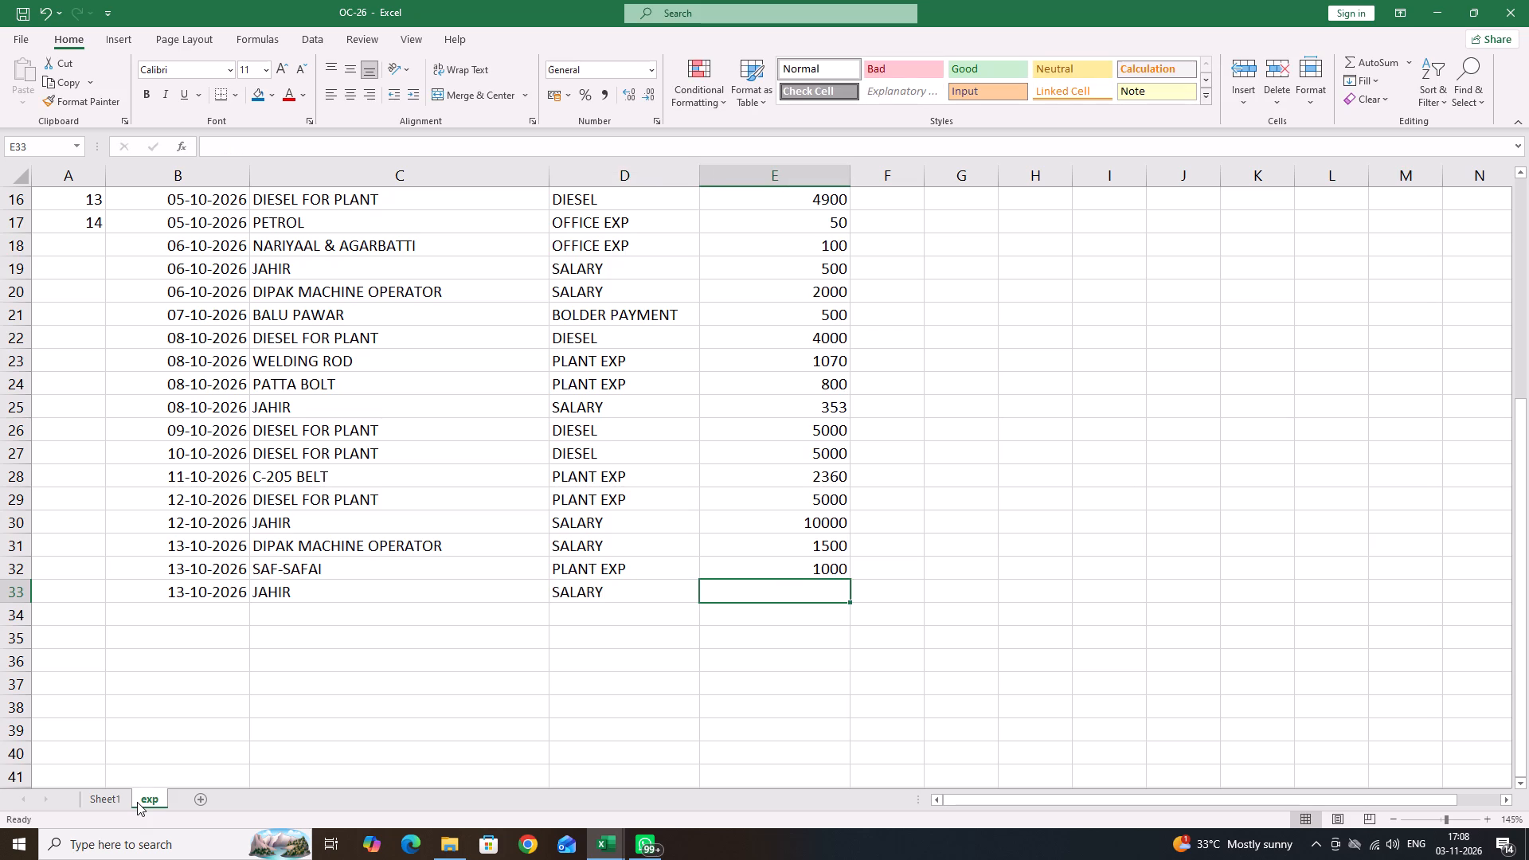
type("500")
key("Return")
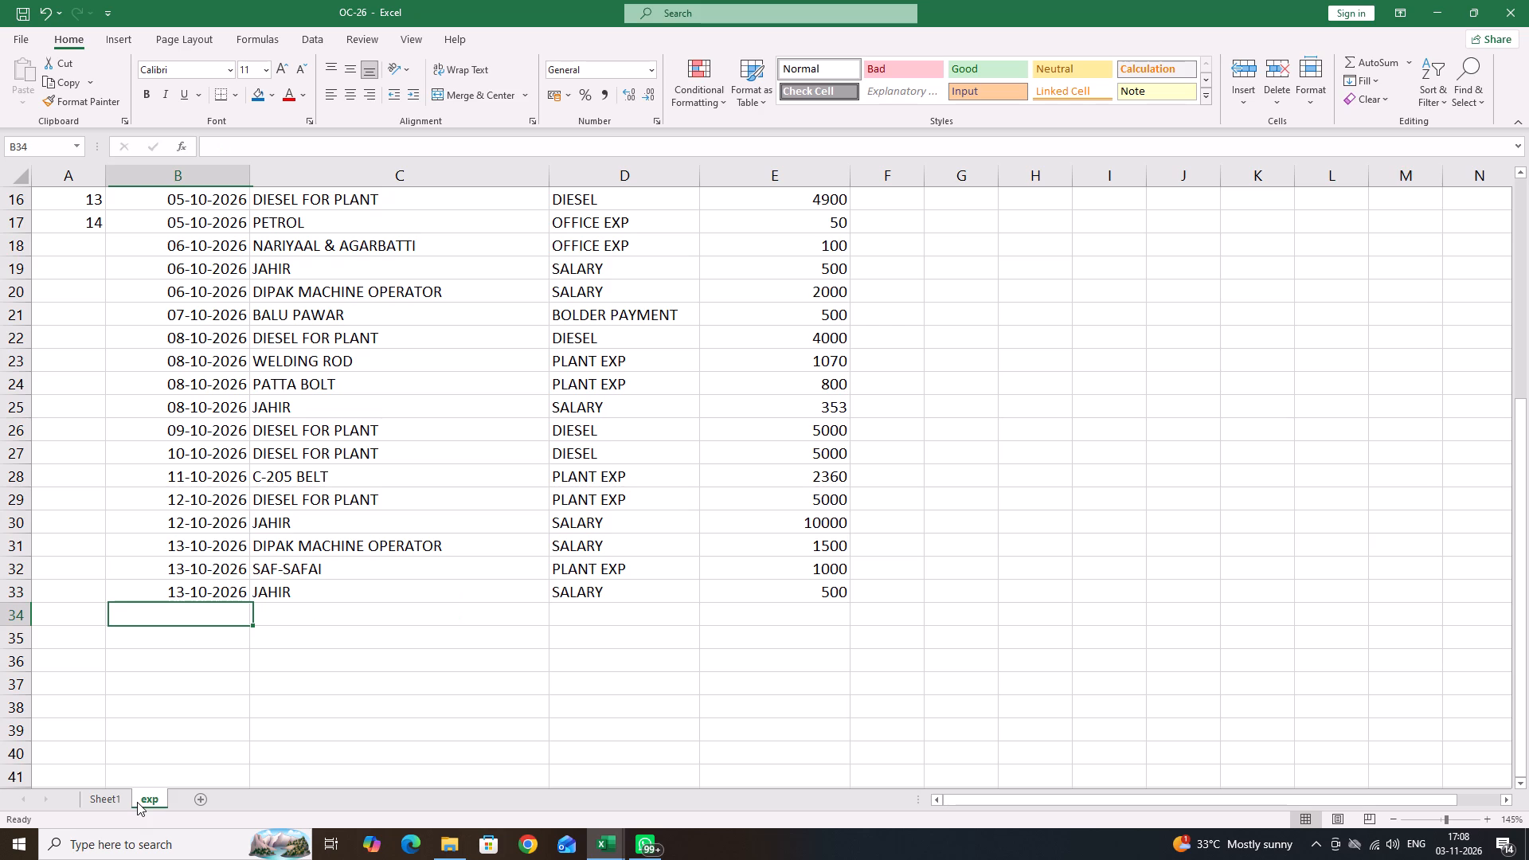
Add expense row 34 with the date copied from above, the same payee as row 21, category BOLDER PAYMENT and amount 5000.
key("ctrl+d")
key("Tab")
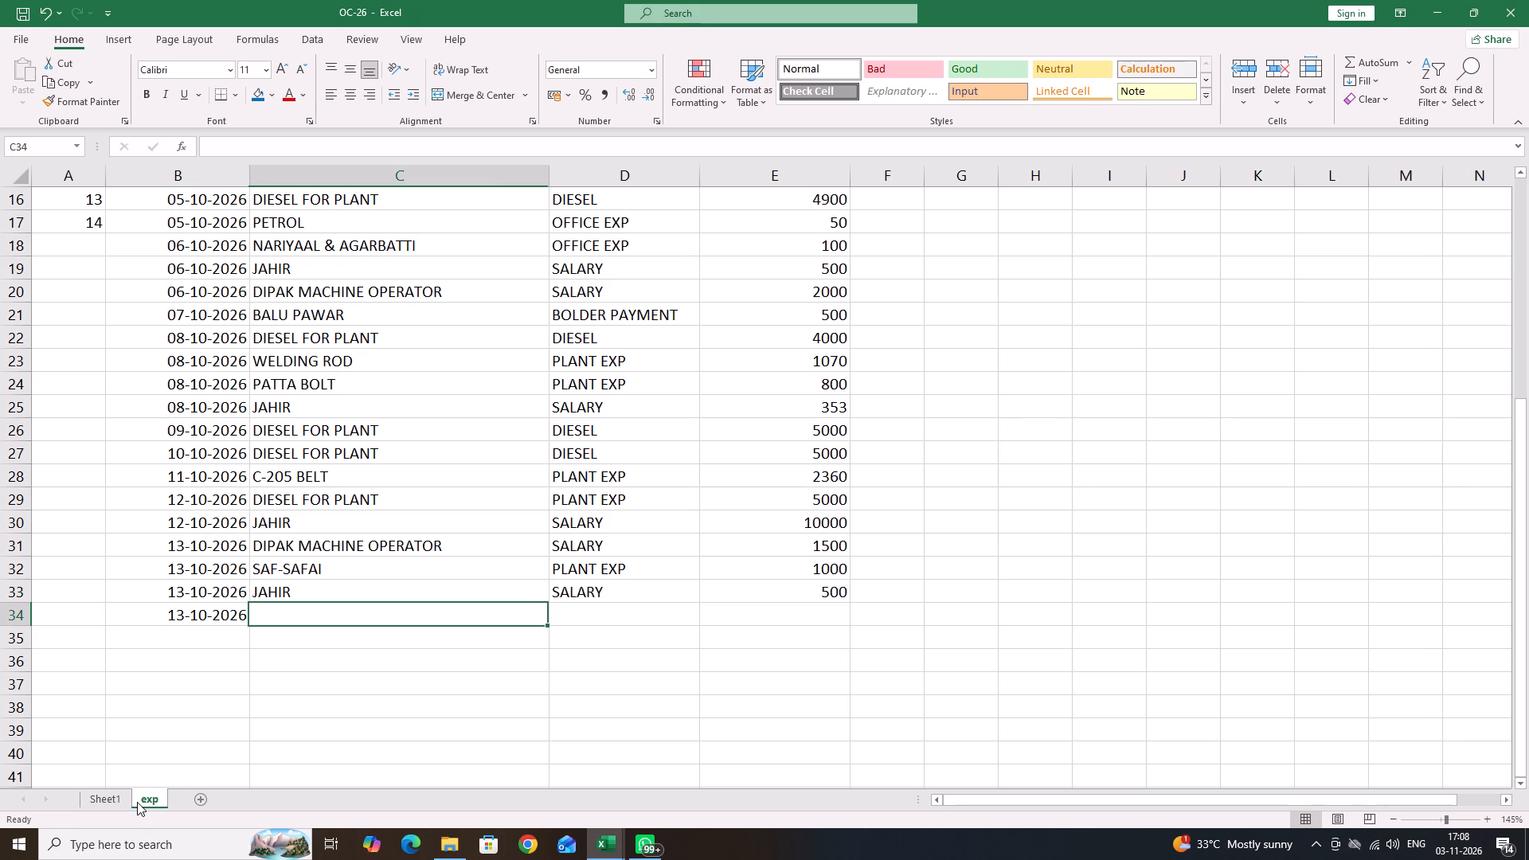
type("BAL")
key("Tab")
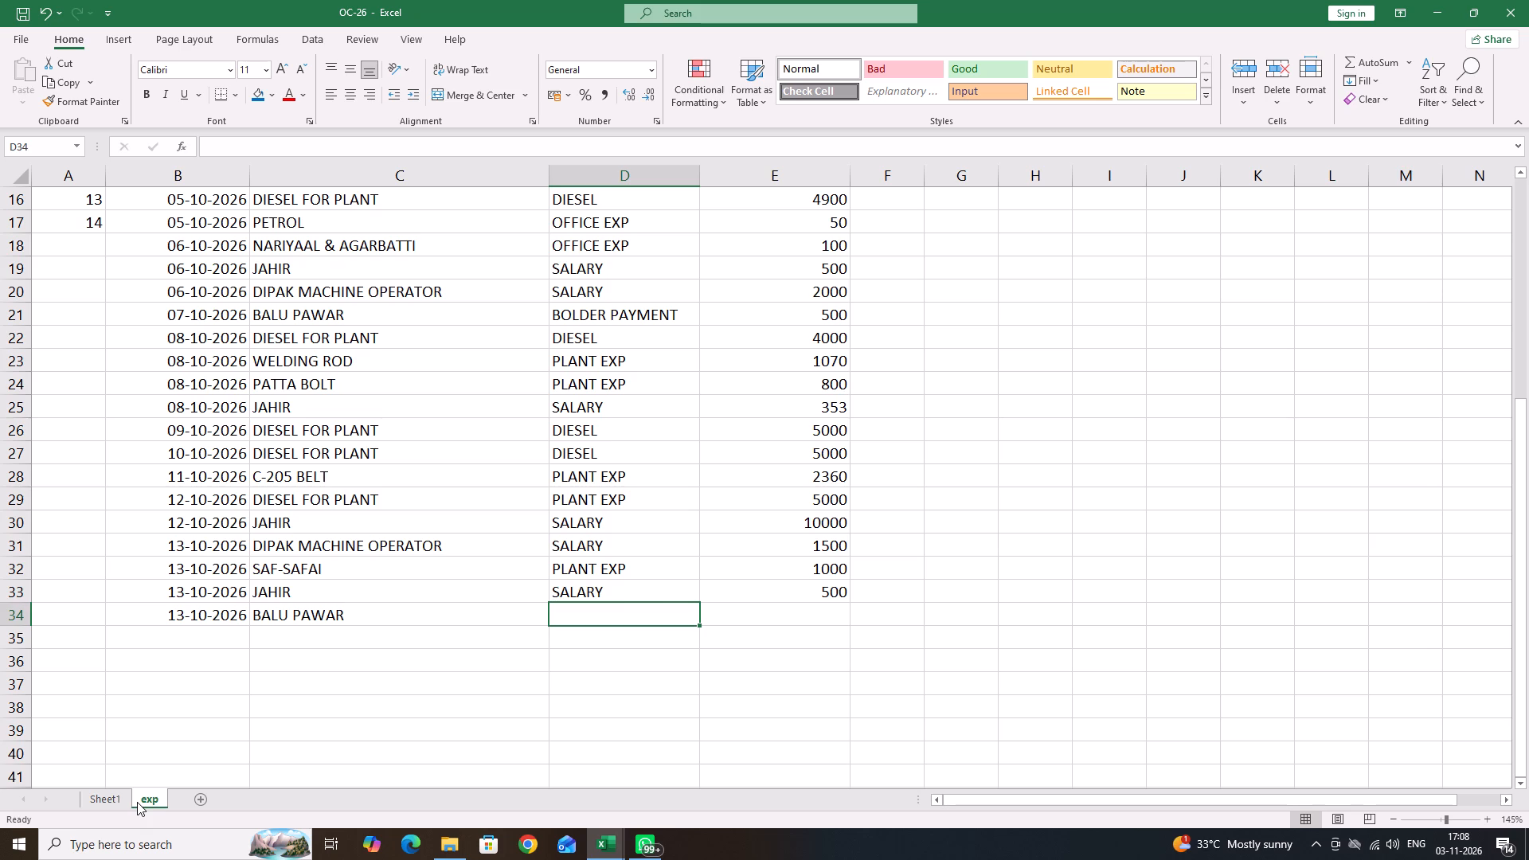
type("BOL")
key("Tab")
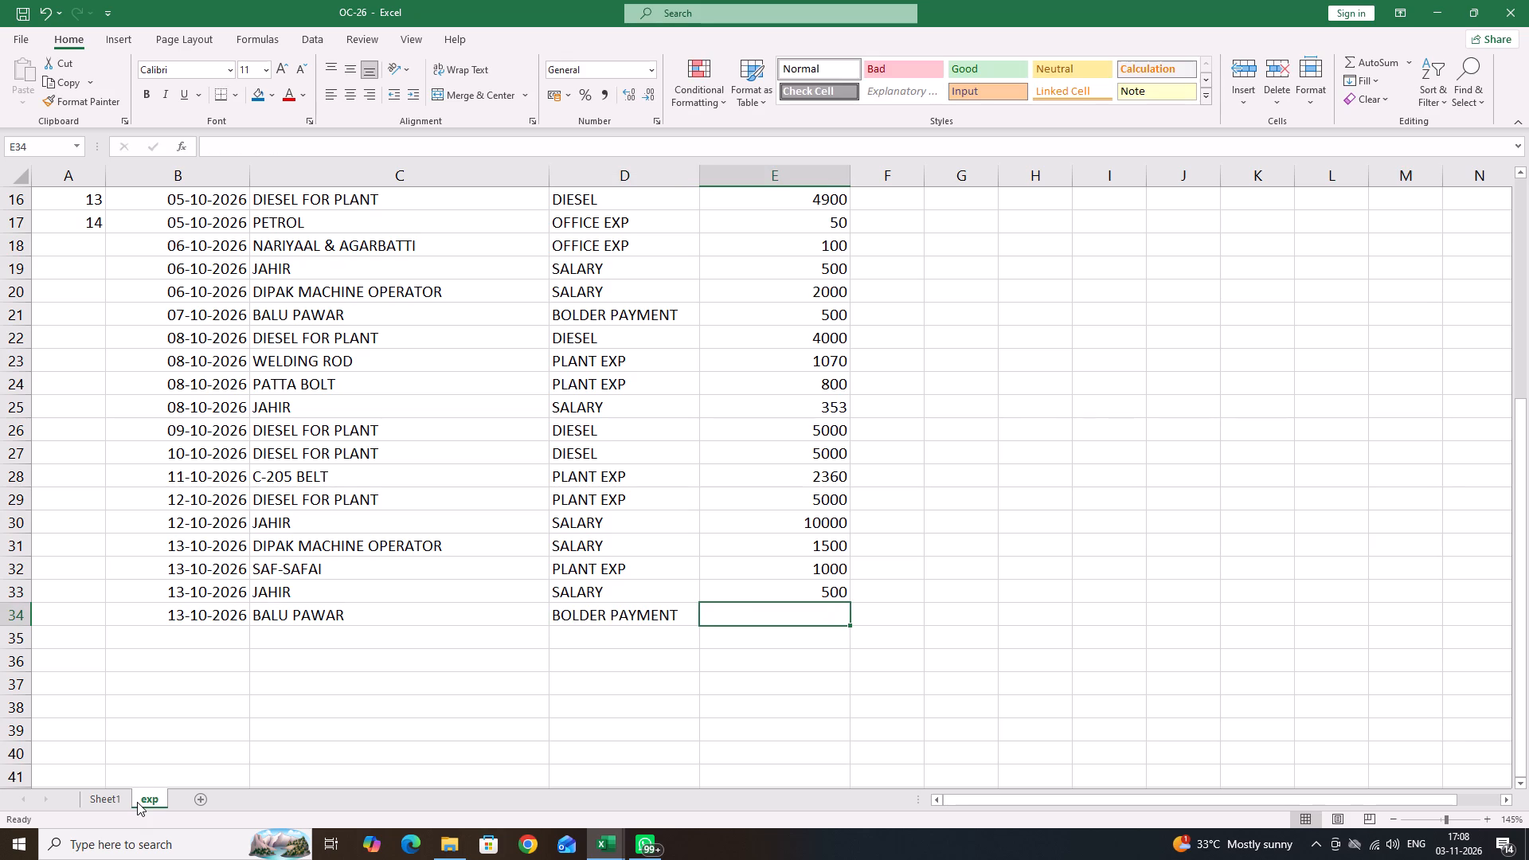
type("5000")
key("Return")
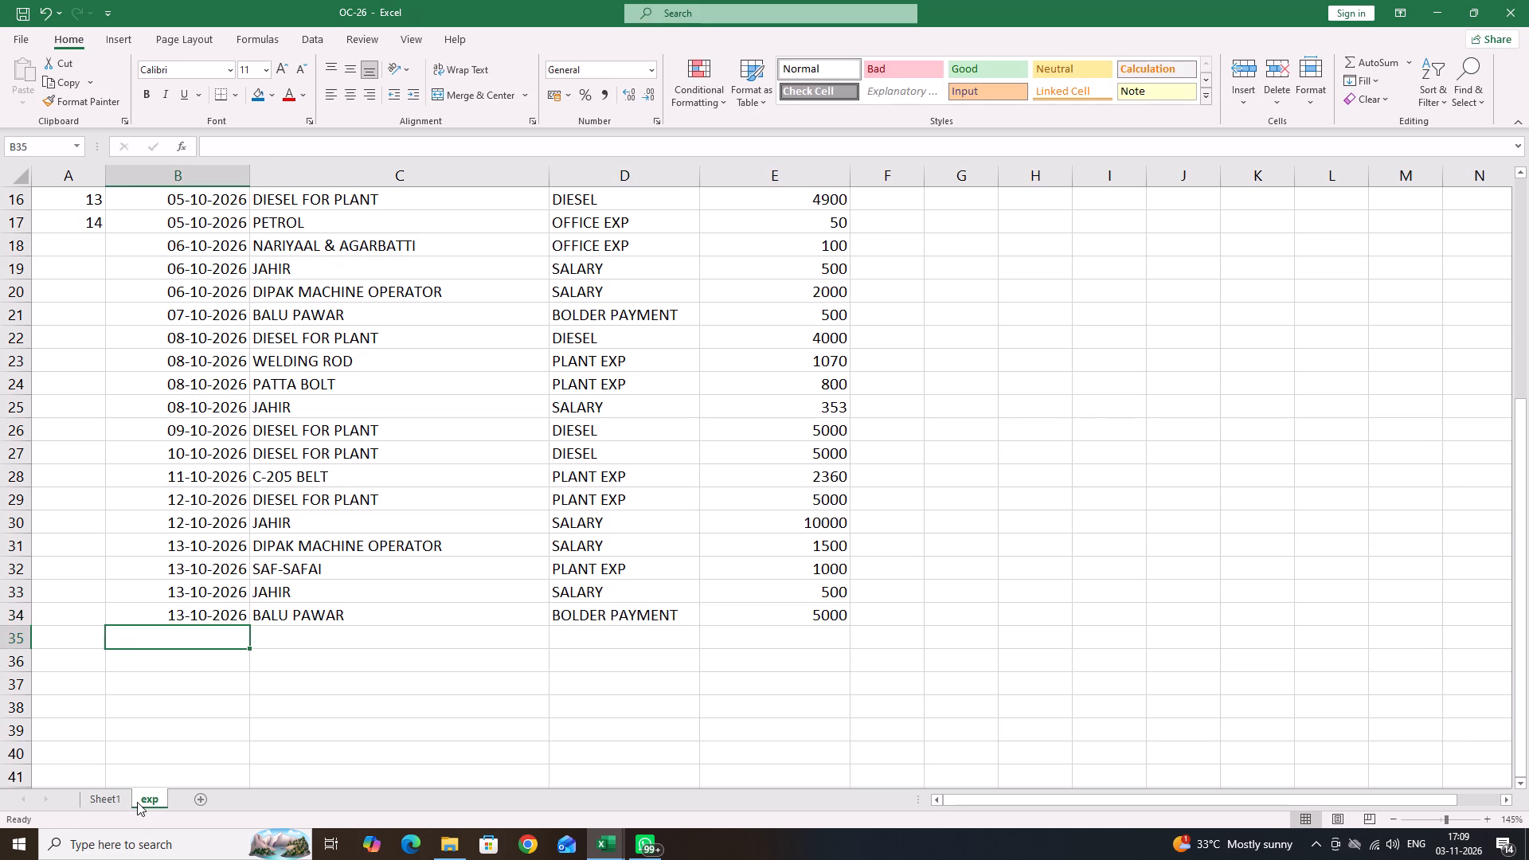
Add expense row 35 with the date copied from above, description RELAY, category PC140 and amount 300.
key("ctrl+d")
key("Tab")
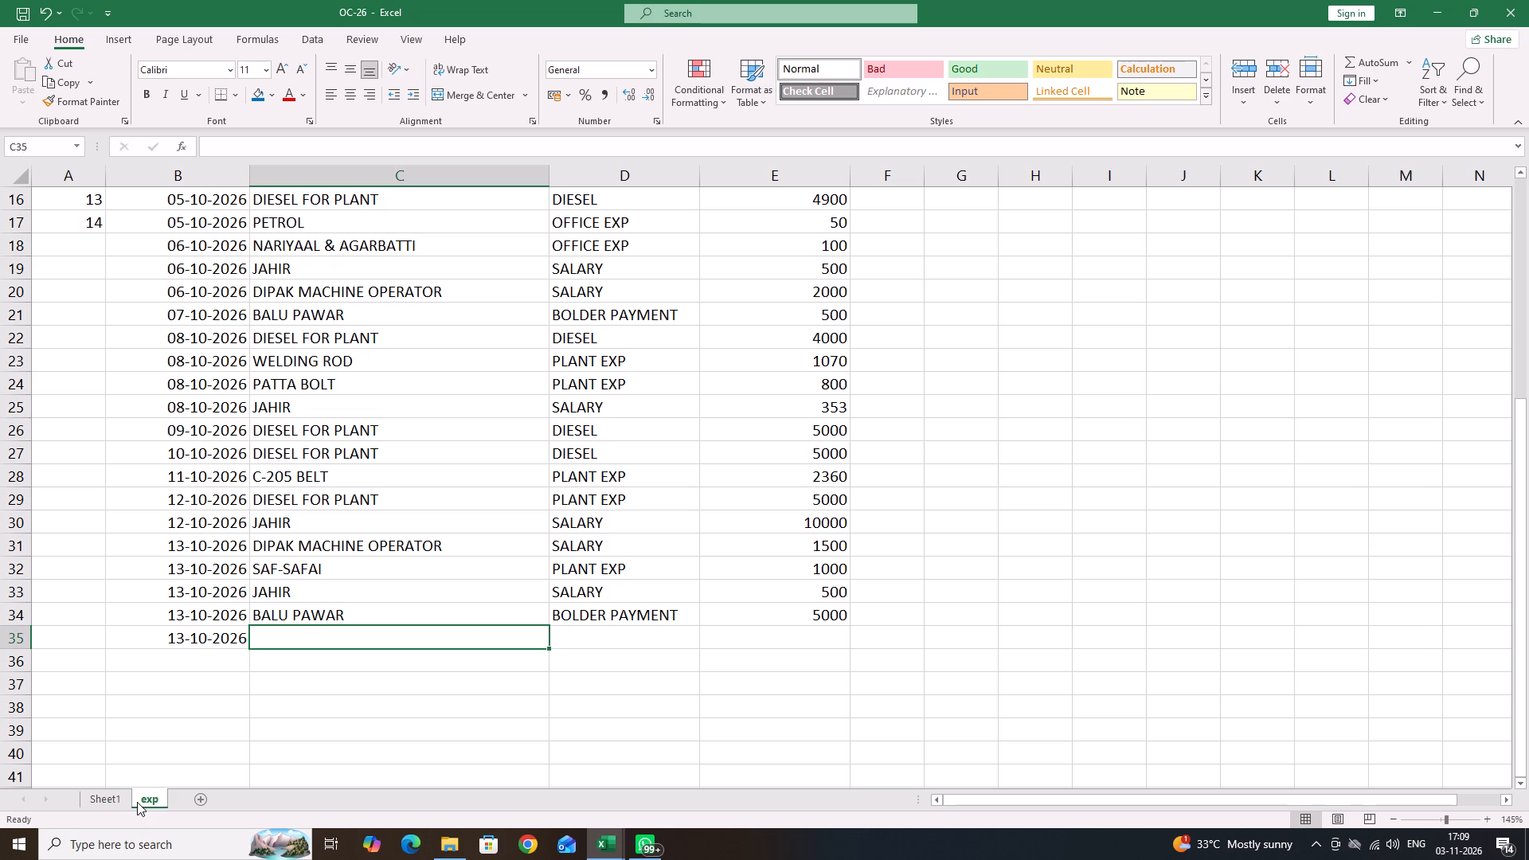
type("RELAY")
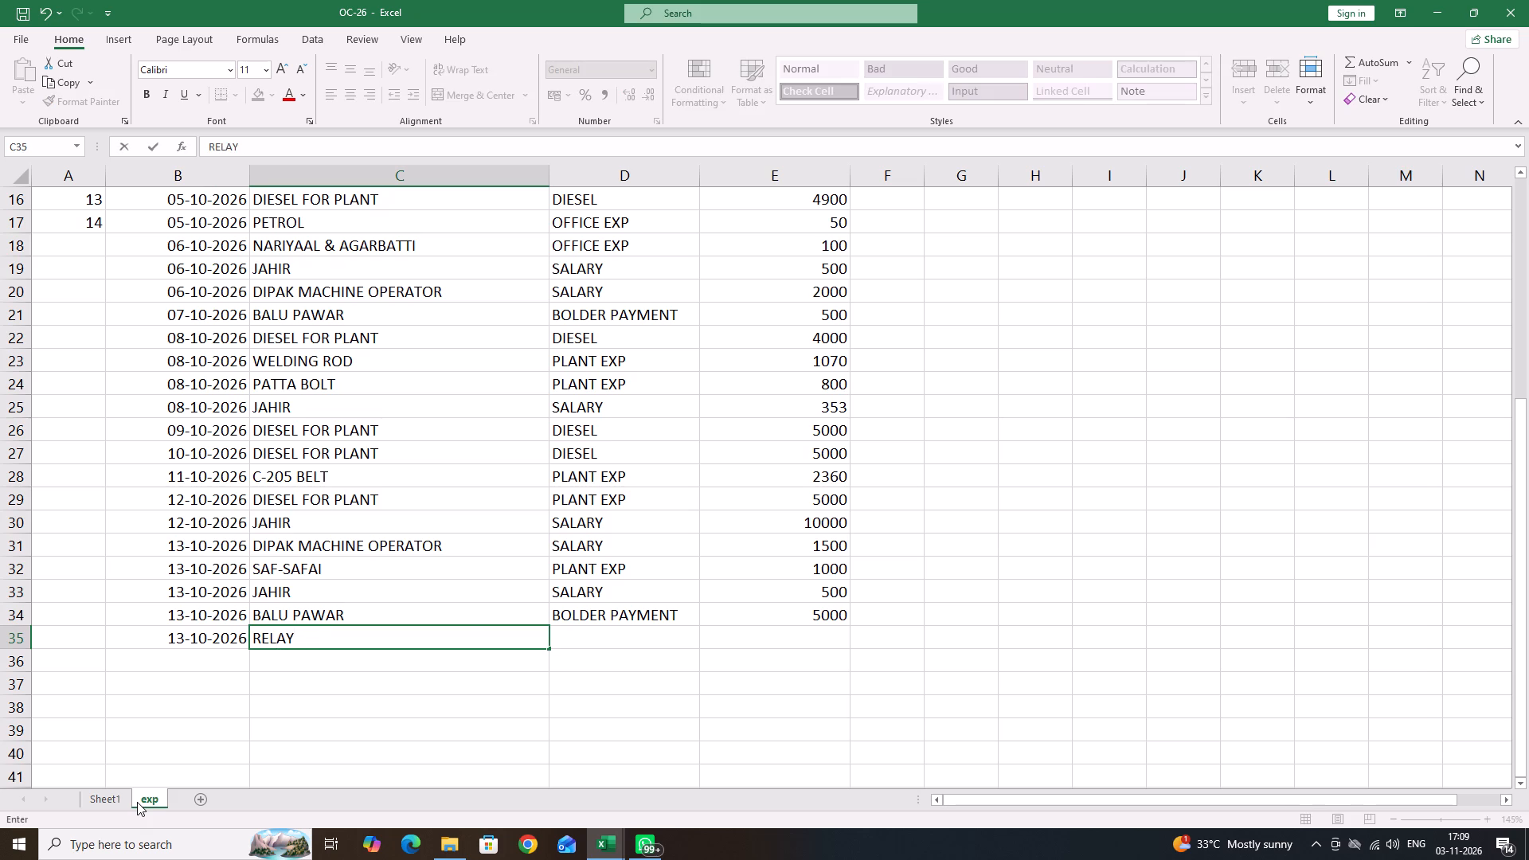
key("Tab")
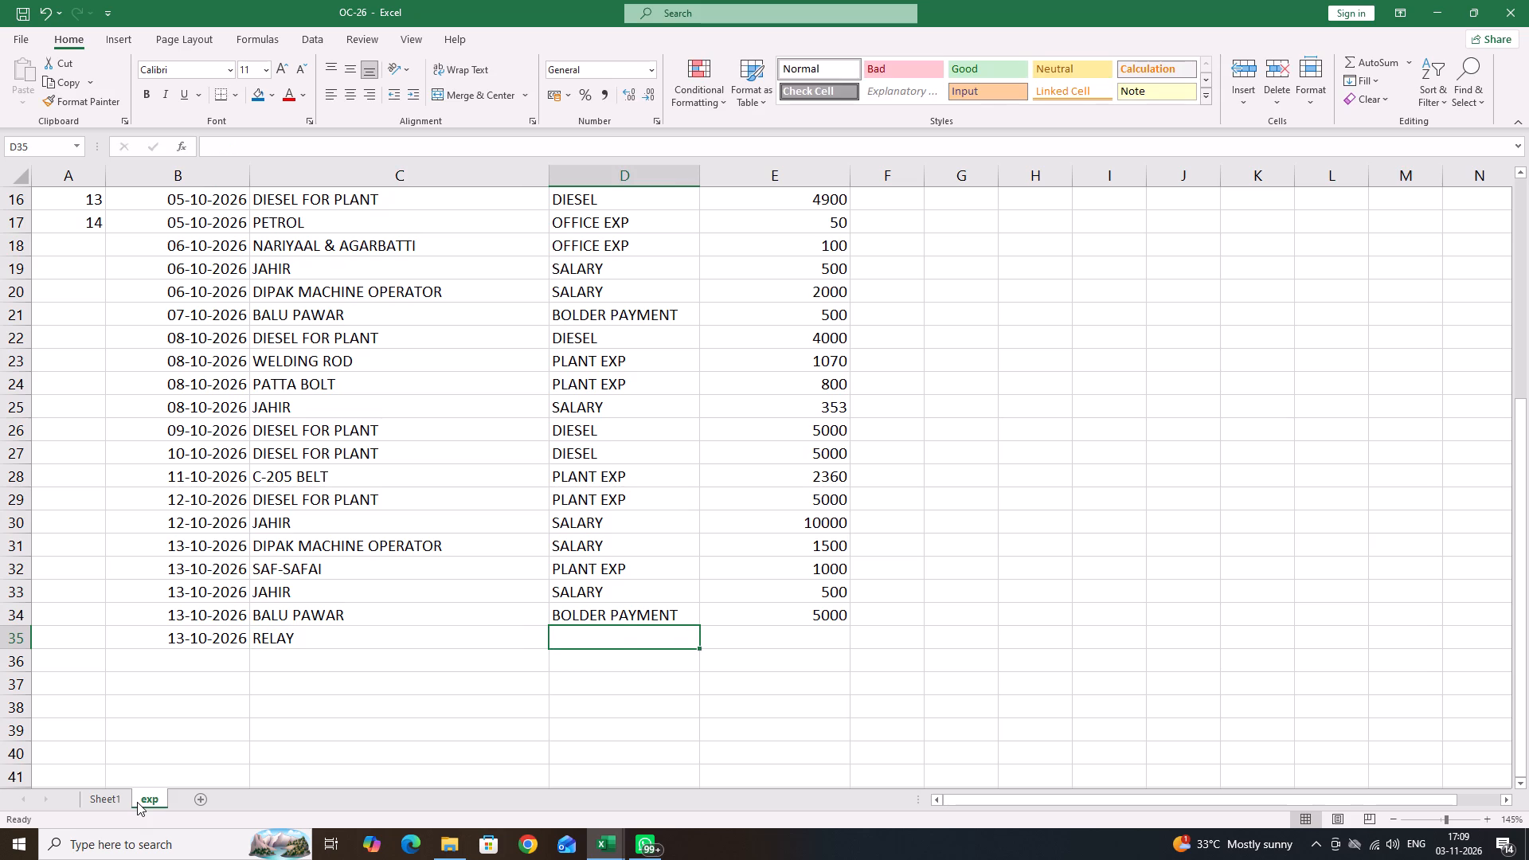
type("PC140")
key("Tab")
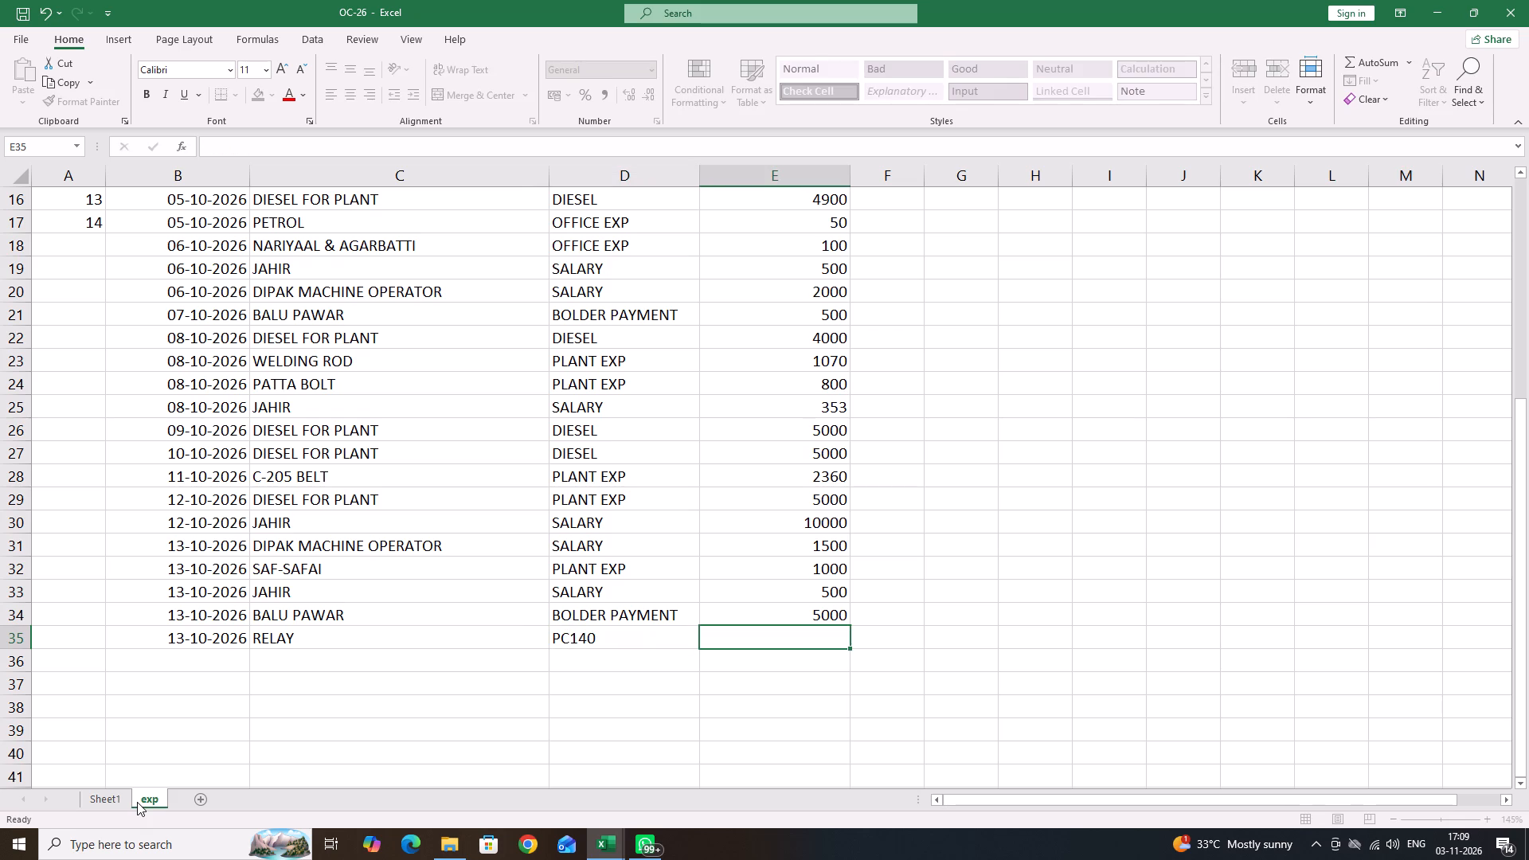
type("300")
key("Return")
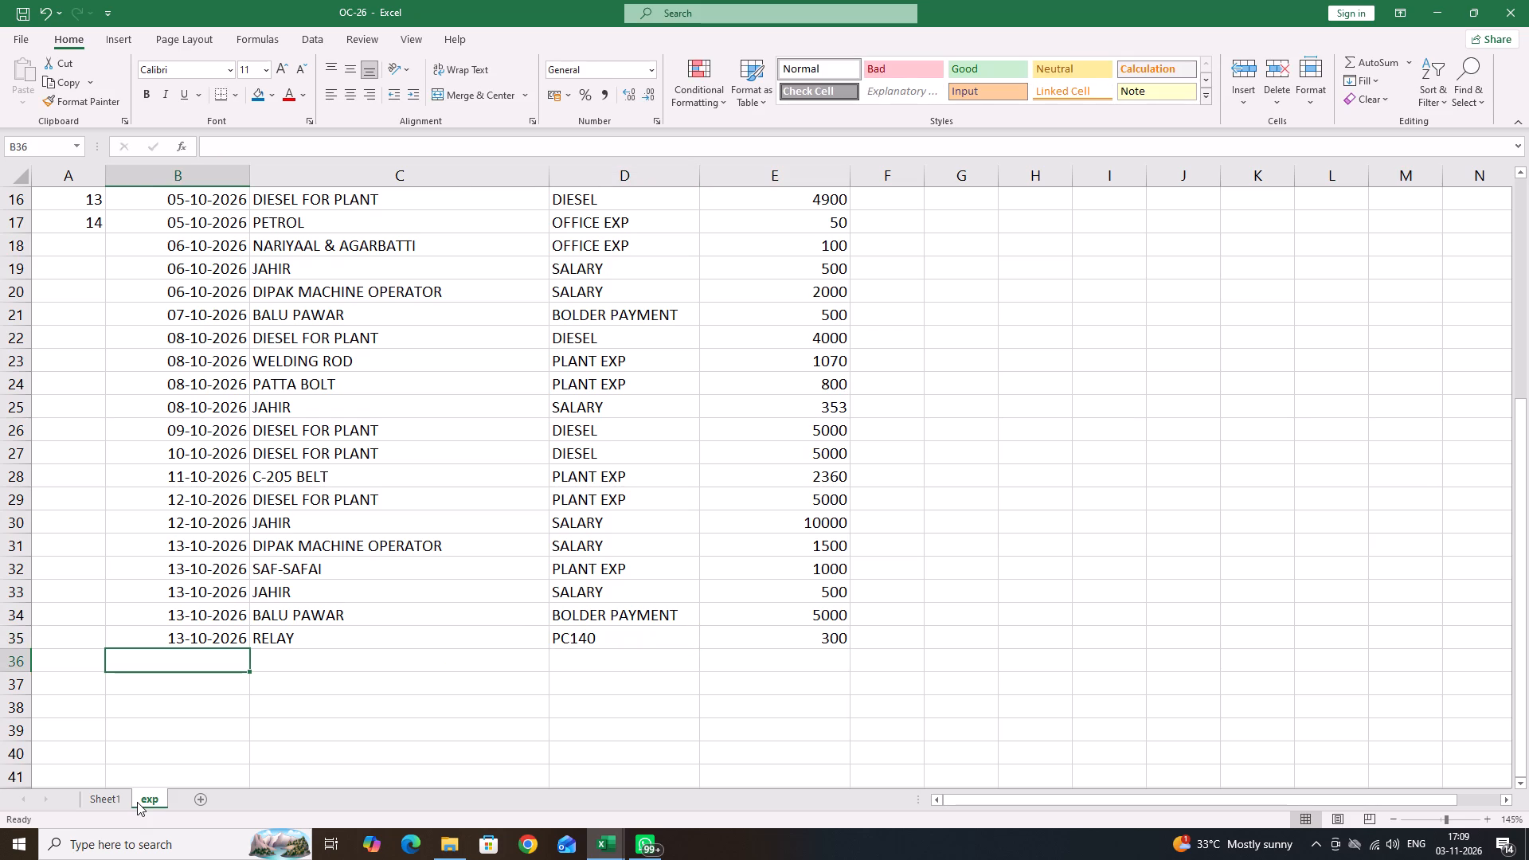
Save the OC-26 workbook with the new 13-10-2026 expense rows.
left_click(33, 27)
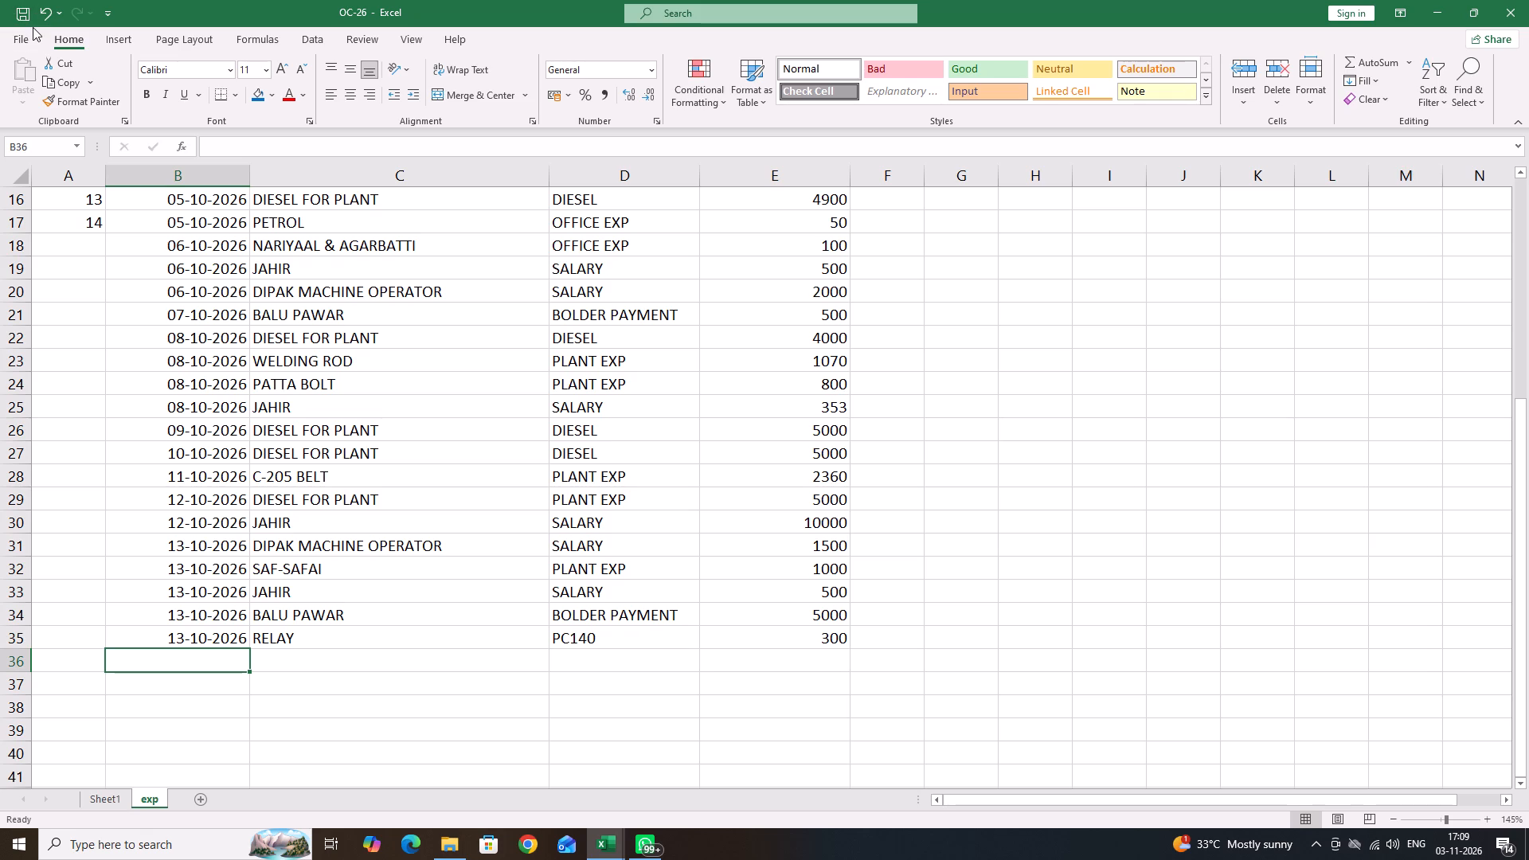
left_click(21, 40)
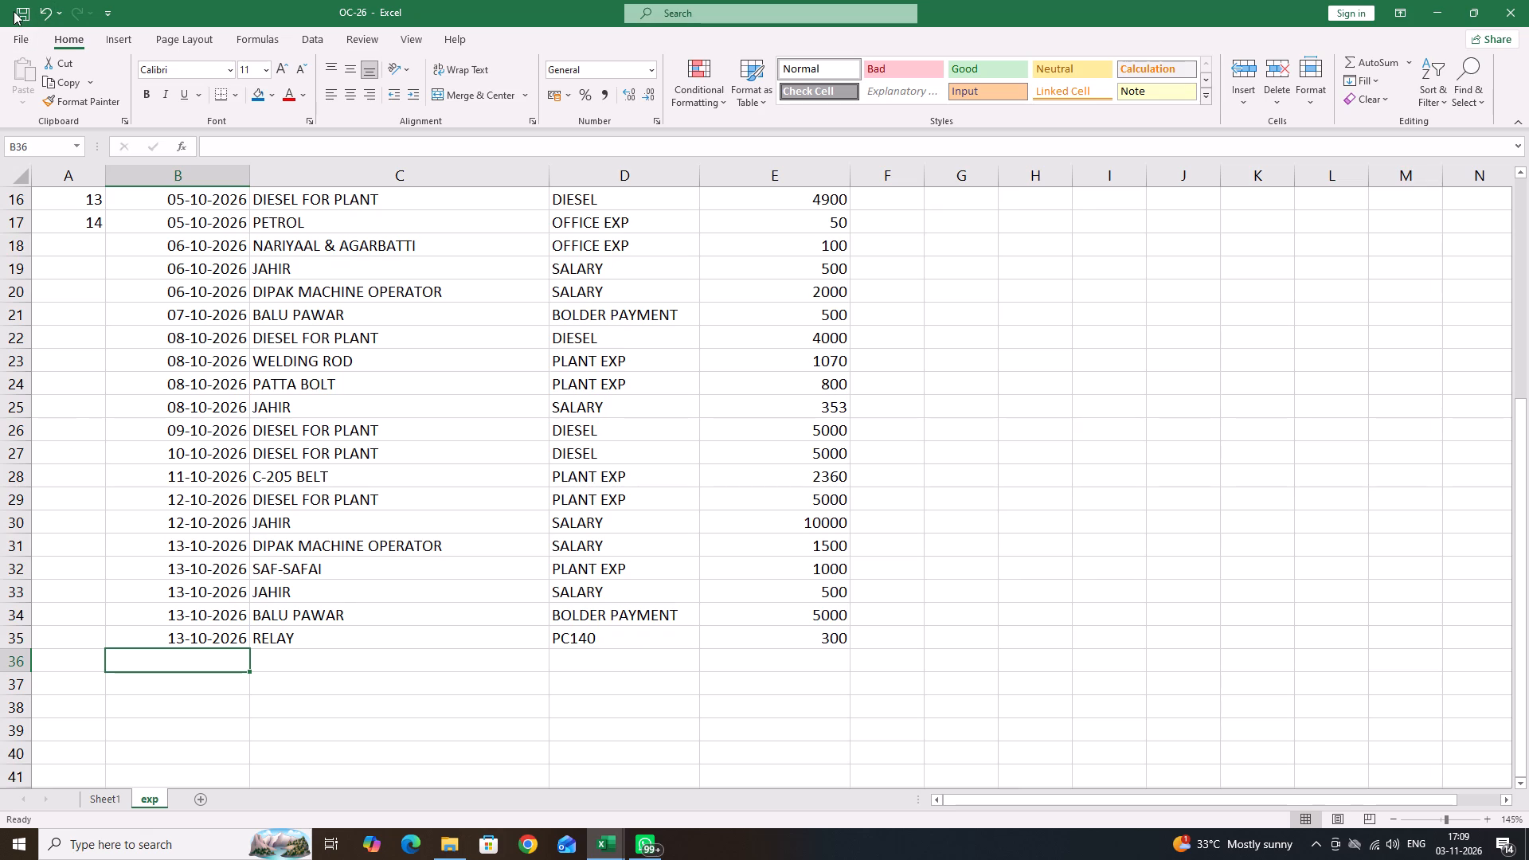
left_click(14, 11)
key("ctrl+s")
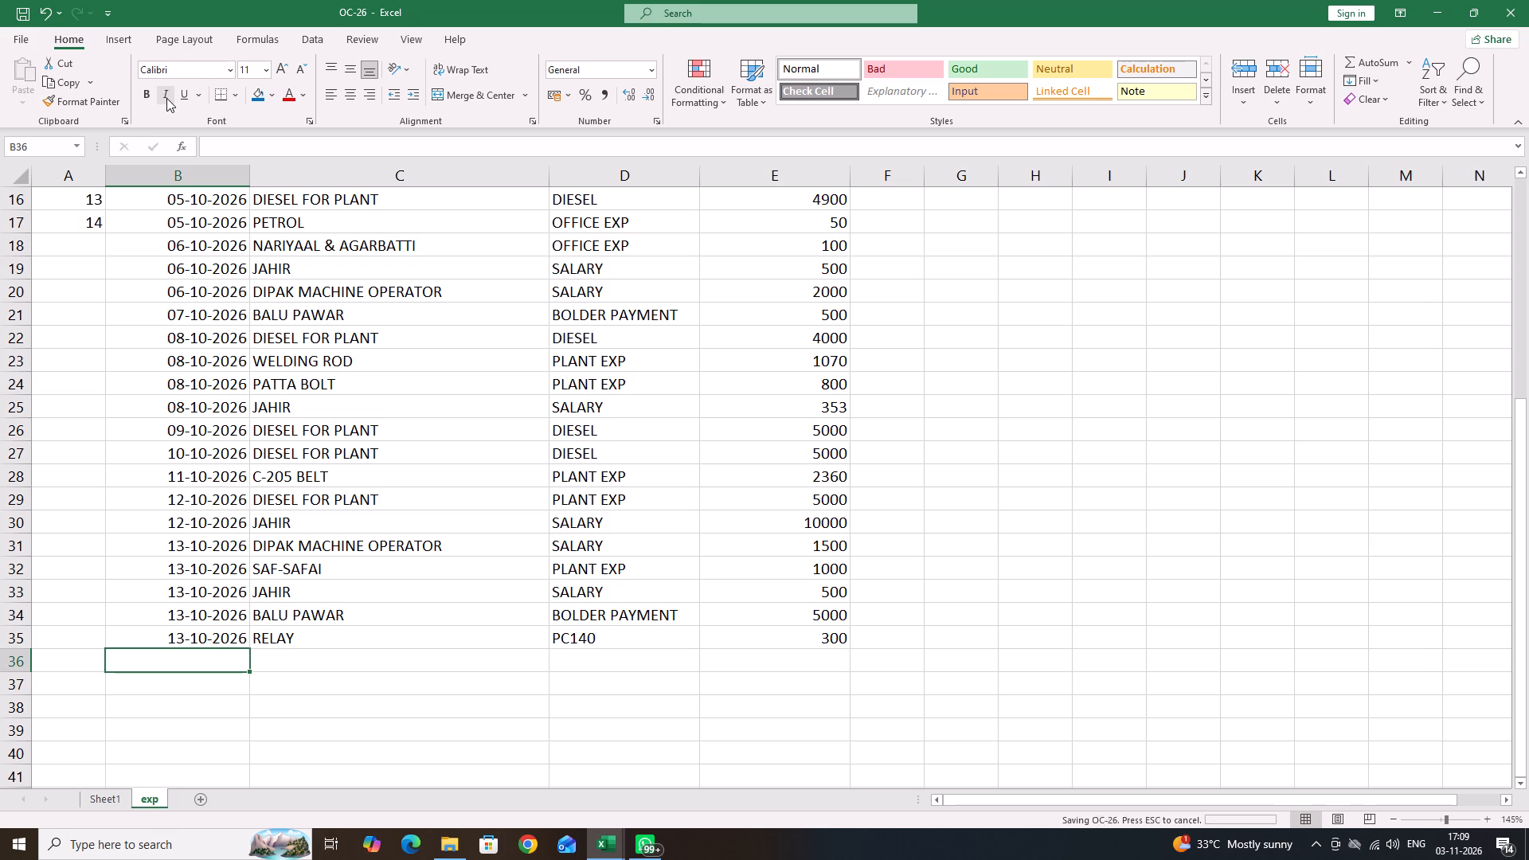
key("ctrl+s")
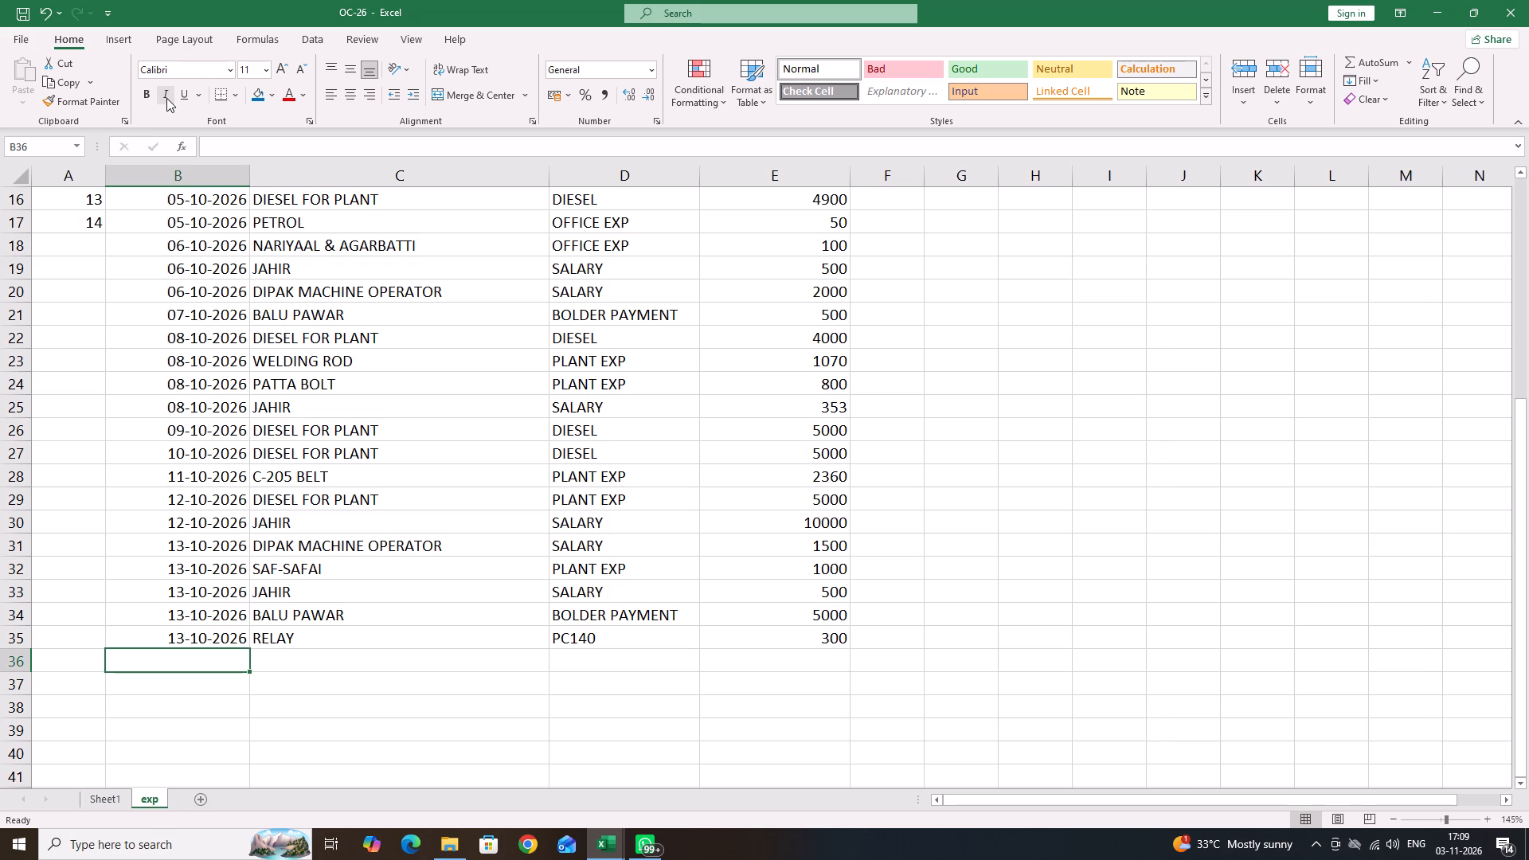